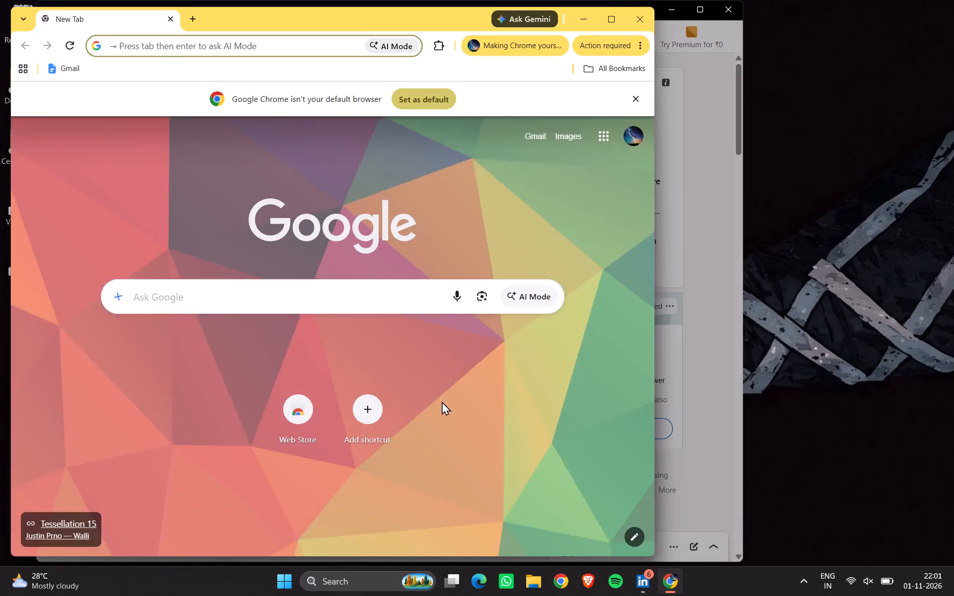
Close the LinkedIn window behind the browser and maximize the Chrome window showing the new tab.
{"action": "left_click", "coordinate": [724, 10]}
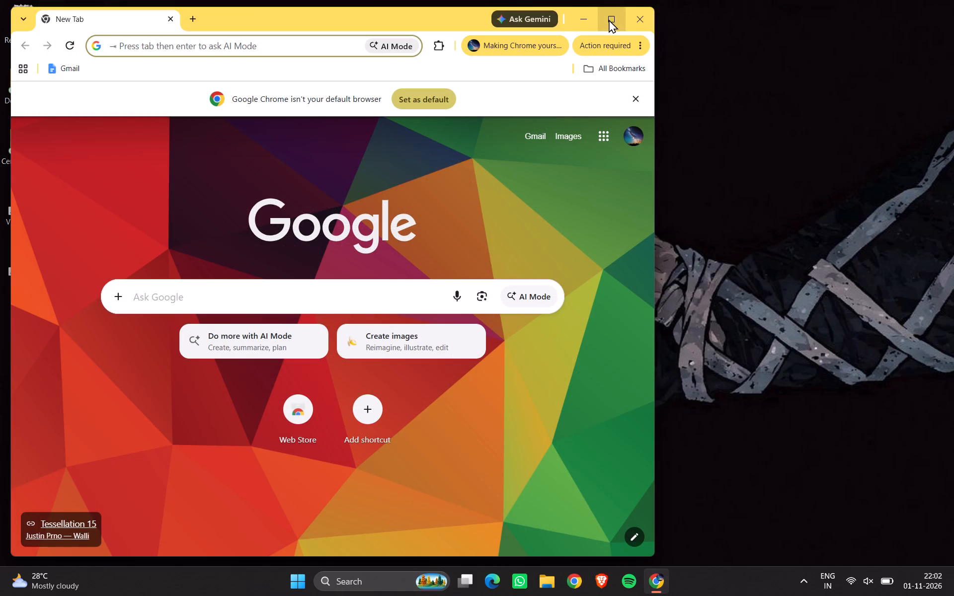
{"action": "left_click", "coordinate": [609, 19]}
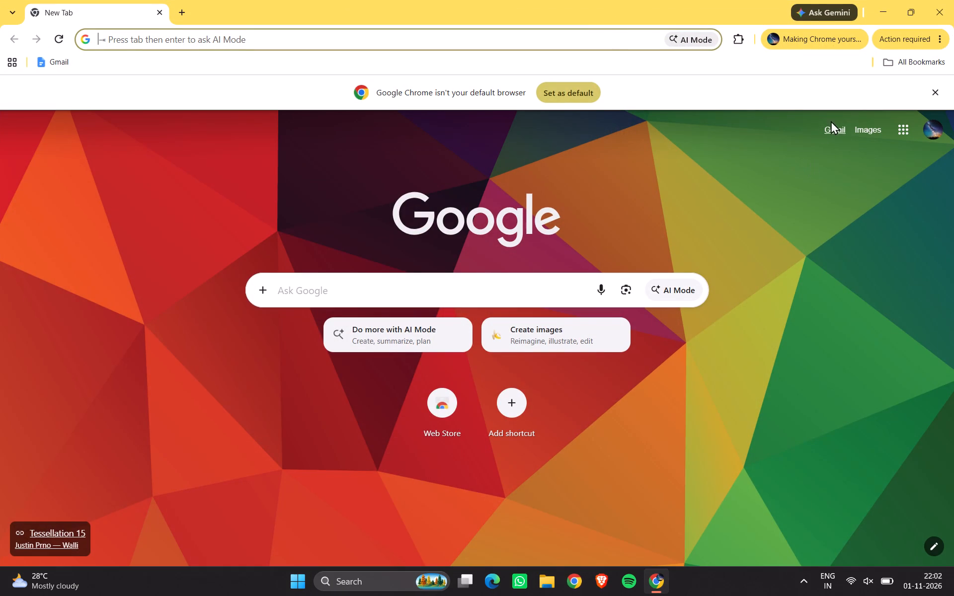
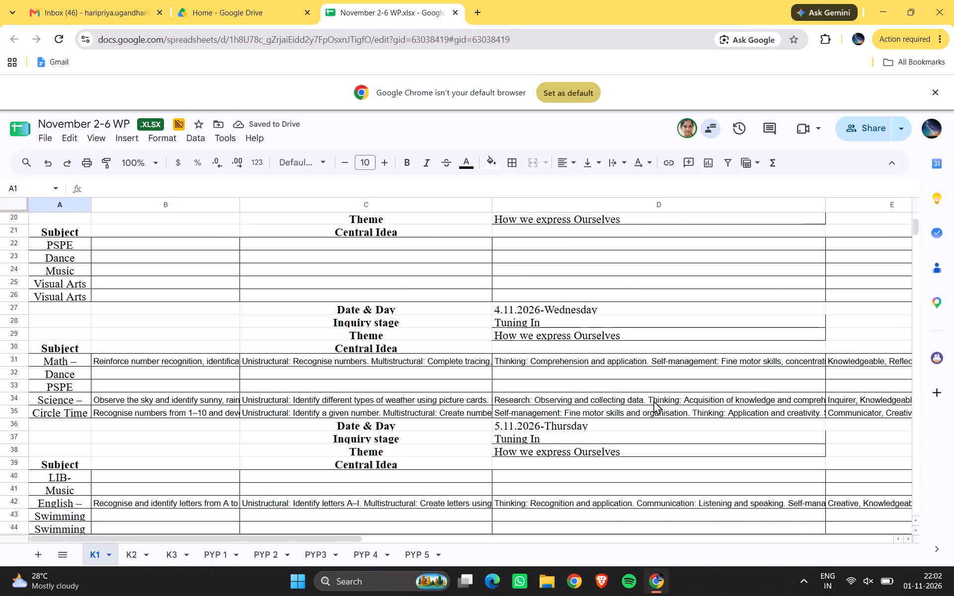
Look through the rest of the K1 sheet's weekly plan, down to the Friday 6.11.2026 entries.
{"action": "scroll", "coordinate": [653, 400], "scroll_direction": "down", "scroll_amount": 5}
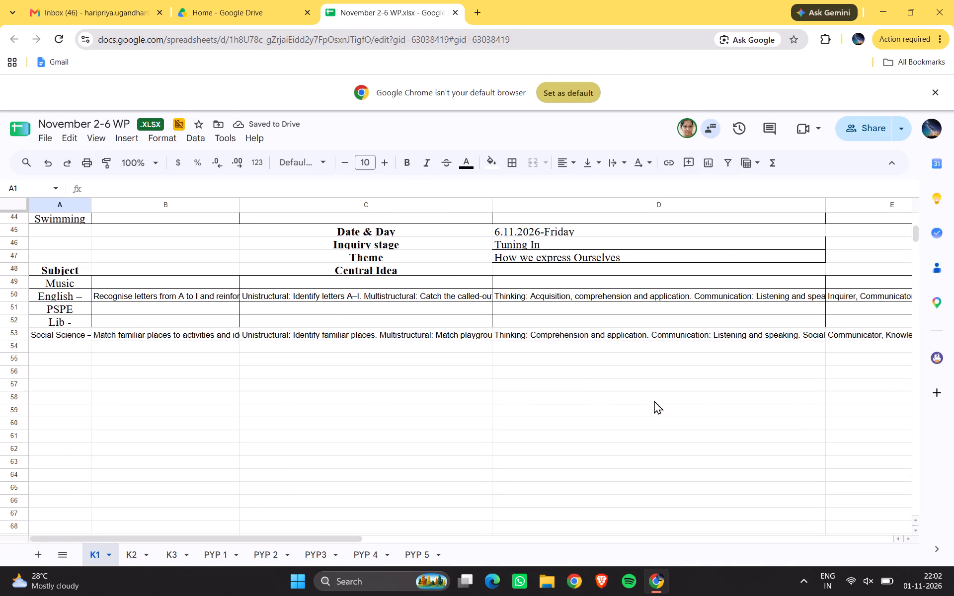
{"action": "scroll", "coordinate": [654, 400], "scroll_direction": "up", "scroll_amount": 1}
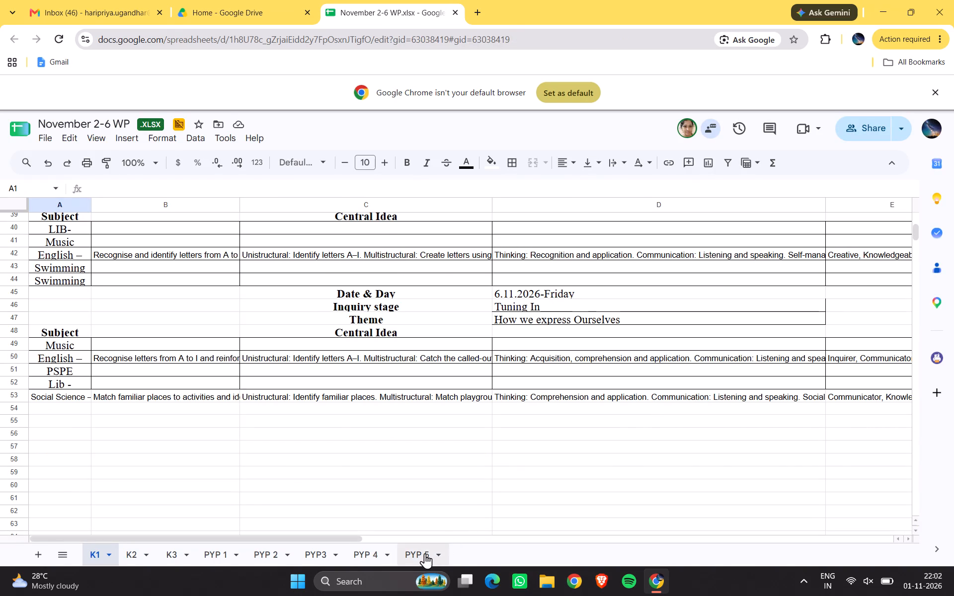
Open the PYP 5 sheet of the weekly planner and select Monday's empty Central Idea cell.
{"action": "left_click", "coordinate": [421, 553]}
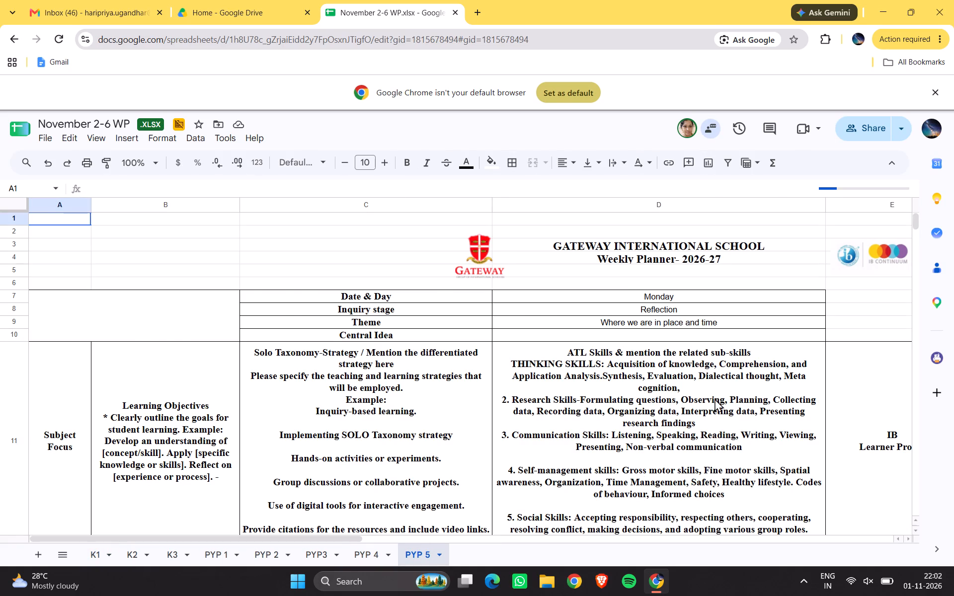
{"action": "scroll", "coordinate": [731, 377], "scroll_direction": "down", "scroll_amount": 1}
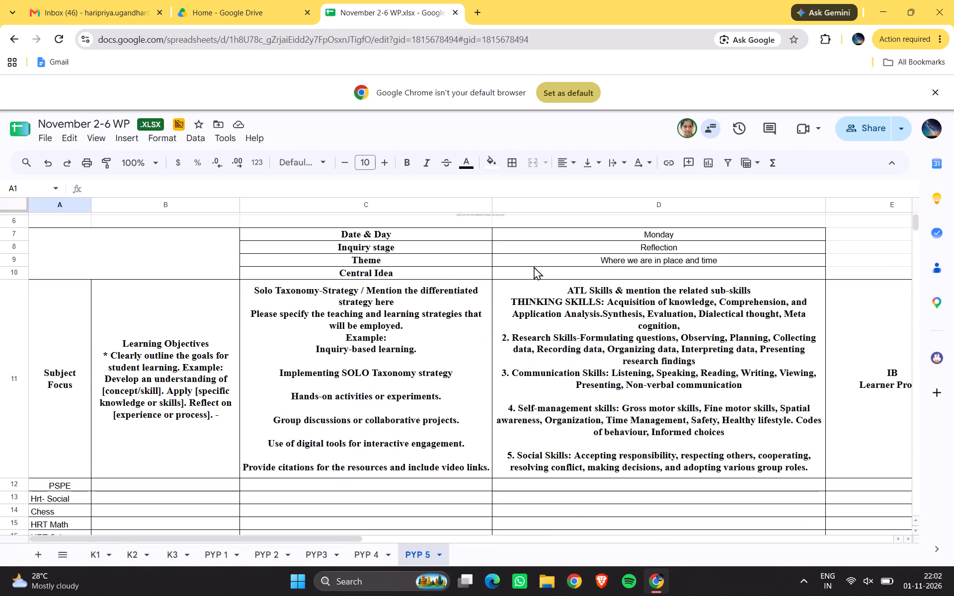
{"action": "left_click", "coordinate": [530, 269]}
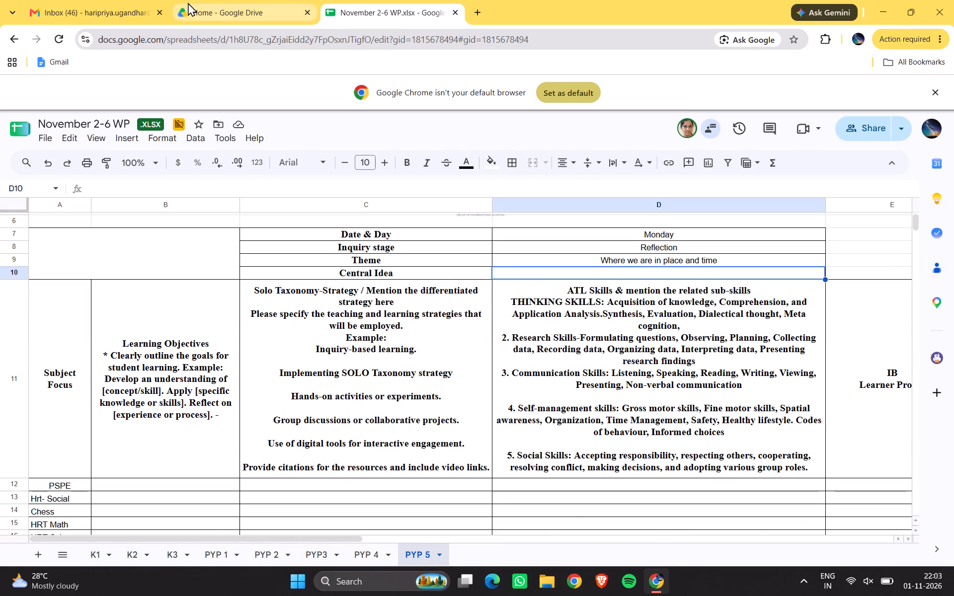
Switch to Google Drive and open the Evaluation-FINAL PROGRAMME_OF_INQUIRY_2026_2027 document.
{"action": "left_click", "coordinate": [188, 2]}
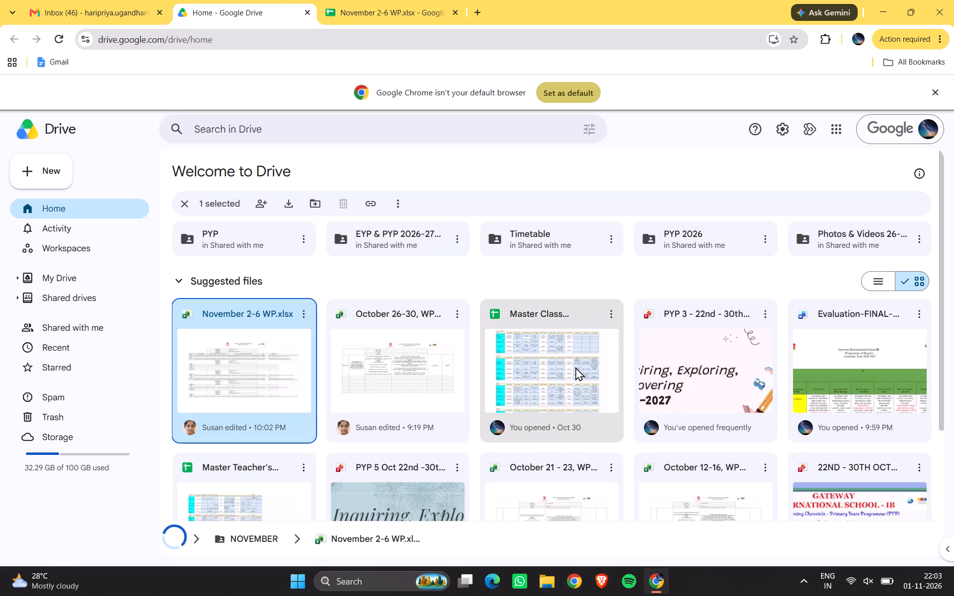
{"action": "scroll", "coordinate": [575, 367], "scroll_direction": "up", "scroll_amount": 1}
{"action": "double_click", "coordinate": [834, 371]}
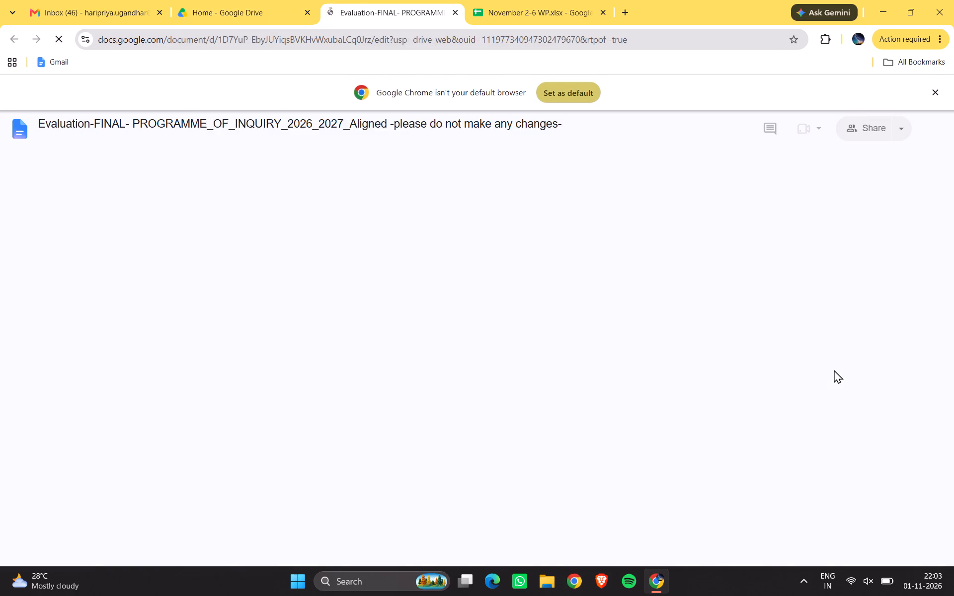
Look through the programme of inquiry past the lower grades to find the Central Idea row for PYP 5.
{"action": "scroll", "coordinate": [683, 393], "scroll_direction": "down", "scroll_amount": 8}
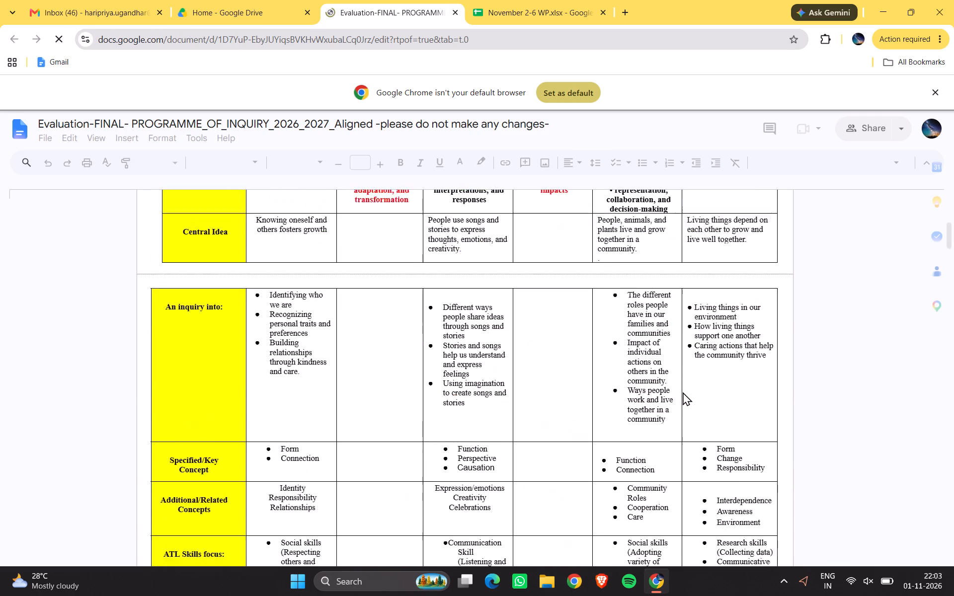
{"action": "scroll", "coordinate": [683, 390], "scroll_direction": "down", "scroll_amount": 18}
{"action": "scroll", "coordinate": [683, 388], "scroll_direction": "down", "scroll_amount": 5}
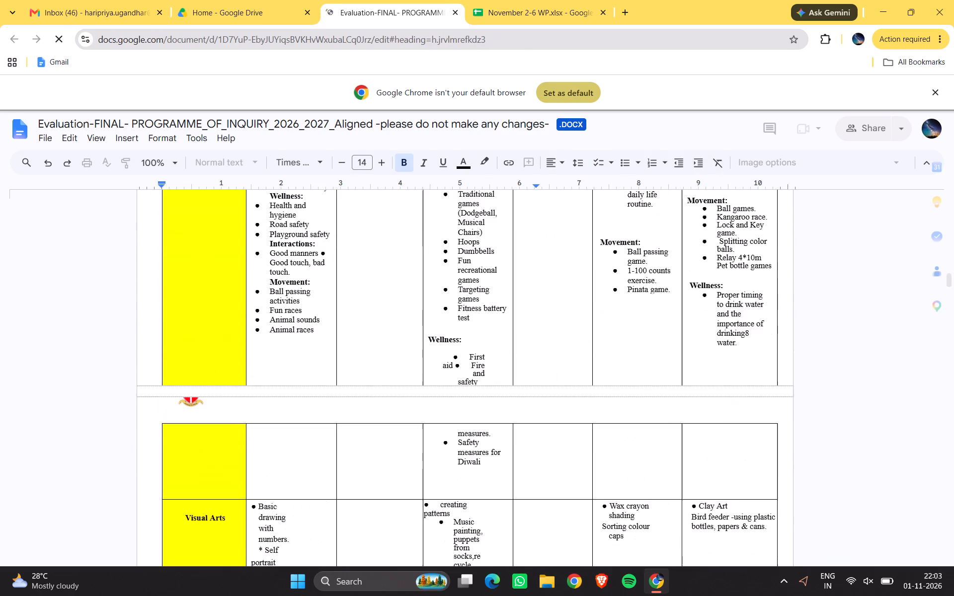
{"action": "scroll", "coordinate": [683, 387], "scroll_direction": "down", "scroll_amount": 19}
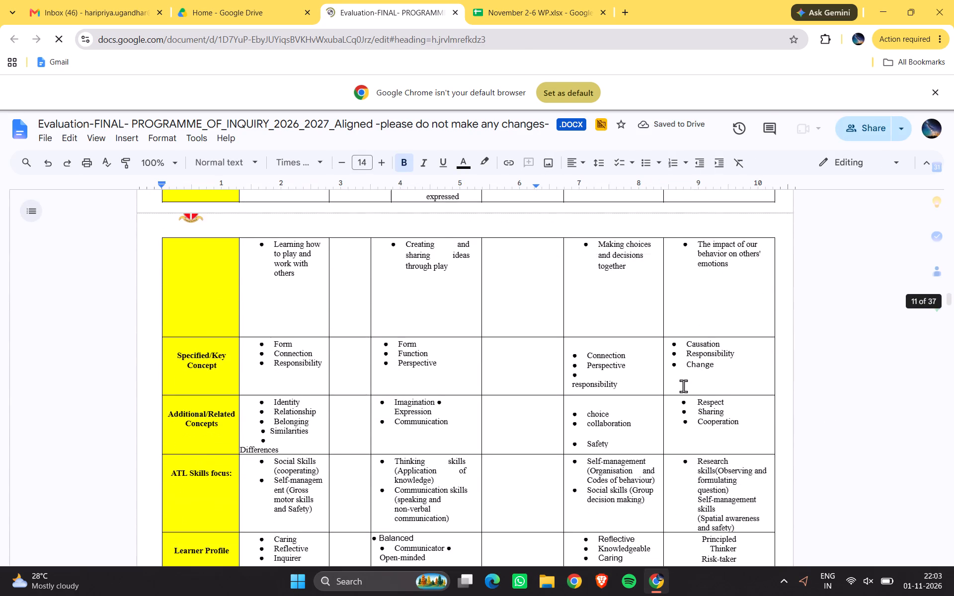
{"action": "scroll", "coordinate": [683, 385], "scroll_direction": "down", "scroll_amount": 16}
{"action": "scroll", "coordinate": [683, 385], "scroll_direction": "down", "scroll_amount": 11}
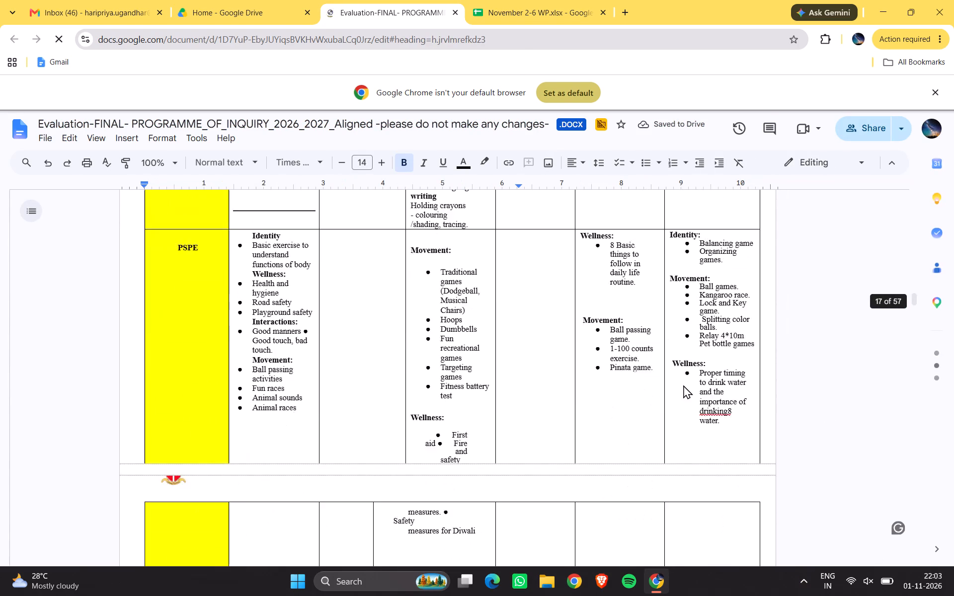
{"action": "scroll", "coordinate": [683, 385], "scroll_direction": "down", "scroll_amount": 11}
{"action": "scroll", "coordinate": [684, 384], "scroll_direction": "down", "scroll_amount": 14}
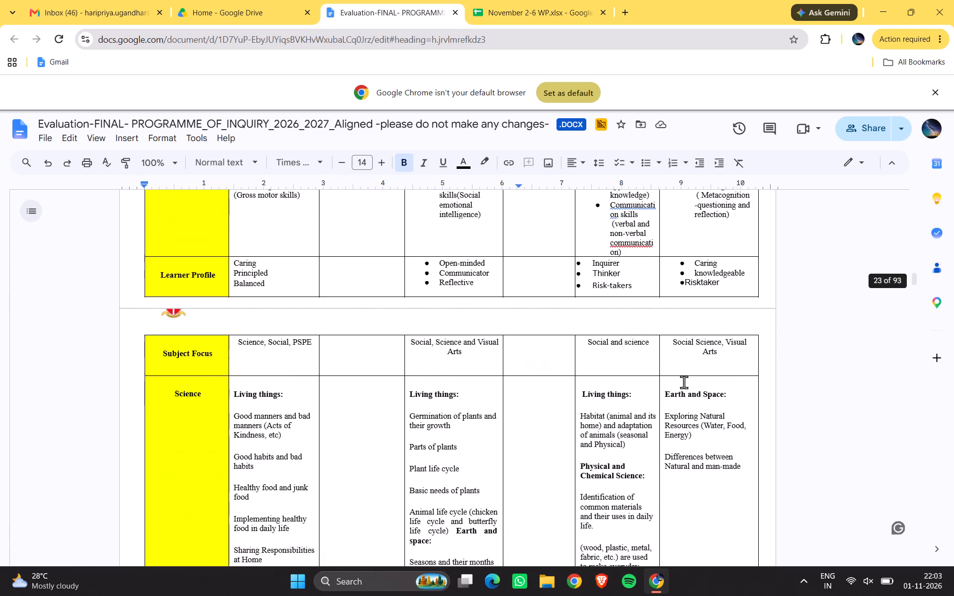
{"action": "scroll", "coordinate": [684, 382], "scroll_direction": "down", "scroll_amount": 19}
{"action": "scroll", "coordinate": [687, 376], "scroll_direction": "down", "scroll_amount": 5}
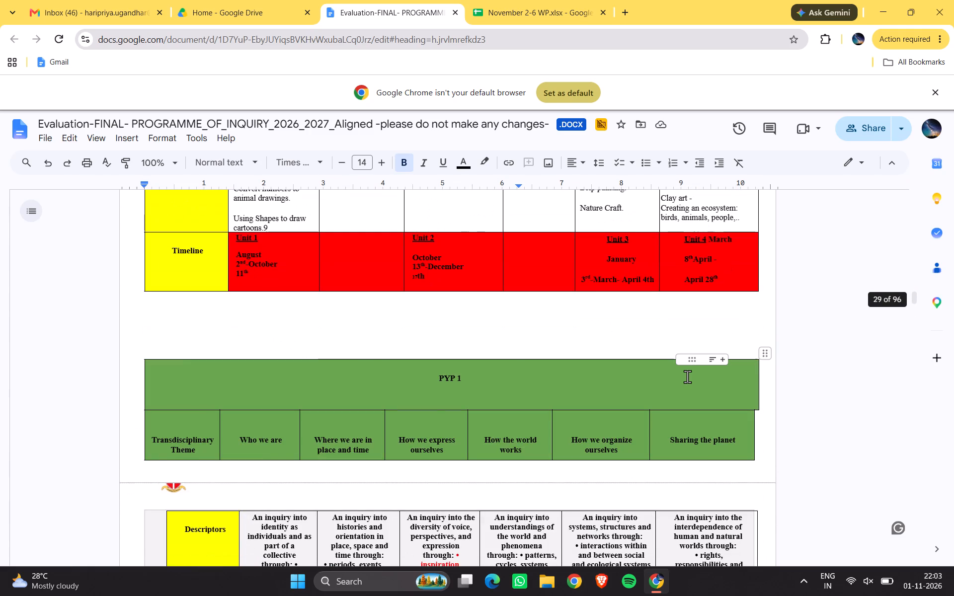
{"action": "scroll", "coordinate": [687, 376], "scroll_direction": "down", "scroll_amount": 18}
{"action": "scroll", "coordinate": [687, 375], "scroll_direction": "down", "scroll_amount": 7}
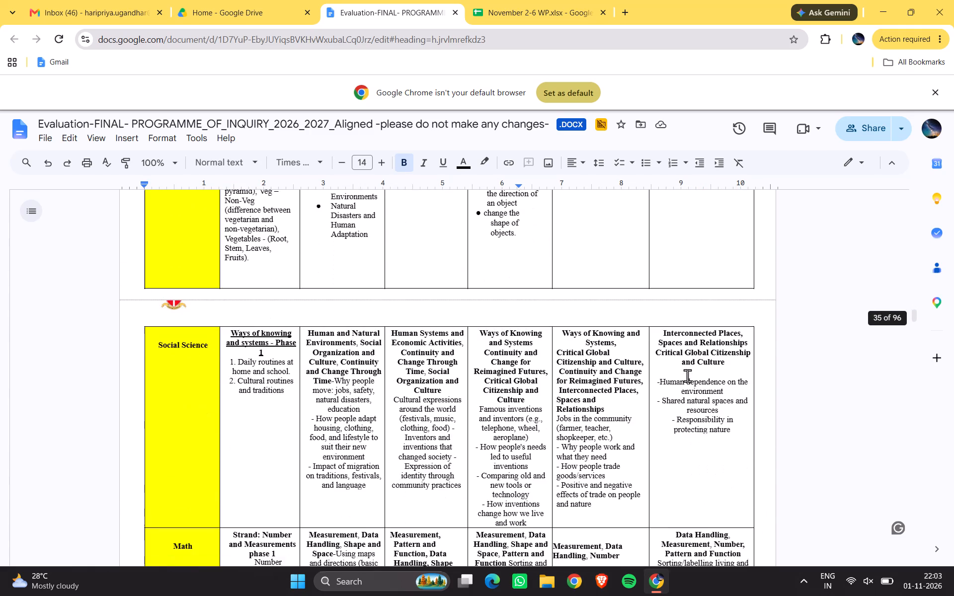
{"action": "scroll", "coordinate": [687, 375], "scroll_direction": "down", "scroll_amount": 16}
{"action": "scroll", "coordinate": [687, 375], "scroll_direction": "down", "scroll_amount": 12}
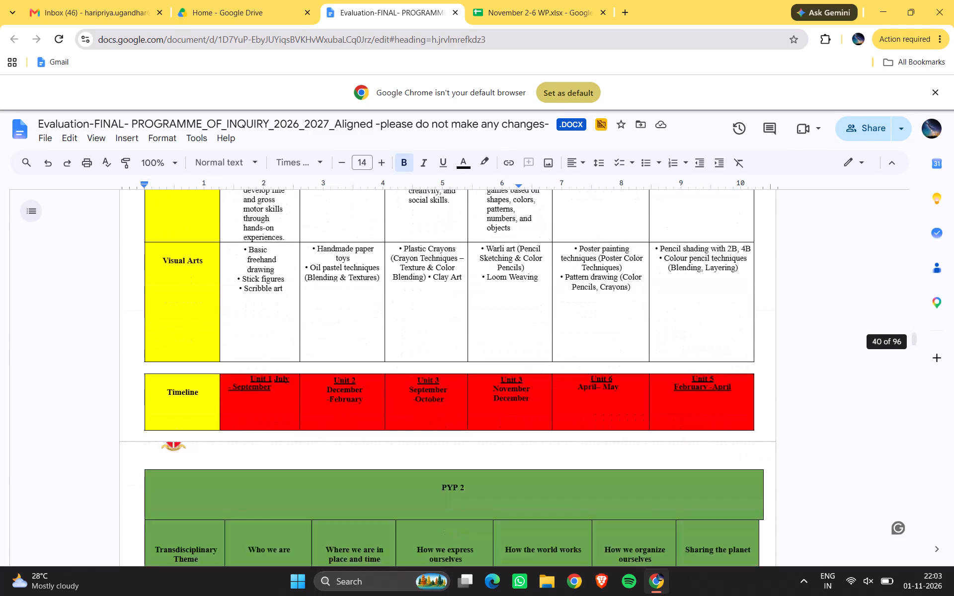
{"action": "scroll", "coordinate": [687, 375], "scroll_direction": "down", "scroll_amount": 6}
{"action": "scroll", "coordinate": [687, 375], "scroll_direction": "up", "scroll_amount": 3}
{"action": "scroll", "coordinate": [687, 375], "scroll_direction": "down", "scroll_amount": 15}
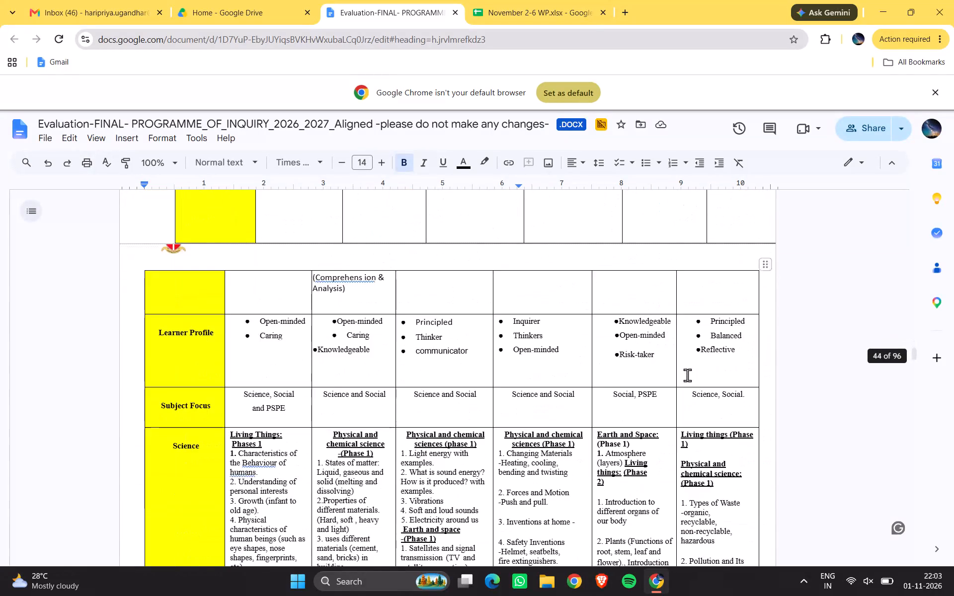
{"action": "scroll", "coordinate": [687, 375], "scroll_direction": "down", "scroll_amount": 16}
{"action": "scroll", "coordinate": [687, 373], "scroll_direction": "down", "scroll_amount": 13}
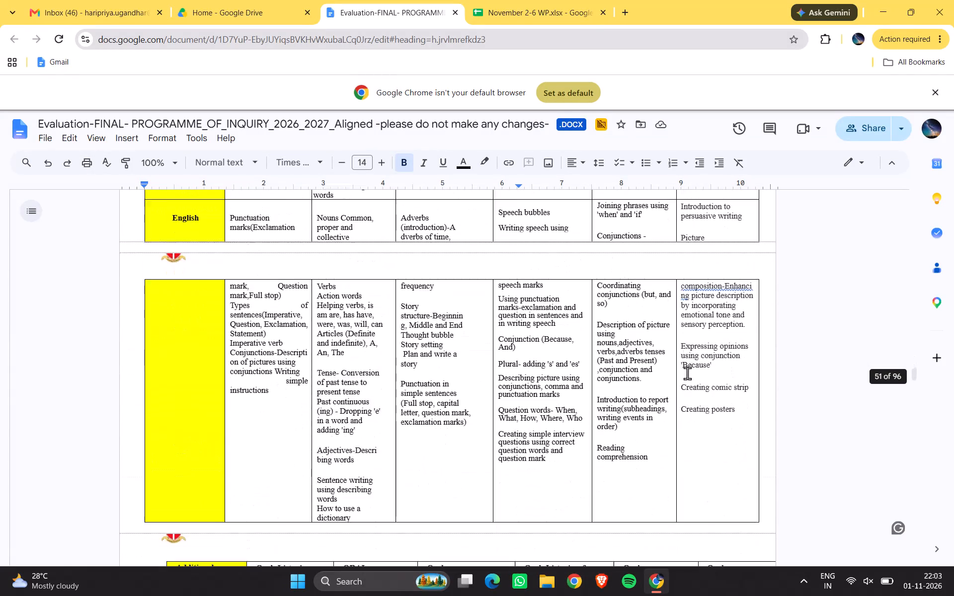
{"action": "scroll", "coordinate": [687, 373], "scroll_direction": "down", "scroll_amount": 20}
{"action": "scroll", "coordinate": [687, 372], "scroll_direction": "up", "scroll_amount": 2}
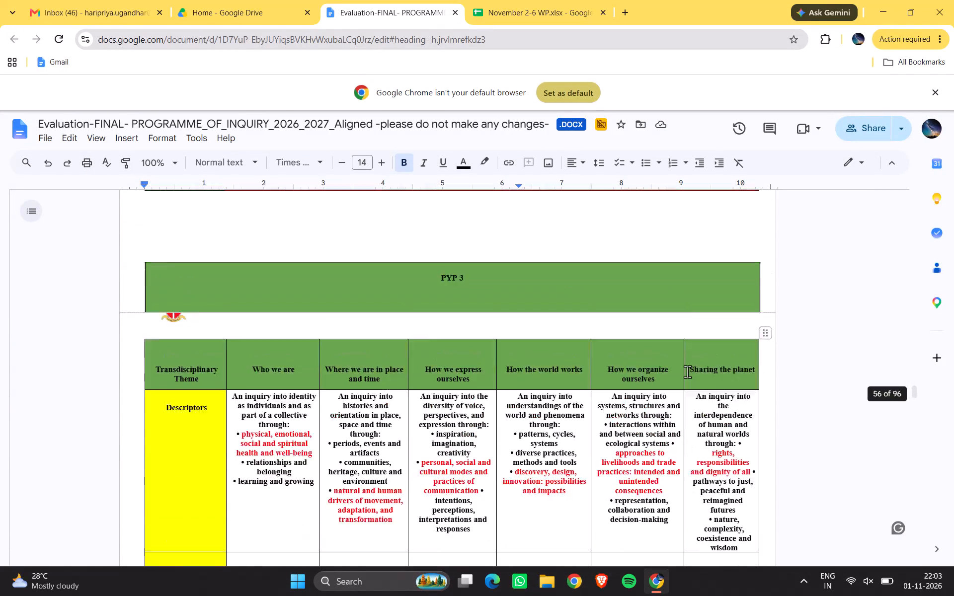
{"action": "scroll", "coordinate": [687, 372], "scroll_direction": "down", "scroll_amount": 13}
{"action": "scroll", "coordinate": [687, 372], "scroll_direction": "down", "scroll_amount": 16}
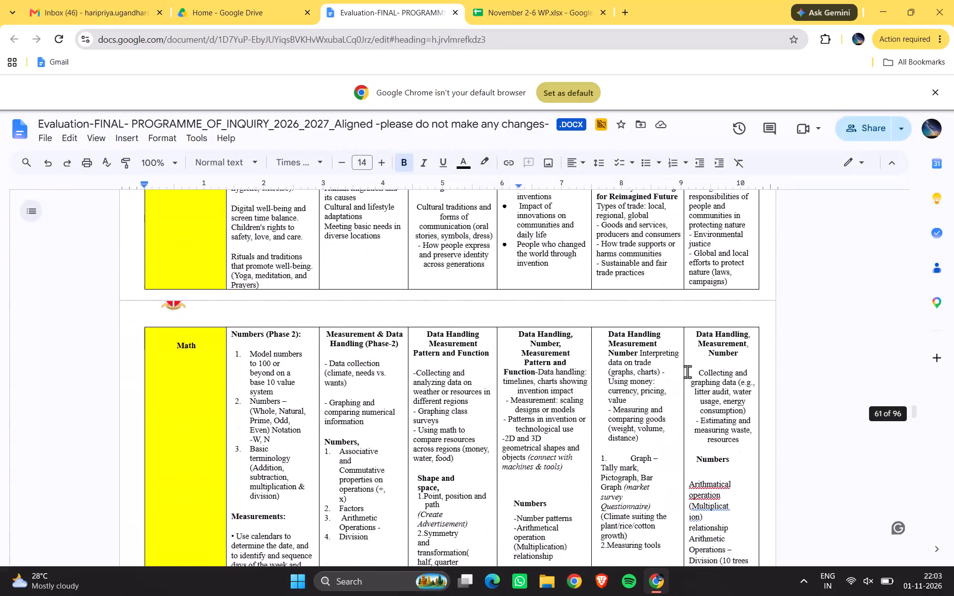
{"action": "scroll", "coordinate": [687, 372], "scroll_direction": "down", "scroll_amount": 16}
{"action": "scroll", "coordinate": [688, 372], "scroll_direction": "down", "scroll_amount": 12}
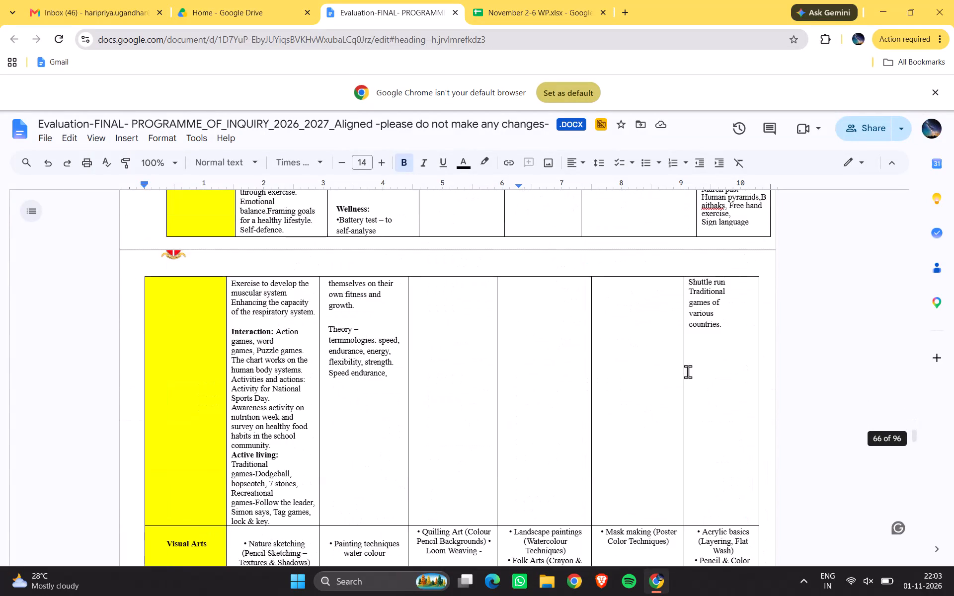
{"action": "scroll", "coordinate": [688, 372], "scroll_direction": "down", "scroll_amount": 14}
{"action": "scroll", "coordinate": [688, 372], "scroll_direction": "down", "scroll_amount": 8}
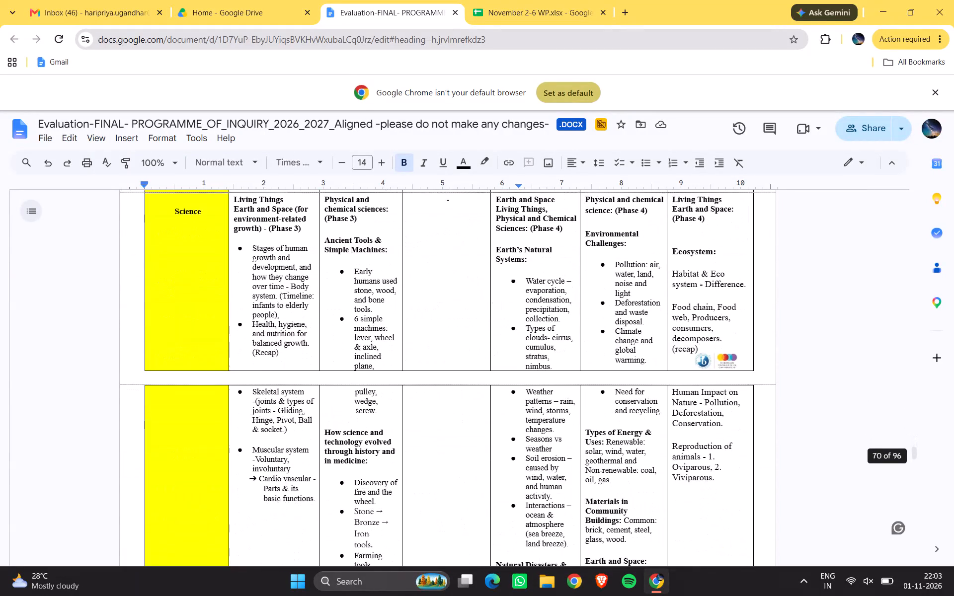
{"action": "scroll", "coordinate": [688, 372], "scroll_direction": "down", "scroll_amount": 16}
{"action": "scroll", "coordinate": [688, 372], "scroll_direction": "down", "scroll_amount": 7}
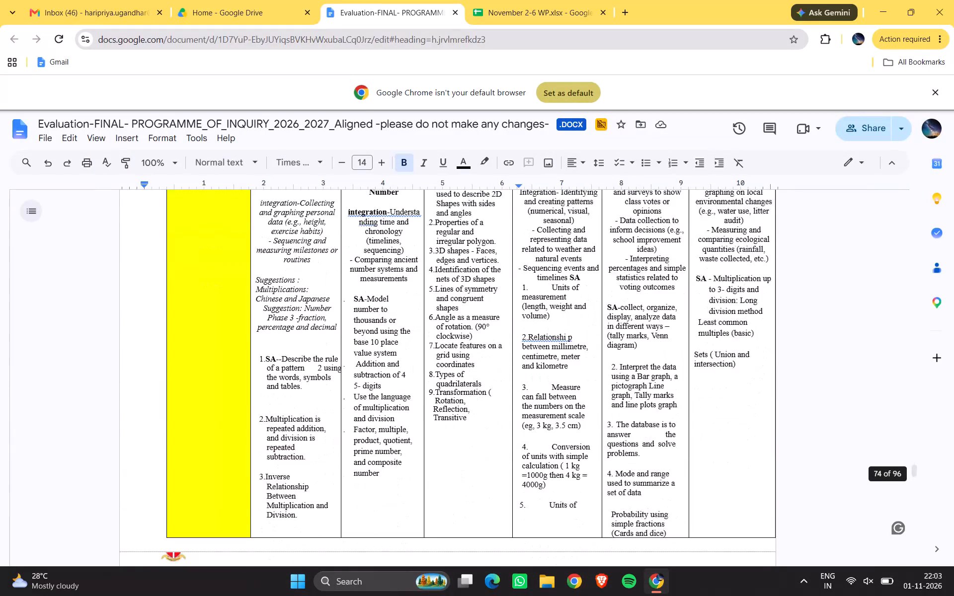
{"action": "scroll", "coordinate": [688, 372], "scroll_direction": "down", "scroll_amount": 18}
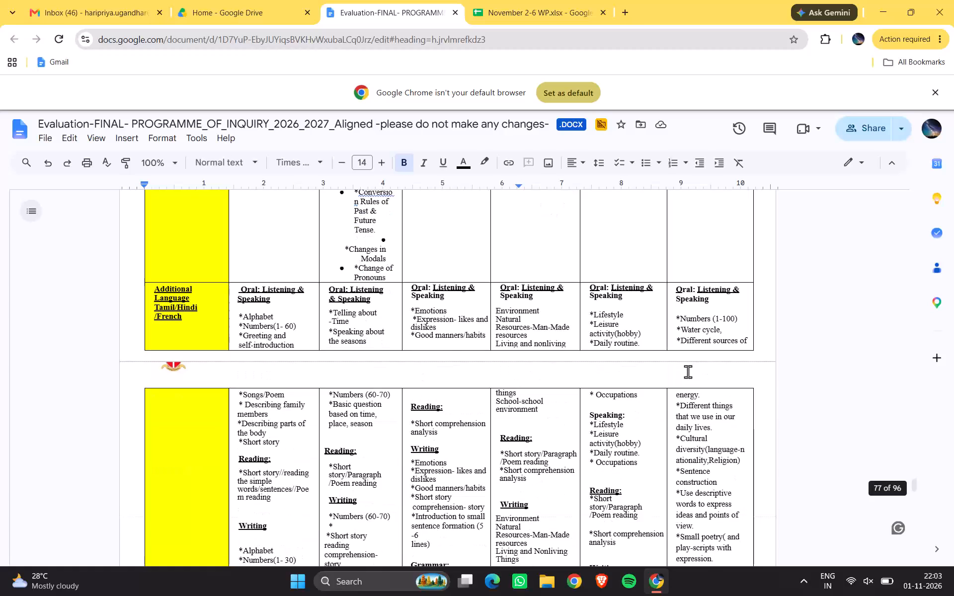
{"action": "scroll", "coordinate": [688, 371], "scroll_direction": "down", "scroll_amount": 15}
{"action": "scroll", "coordinate": [688, 371], "scroll_direction": "down", "scroll_amount": 6}
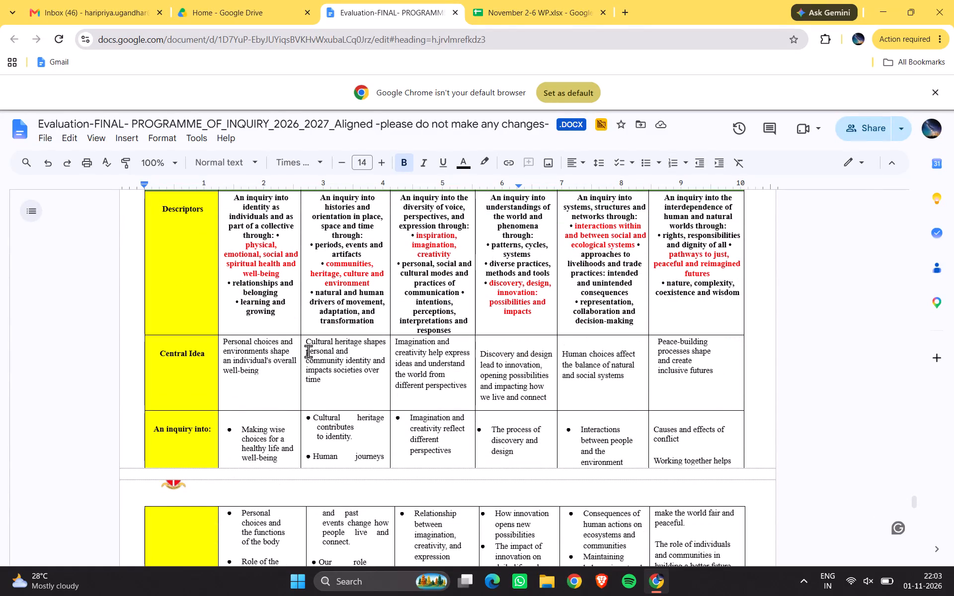
Copy the central idea under "Where we are in place and time" into cell D10 of the weekly planner's PYP 5 sheet.
{"action": "left_click_drag", "start_coordinate": [308, 344], "coordinate": [320, 351]}
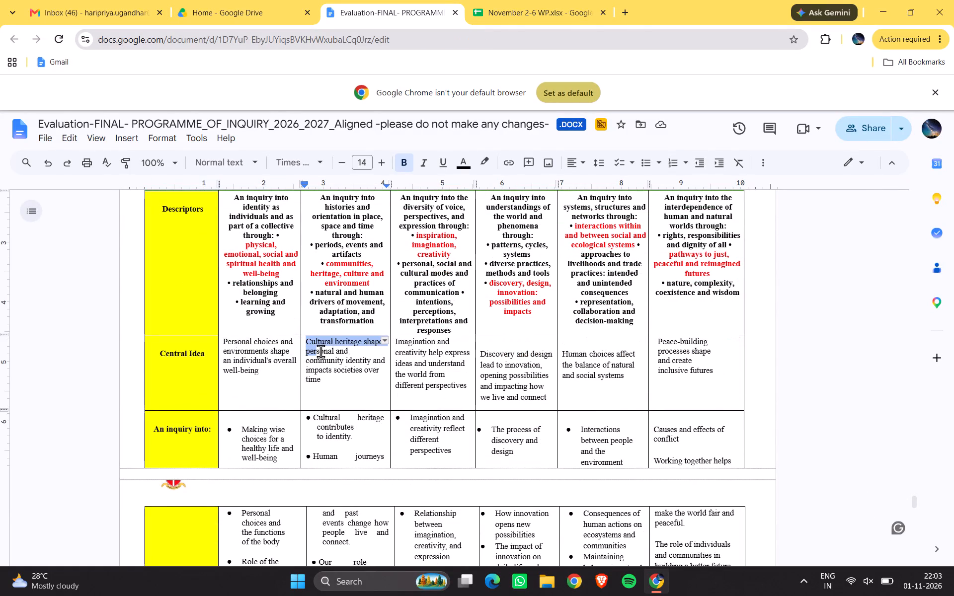
{"action": "left_click_drag", "start_coordinate": [320, 351], "coordinate": [333, 382]}
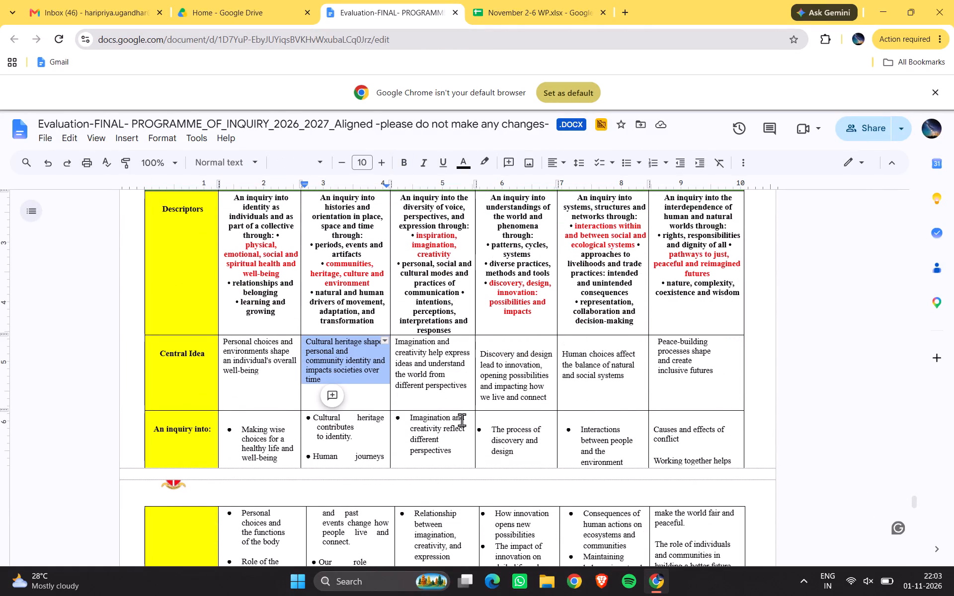
{"action": "key", "text": "ctrl+c"}
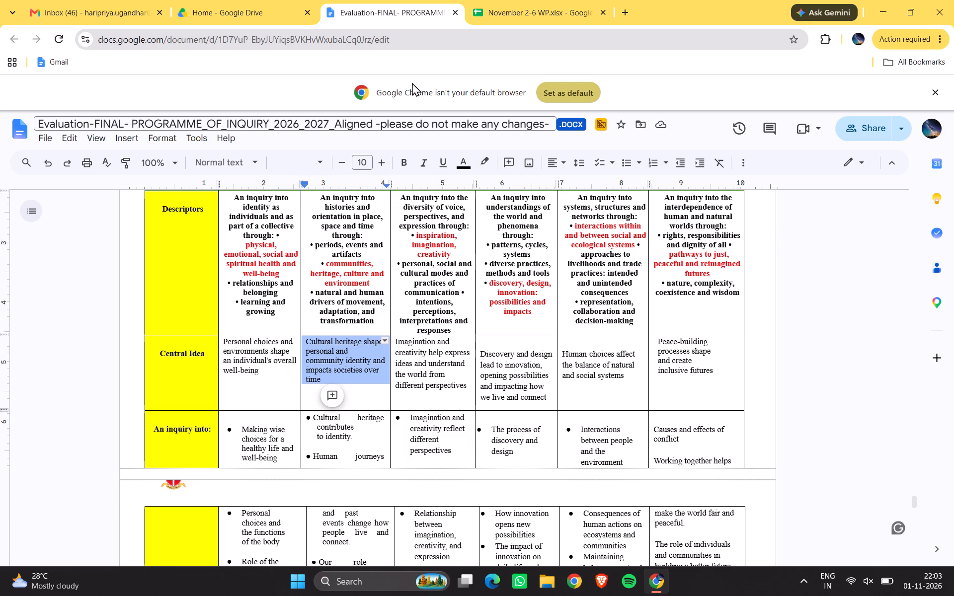
{"action": "left_click", "coordinate": [515, 4]}
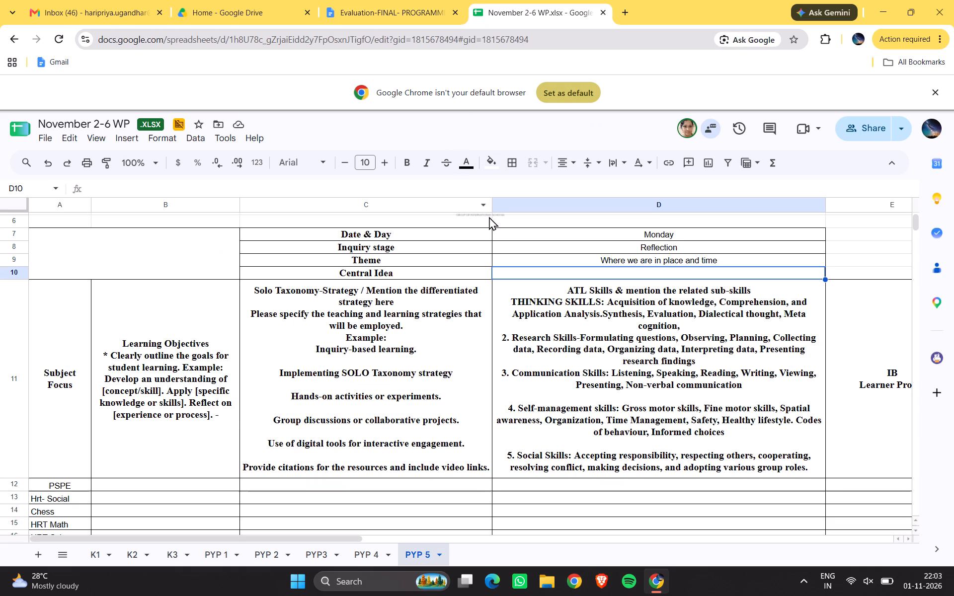
{"action": "left_click", "coordinate": [548, 273]}
{"action": "key", "text": "ctrl+v"}
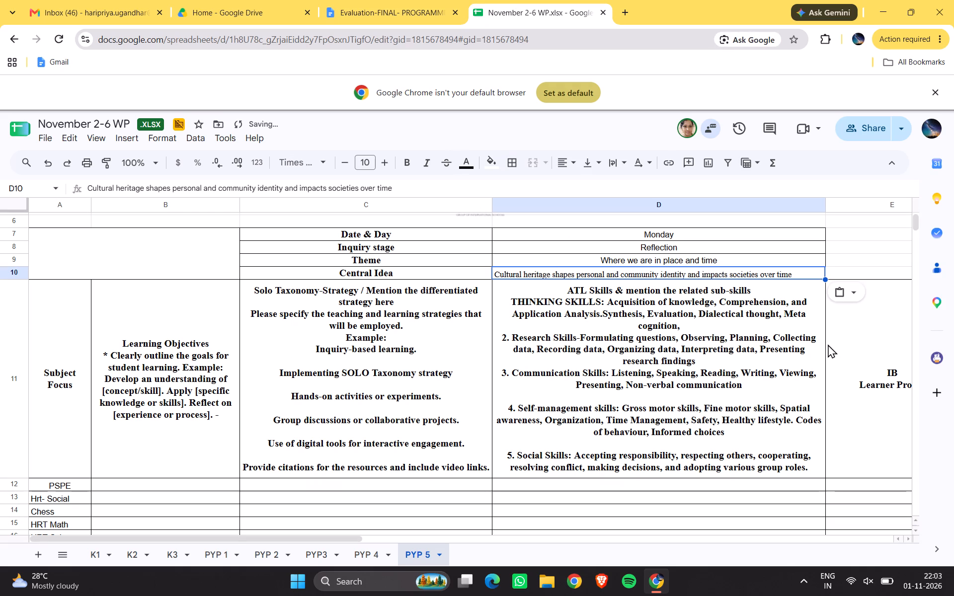
Enter "Summative assessments" as Monday's learning objective for Hrt- Social in cell B13.
{"action": "left_click", "coordinate": [180, 500]}
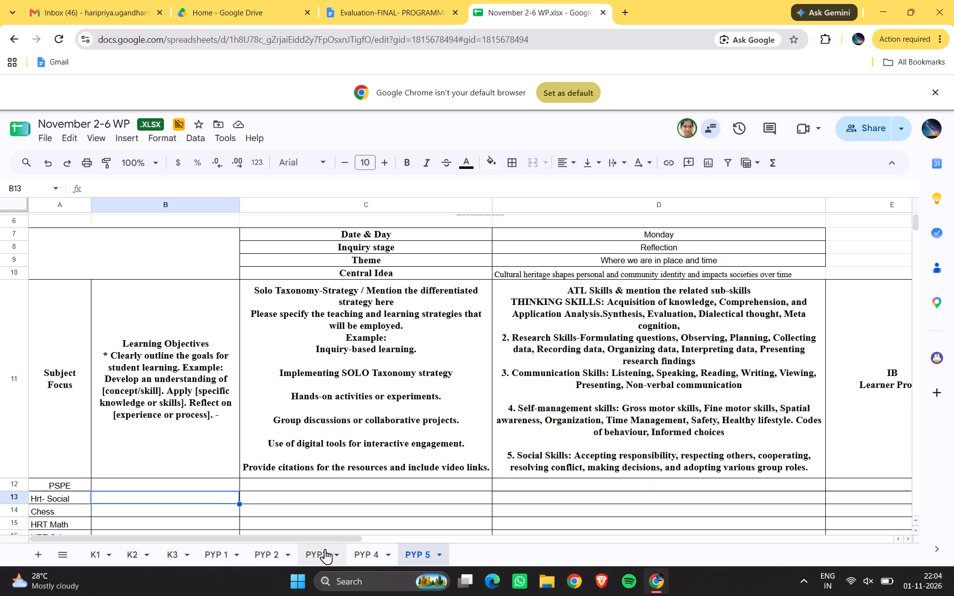
{"action": "type", "text": "Winding of"}
{"action": "key", "text": "space"}
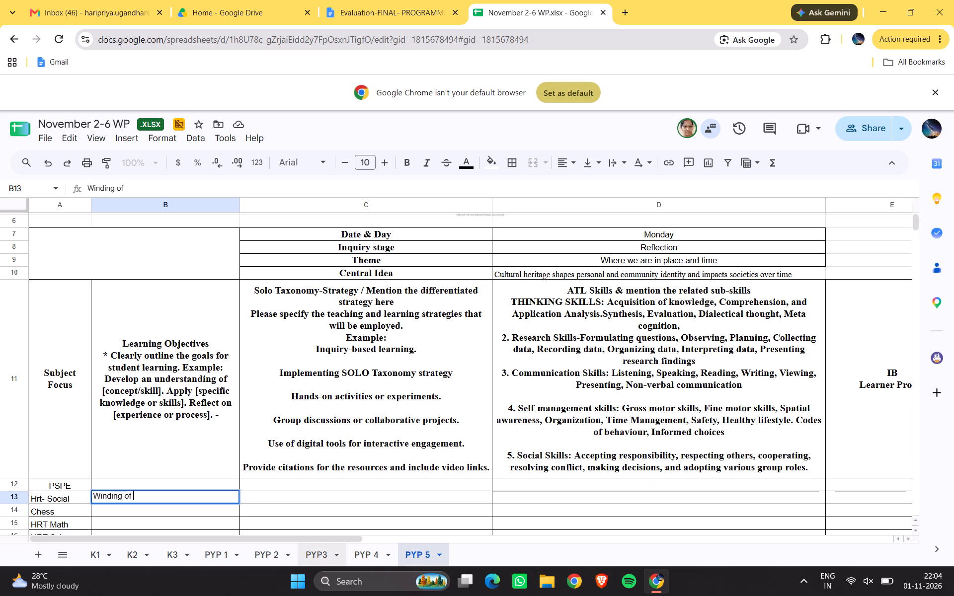
{"action": "key", "text": "BackSpace"}
{"action": "key", "text": "BackSpace"}
{"action": "key", "text": "BackSpace"}
{"action": "key", "text": "BackSpace"}
{"action": "key", "text": "BackSpace"}
{"action": "key", "text": "BackSpace"}
{"action": "key", "text": "BackSpace"}
{"action": "key", "text": "BackSpace"}
{"action": "key", "text": "BackSpace"}
{"action": "key", "text": "BackSpace"}
{"action": "key", "text": "BackSpace"}
{"action": "type", "text": "Summative assessments"}
{"action": "key", "text": "space"}
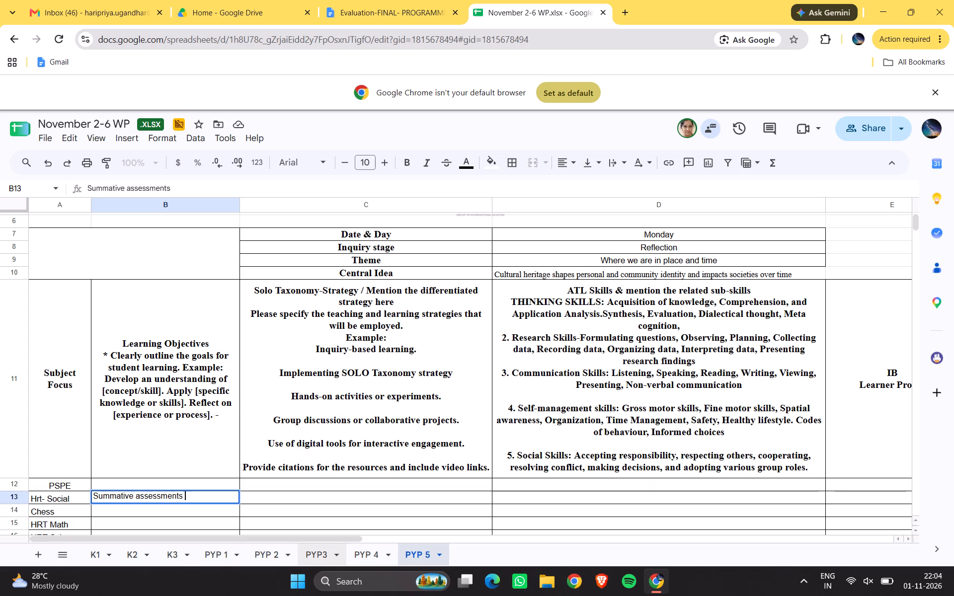
Enter "Students will complete the pending summative assessments" as the Hrt- Social strategy in cell C13.
{"action": "key", "text": "Right"}
{"action": "type", "text": "Studenst"}
{"action": "key", "text": "space"}
{"action": "key", "text": "BackSpace"}
{"action": "key", "text": "BackSpace"}
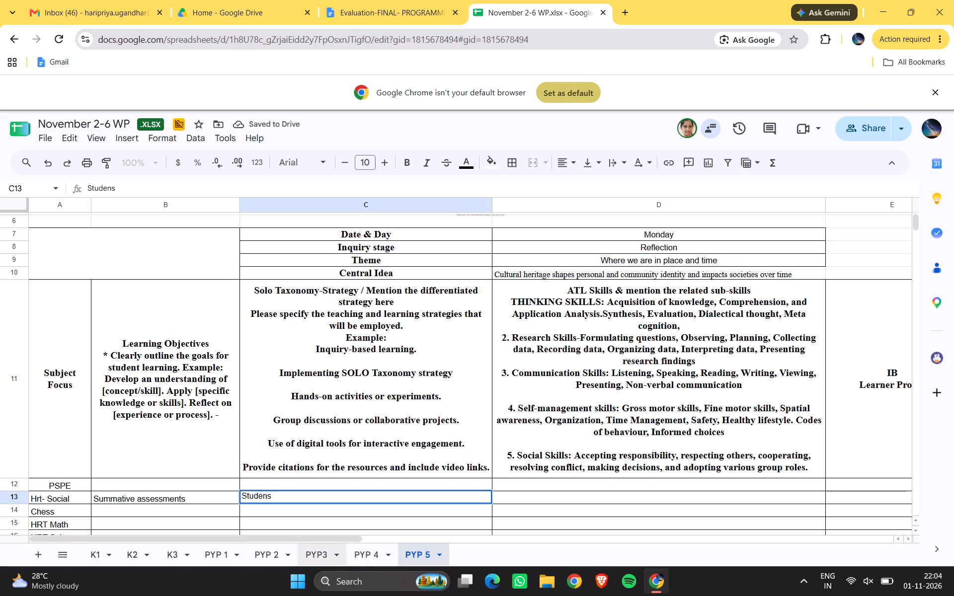
{"action": "key", "text": "BackSpace"}
{"action": "type", "text": "tsw"}
{"action": "key", "text": "BackSpace"}
{"action": "key", "text": "space"}
{"action": "type", "text": "will"}
{"action": "key", "text": "space"}
{"action": "type", "text": "complete th"}
{"action": "key", "text": "space"}
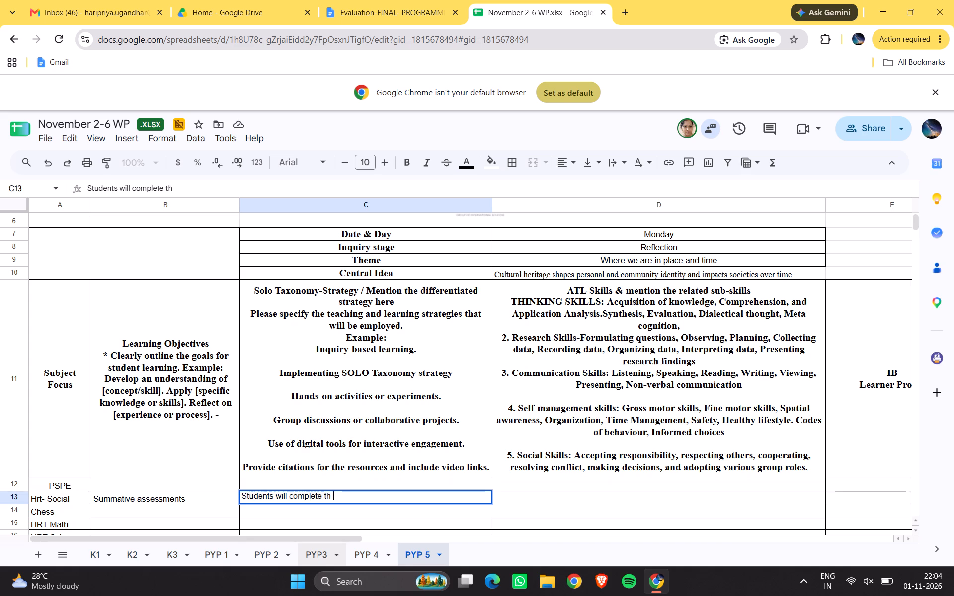
{"action": "key", "text": "BackSpace"}
{"action": "key", "text": "e"}
{"action": "key", "text": "space"}
{"action": "type", "text": "pending summative assessments"}
{"action": "key", "text": "space"}
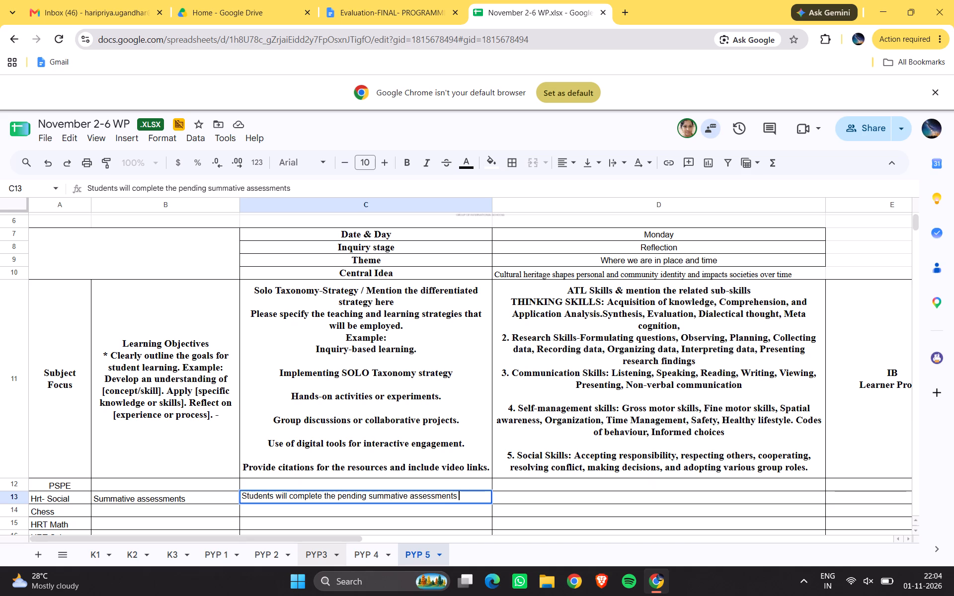
Enter "Social skills - Accepting responsibility" as the ATL skill for Hrt- Social in cell D13.
{"action": "key", "text": "Right"}
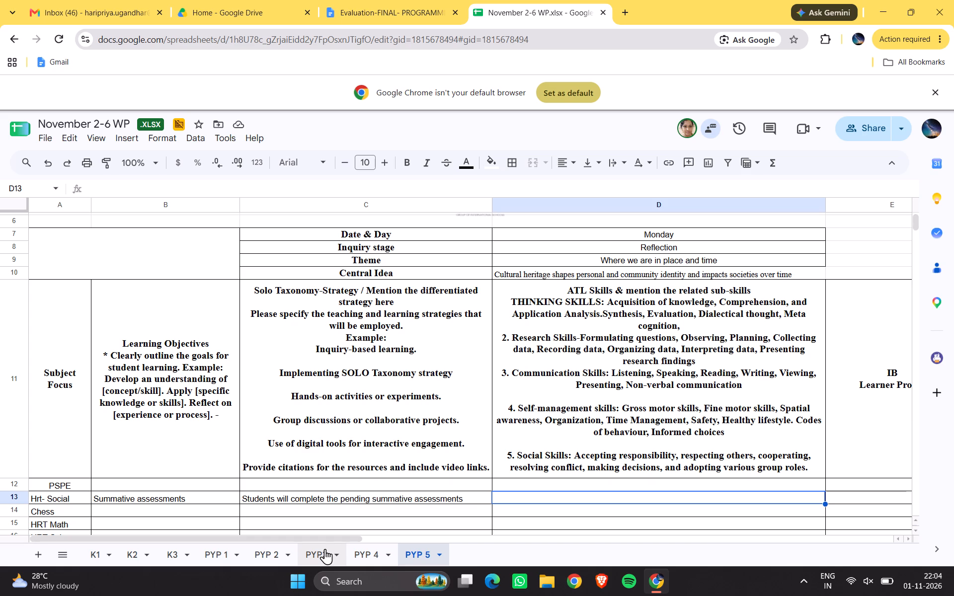
{"action": "type", "text": "Social skills"}
{"action": "key", "text": "space"}
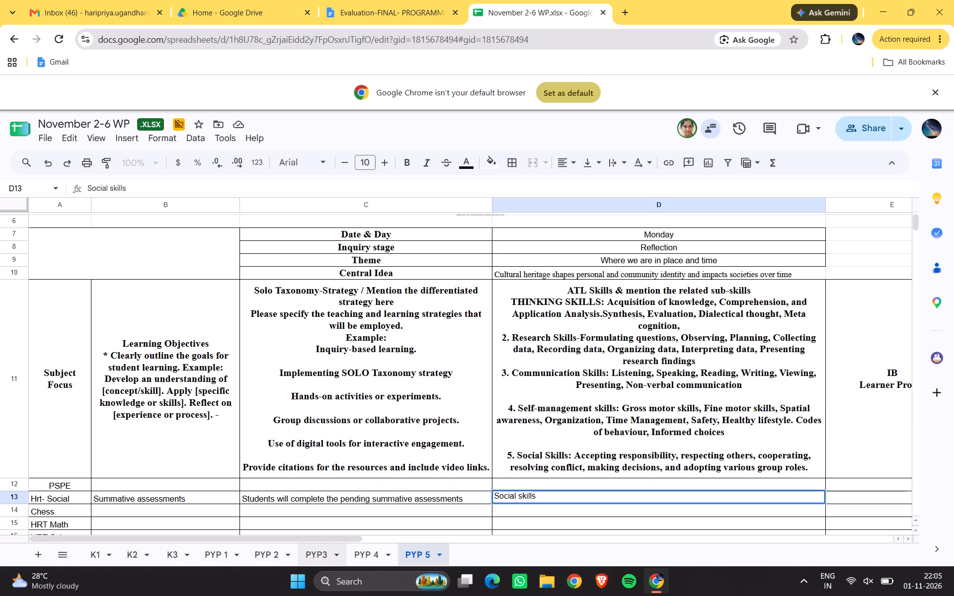
{"action": "type", "text": "- Acce"}
{"action": "type", "text": "pting responsibility"}
{"action": "key", "text": "space"}
Enter "Principled" as the IB Learner Profile attribute for Hrt- Social in cell E13.
{"action": "key", "text": "Right"}
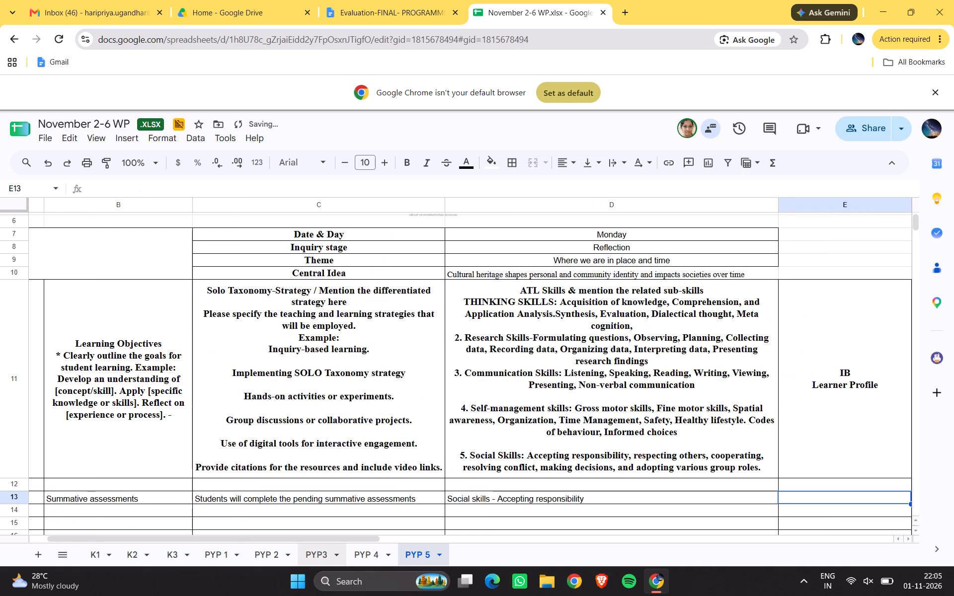
{"action": "type", "text": "Pr"}
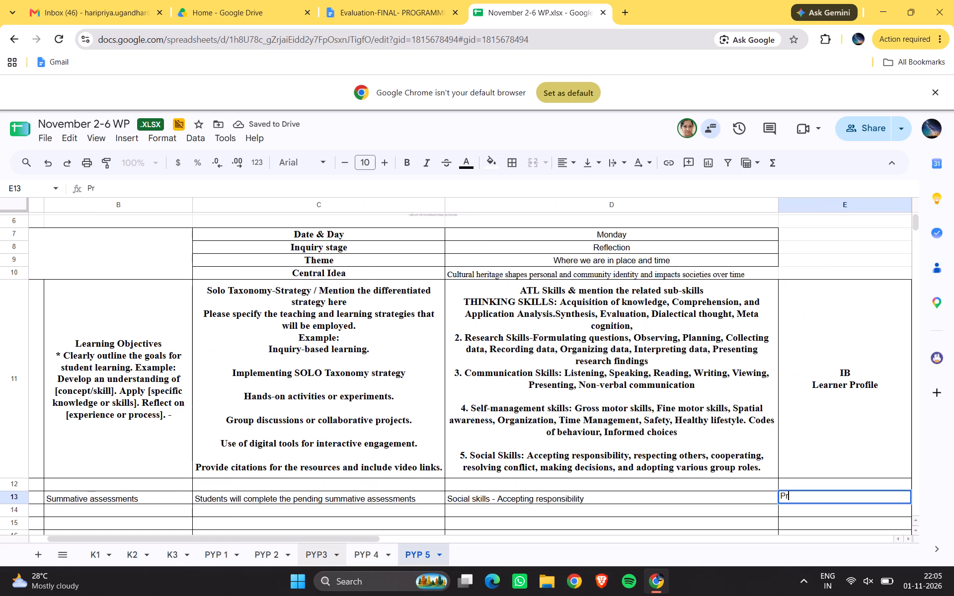
{"action": "key", "text": "BackSpace"}
{"action": "key", "text": "BackSpace"}
{"action": "type", "text": "Principledd"}
{"action": "key", "text": "space"}
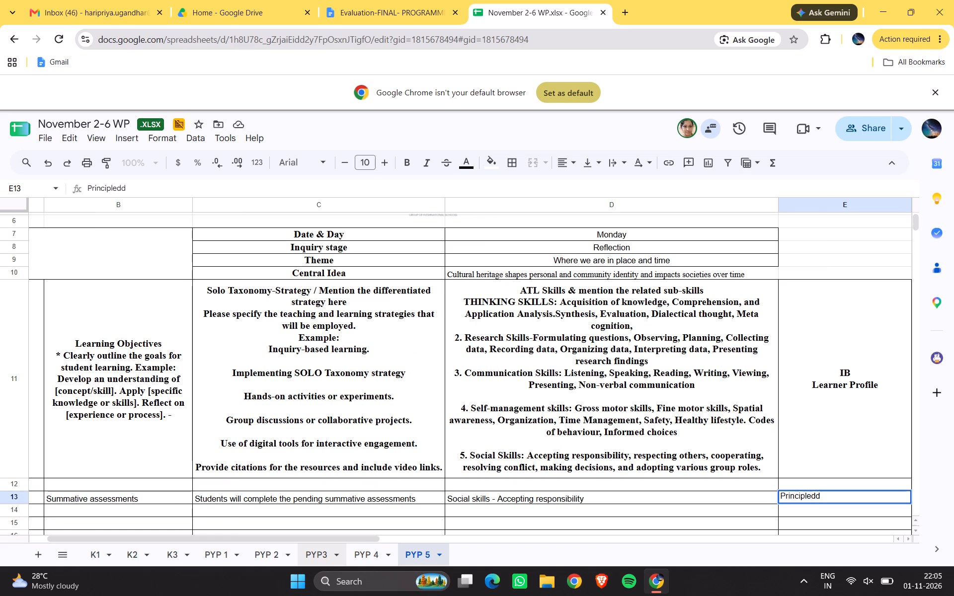
{"action": "key", "text": "BackSpace"}
{"action": "key", "text": "BackSpace"}
{"action": "key", "text": "Down"}
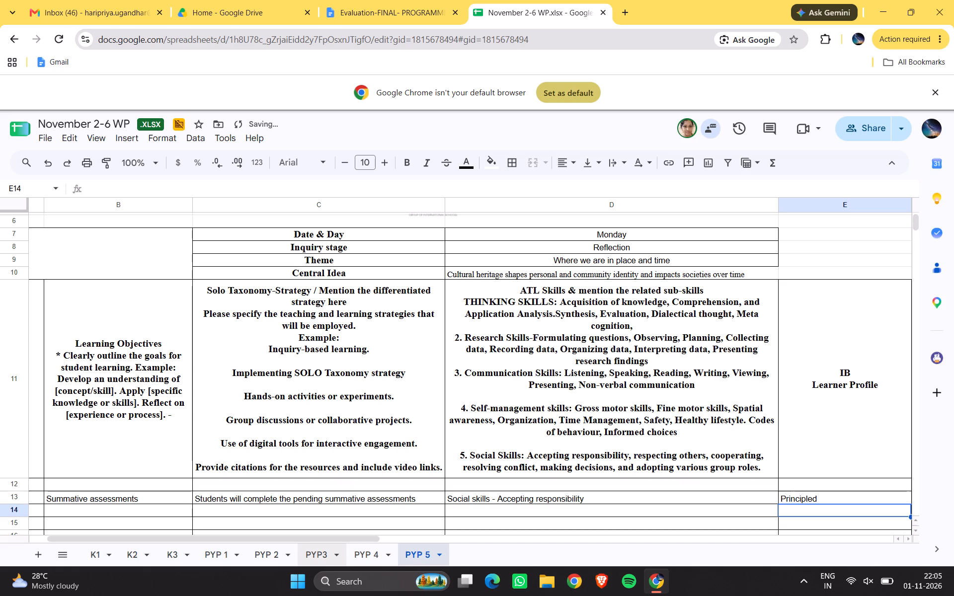
Enter "Arranging the portfolio" as the learning objective for HRT Science in cell B16.
{"action": "key", "text": "Left"}
{"action": "key", "text": "Left"}
{"action": "key", "text": "Left"}
{"action": "key", "text": "Left"}
{"action": "key", "text": "Left"}
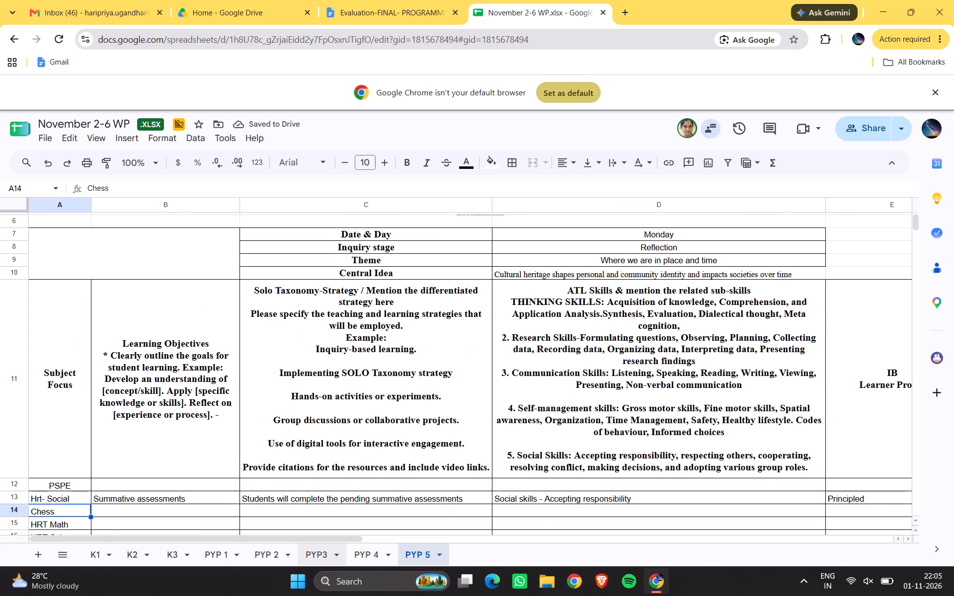
{"action": "key", "text": "Down"}
{"action": "key", "text": "Down"}
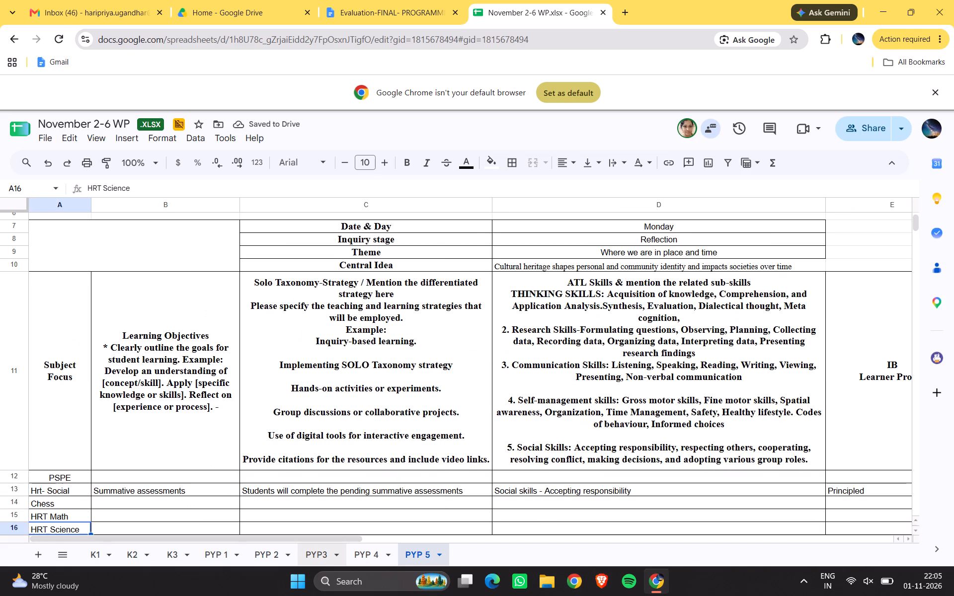
{"action": "key", "text": "Right"}
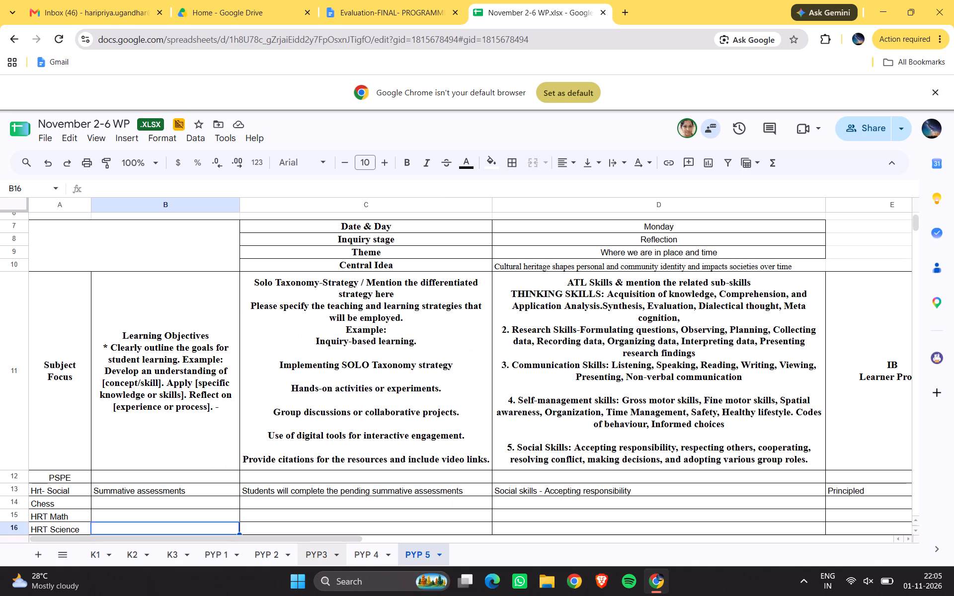
{"action": "type", "text": "Arranf"}
{"action": "key", "text": "BackSpace"}
{"action": "type", "text": "ging the"}
{"action": "key", "text": "space"}
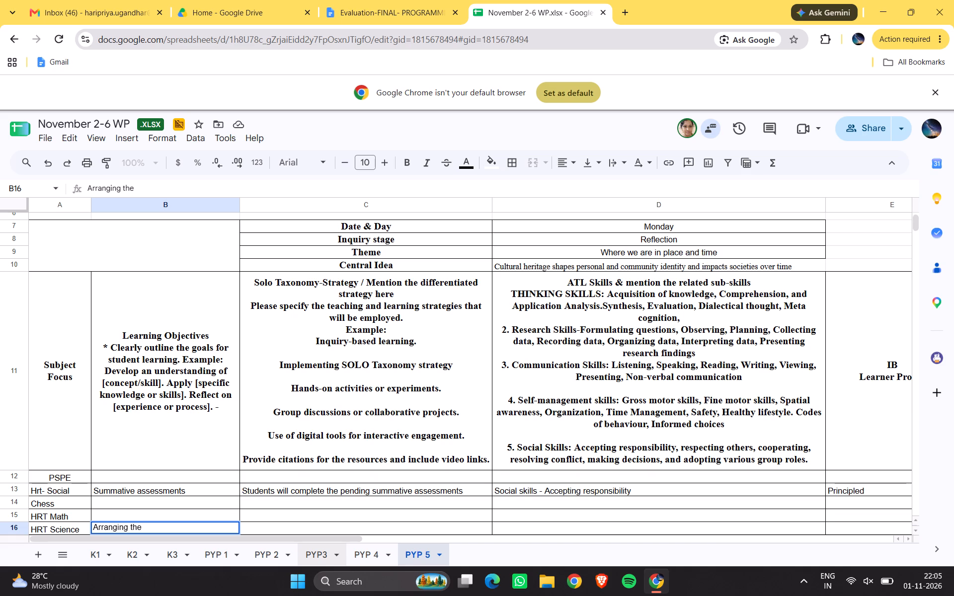
{"action": "type", "text": "port"}
{"action": "type", "text": "fi"}
{"action": "key", "text": "BackSpace"}
{"action": "type", "text": "oli"}
{"action": "type", "text": "o"}
{"action": "key", "text": "space"}
Enter "Students will organise their worksheets and reflection sheets in their portfolio" as the HRT Science strategy in cell C16.
{"action": "key", "text": "Right"}
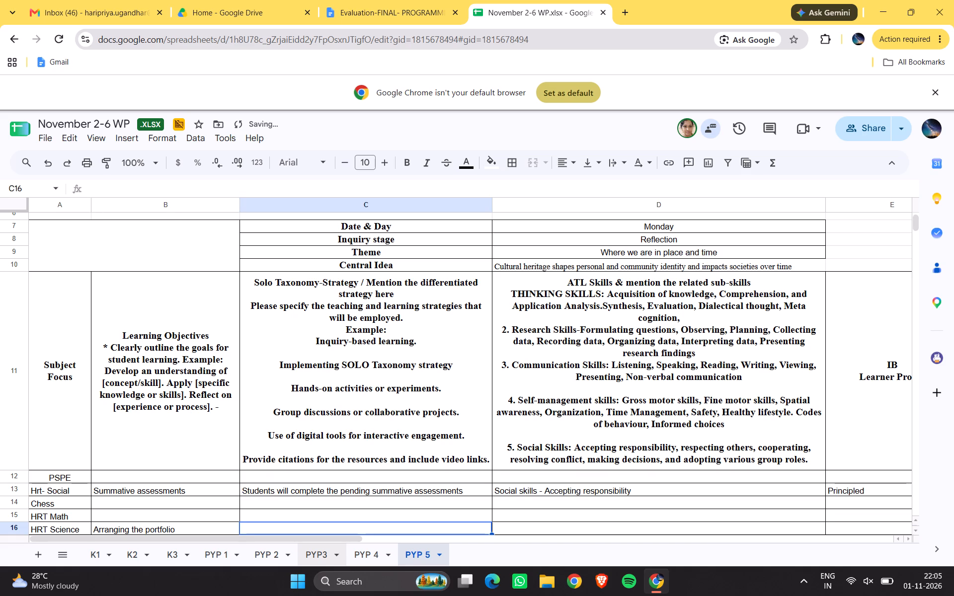
{"action": "type", "text": "Studenst w"}
{"action": "key", "text": "BackSpace"}
{"action": "key", "text": "BackSpace"}
{"action": "key", "text": "BackSpace"}
{"action": "key", "text": "BackSpace"}
{"action": "type", "text": "ts will organi"}
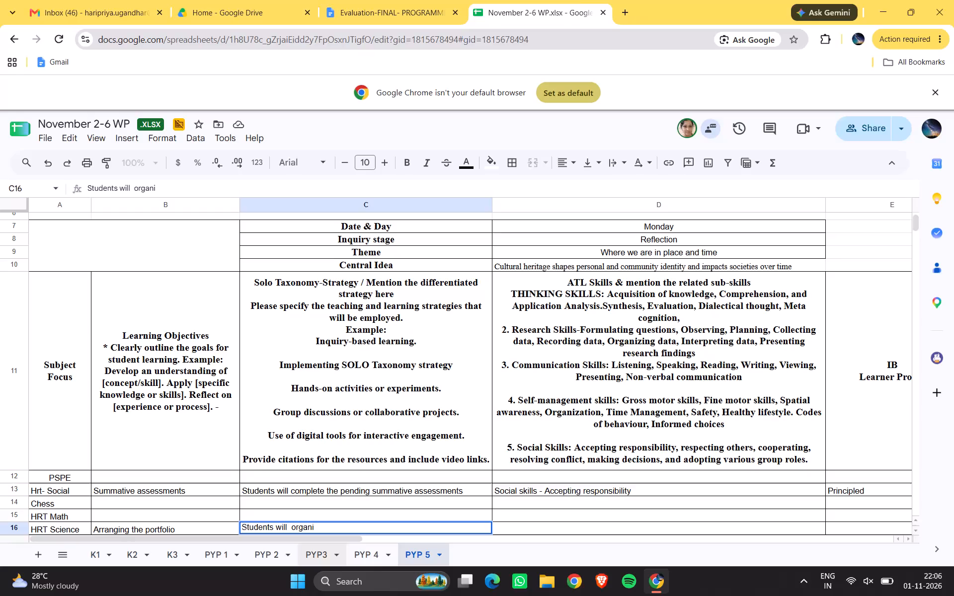
{"action": "type", "text": "se te"}
{"action": "key", "text": "BackSpace"}
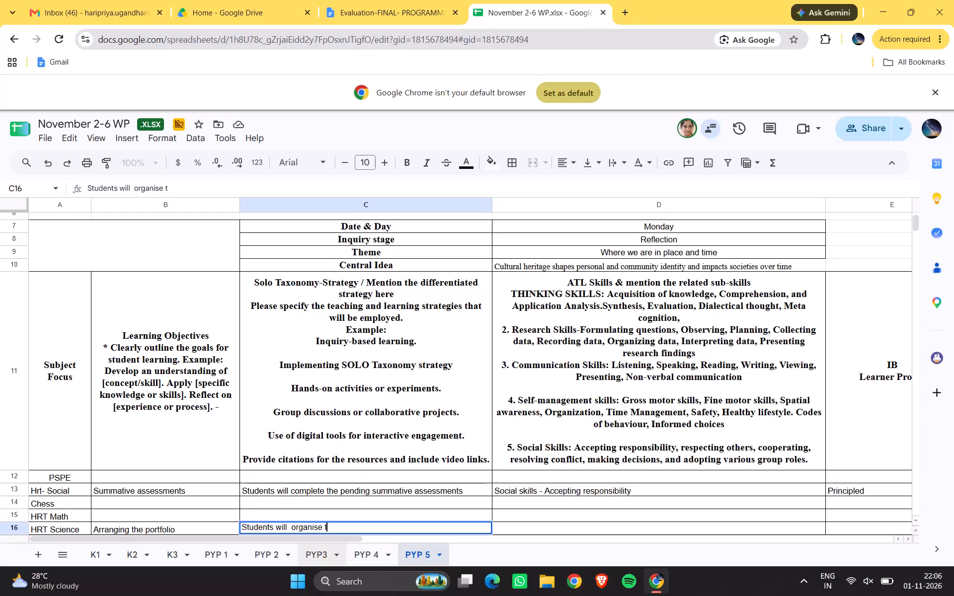
{"action": "type", "text": "heir worksheet abd ="}
{"action": "key", "text": "BackSpace"}
{"action": "key", "text": "equal"}
{"action": "key", "text": "BackSpace"}
{"action": "key", "text": "BackSpace"}
{"action": "key", "text": "BackSpace"}
{"action": "key", "text": "BackSpace"}
{"action": "key", "text": "BackSpace"}
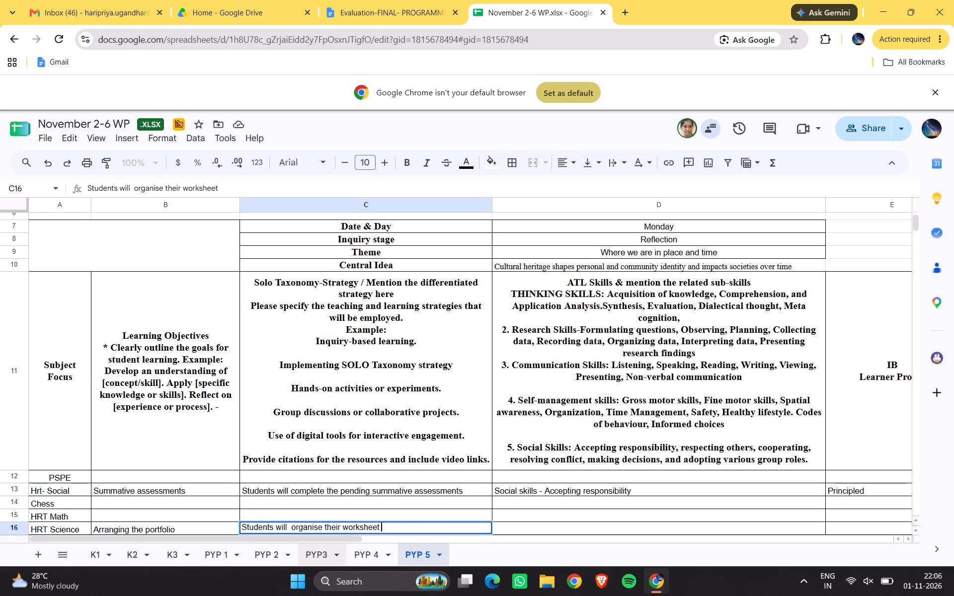
{"action": "key", "text": "s"}
{"action": "key", "text": "BackSpace"}
{"action": "key", "text": "BackSpace"}
{"action": "type", "text": "s and refe"}
{"action": "key", "text": "BackSpace"}
{"action": "type", "text": "lections"}
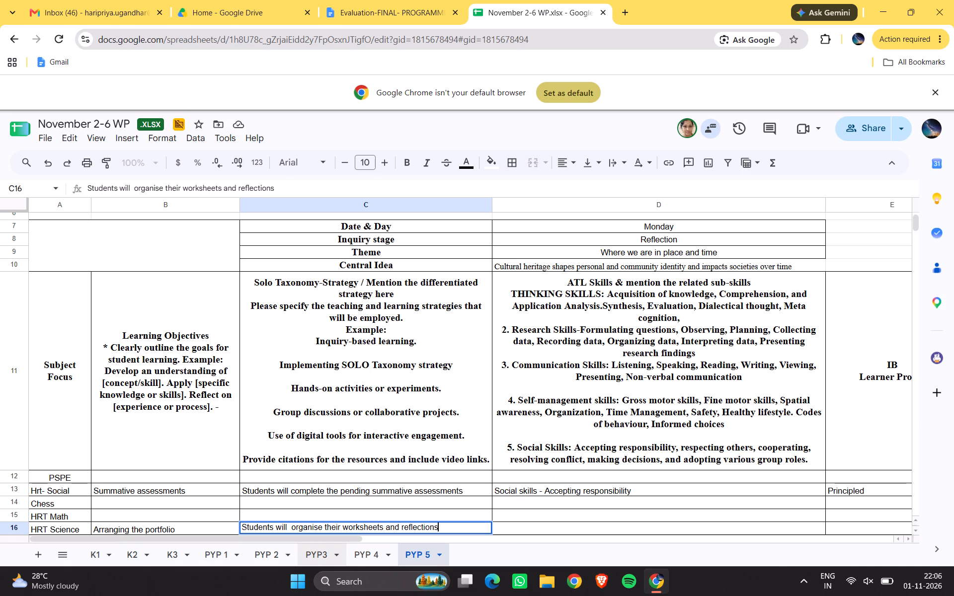
{"action": "key", "text": "space"}
{"action": "key", "text": "BackSpace"}
{"action": "key", "text": "BackSpace"}
{"action": "key", "text": "space"}
{"action": "type", "text": "sheeti"}
{"action": "type", "text": "ong"}
{"action": "key", "text": "space"}
{"action": "key", "text": "BackSpace"}
{"action": "key", "text": "BackSpace"}
{"action": "key", "text": "BackSpace"}
{"action": "key", "text": "BackSpace"}
{"action": "key", "text": "BackSpace"}
{"action": "type", "text": "s in their"}
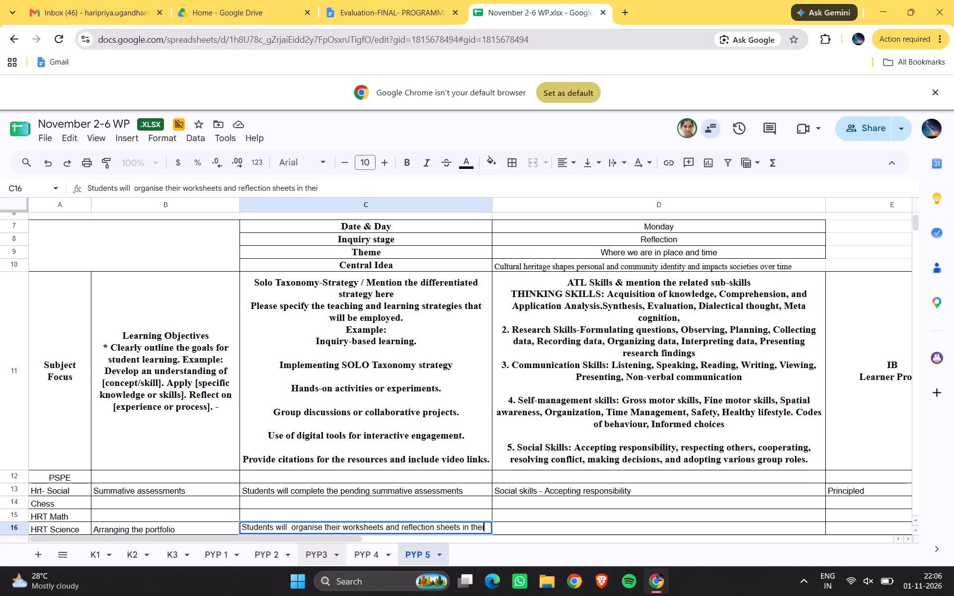
{"action": "key", "text": "space"}
{"action": "type", "text": "portfol"}
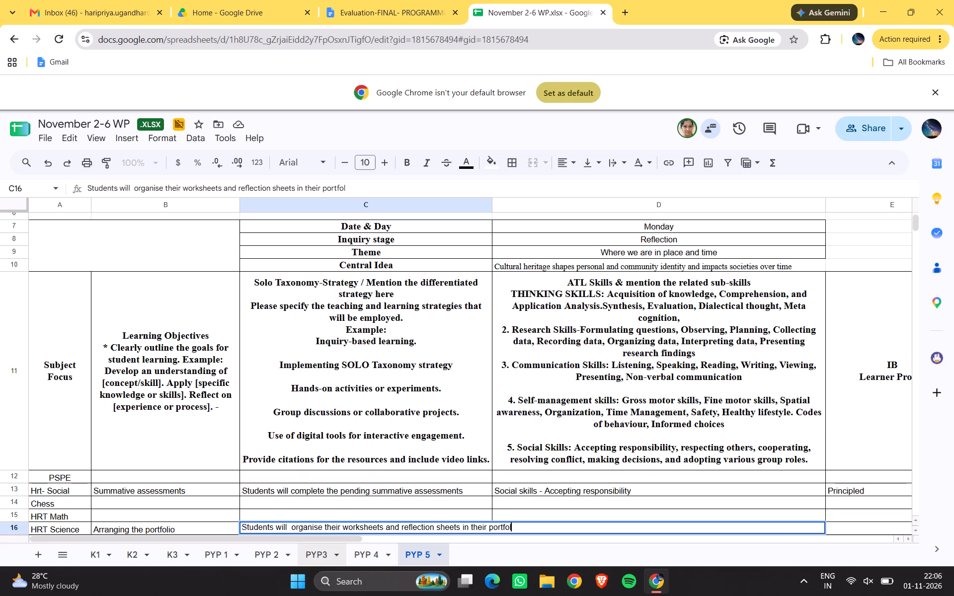
{"action": "type", "text": "io"}
{"action": "key", "text": "space"}
{"action": "key", "text": "Right"}
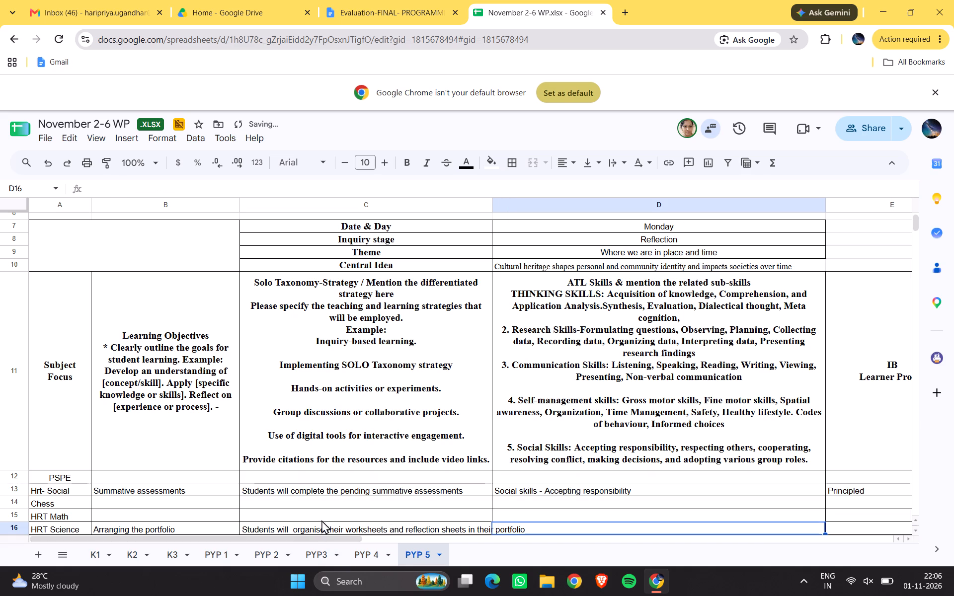
Turn on text wrapping for the HRT Science strategy in cell C16.
{"action": "left_click", "coordinate": [322, 529]}
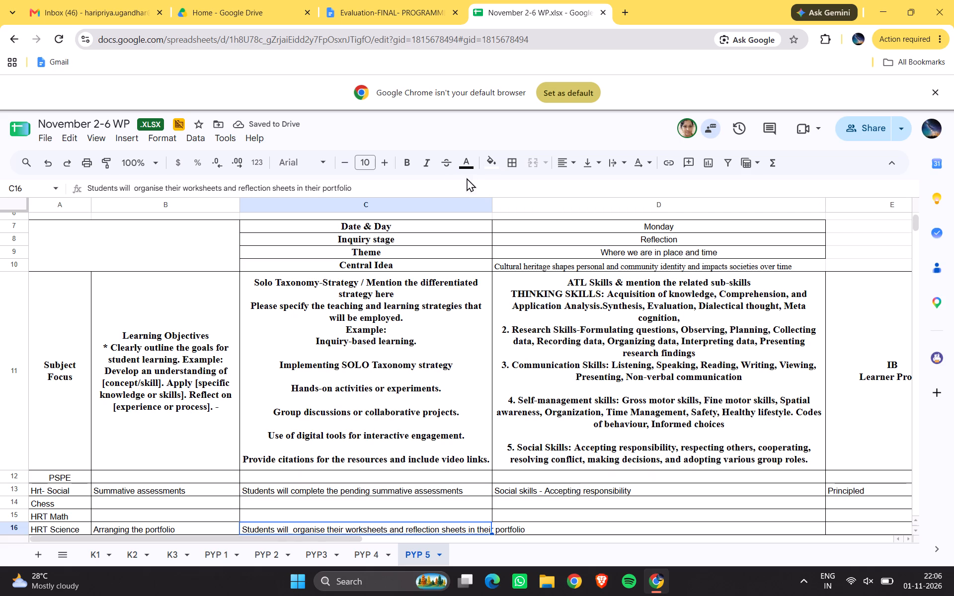
{"action": "left_click", "coordinate": [617, 163]}
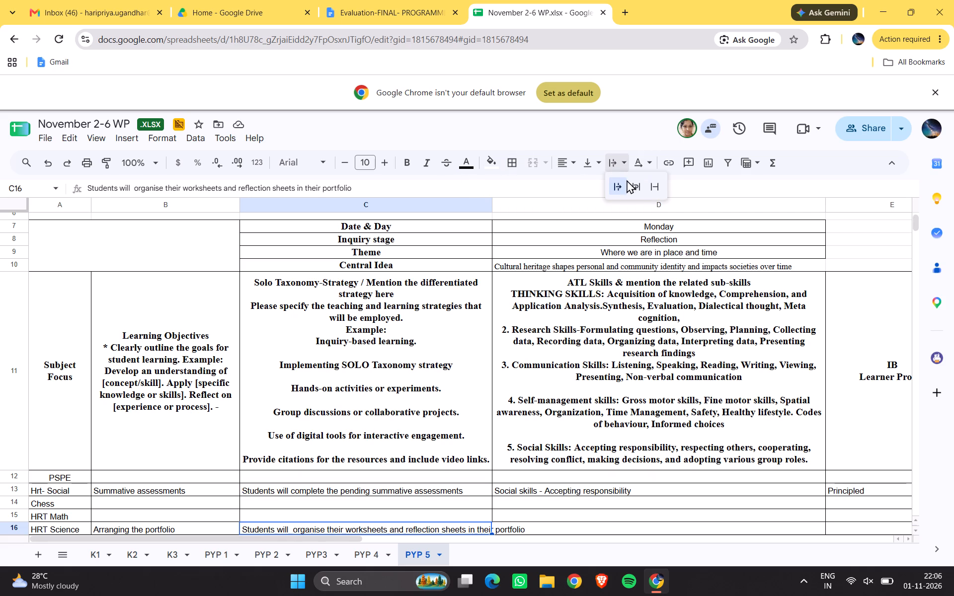
{"action": "left_click", "coordinate": [633, 191]}
Fit the height of the HRT Science row, row 16, to its wrapped text.
{"action": "scroll", "coordinate": [591, 323], "scroll_direction": "down", "scroll_amount": 1}
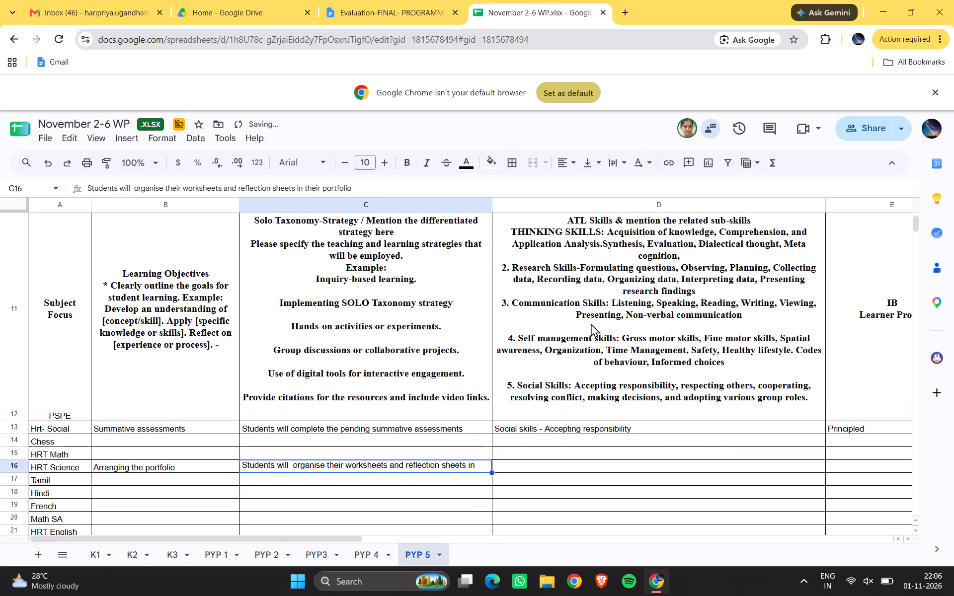
{"action": "double_click", "coordinate": [14, 468]}
{"action": "left_click", "coordinate": [14, 468]}
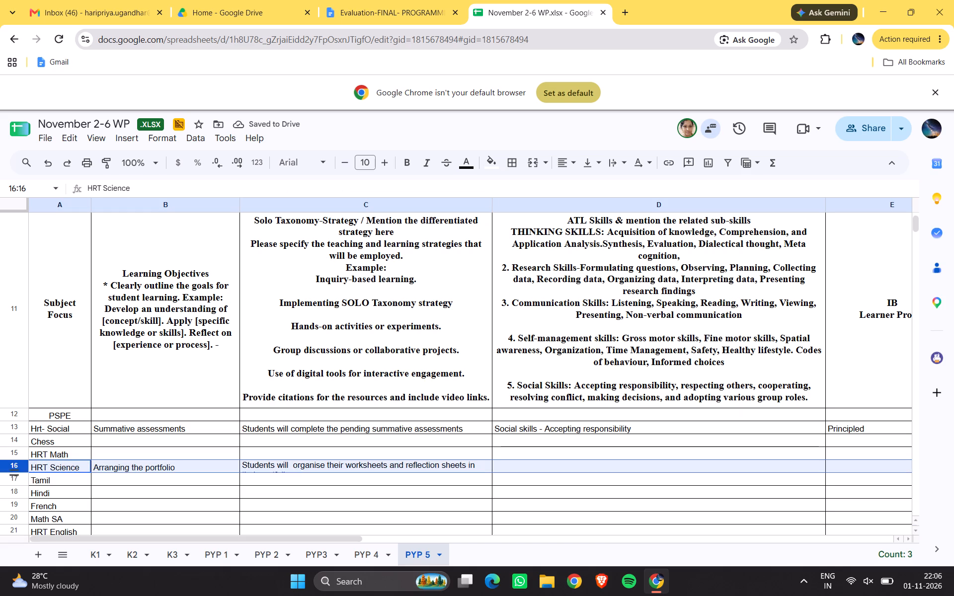
{"action": "double_click", "coordinate": [17, 473]}
Enter "Self-management skills - Organization" as the ATL skill for HRT Science in cell D16.
{"action": "left_click", "coordinate": [564, 477]}
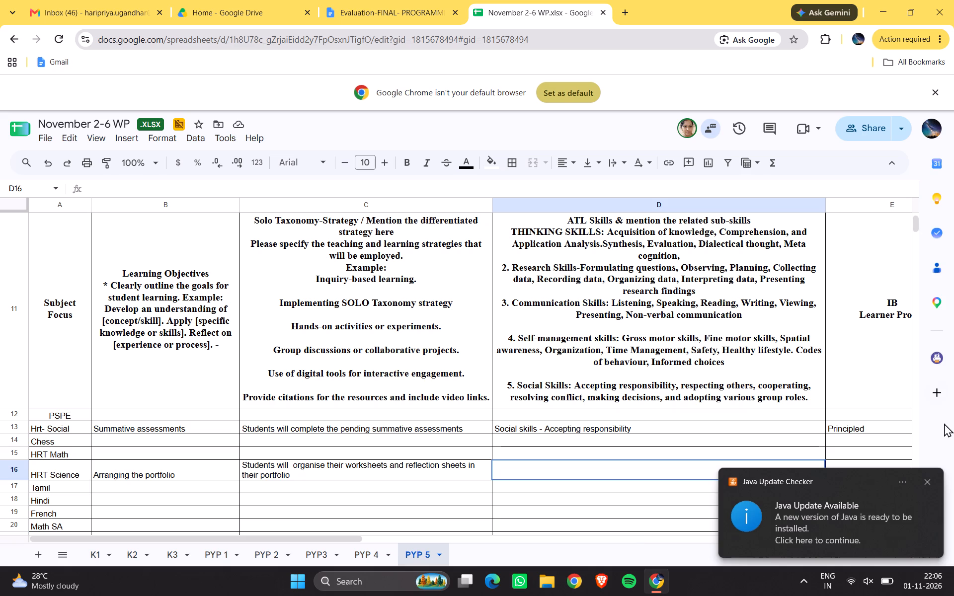
{"action": "left_click", "coordinate": [923, 478]}
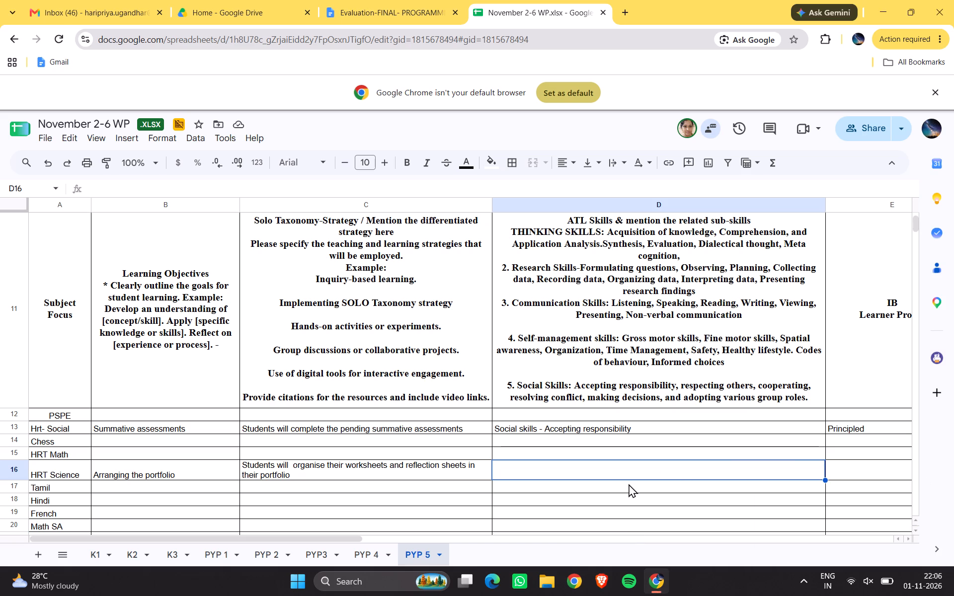
{"action": "type", "text": "Self"}
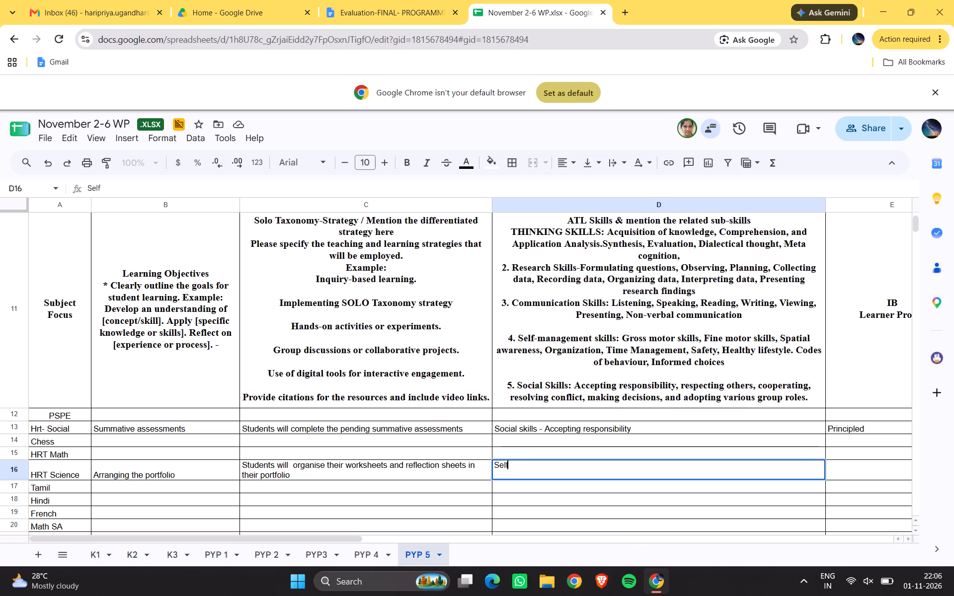
{"action": "key", "text": "minus"}
{"action": "type", "text": "management skills -"}
{"action": "key", "text": "space"}
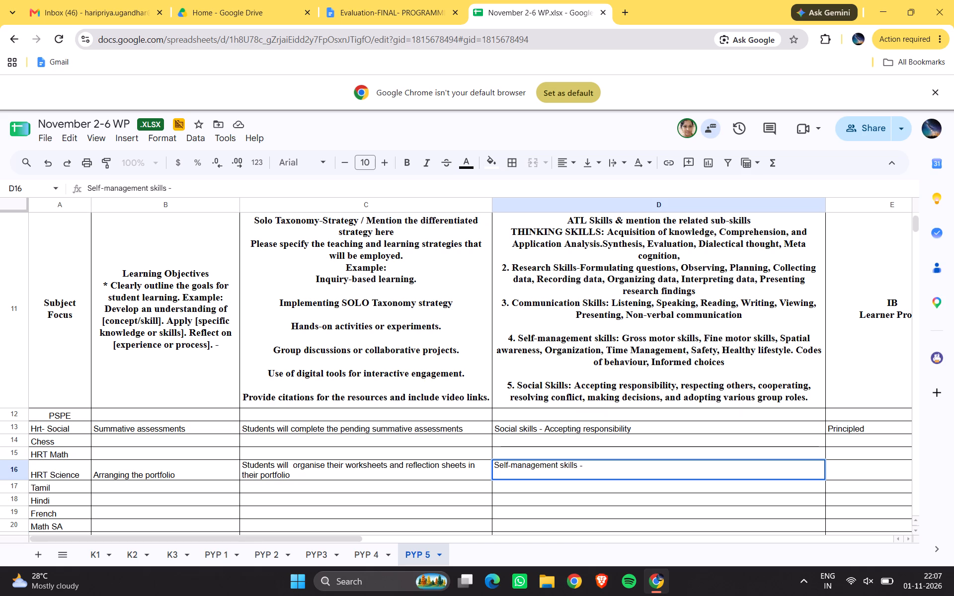
{"action": "key", "text": "shift+o"}
{"action": "key", "text": "r"}
{"action": "type", "text": "ga"}
{"action": "type", "text": "nization"}
{"action": "key", "text": "space"}
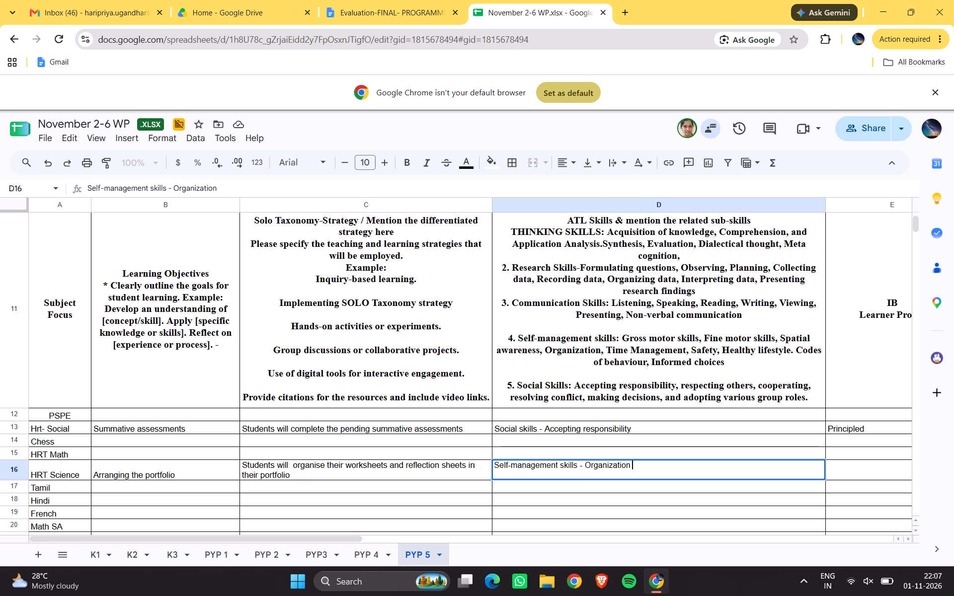
{"action": "key", "text": "Right"}
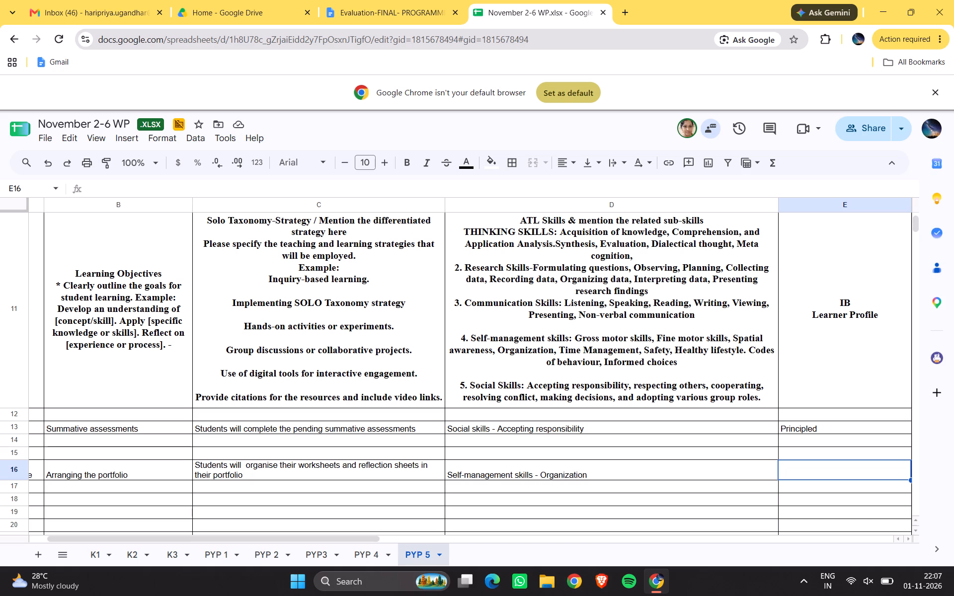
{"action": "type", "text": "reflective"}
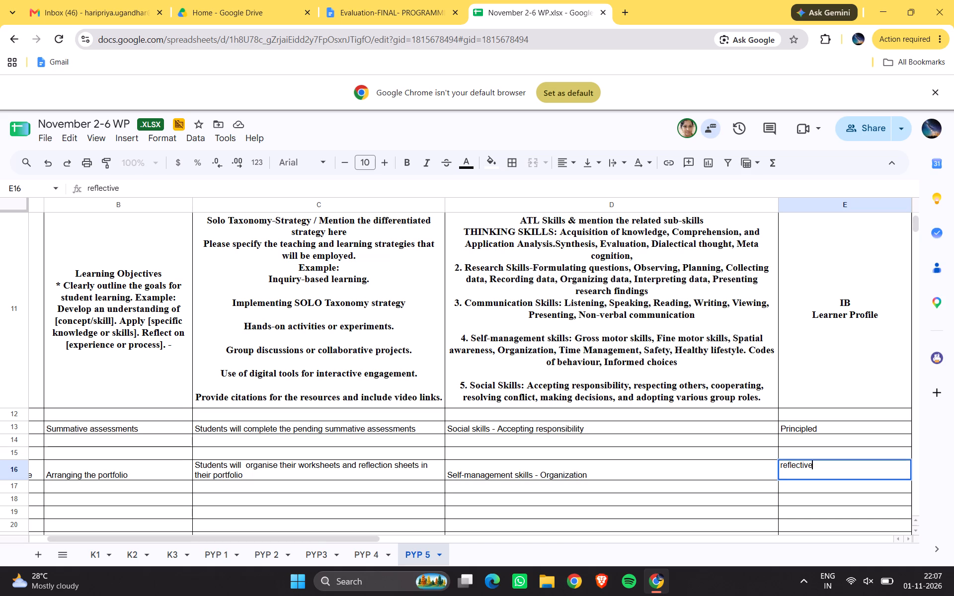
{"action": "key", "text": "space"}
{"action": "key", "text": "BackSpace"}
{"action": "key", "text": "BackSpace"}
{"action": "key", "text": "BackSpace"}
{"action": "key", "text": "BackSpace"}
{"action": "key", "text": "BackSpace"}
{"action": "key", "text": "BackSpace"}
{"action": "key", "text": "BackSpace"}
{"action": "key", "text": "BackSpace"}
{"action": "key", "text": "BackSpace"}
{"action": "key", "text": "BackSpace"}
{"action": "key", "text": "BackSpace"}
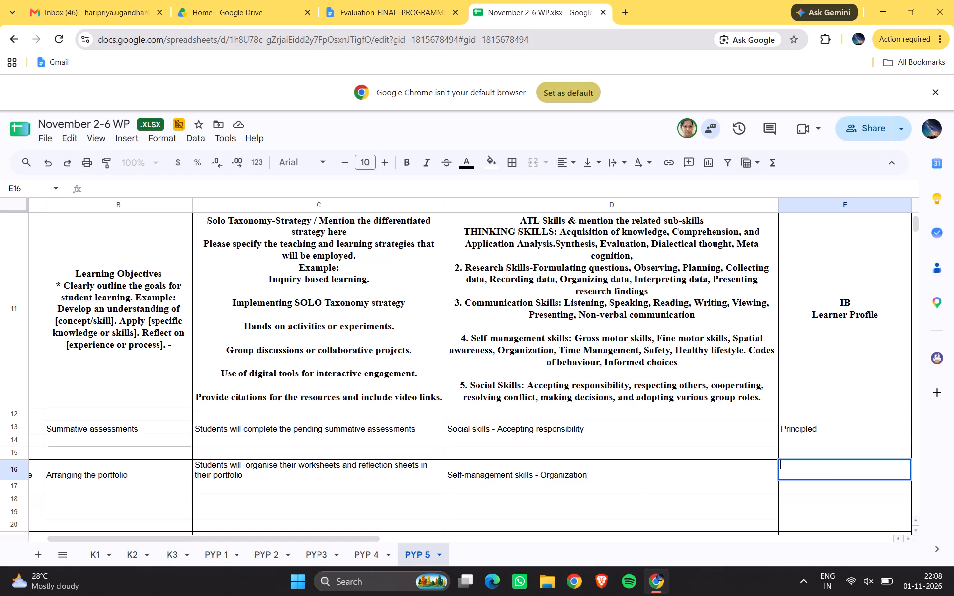
Search Google for "ib learner profile" in a new browser tab and enlarge the circular puzzle image of the attributes.
{"action": "left_click", "coordinate": [626, 2]}
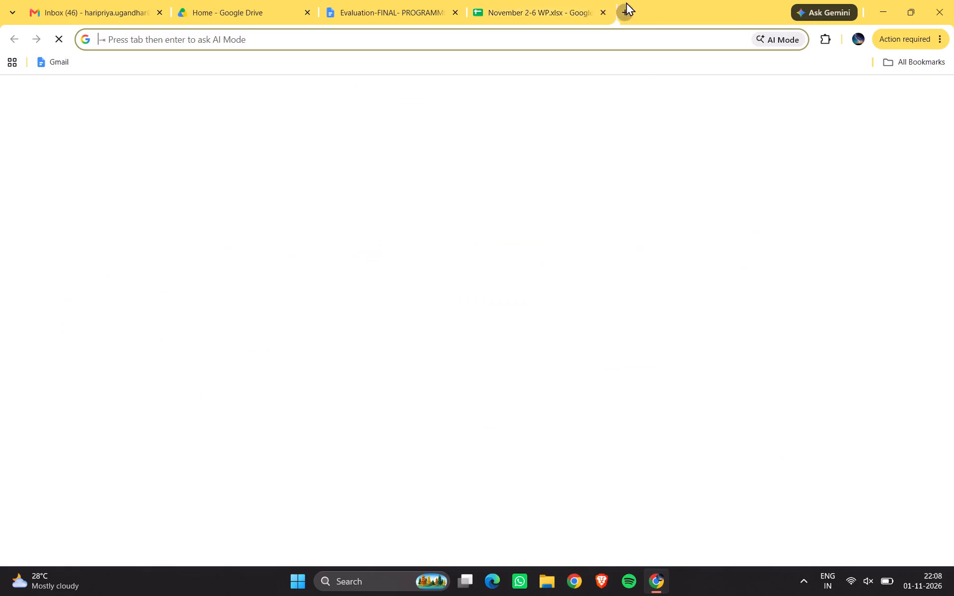
{"action": "left_click", "coordinate": [505, 291]}
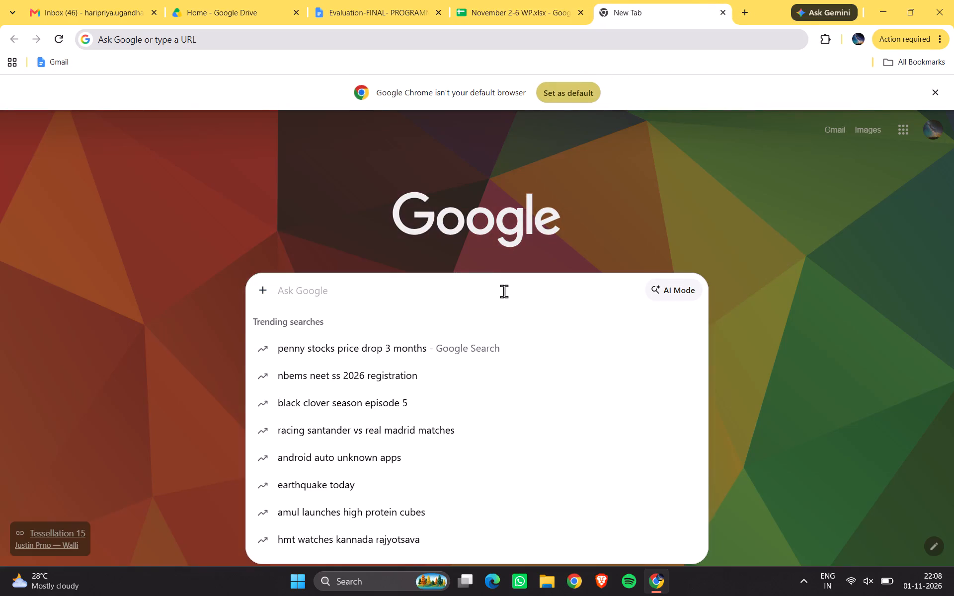
{"action": "type", "text": "ib"}
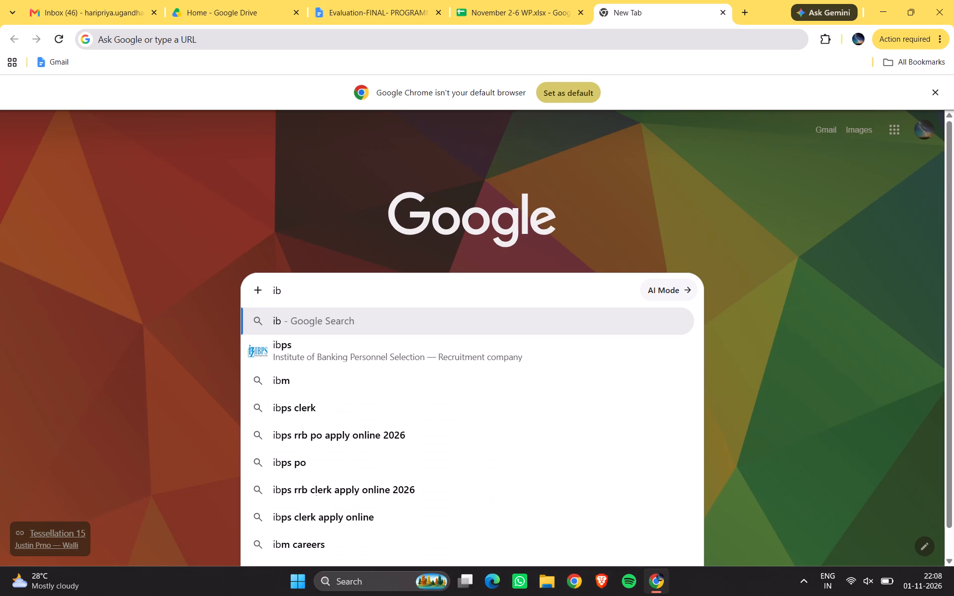
{"action": "type", "text": "ler"}
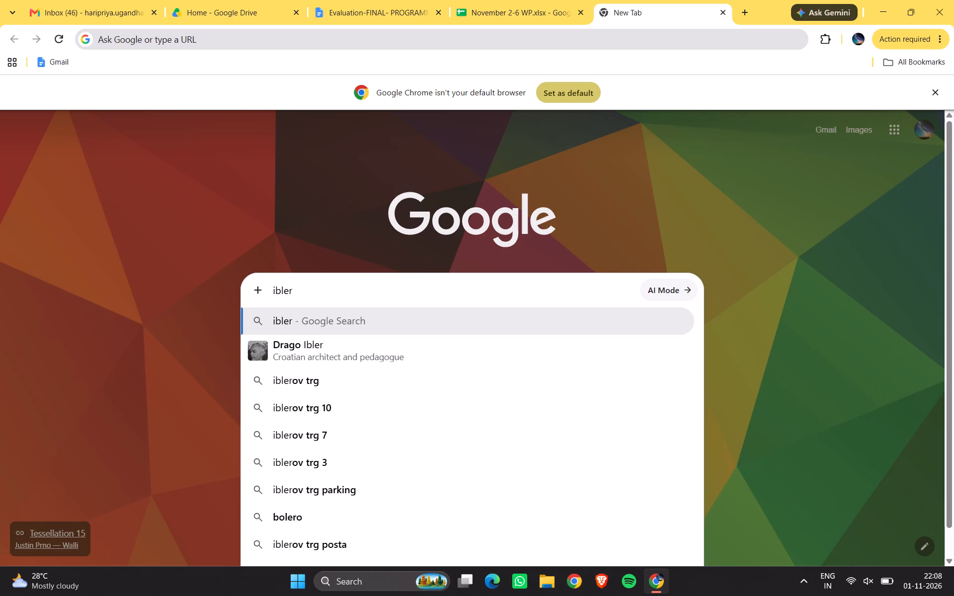
{"action": "key", "text": "BackSpace"}
{"action": "type", "text": "arner"}
{"action": "key", "text": "space"}
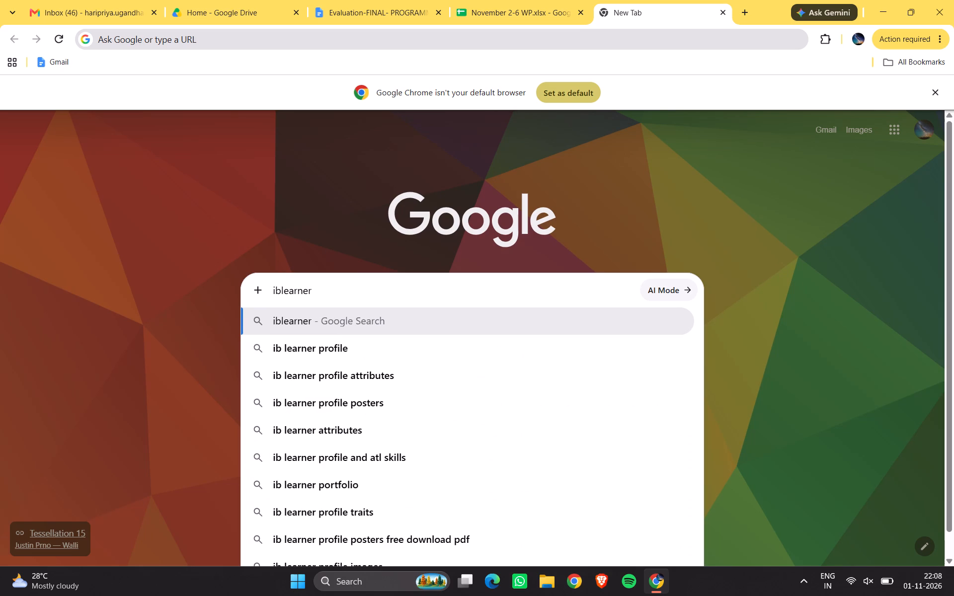
{"action": "left_click", "coordinate": [365, 348]}
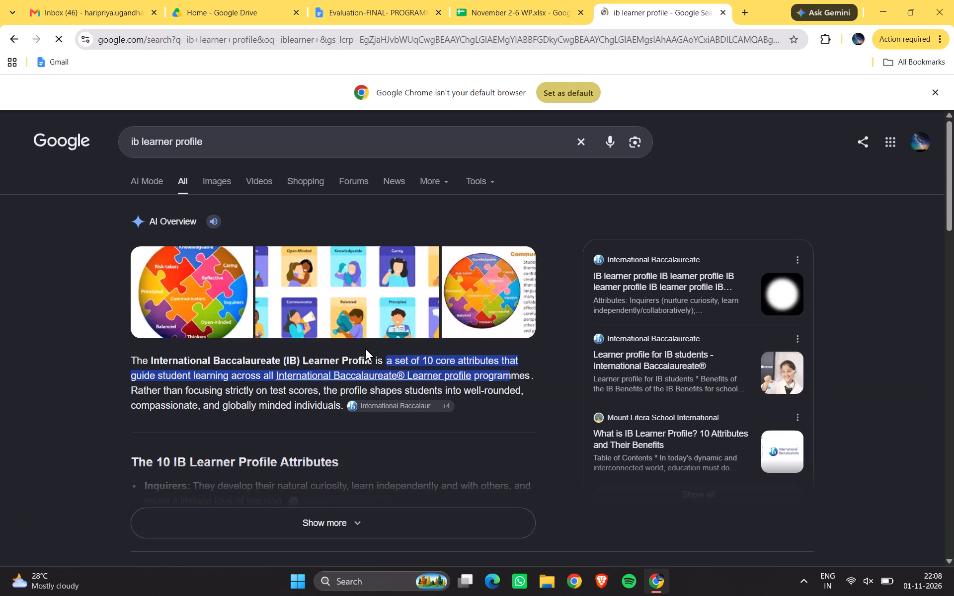
{"action": "left_click", "coordinate": [166, 302]}
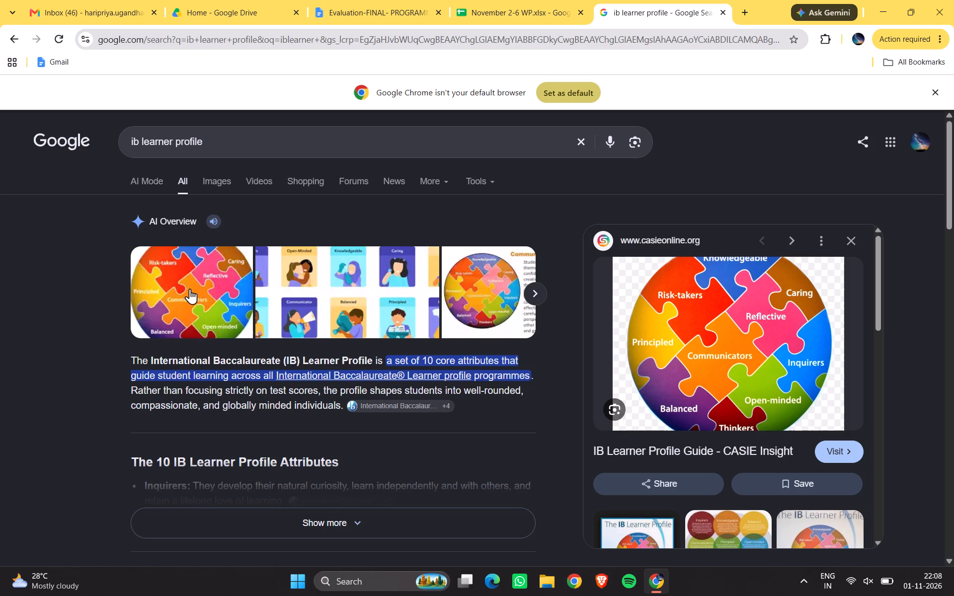
Return to the November 2-6 planner and enter "Principled" as the HRT Science learner profile in cell E16.
{"action": "left_click", "coordinate": [471, 11]}
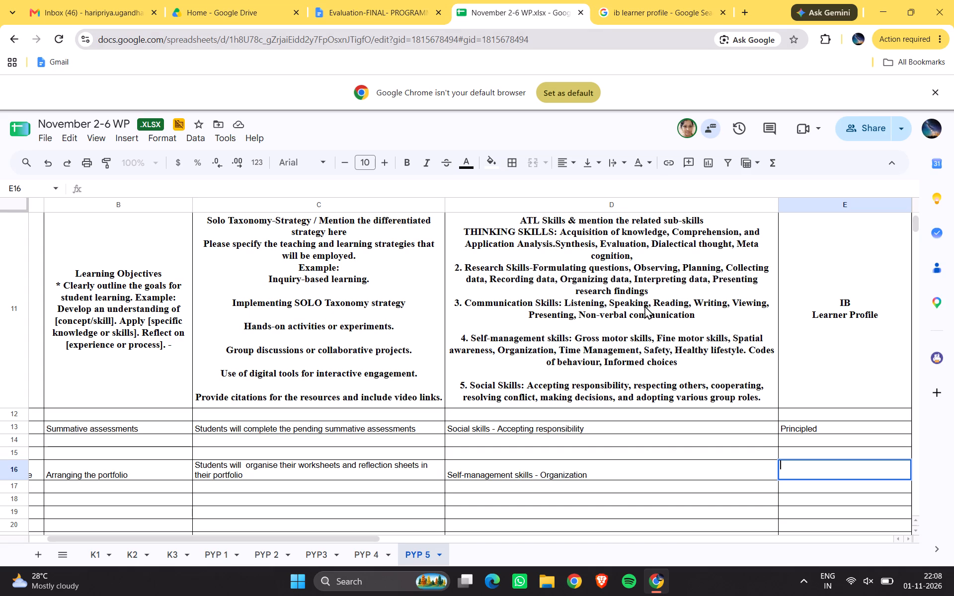
{"action": "key", "text": "shift+p"}
{"action": "key", "text": "t"}
{"action": "key", "text": "BackSpace"}
{"action": "type", "text": "rincipled"}
{"action": "key", "text": "space"}
{"action": "key", "text": "Return"}
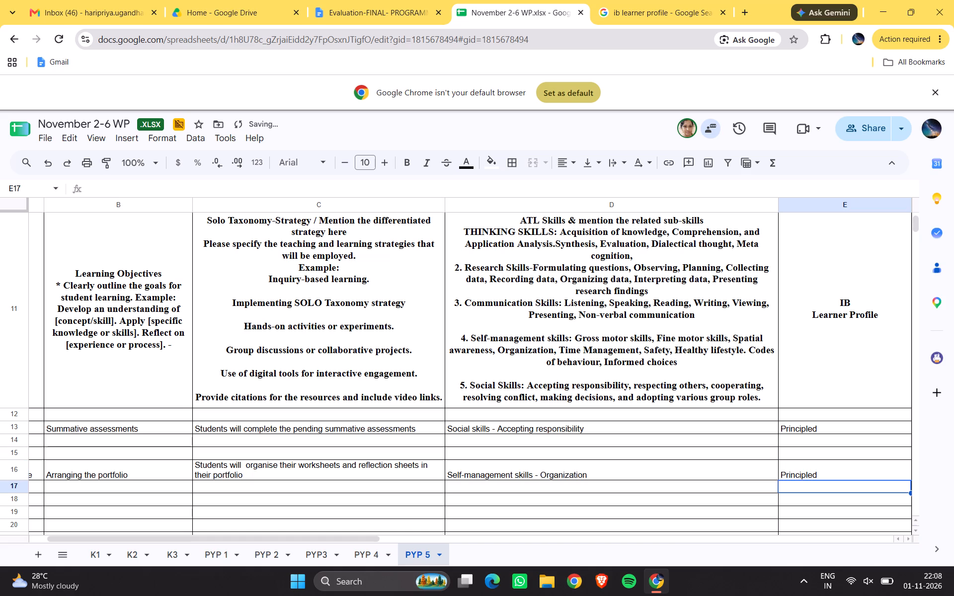
Enter "The wind poem - Nelson English book" as the learning objective for HRT English in cell B21.
{"action": "key", "text": "Down"}
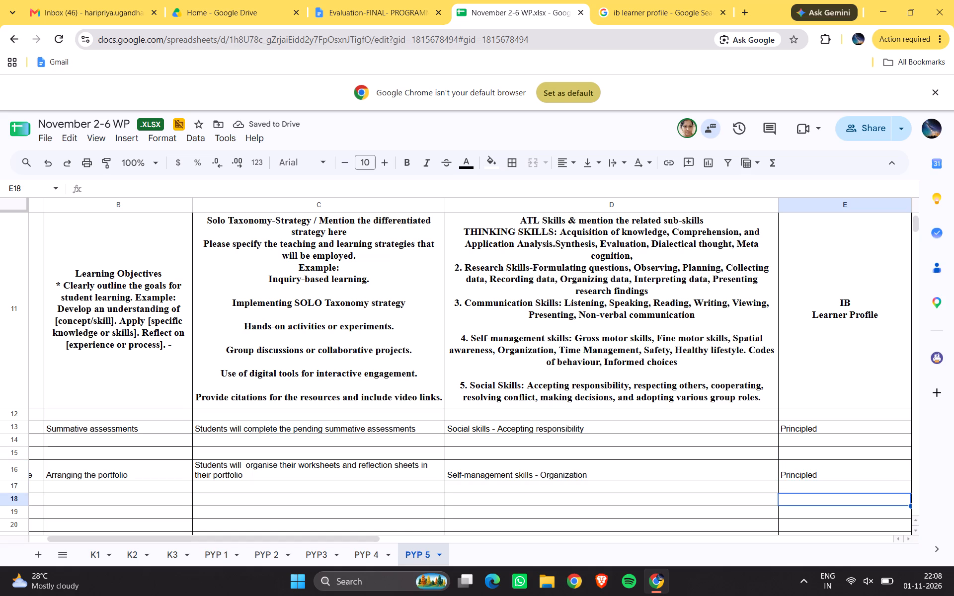
{"action": "key", "text": "Left"}
{"action": "key", "text": "Left"}
{"action": "key", "text": "Left"}
{"action": "key", "text": "Left"}
{"action": "key", "text": "Left"}
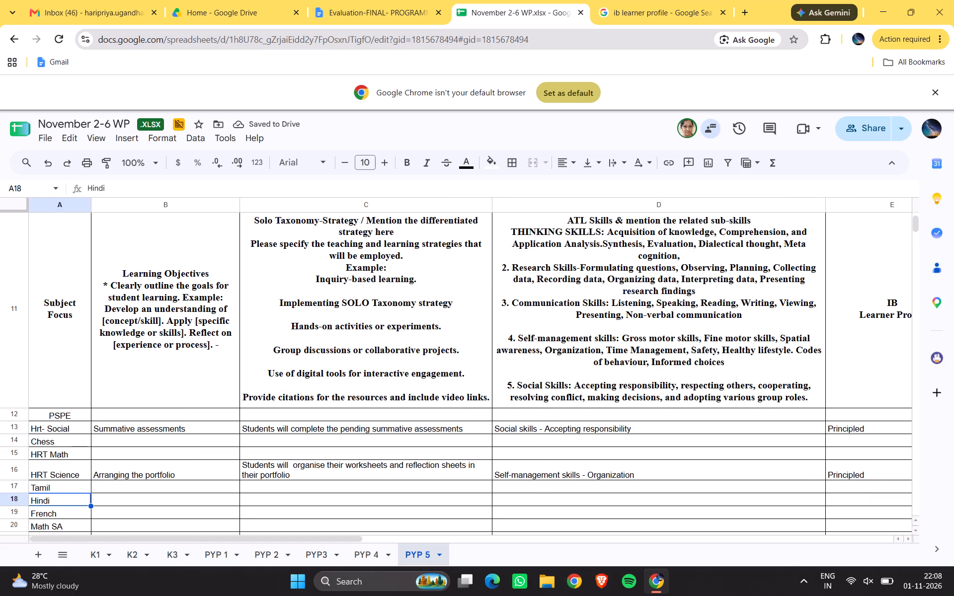
{"action": "key", "text": "Down"}
{"action": "key", "text": "Down"}
{"action": "key", "text": "Down"}
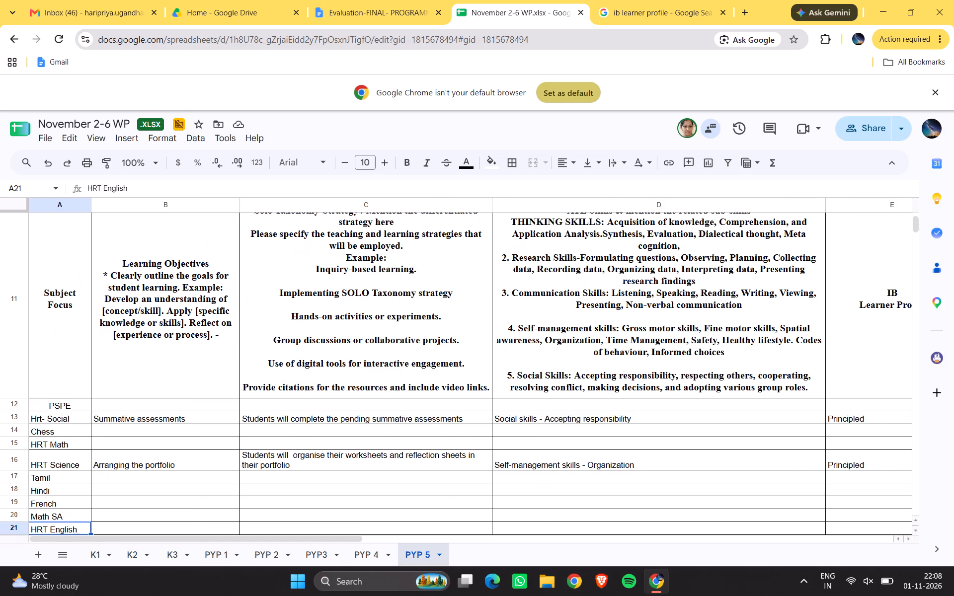
{"action": "key", "text": "Right"}
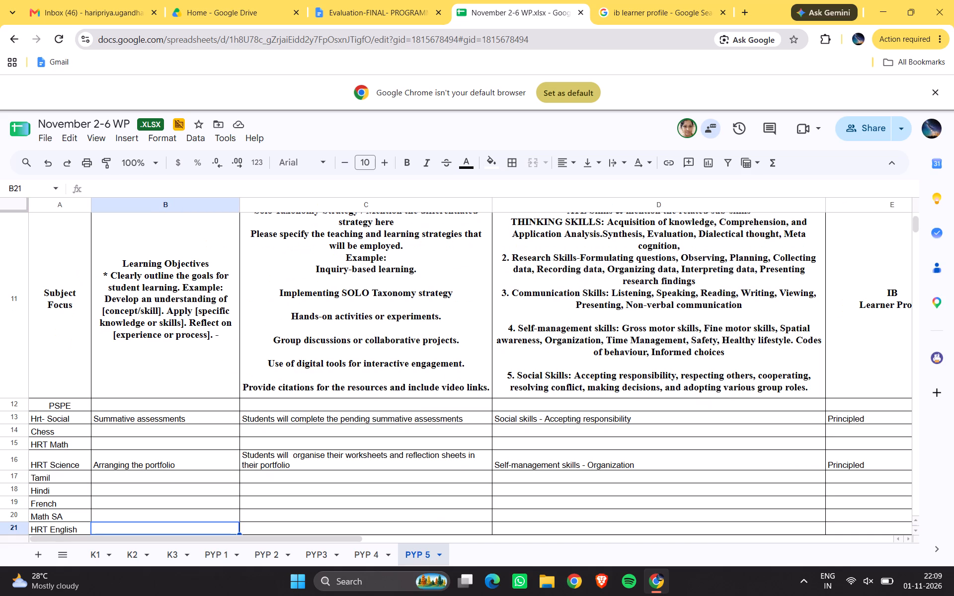
{"action": "key", "text": "shift+n"}
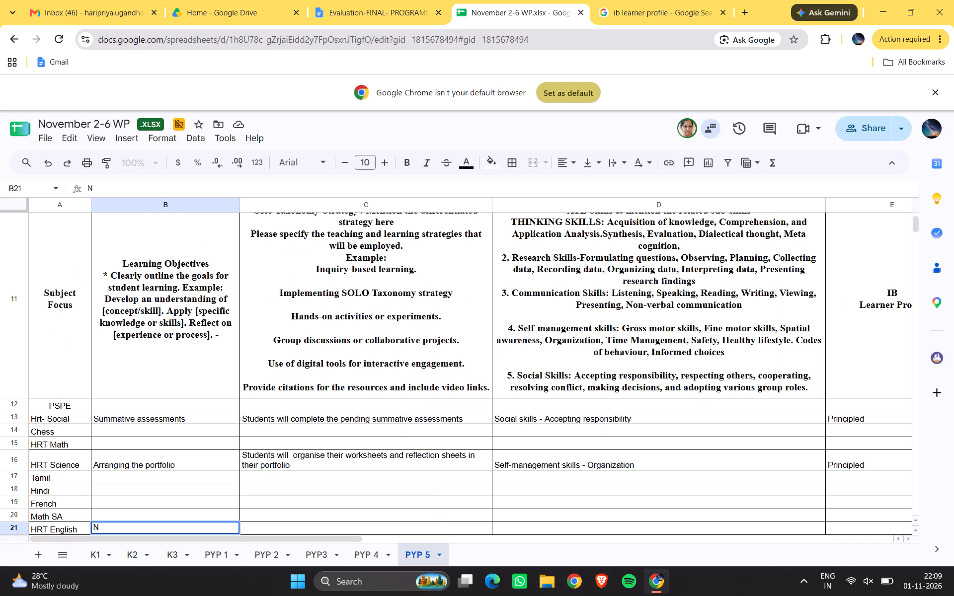
{"action": "key", "text": "BackSpace"}
{"action": "type", "text": "The"}
{"action": "key", "text": "space"}
{"action": "type", "text": "wind"}
{"action": "key", "text": "space"}
{"action": "type", "text": "poem"}
{"action": "key", "text": "space"}
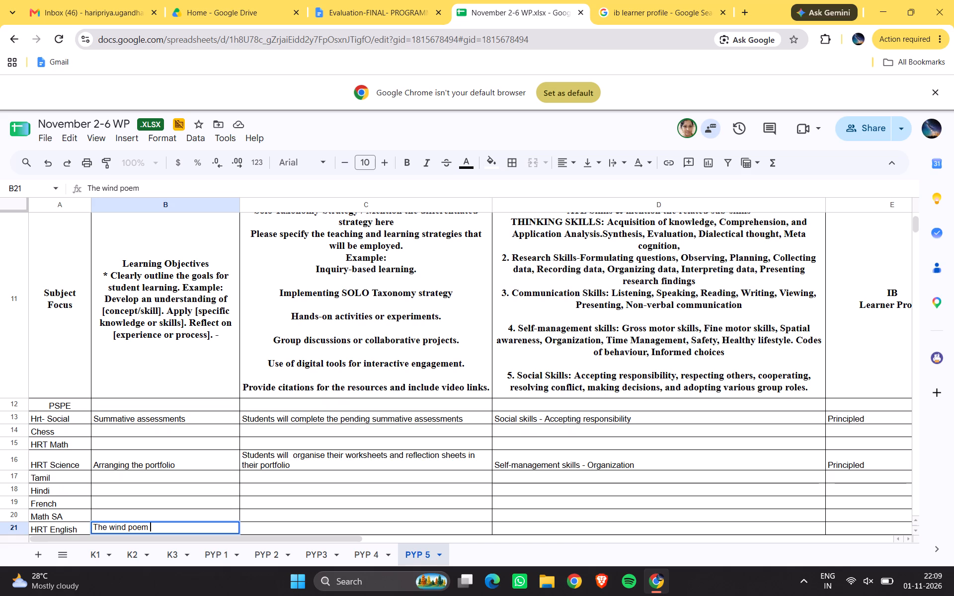
{"action": "type", "text": "-"}
{"action": "key", "text": "space"}
{"action": "type", "text": "Nelson in"}
{"action": "type", "text": "==="}
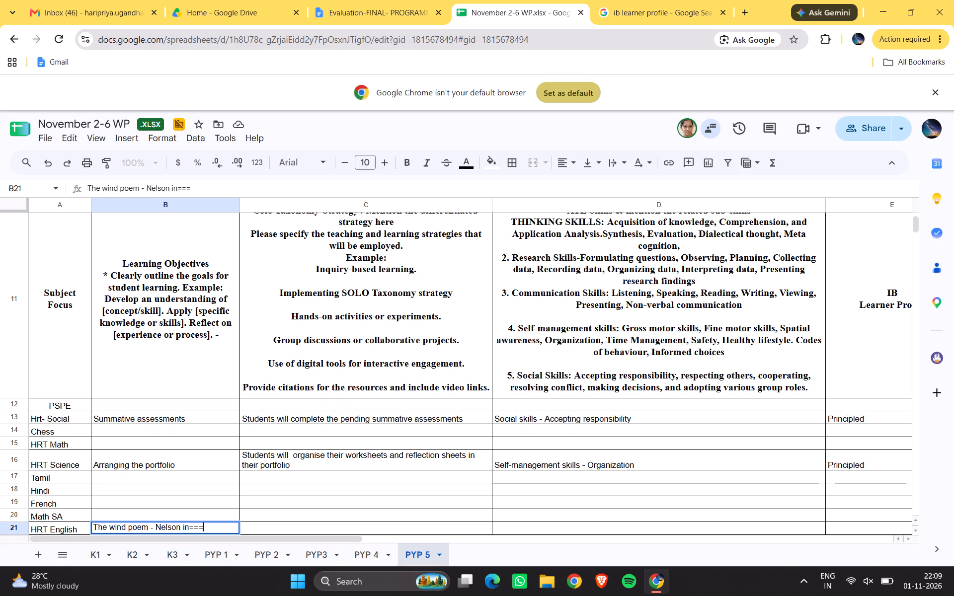
{"action": "key", "text": "BackSpace"}
{"action": "key", "text": "BackSpace"}
{"action": "key", "text": "BackSpace"}
{"action": "key", "text": "BackSpace"}
{"action": "key", "text": "BackSpace"}
{"action": "type", "text": "English v"}
{"action": "key", "text": "BackSpace"}
{"action": "type", "text": "book"}
{"action": "key", "text": "space"}
{"action": "key", "text": "Right"}
Enter "students willbe guided to complete the workbook exercise of the lesson 'The wind'" as the HRT English strategy in cell C21.
{"action": "key", "text": "Return"}
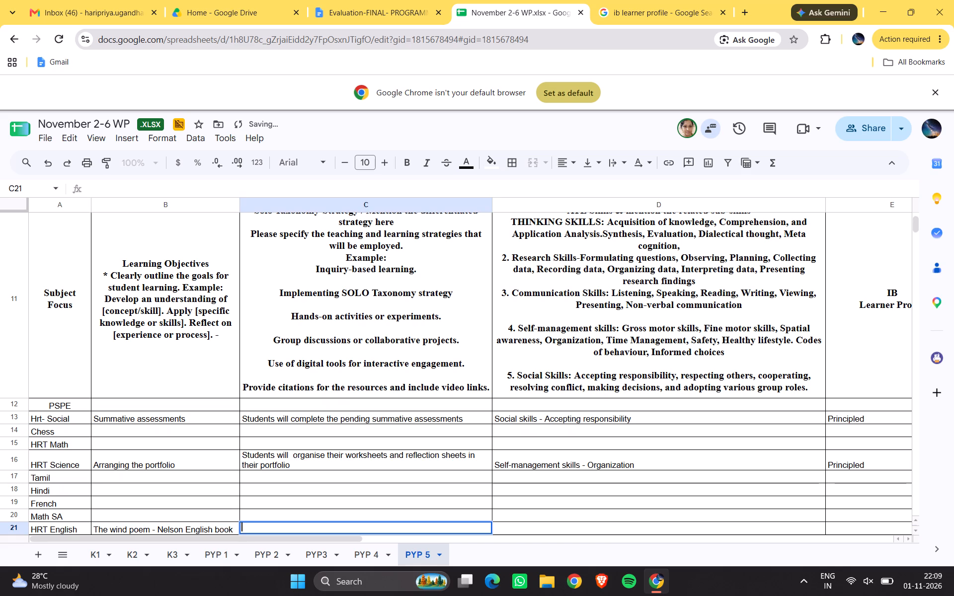
{"action": "type", "text": "studn"}
{"action": "key", "text": "BackSpace"}
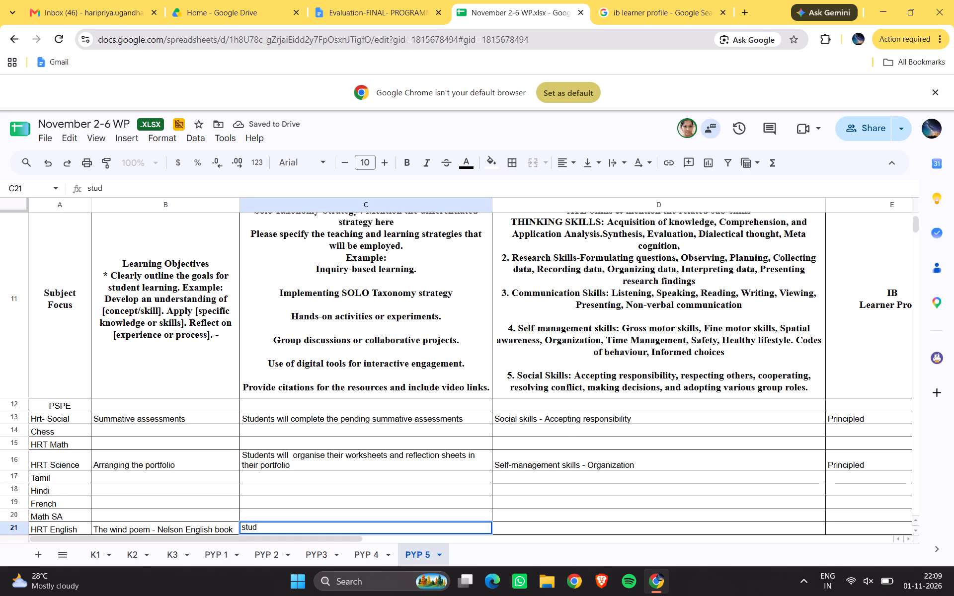
{"action": "key", "text": "BackSpace"}
{"action": "type", "text": "dents willbe"}
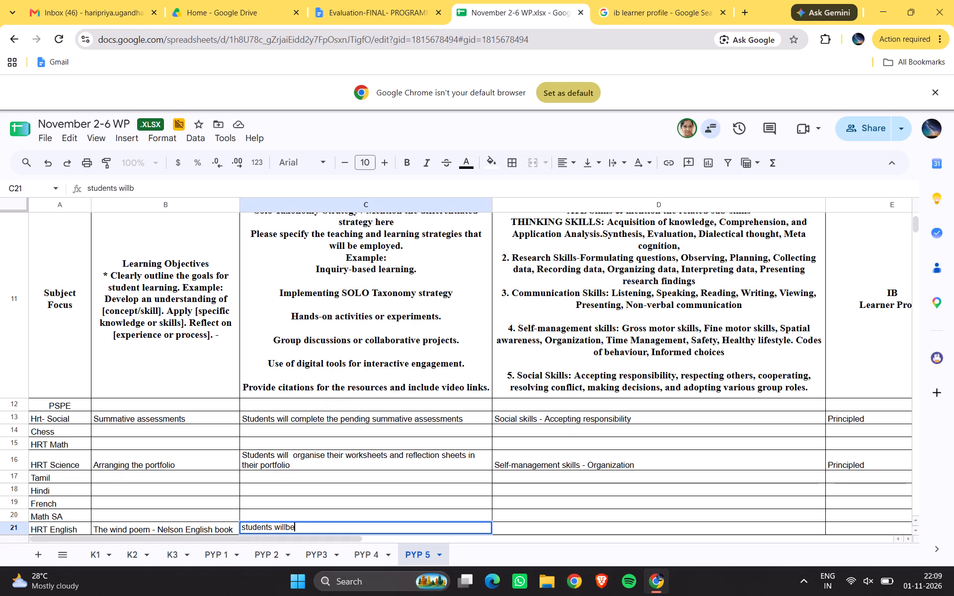
{"action": "key", "text": "space"}
{"action": "key", "text": "c"}
{"action": "key", "text": "BackSpace"}
{"action": "type", "text": "guided to complete the"}
{"action": "key", "text": "space"}
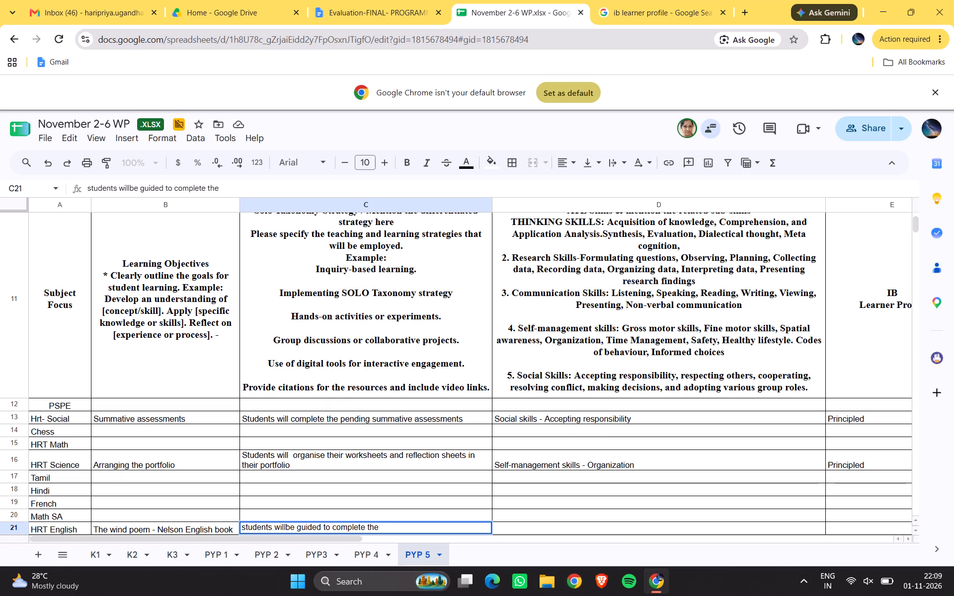
{"action": "type", "text": "work"}
{"action": "type", "text": "book"}
{"action": "key", "text": "space"}
{"action": "type", "text": "exercise from the"}
{"action": "key", "text": "space"}
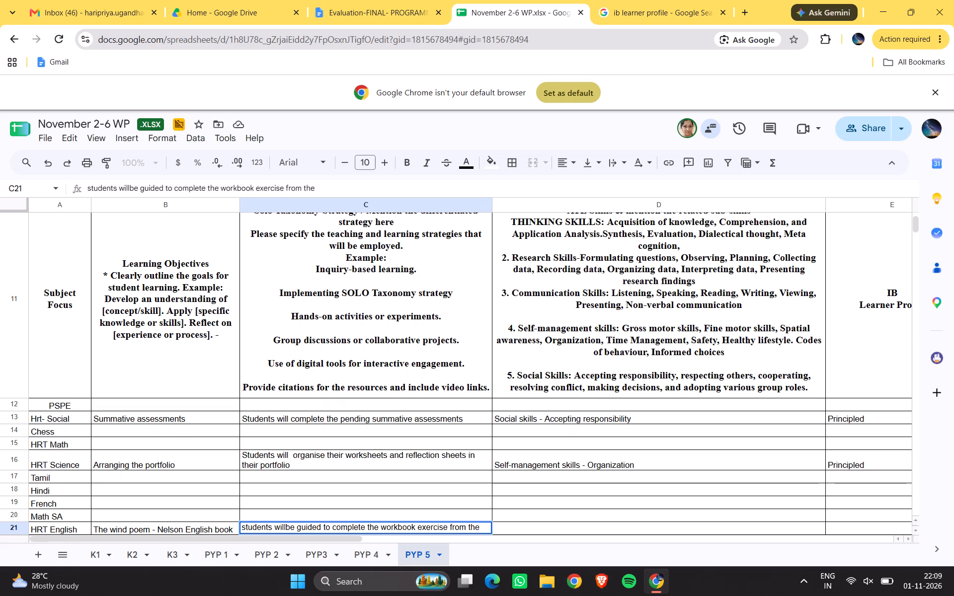
{"action": "key", "text": "BackSpace"}
{"action": "key", "text": "BackSpace"}
{"action": "key", "text": "BackSpace"}
{"action": "key", "text": "BackSpace"}
{"action": "key", "text": "BackSpace"}
{"action": "key", "text": "BackSpace"}
{"action": "key", "text": "BackSpace"}
{"action": "key", "text": "BackSpace"}
{"action": "key", "text": "BackSpace"}
{"action": "type", "text": "of the lessi"}
{"action": "key", "text": "BackSpace"}
{"action": "type", "text": "on"}
{"action": "key", "text": "space"}
{"action": "key", "text": "apostrophe"}
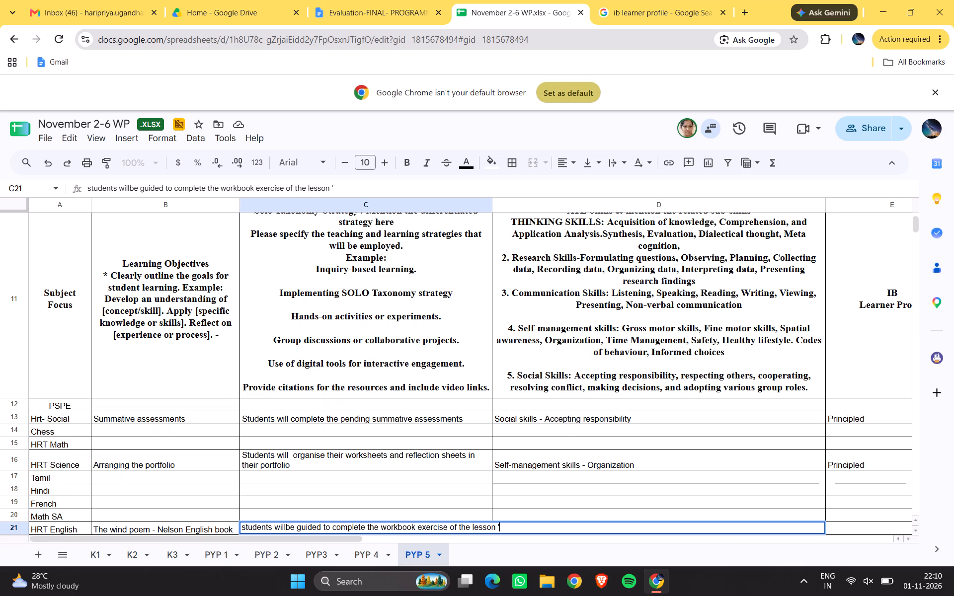
{"action": "type", "text": "The"}
{"action": "key", "text": "space"}
{"action": "type", "text": "wind"}
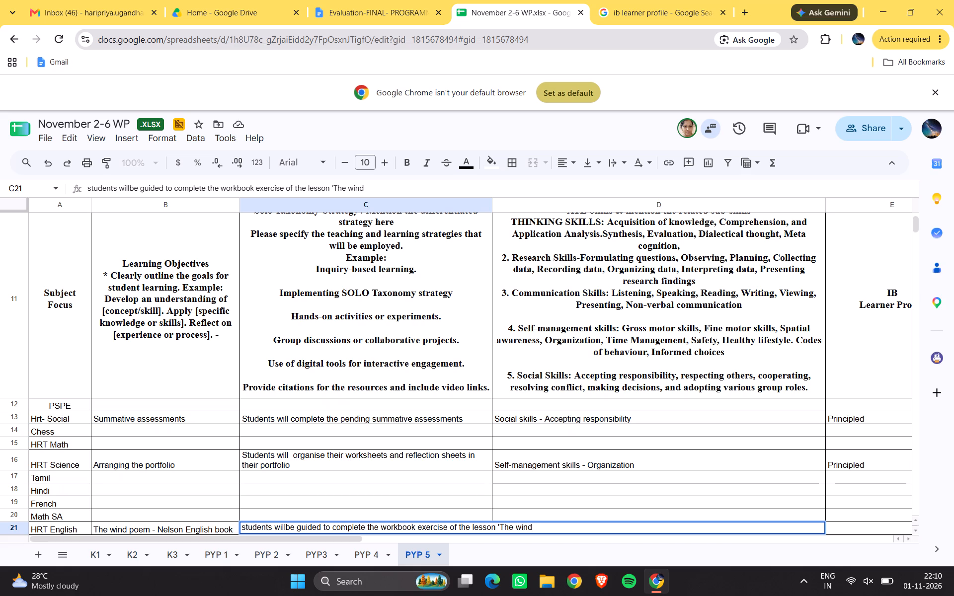
{"action": "key", "text": "apostrophe"}
{"action": "key", "text": "Return"}
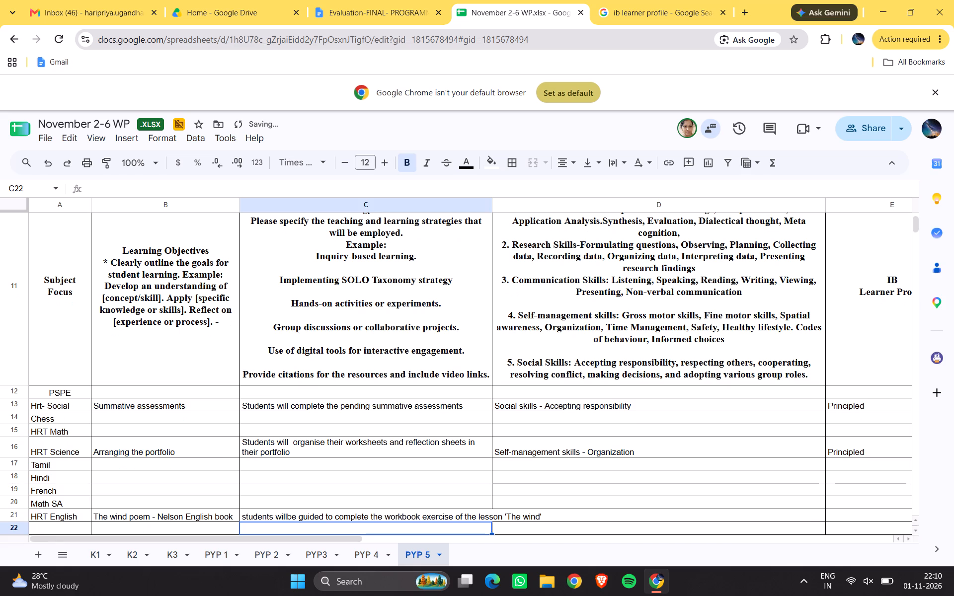
Capitalize the first letter of the HRT English strategy in cell C21 so it starts with "Students".
{"action": "double_click", "coordinate": [243, 517]}
{"action": "left_click", "coordinate": [249, 513]}
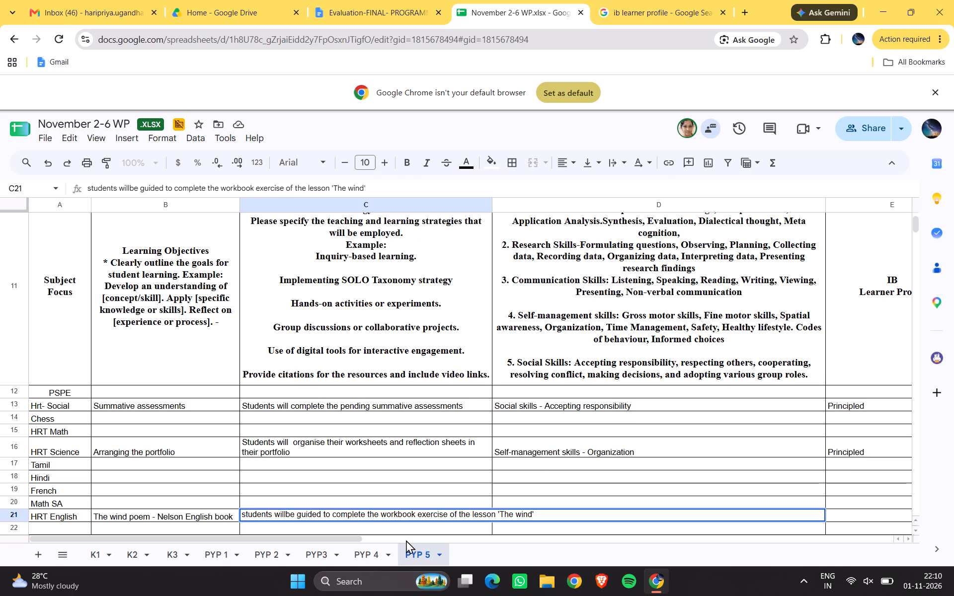
{"action": "key", "text": "Left"}
{"action": "key", "text": "BackSpace"}
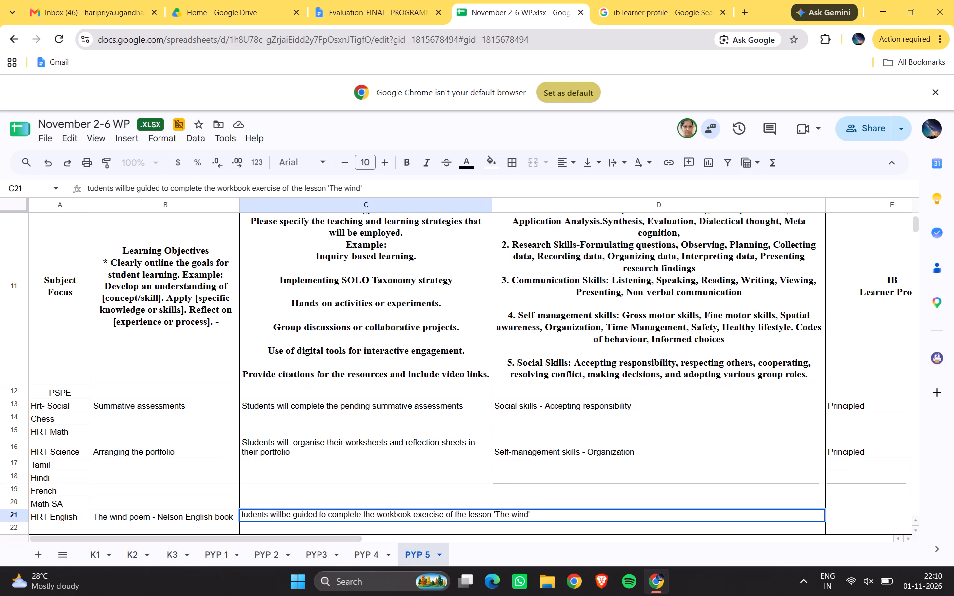
{"action": "key", "text": "shift+s"}
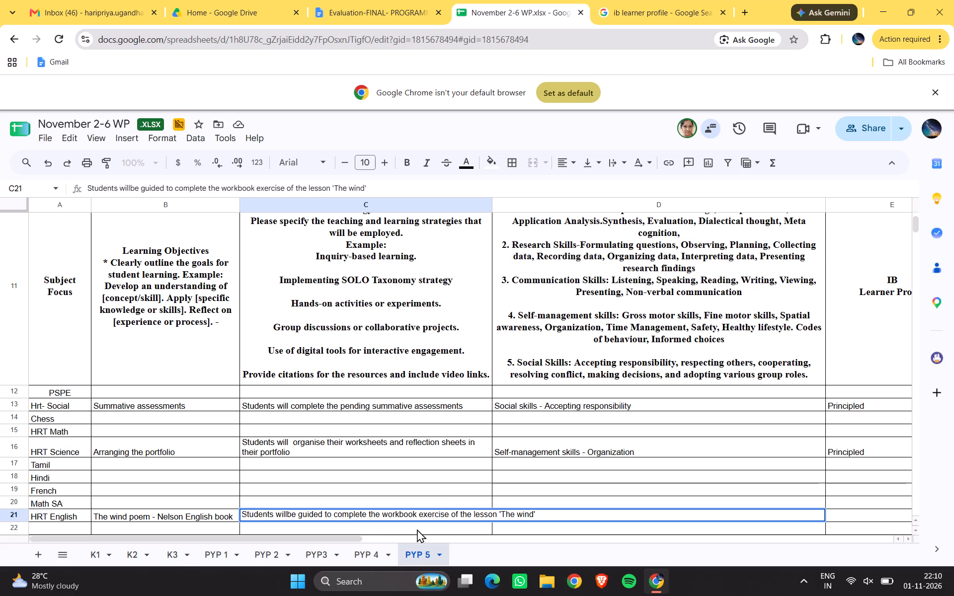
{"action": "left_click", "coordinate": [366, 527]}
Wrap the text of the HRT English strategy in cell C21 and fit row 21's height to it.
{"action": "left_click", "coordinate": [365, 517]}
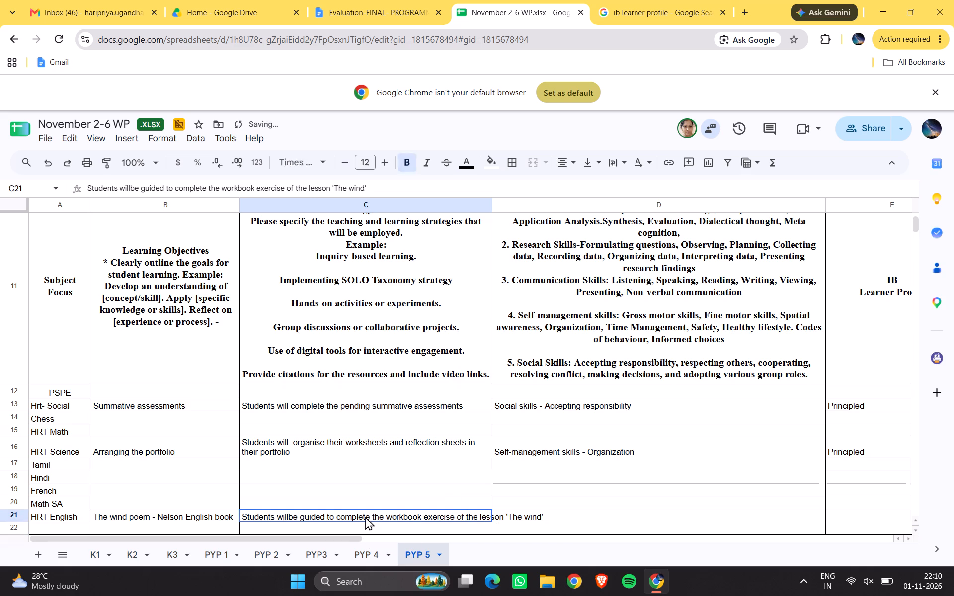
{"action": "left_click", "coordinate": [611, 159]}
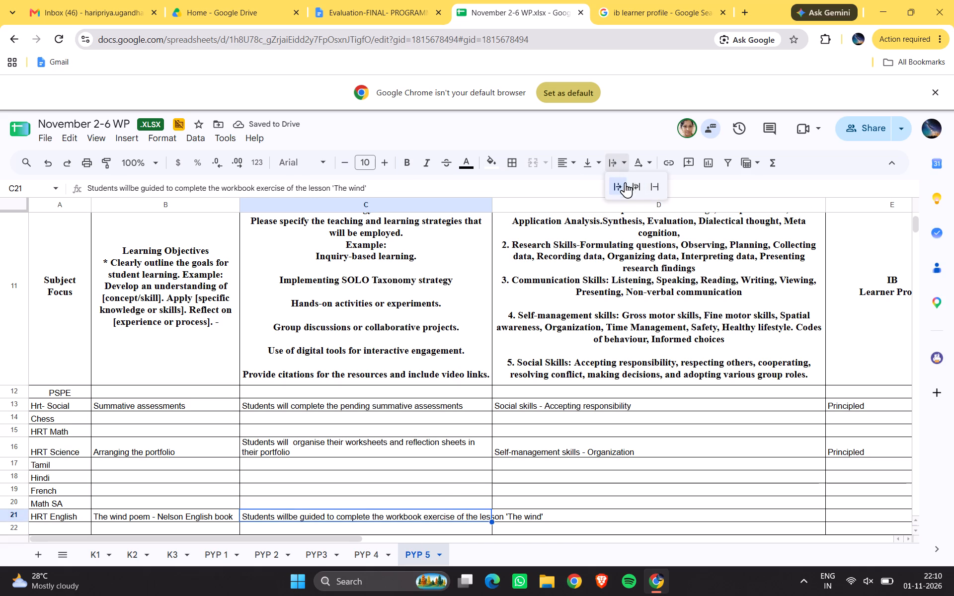
{"action": "left_click", "coordinate": [635, 190]}
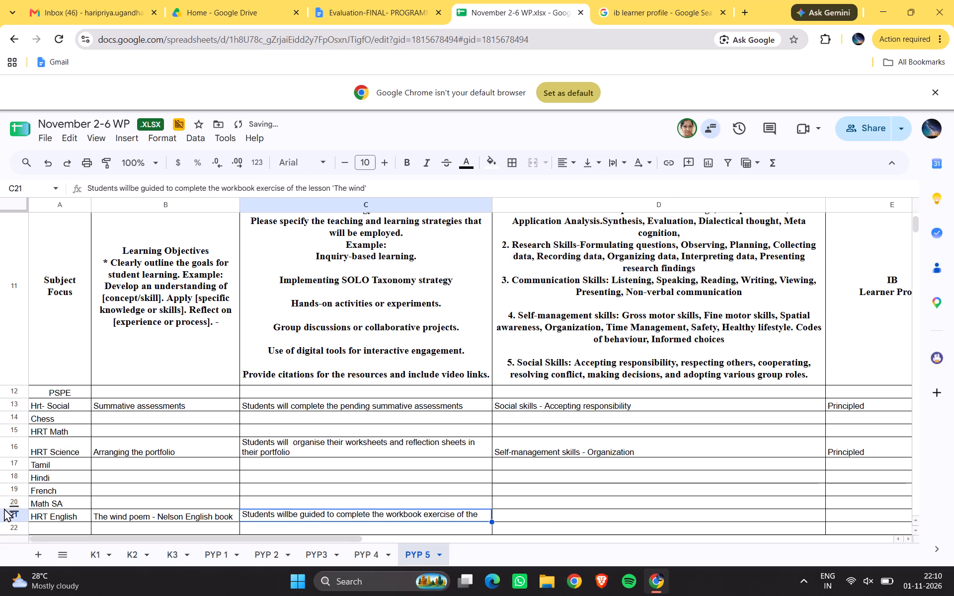
{"action": "double_click", "coordinate": [16, 523]}
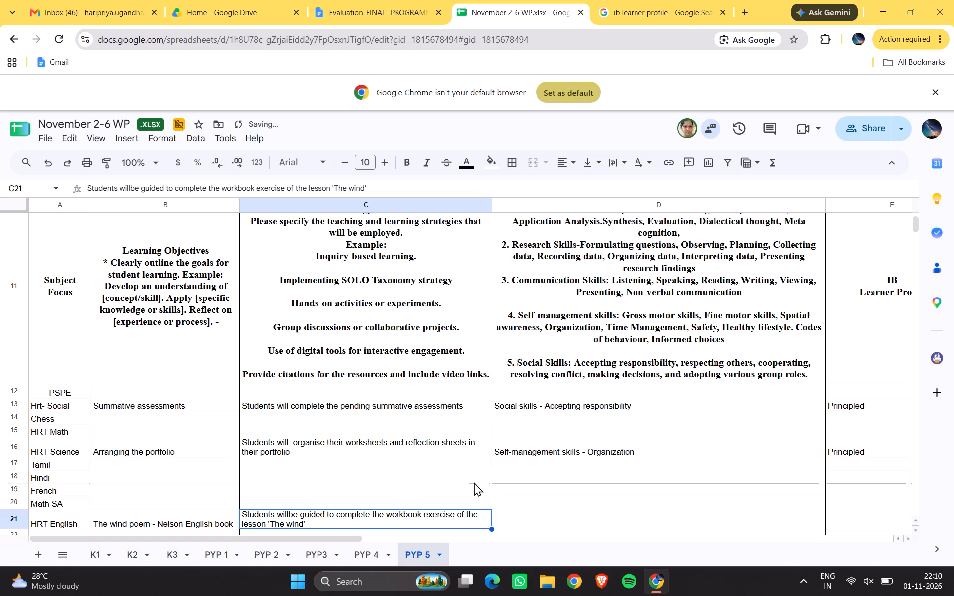
Enter "Communication skills - Reading and writing" as the ATL skill for HRT English in cell D21.
{"action": "left_click", "coordinate": [534, 518]}
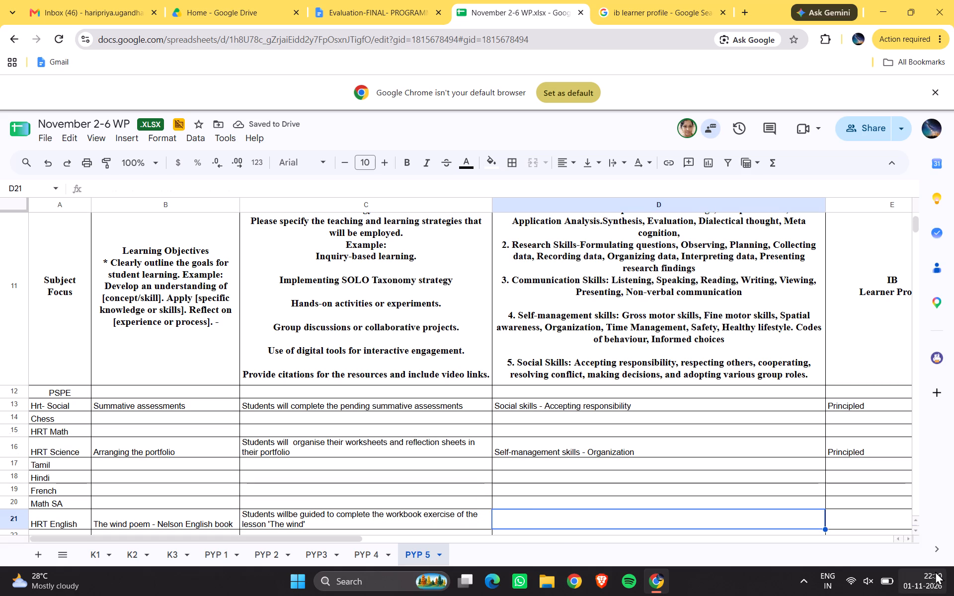
{"action": "type", "text": "Communication skills"}
{"action": "key", "text": "space"}
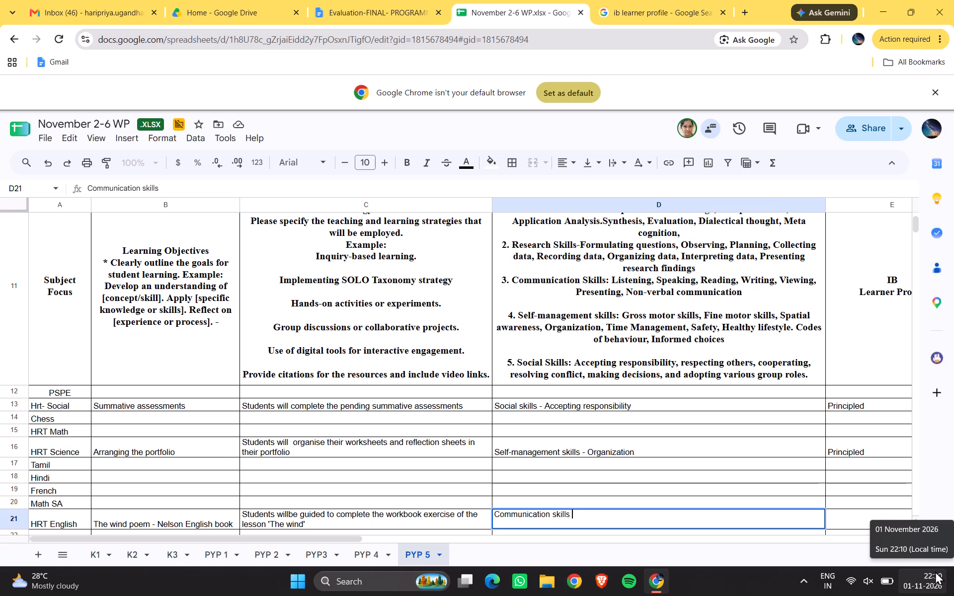
{"action": "type", "text": "- Reading and writing"}
{"action": "key", "text": "space"}
{"action": "key", "text": "Right"}
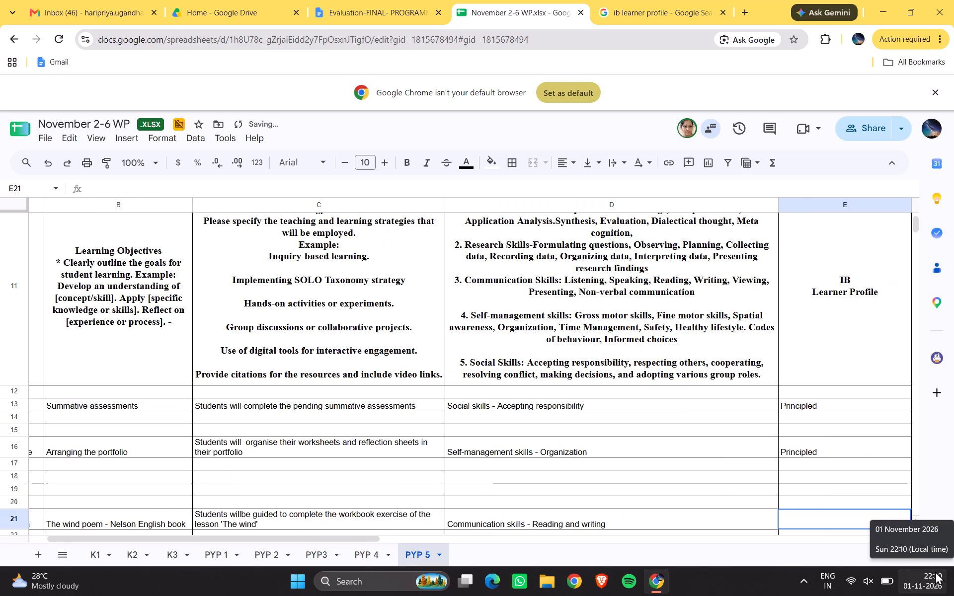
Enter "Communicator" as the HRT English learner profile in cell E21.
{"action": "type", "text": "Communi"}
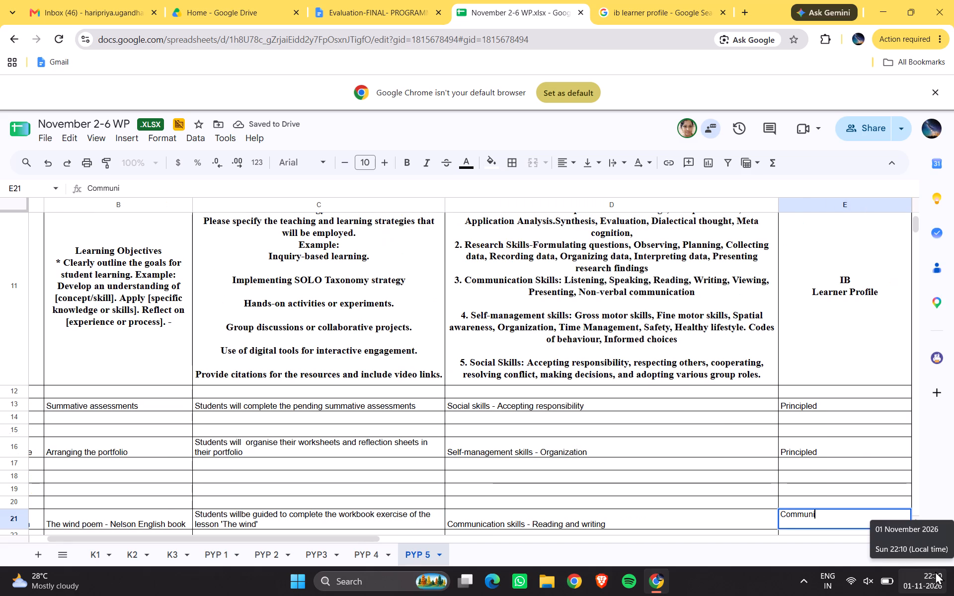
{"action": "key", "text": "a"}
{"action": "key", "text": "BackSpace"}
{"action": "key", "text": "BackSpace"}
{"action": "type", "text": "icator"}
{"action": "key", "text": "space"}
{"action": "key", "text": "Down"}
Fit the heights of rows 29, 33 and 35 in the Tuesday section to show their full subject names.
{"action": "key", "text": "Down"}
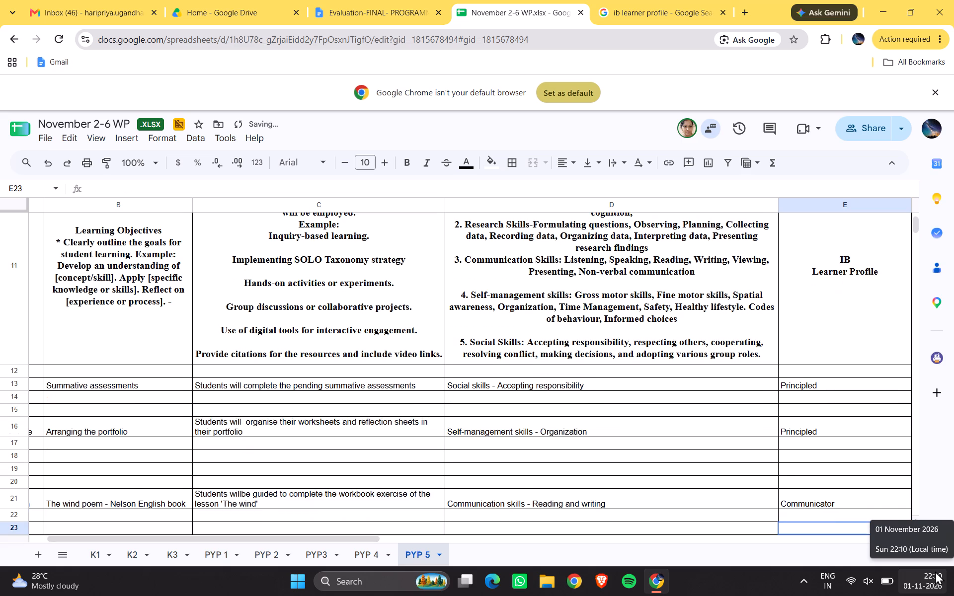
{"action": "key", "text": "Down"}
{"action": "key", "text": "Down"}
{"action": "key", "text": "Down"}
{"action": "key", "text": "Down"}
{"action": "key", "text": "Down"}
{"action": "key", "text": "Down"}
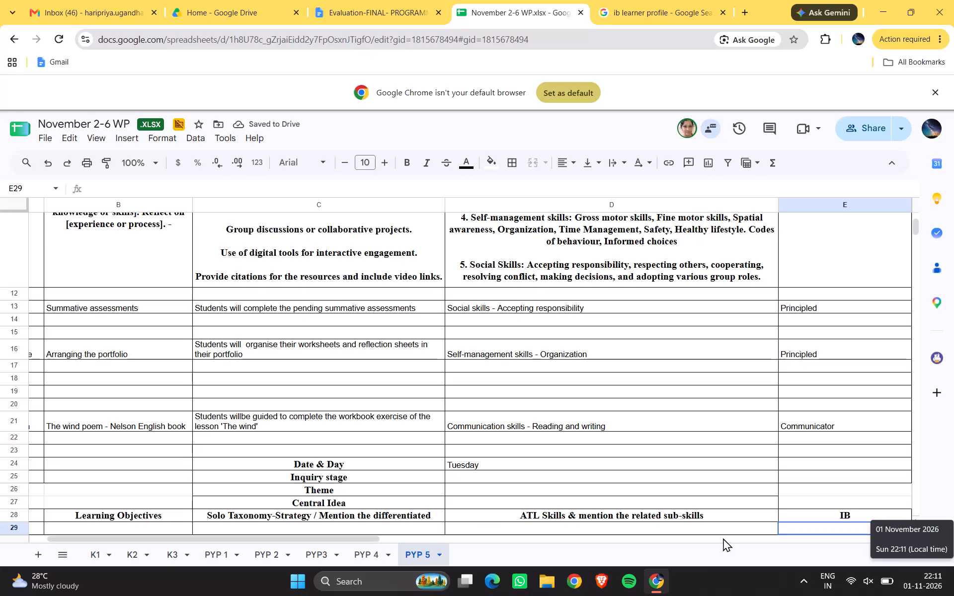
{"action": "left_click", "coordinate": [491, 478]}
{"action": "scroll", "coordinate": [494, 480], "scroll_direction": "down", "scroll_amount": 2}
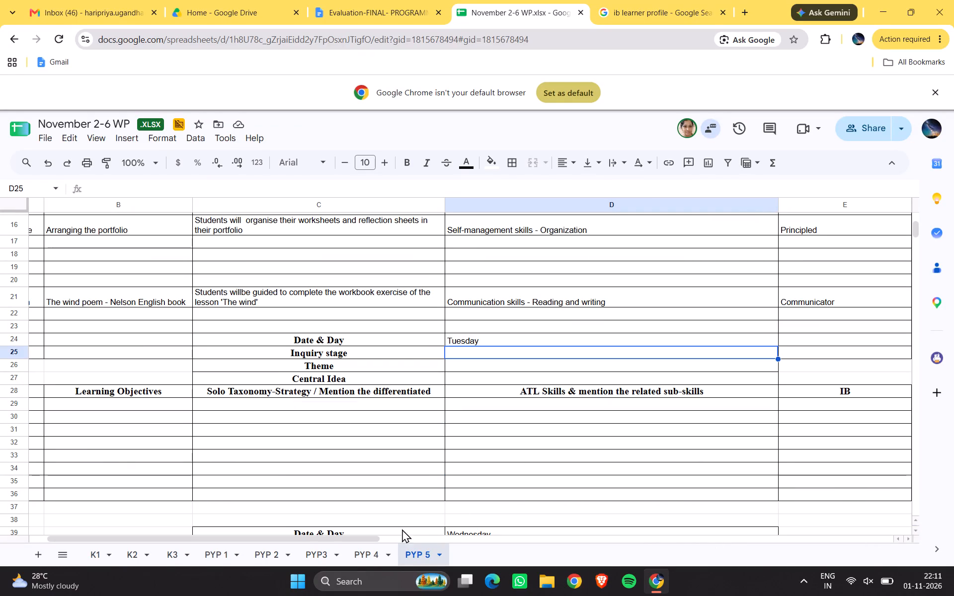
{"action": "left_click_drag", "start_coordinate": [366, 538], "coordinate": [303, 550]}
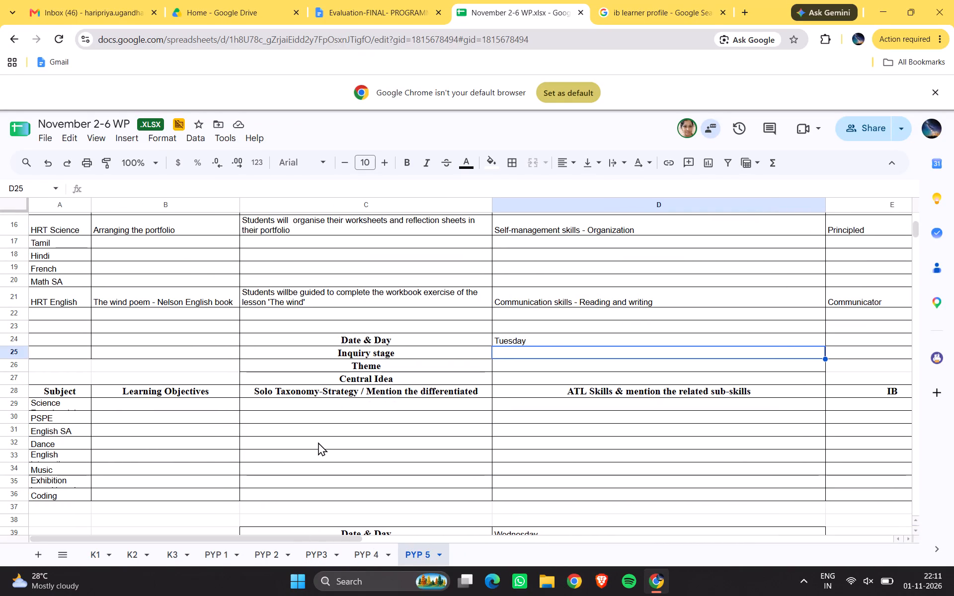
{"action": "scroll", "coordinate": [318, 442], "scroll_direction": "up", "scroll_amount": 1}
{"action": "scroll", "coordinate": [318, 442], "scroll_direction": "down", "scroll_amount": 1}
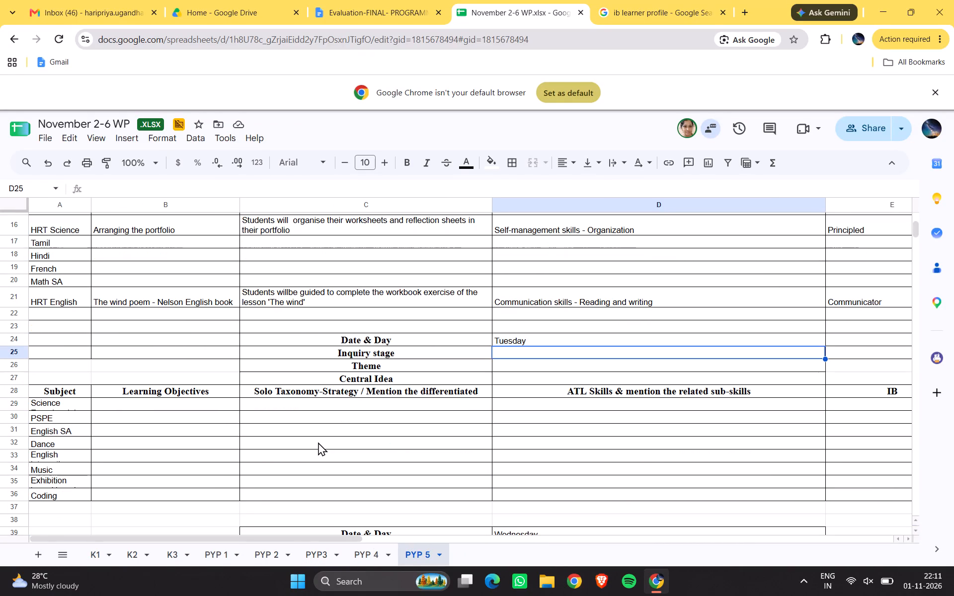
{"action": "double_click", "coordinate": [13, 414]}
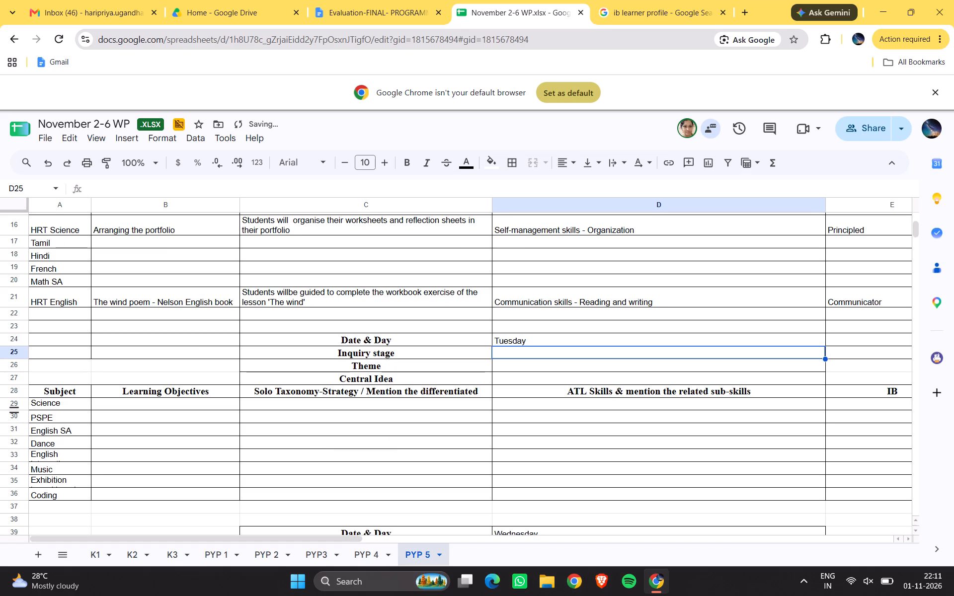
{"action": "double_click", "coordinate": [19, 409]}
{"action": "left_click", "coordinate": [13, 411]}
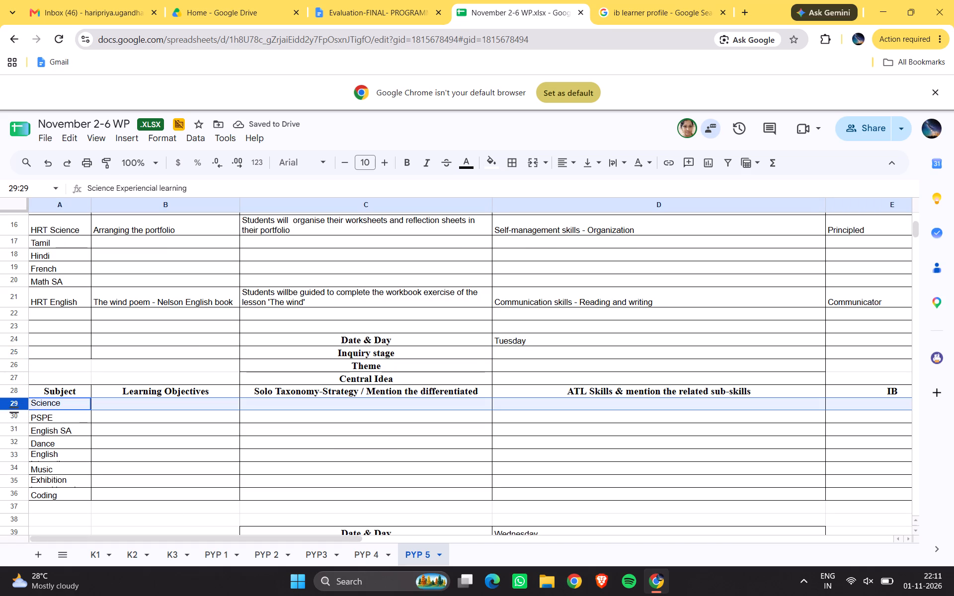
{"action": "double_click", "coordinate": [14, 409]}
{"action": "left_click", "coordinate": [241, 427]}
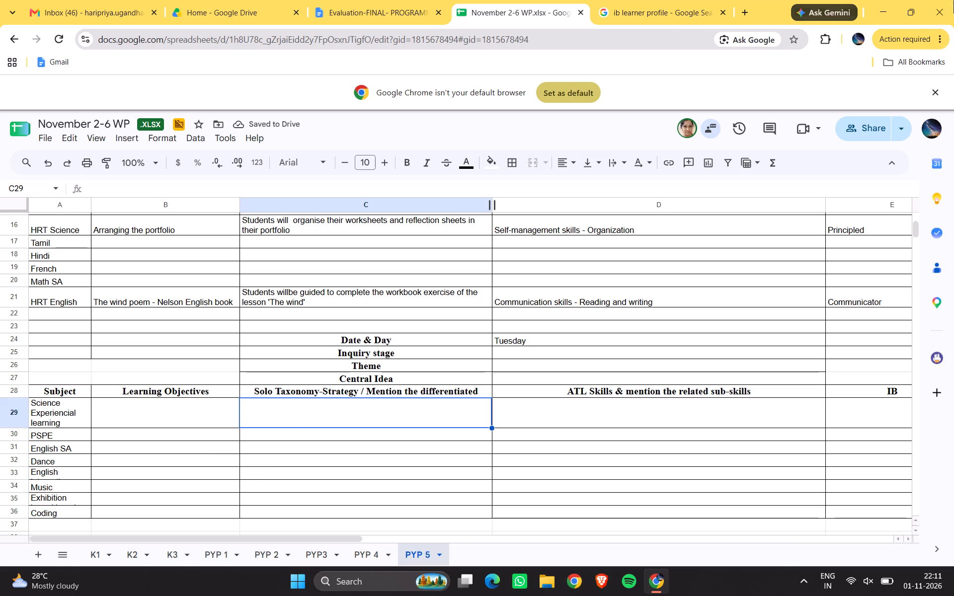
{"action": "double_click", "coordinate": [12, 480]}
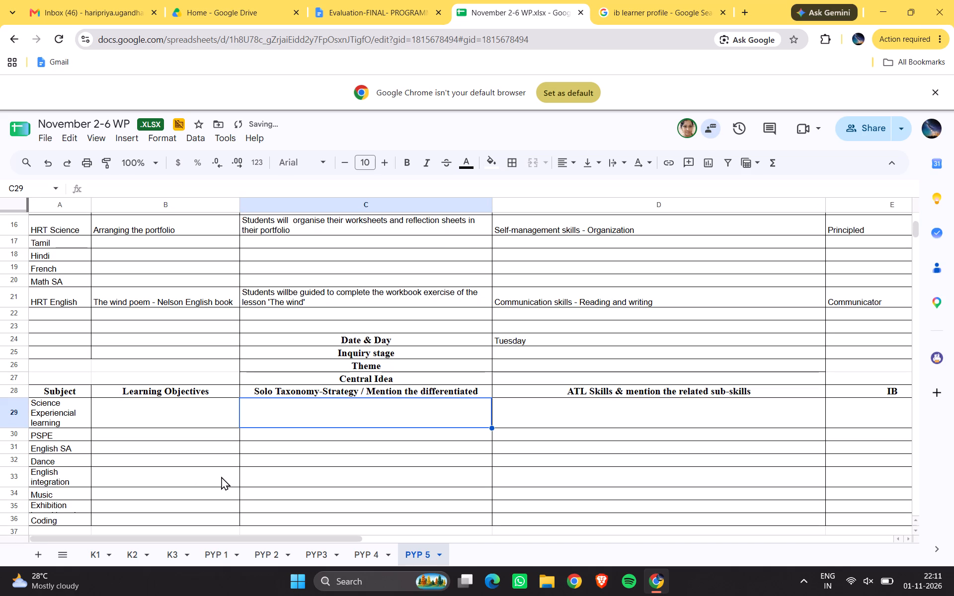
{"action": "scroll", "coordinate": [222, 476], "scroll_direction": "down", "scroll_amount": 1}
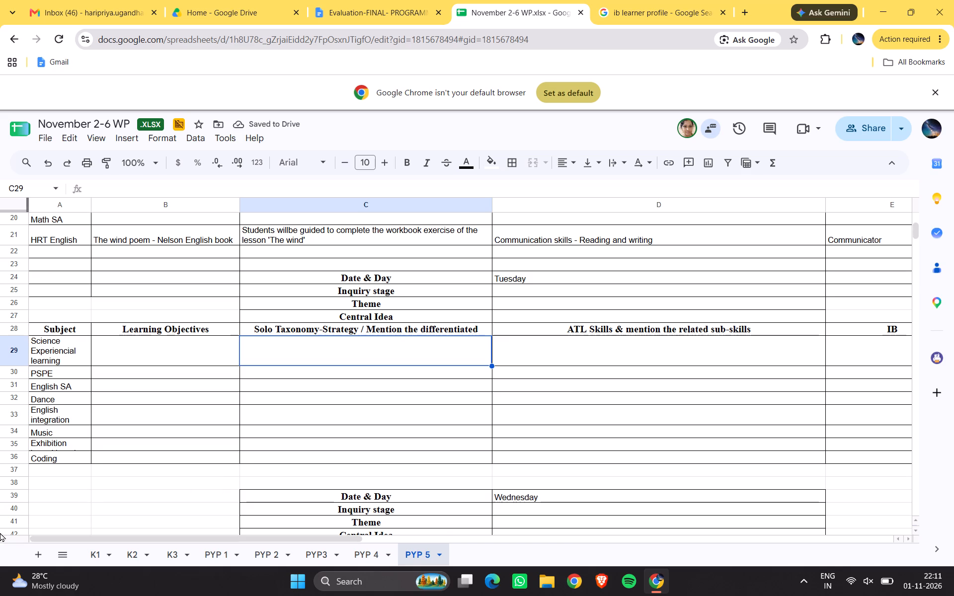
{"action": "double_click", "coordinate": [12, 452]}
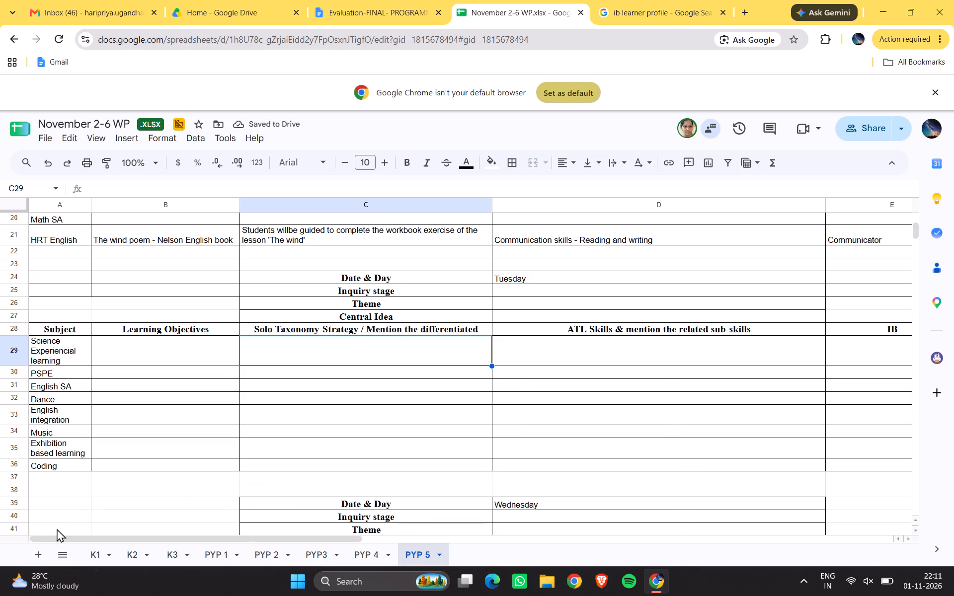
Enter "Tuning in" as Tuesday's inquiry stage in cell D25.
{"action": "left_click", "coordinate": [144, 350]}
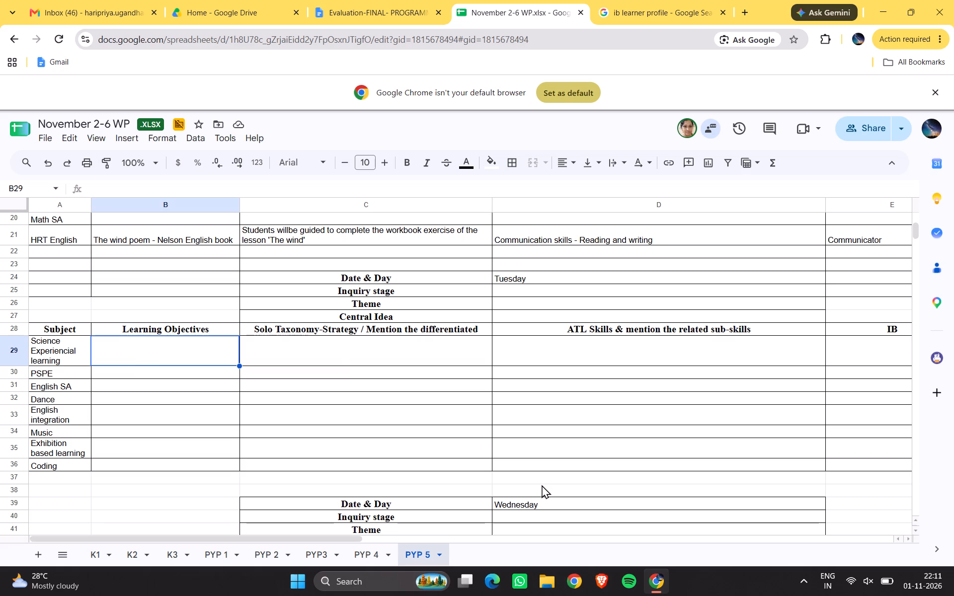
{"action": "left_click", "coordinate": [519, 290]}
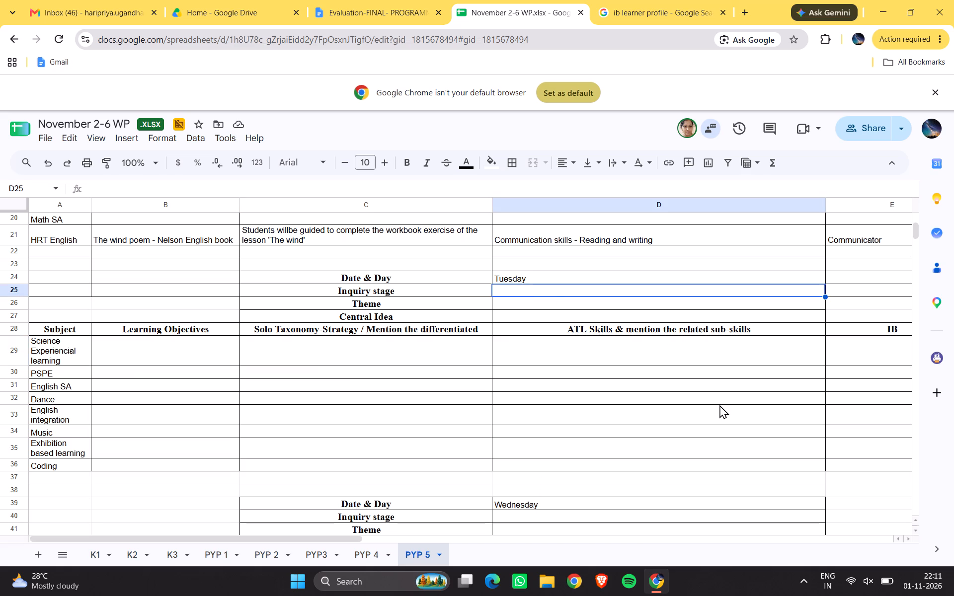
{"action": "type", "text": "Tuning"}
{"action": "key", "text": "space"}
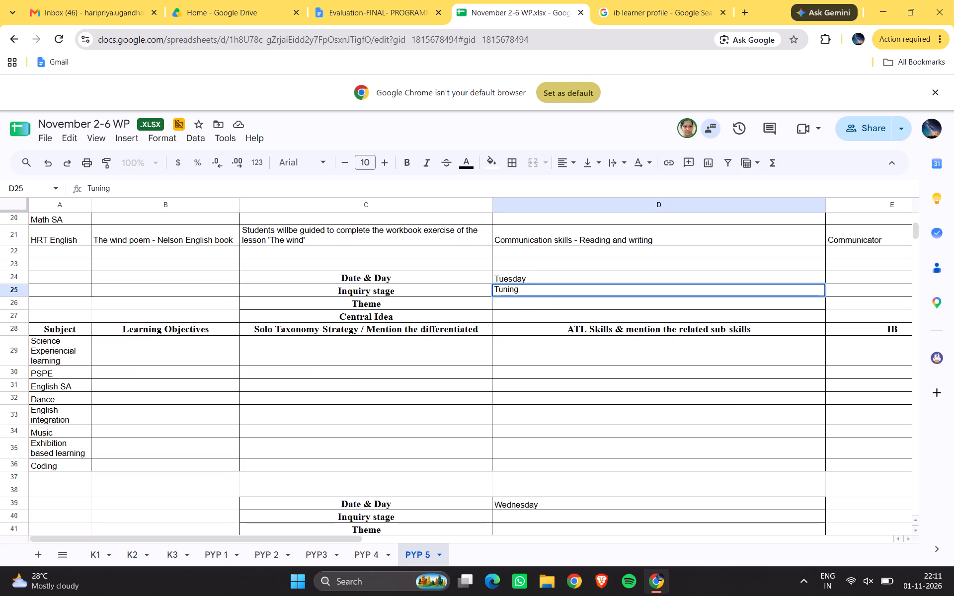
{"action": "type", "text": "in"}
{"action": "key", "text": "space"}
{"action": "key", "text": "Down"}
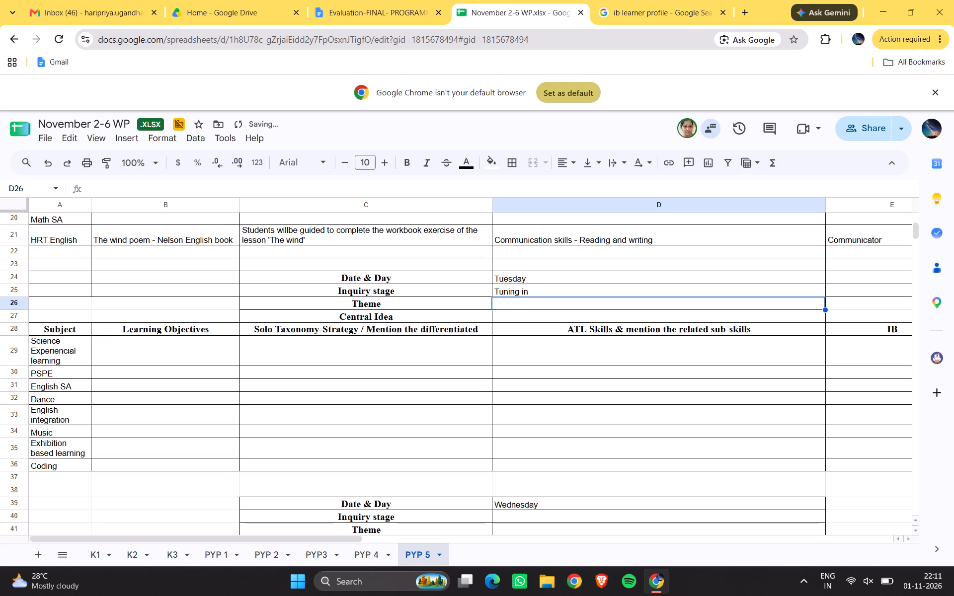
Enter "How we express ourselves" as Tuesday's theme in cell D26.
{"action": "type", "text": "How we express oursek"}
{"action": "key", "text": "BackSpace"}
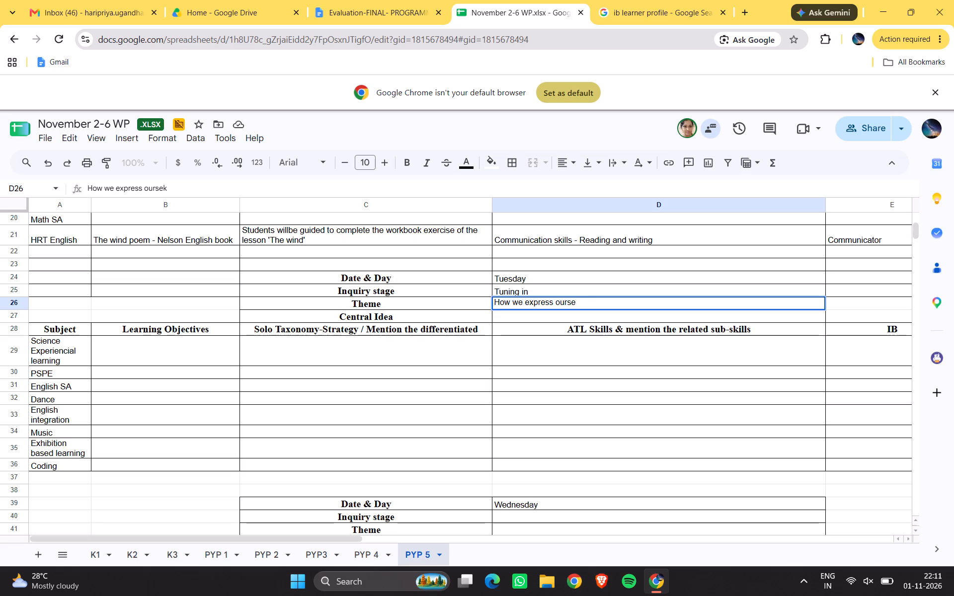
{"action": "key", "text": "l"}
{"action": "type", "text": "ves"}
{"action": "key", "text": "space"}
{"action": "key", "text": "Down"}
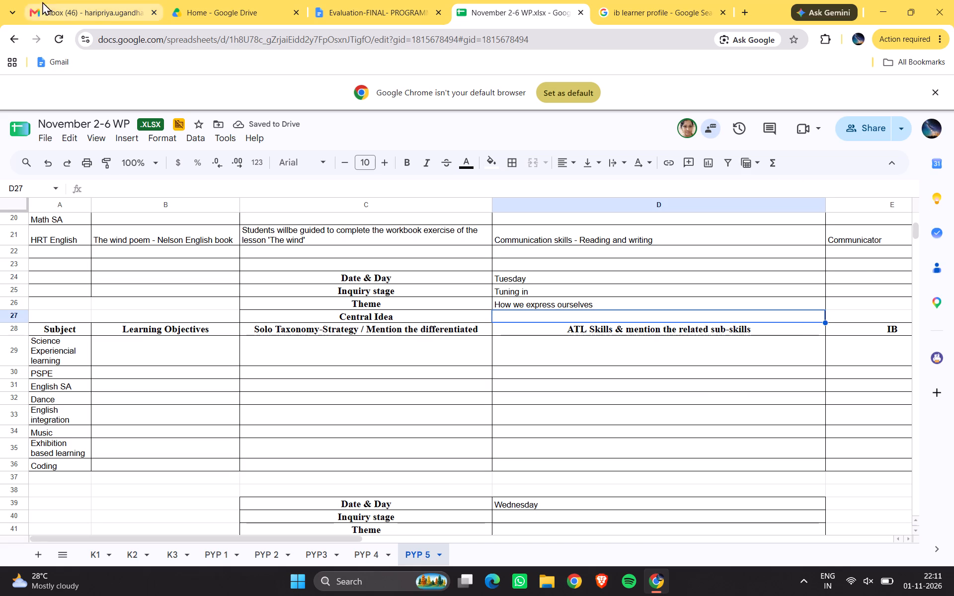
Switch to the Programme of Inquiry document and examine the central ideas, lines of inquiry, concepts and ATL skills across the themes.
{"action": "left_click", "coordinate": [367, 8]}
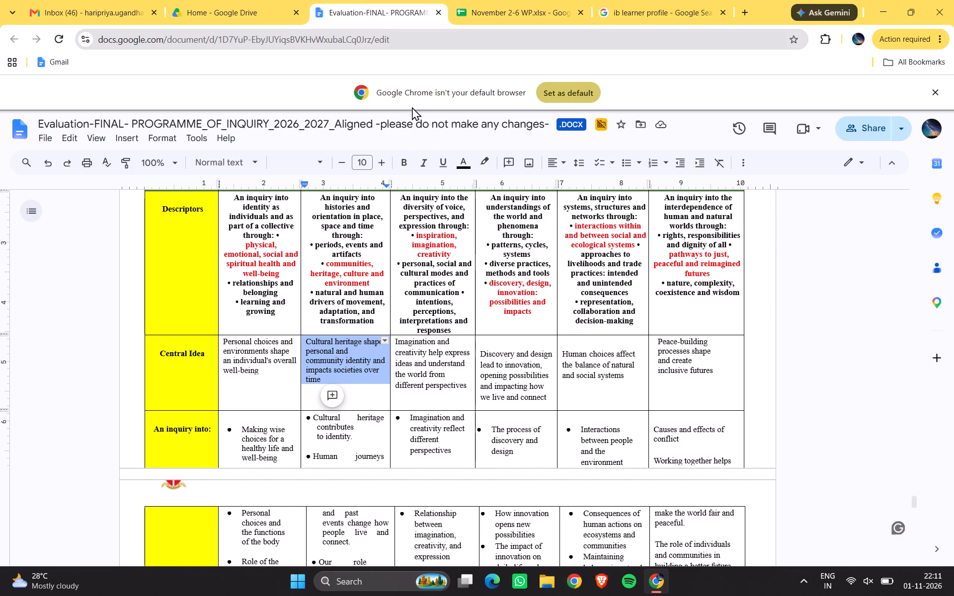
{"action": "left_click", "coordinate": [418, 399]}
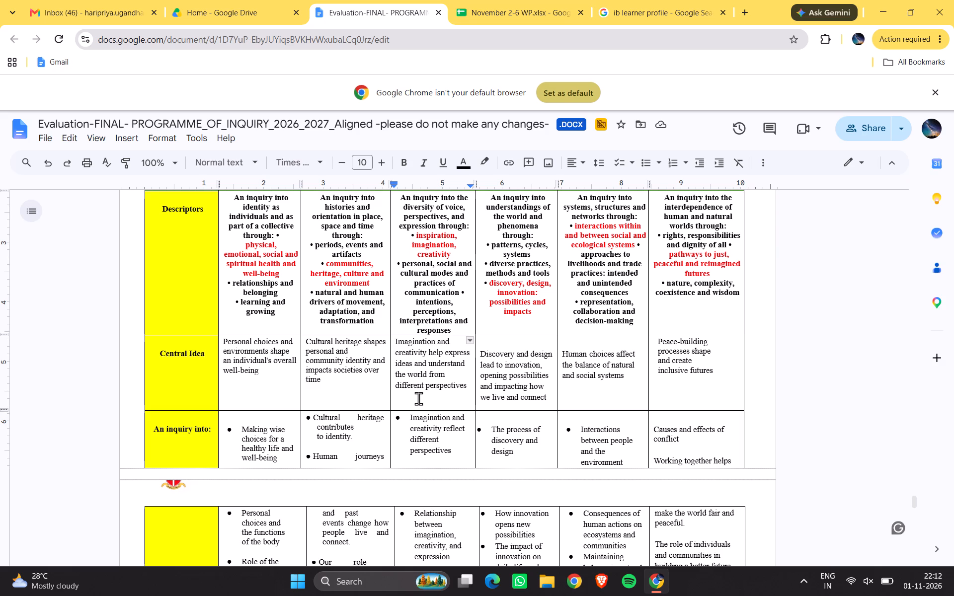
{"action": "scroll", "coordinate": [465, 436], "scroll_direction": "down", "scroll_amount": 1}
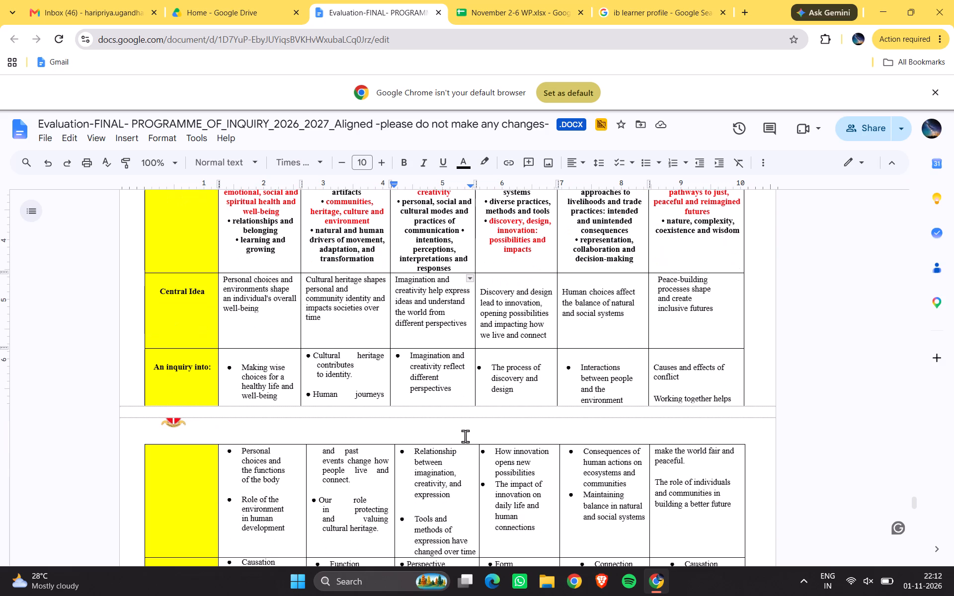
{"action": "scroll", "coordinate": [465, 436], "scroll_direction": "down", "scroll_amount": 1}
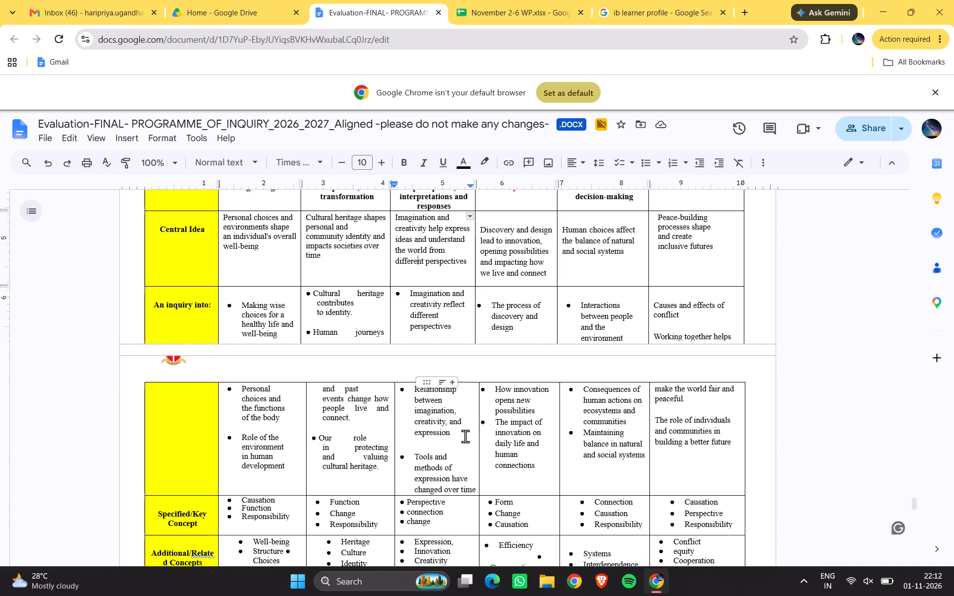
{"action": "scroll", "coordinate": [465, 436], "scroll_direction": "down", "scroll_amount": 2}
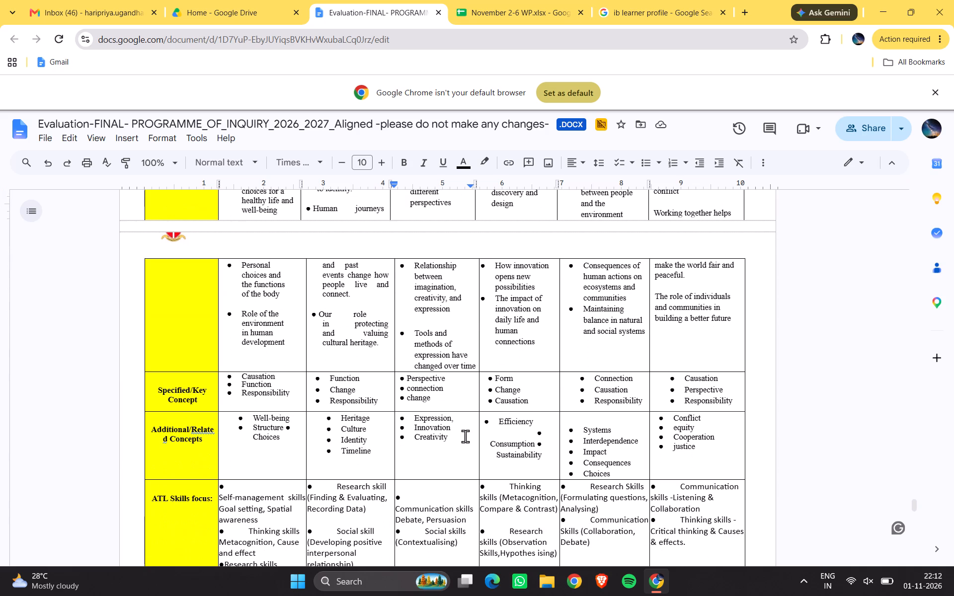
{"action": "scroll", "coordinate": [465, 436], "scroll_direction": "down", "scroll_amount": 1}
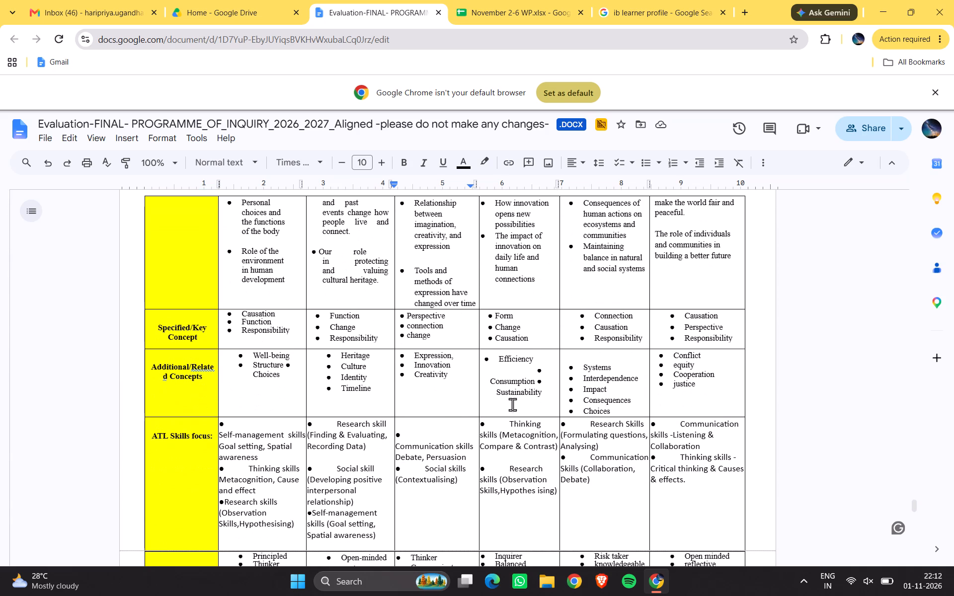
{"action": "scroll", "coordinate": [523, 400], "scroll_direction": "down", "scroll_amount": 2}
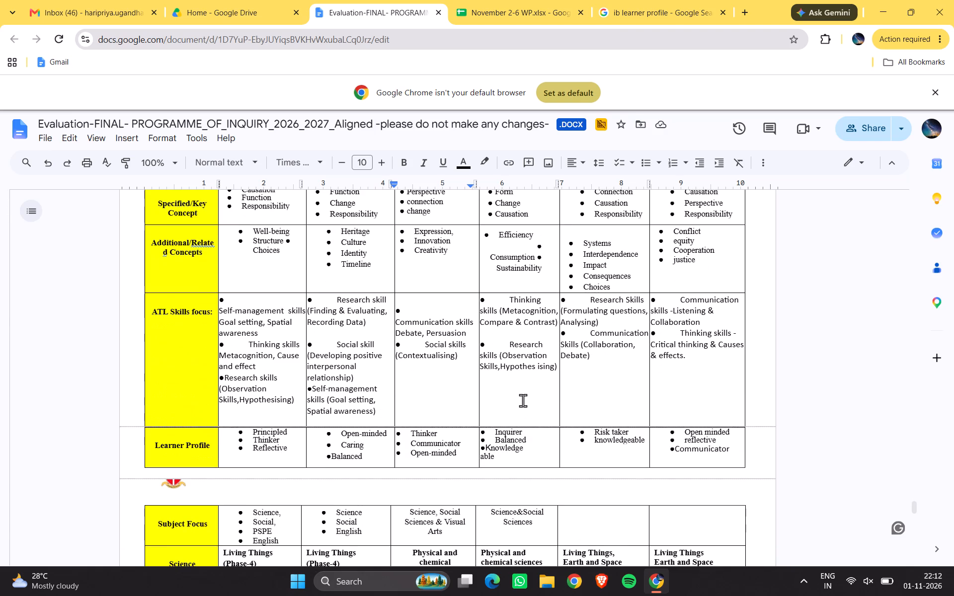
Read the learner profile, subject focus, Science and Social Science rows of the Programme of Inquiry table.
{"action": "scroll", "coordinate": [523, 400], "scroll_direction": "down", "scroll_amount": 3}
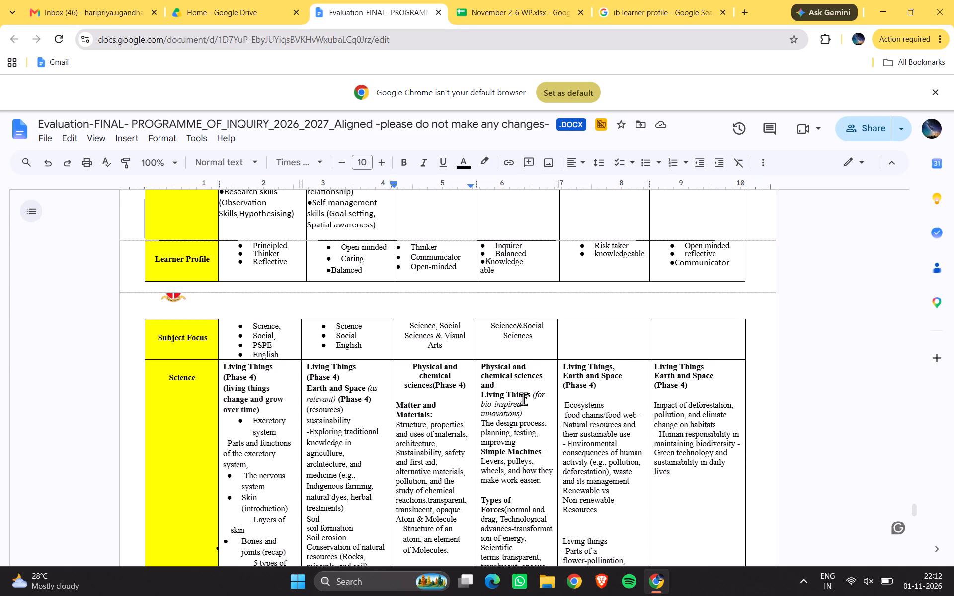
{"action": "scroll", "coordinate": [523, 399], "scroll_direction": "down", "scroll_amount": 1}
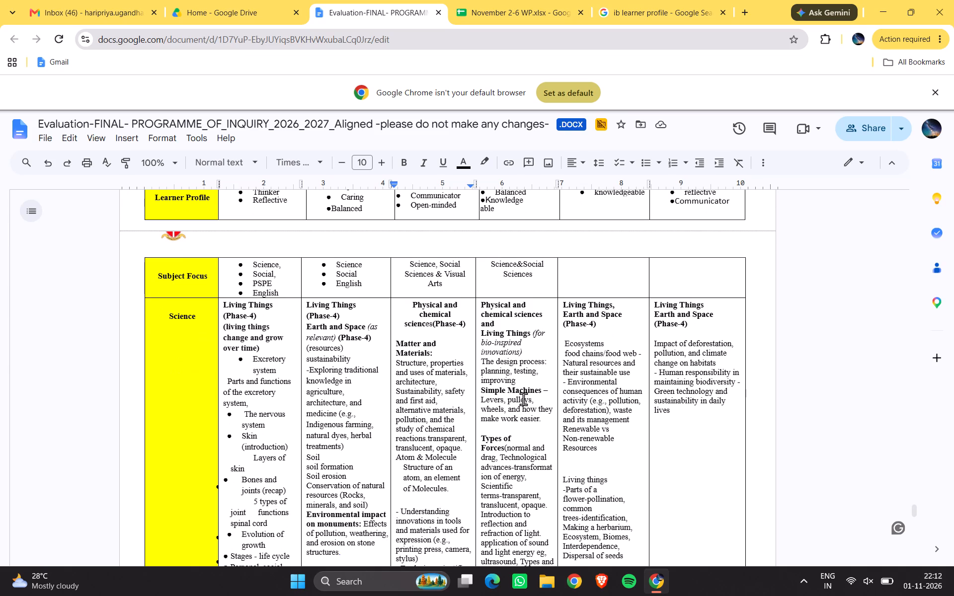
{"action": "scroll", "coordinate": [523, 399], "scroll_direction": "down", "scroll_amount": 2}
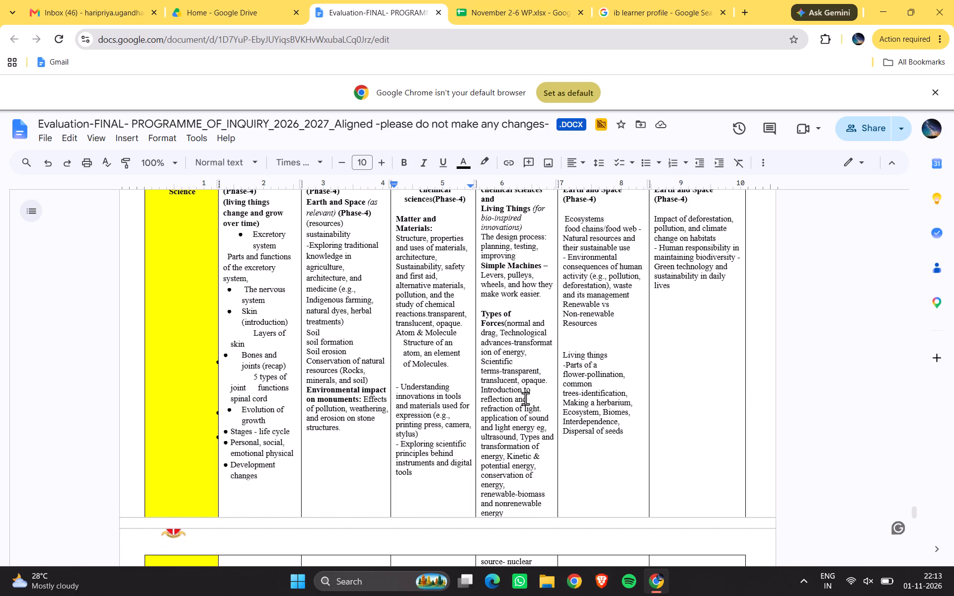
{"action": "scroll", "coordinate": [525, 398], "scroll_direction": "down", "scroll_amount": 2}
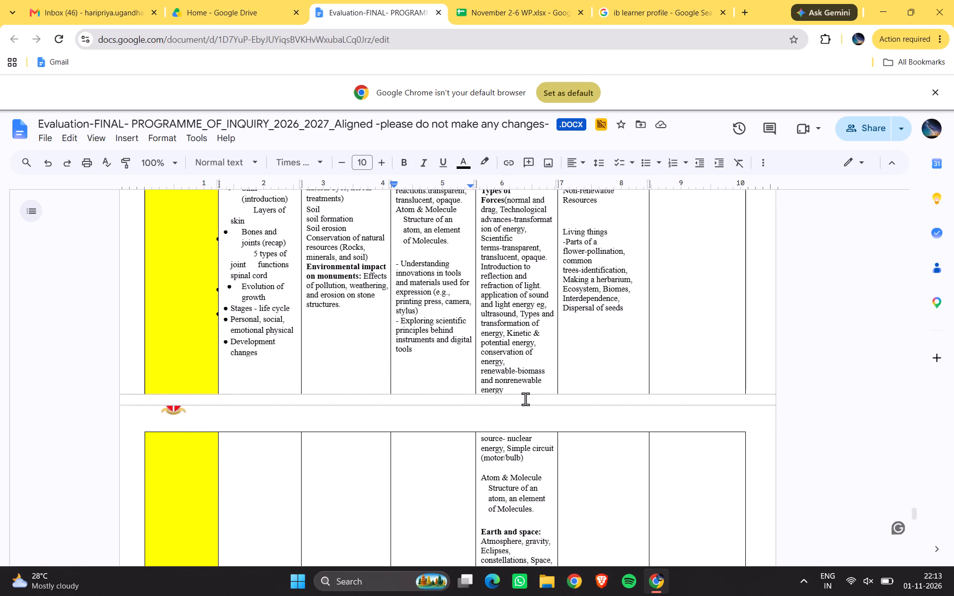
{"action": "scroll", "coordinate": [525, 399], "scroll_direction": "down", "scroll_amount": 3}
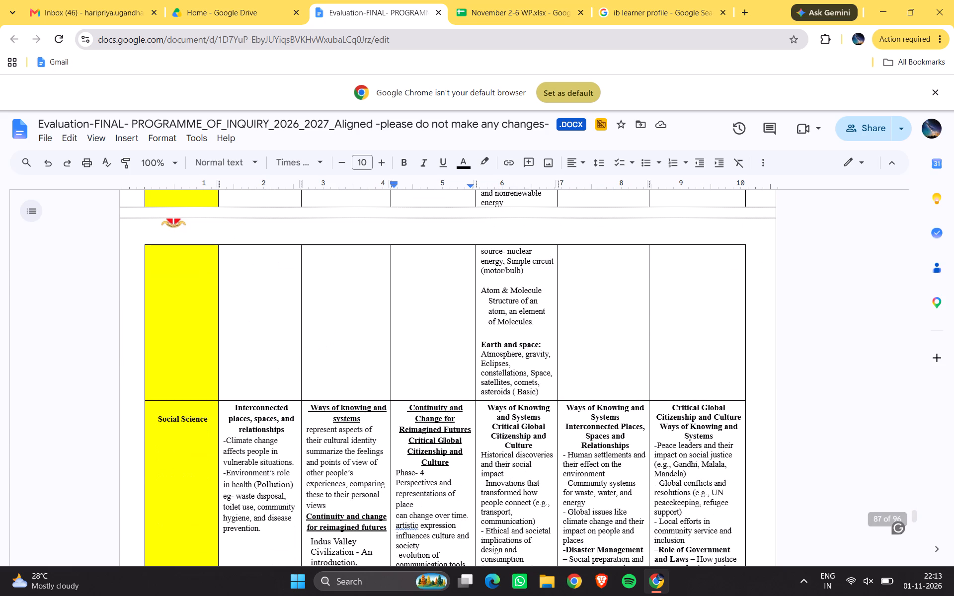
{"action": "scroll", "coordinate": [525, 399], "scroll_direction": "down", "scroll_amount": 1}
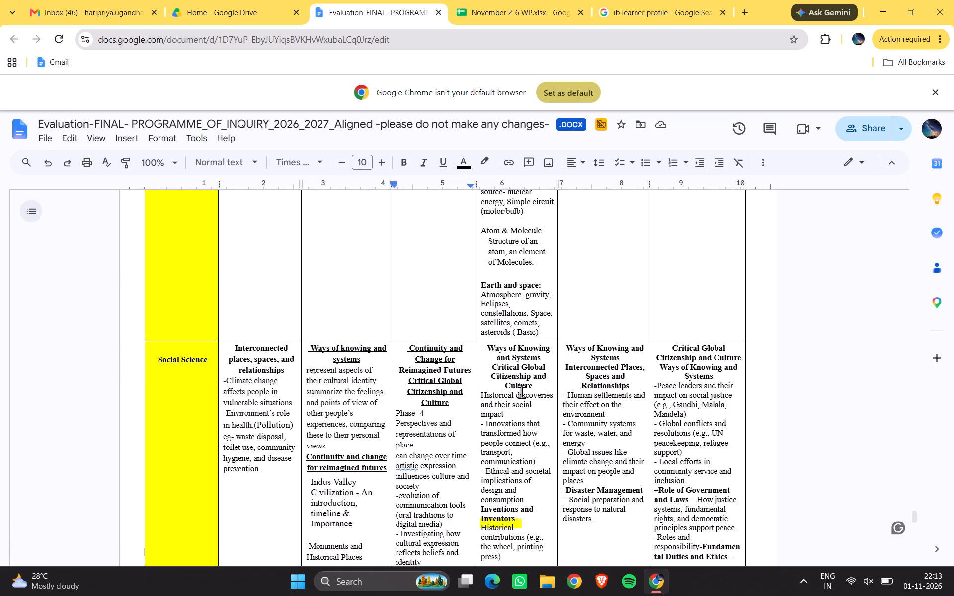
{"action": "scroll", "coordinate": [521, 392], "scroll_direction": "down", "scroll_amount": 1}
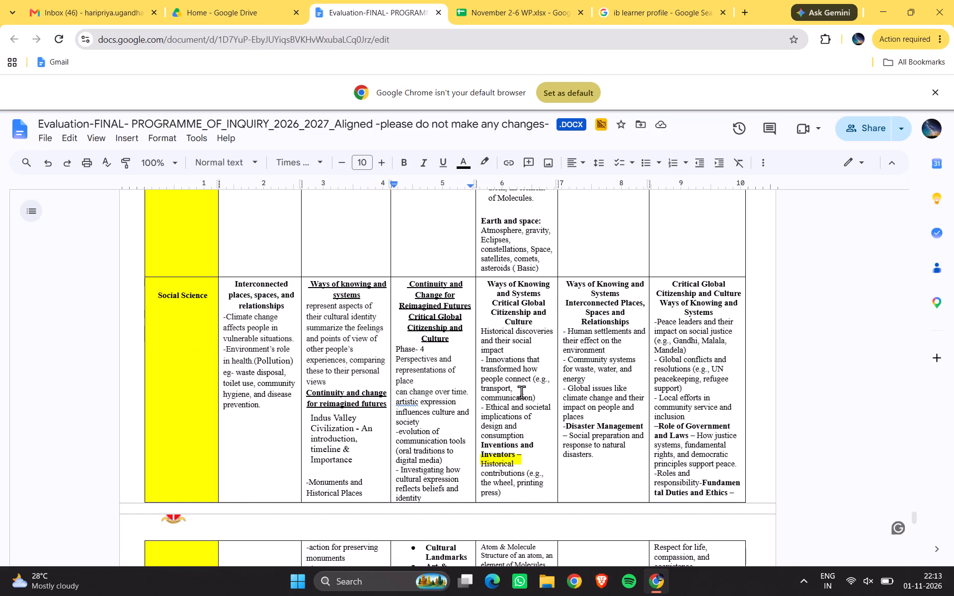
{"action": "scroll", "coordinate": [521, 392], "scroll_direction": "down", "scroll_amount": 2}
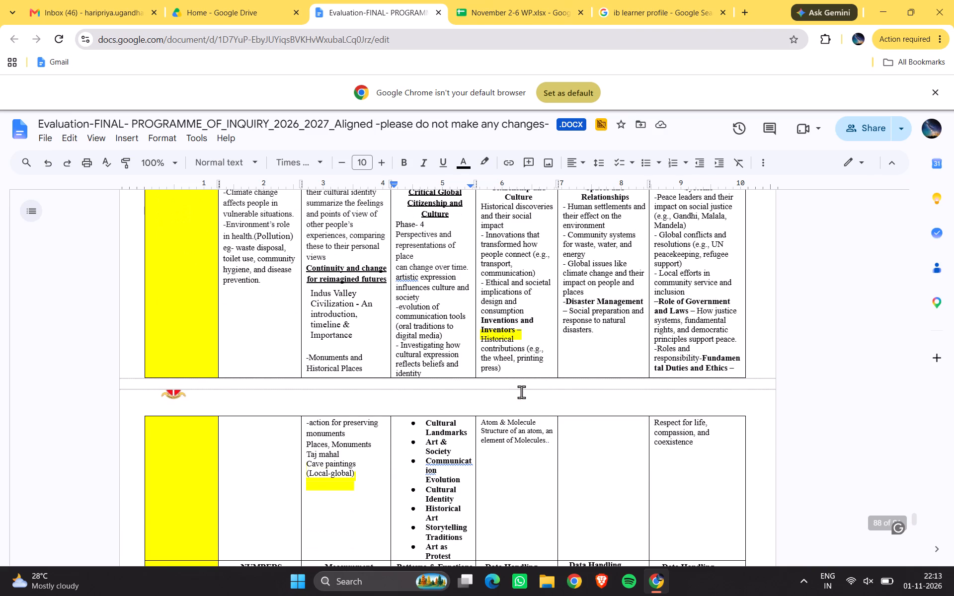
{"action": "scroll", "coordinate": [521, 392], "scroll_direction": "down", "scroll_amount": 1}
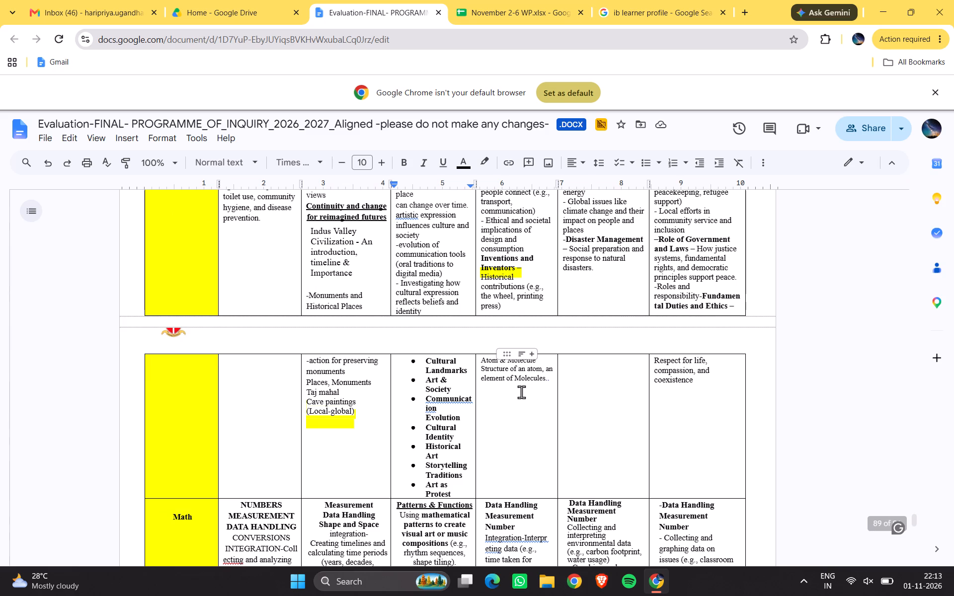
{"action": "scroll", "coordinate": [521, 392], "scroll_direction": "down", "scroll_amount": 1}
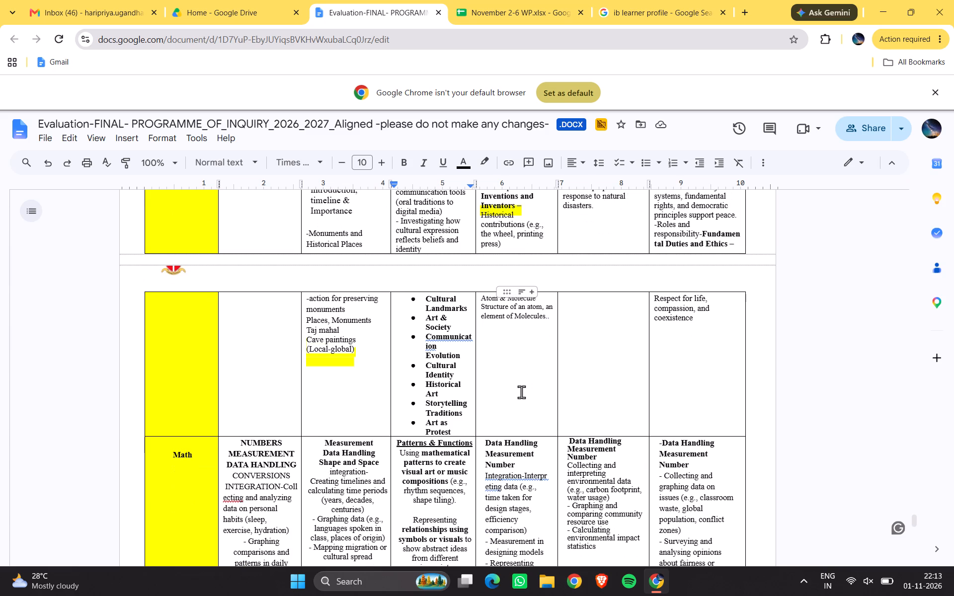
Look through the Math, English, Additional Language and remaining subject rows of the Programme of Inquiry table.
{"action": "scroll", "coordinate": [521, 392], "scroll_direction": "down", "scroll_amount": 1}
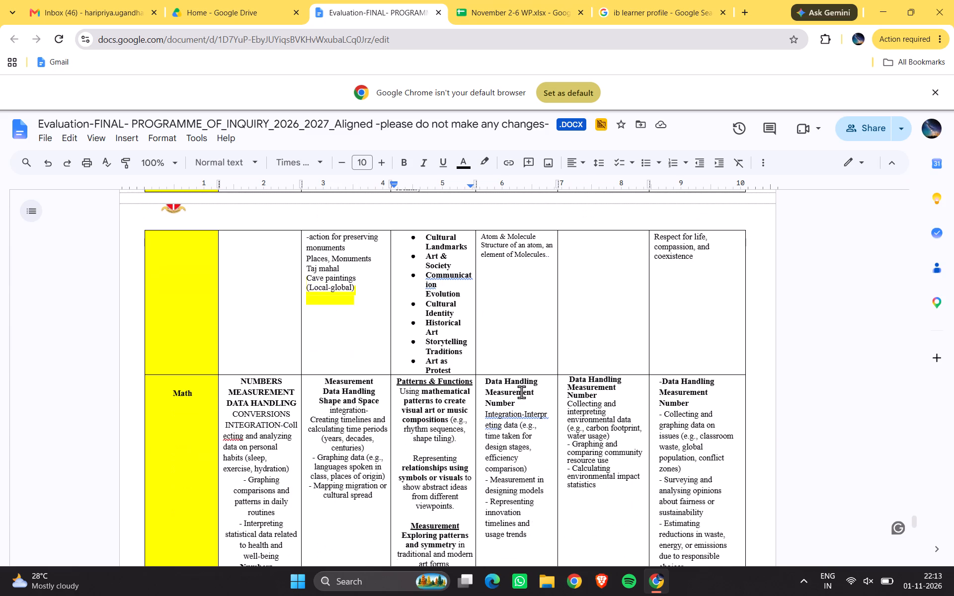
{"action": "scroll", "coordinate": [521, 392], "scroll_direction": "down", "scroll_amount": 1}
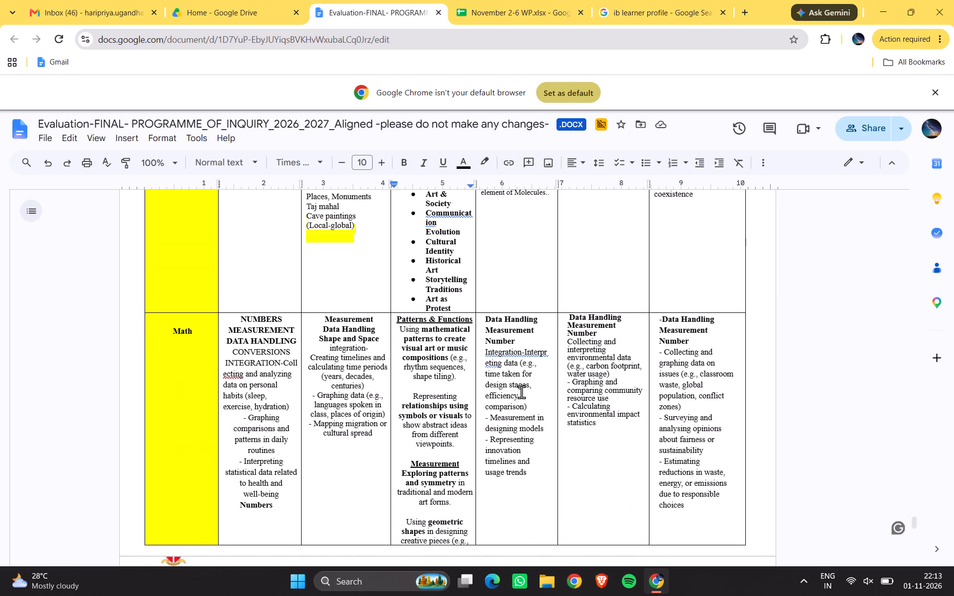
{"action": "scroll", "coordinate": [521, 392], "scroll_direction": "down", "scroll_amount": 3}
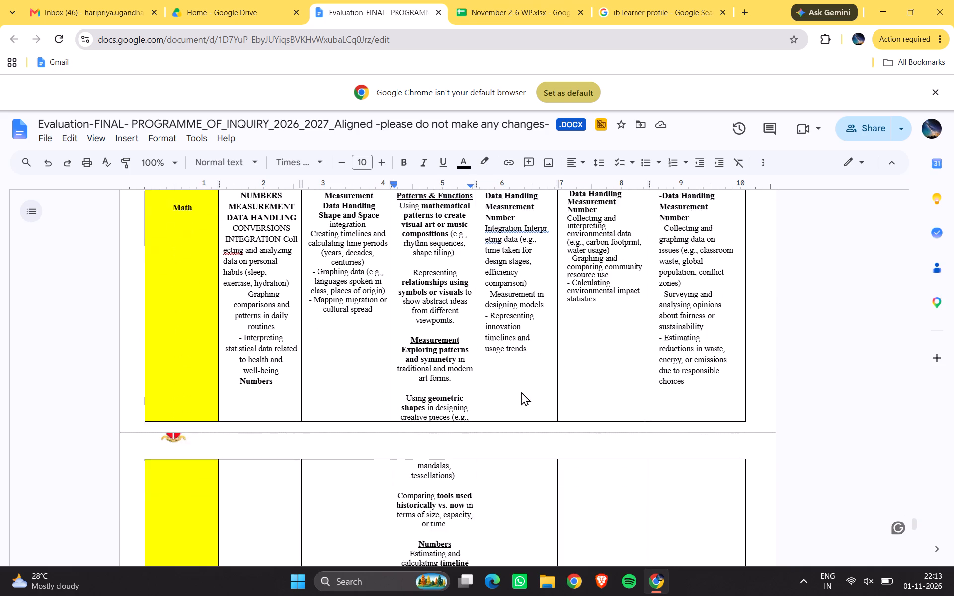
{"action": "scroll", "coordinate": [521, 392], "scroll_direction": "down", "scroll_amount": 3}
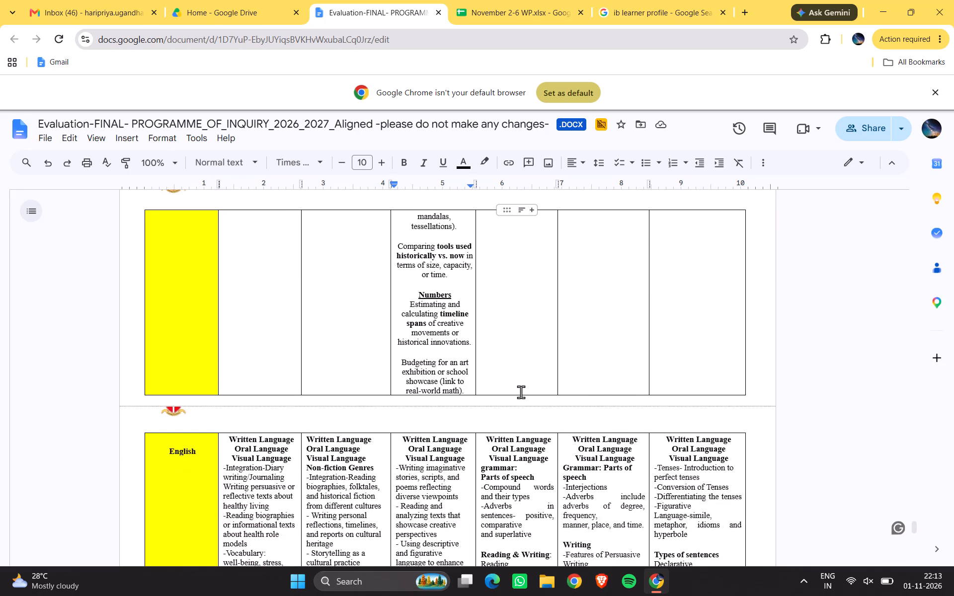
{"action": "scroll", "coordinate": [521, 392], "scroll_direction": "down", "scroll_amount": 7}
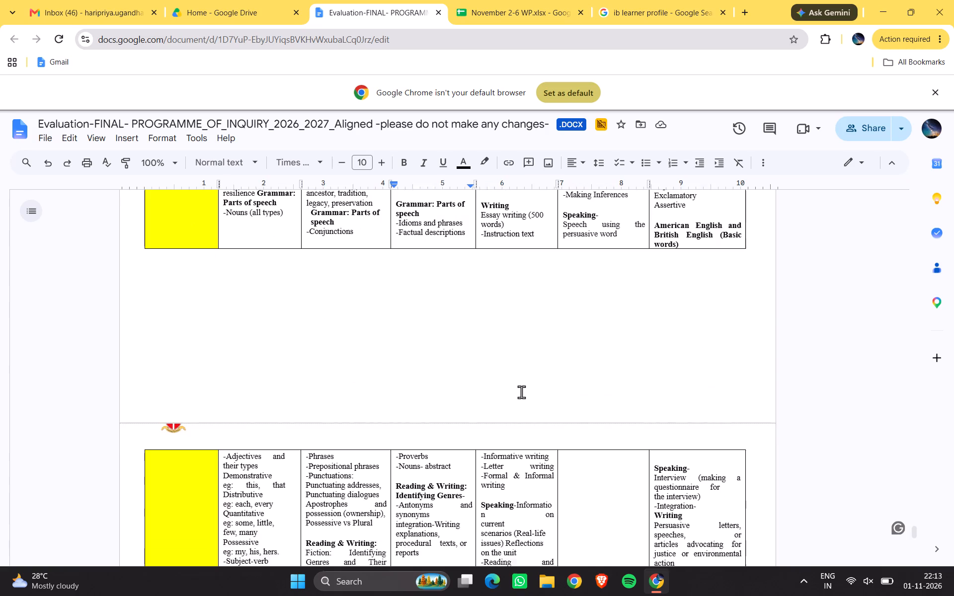
{"action": "scroll", "coordinate": [521, 392], "scroll_direction": "down", "scroll_amount": 6}
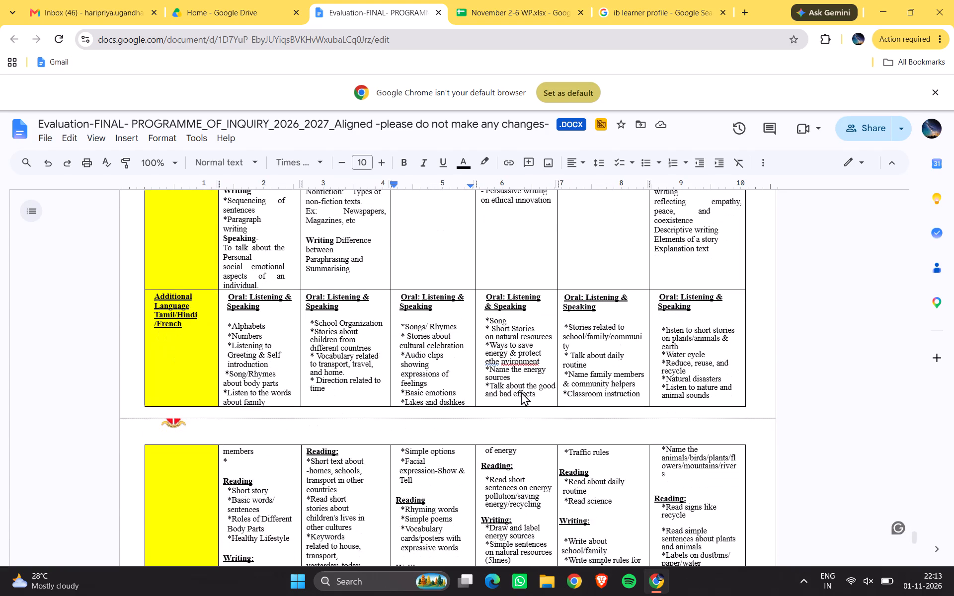
{"action": "scroll", "coordinate": [521, 392], "scroll_direction": "down", "scroll_amount": 6}
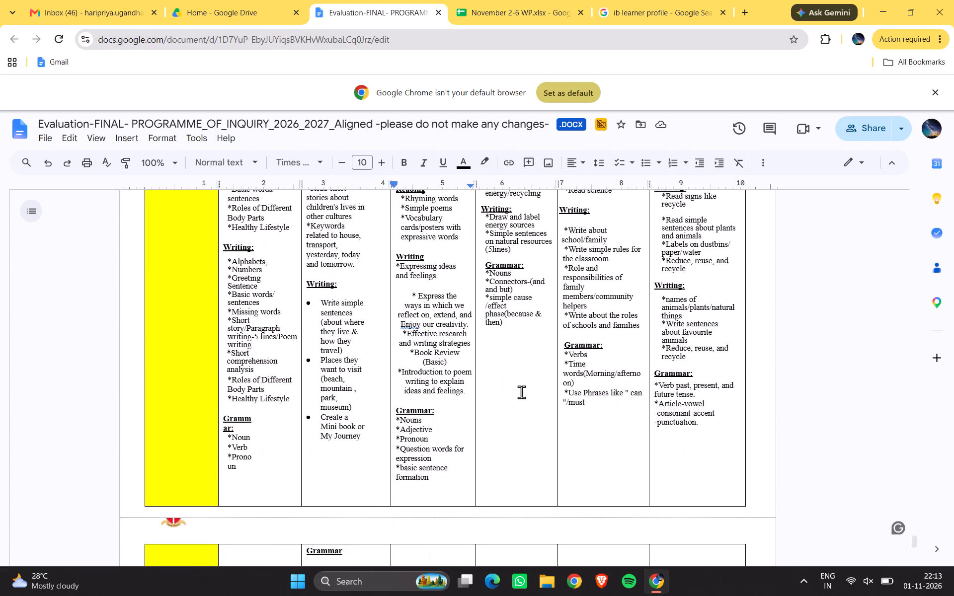
{"action": "scroll", "coordinate": [521, 392], "scroll_direction": "down", "scroll_amount": 9}
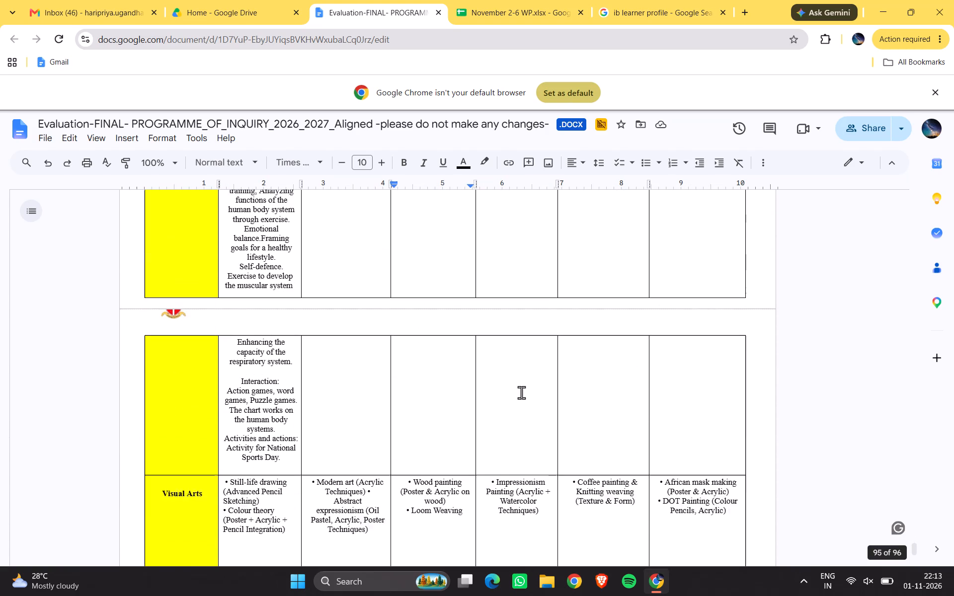
Examine the Timeline row at the table's end to check which unit and theme column covers the current months.
{"action": "scroll", "coordinate": [521, 392], "scroll_direction": "down", "scroll_amount": 2}
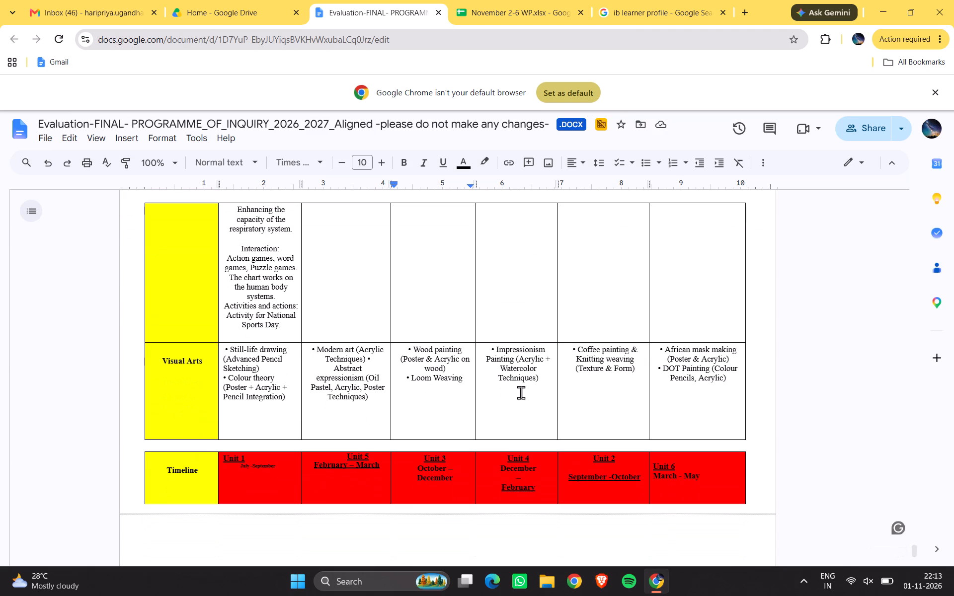
{"action": "scroll", "coordinate": [521, 392], "scroll_direction": "down", "scroll_amount": 3}
{"action": "scroll", "coordinate": [521, 392], "scroll_direction": "up", "scroll_amount": 1}
{"action": "scroll", "coordinate": [521, 392], "scroll_direction": "down", "scroll_amount": 4}
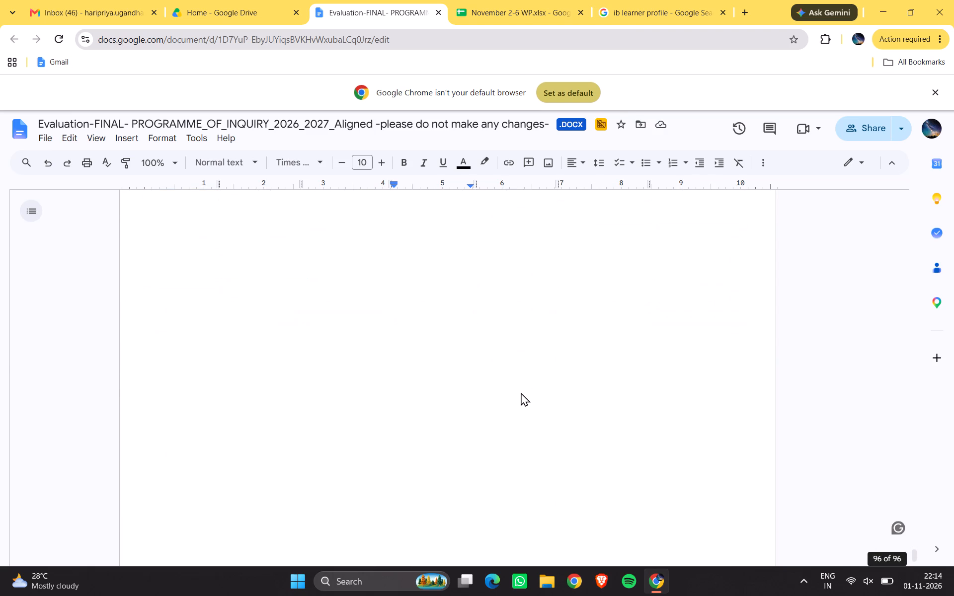
{"action": "scroll", "coordinate": [521, 392], "scroll_direction": "down", "scroll_amount": 4}
{"action": "scroll", "coordinate": [521, 392], "scroll_direction": "up", "scroll_amount": 7}
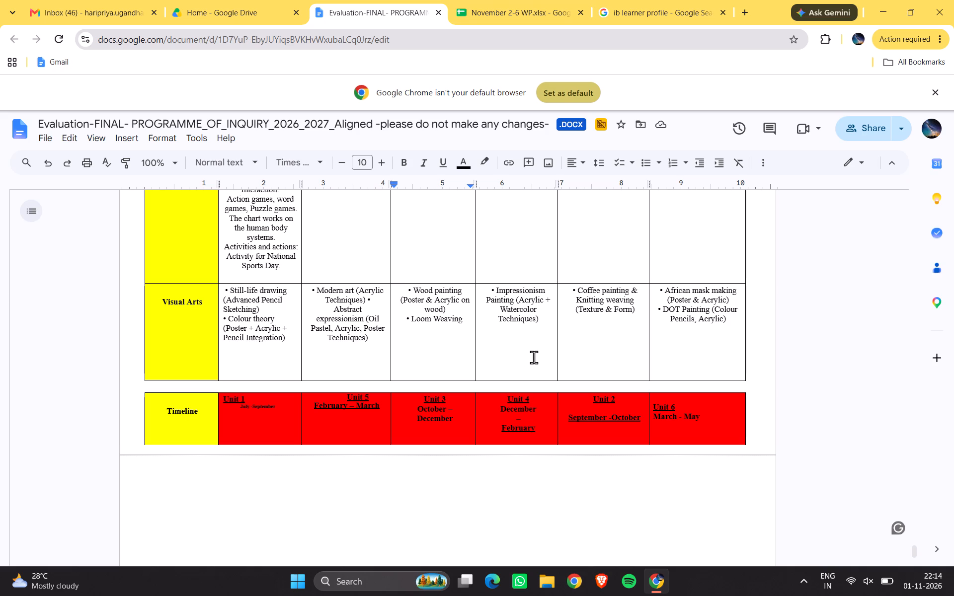
{"action": "left_click", "coordinate": [283, 409]}
{"action": "left_click", "coordinate": [380, 409]}
{"action": "left_click", "coordinate": [449, 407]}
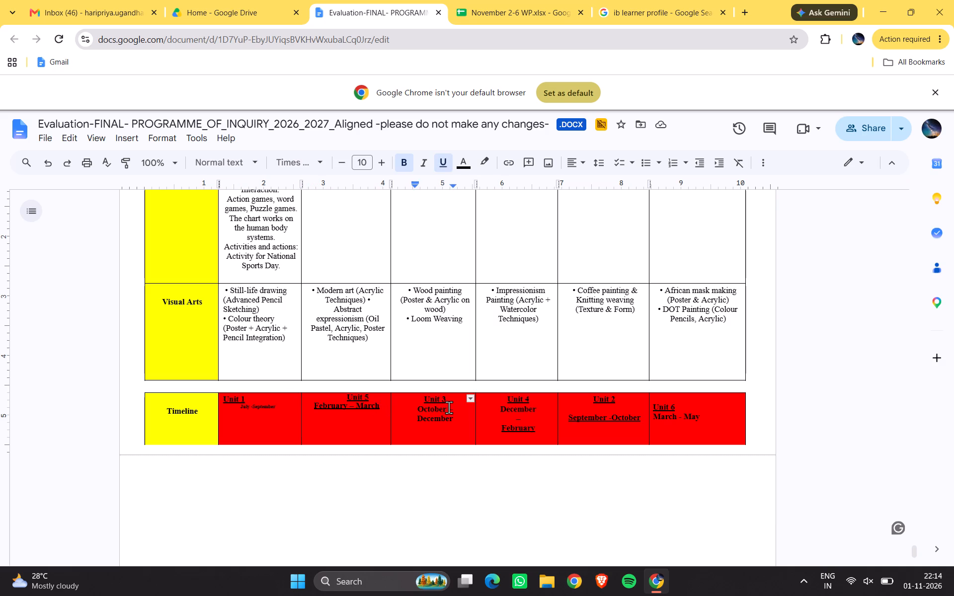
{"action": "left_click", "coordinate": [544, 409]}
{"action": "left_click", "coordinate": [590, 413]}
{"action": "left_click", "coordinate": [657, 424]}
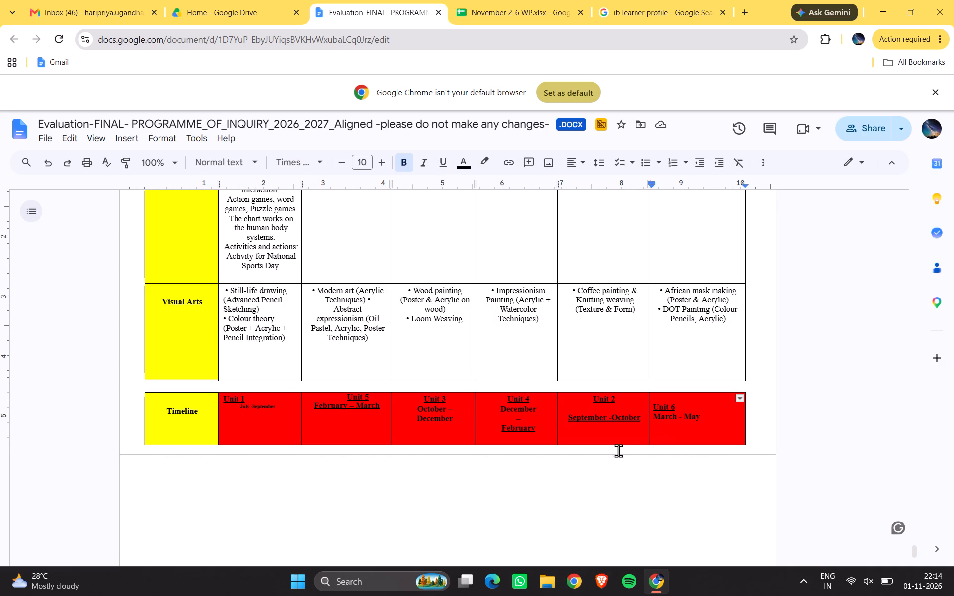
{"action": "scroll", "coordinate": [431, 437], "scroll_direction": "up", "scroll_amount": 4}
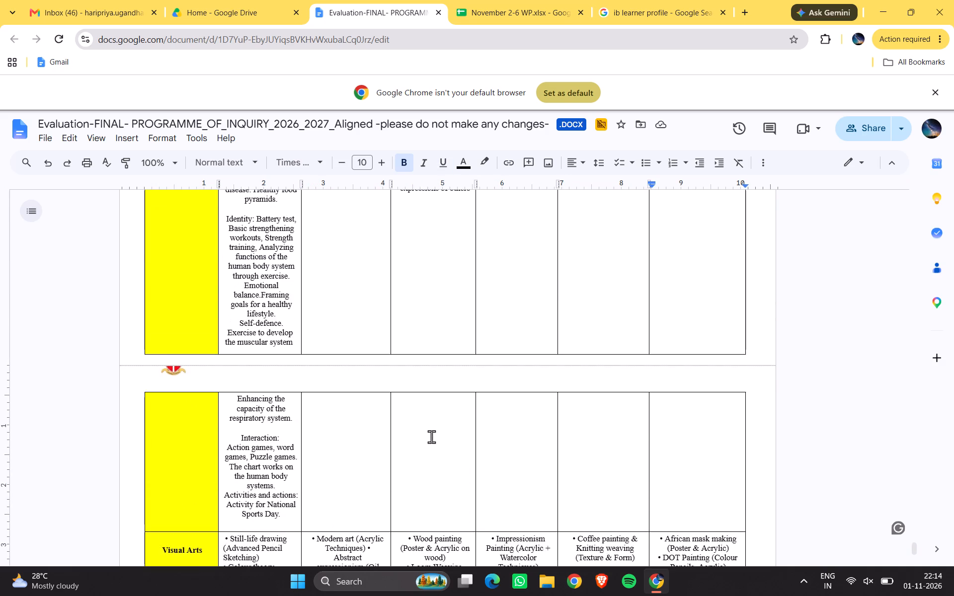
{"action": "scroll", "coordinate": [431, 437], "scroll_direction": "up", "scroll_amount": 17}
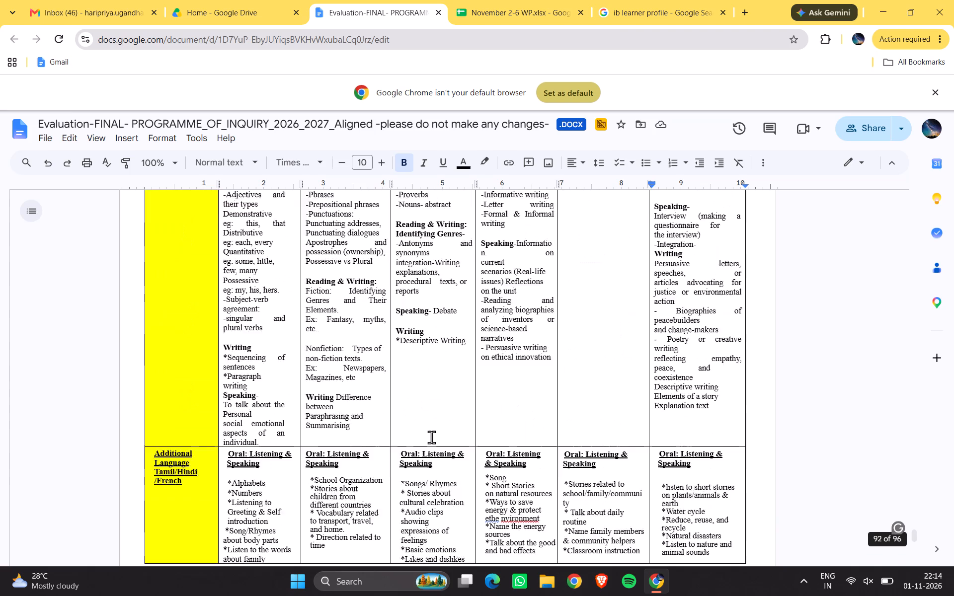
{"action": "scroll", "coordinate": [431, 437], "scroll_direction": "up", "scroll_amount": 17}
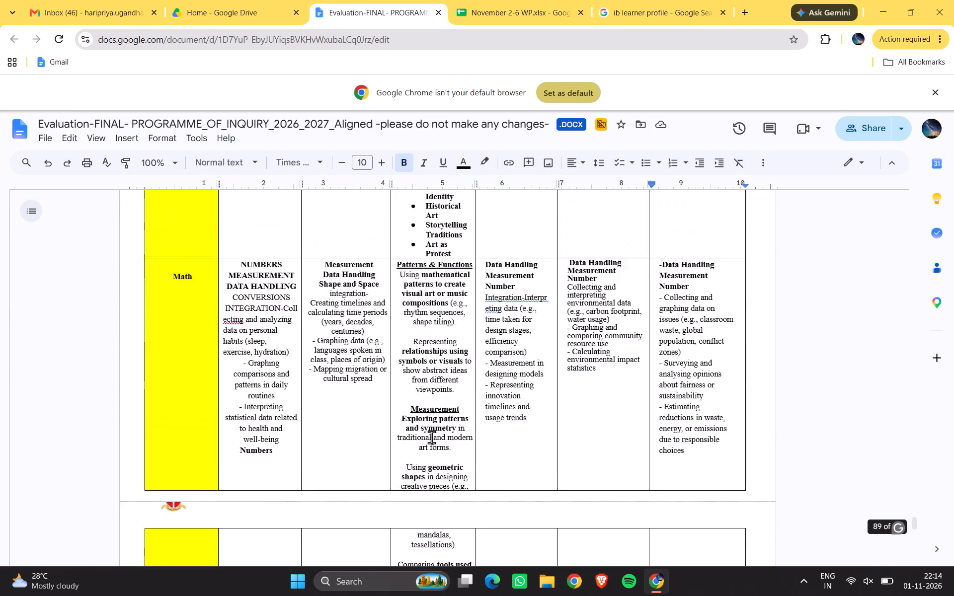
{"action": "scroll", "coordinate": [431, 437], "scroll_direction": "up", "scroll_amount": 14}
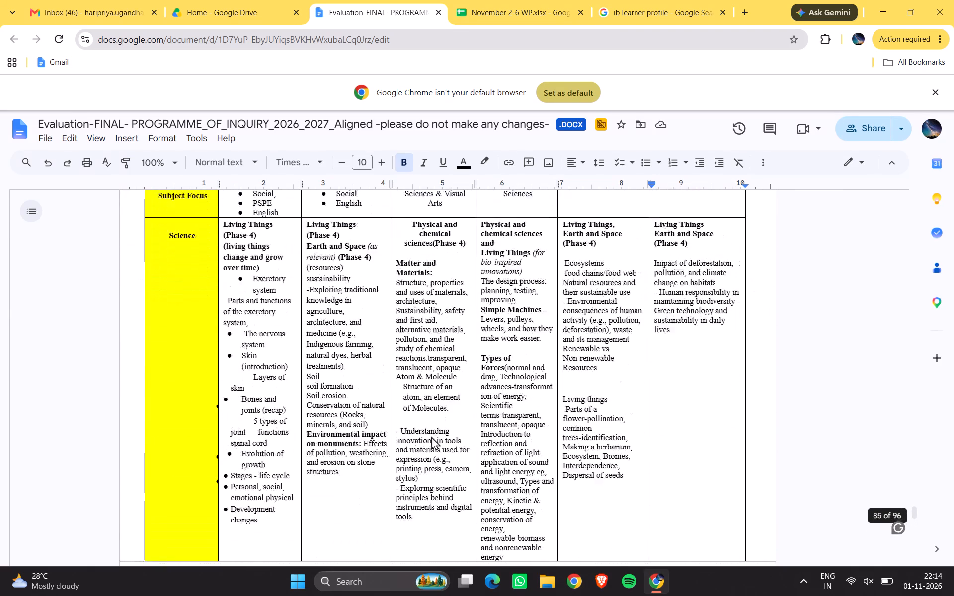
{"action": "scroll", "coordinate": [431, 436], "scroll_direction": "up", "scroll_amount": 12}
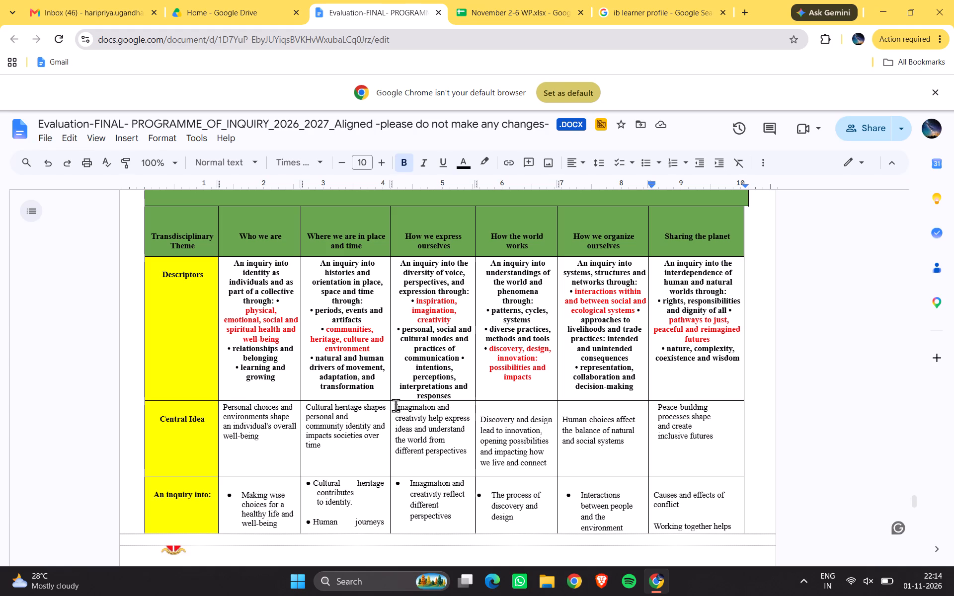
{"action": "left_click_drag", "start_coordinate": [395, 405], "coordinate": [467, 442]}
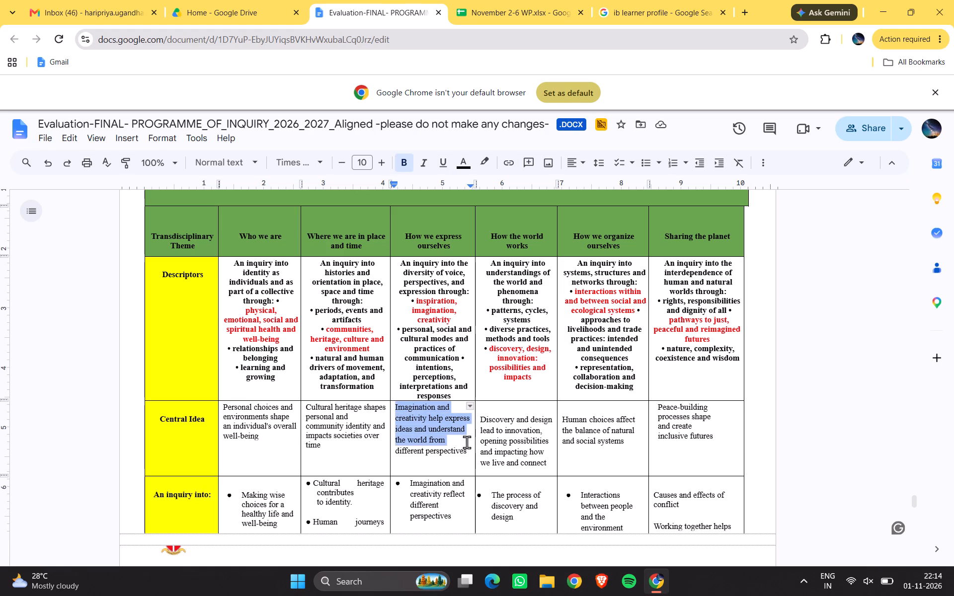
{"action": "left_click_drag", "start_coordinate": [467, 442], "coordinate": [469, 448]}
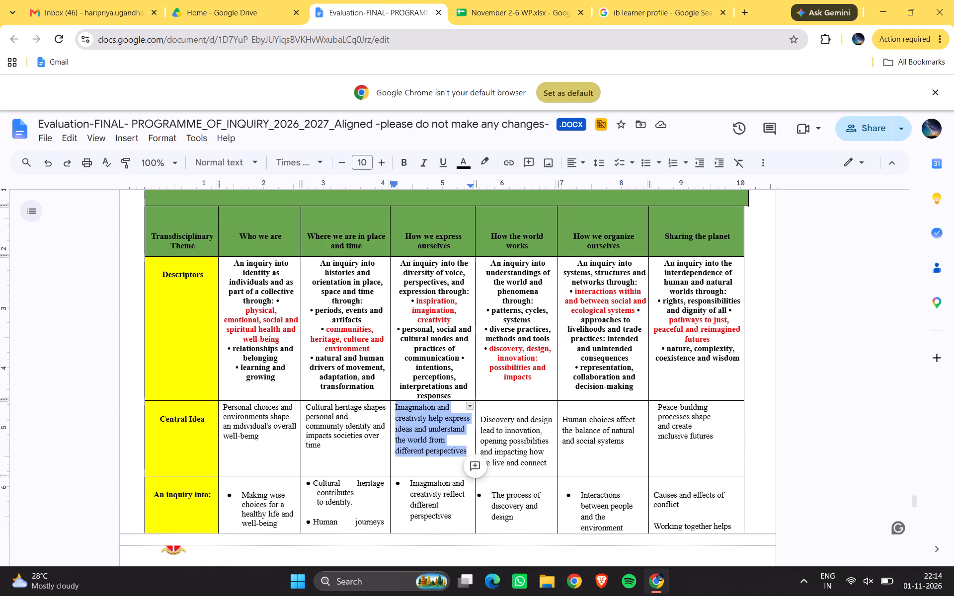
{"action": "key", "text": "ctrl+c"}
{"action": "scroll", "coordinate": [486, 232], "scroll_direction": "up", "scroll_amount": 1}
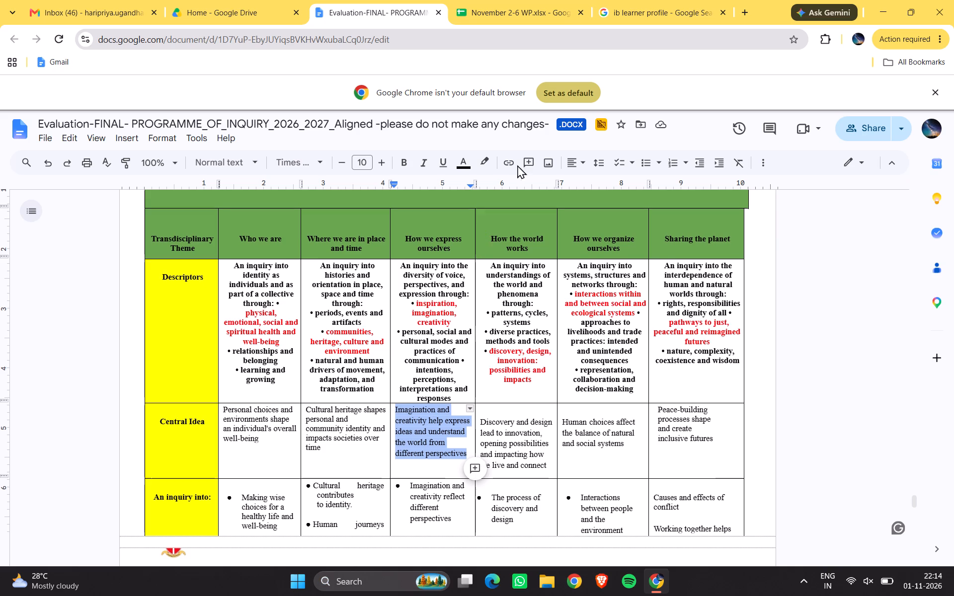
{"action": "left_click", "coordinate": [543, 2]}
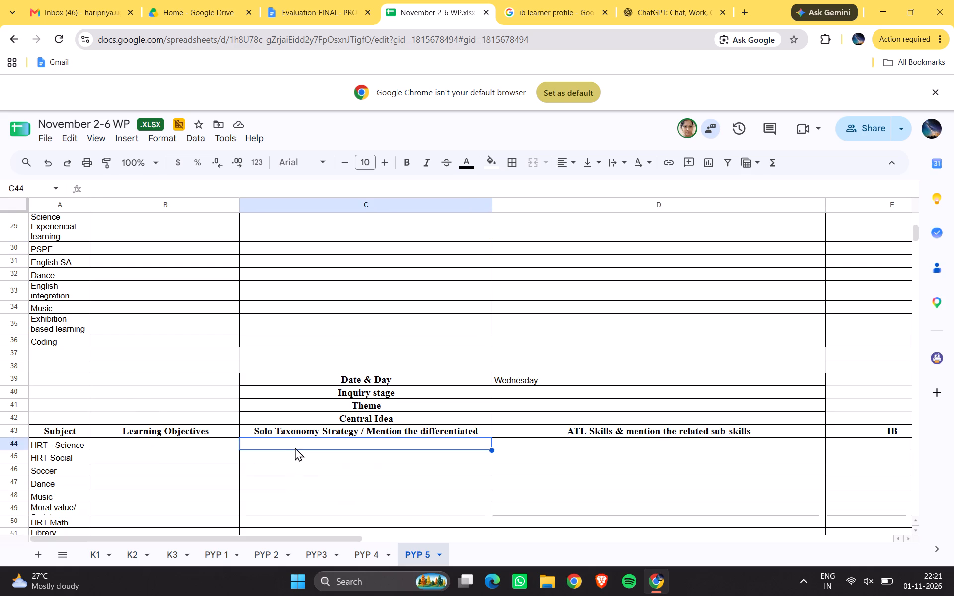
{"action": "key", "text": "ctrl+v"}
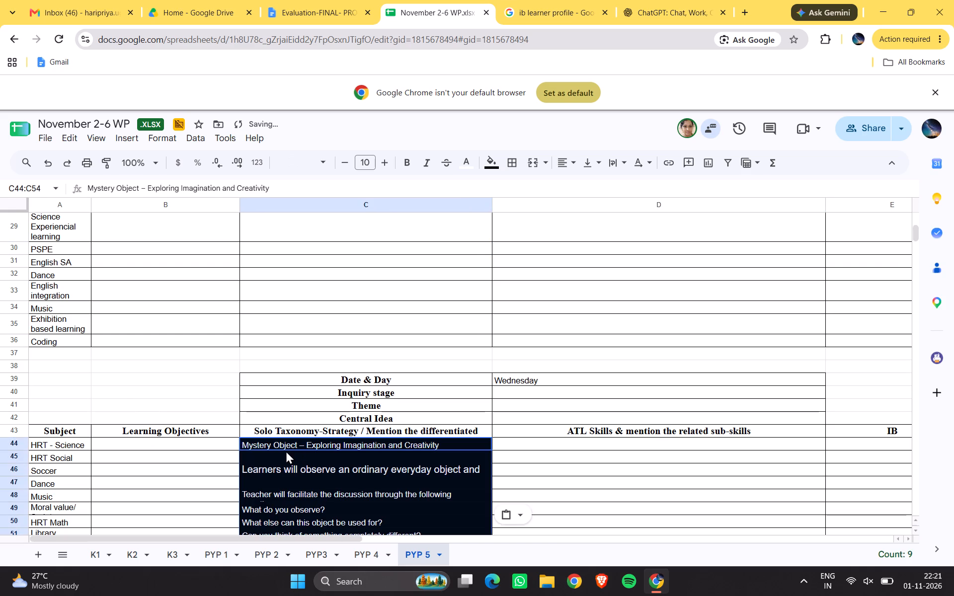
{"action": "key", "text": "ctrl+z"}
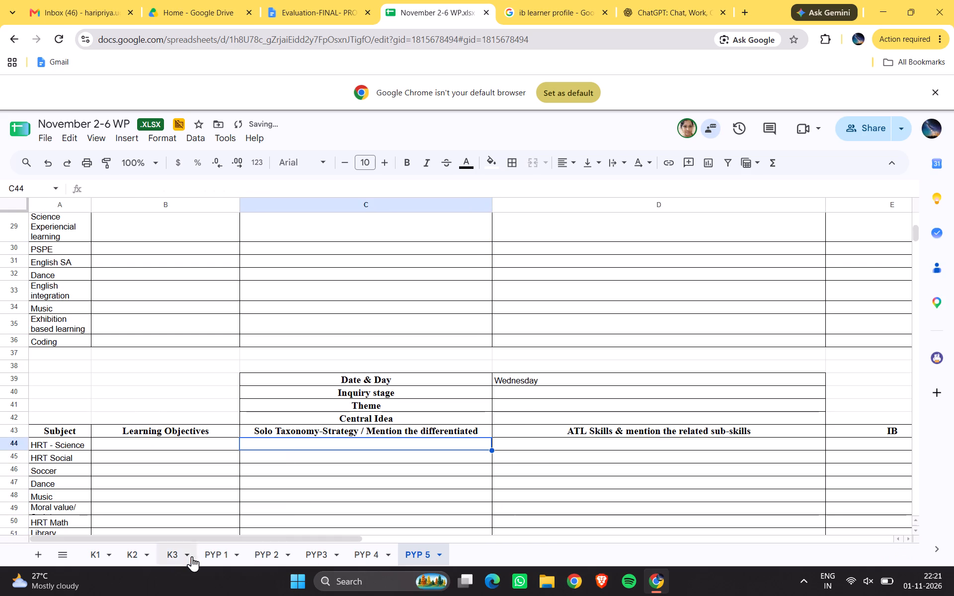
Create a blank document in Word and paste the copied Mystery Object activity into it.
{"action": "left_click", "coordinate": [300, 582]}
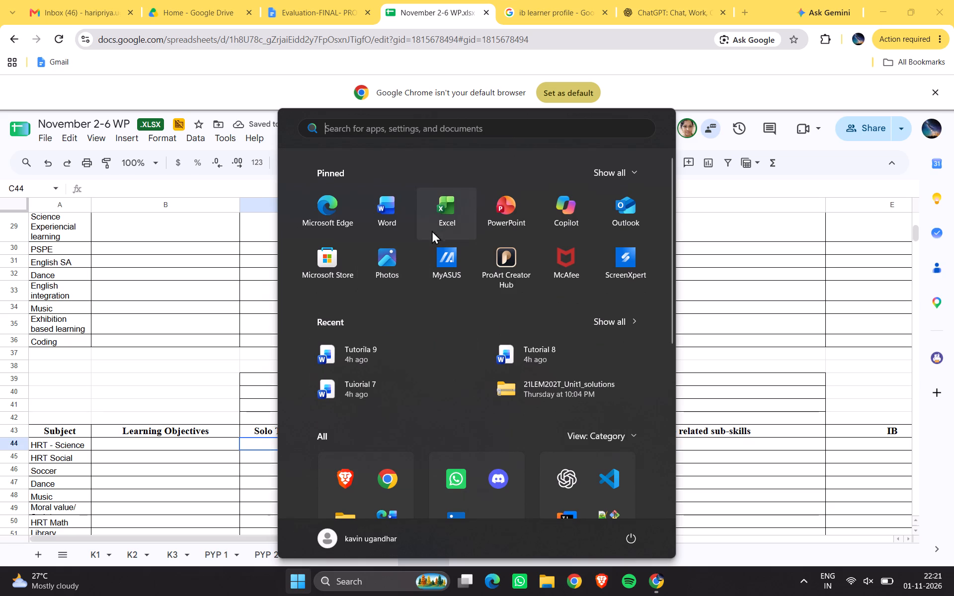
{"action": "double_click", "coordinate": [376, 200]}
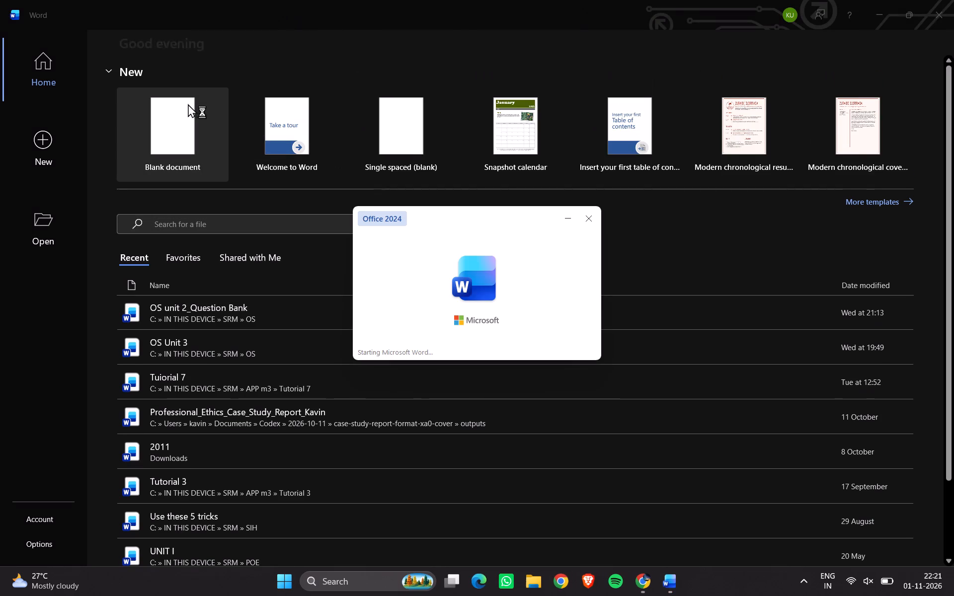
{"action": "double_click", "coordinate": [158, 138]}
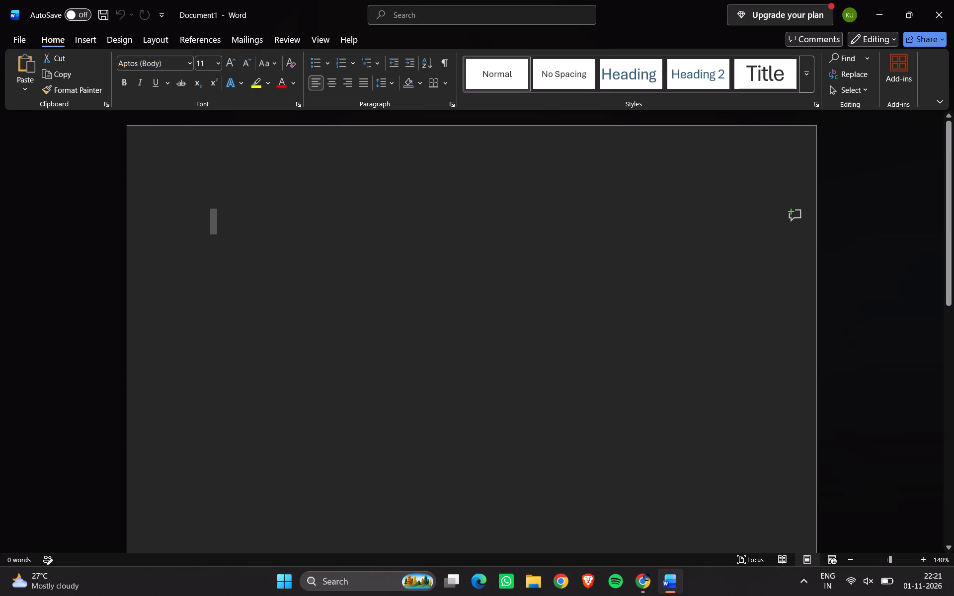
{"action": "key", "text": "ctrl+v"}
{"action": "left_click", "coordinate": [338, 258]}
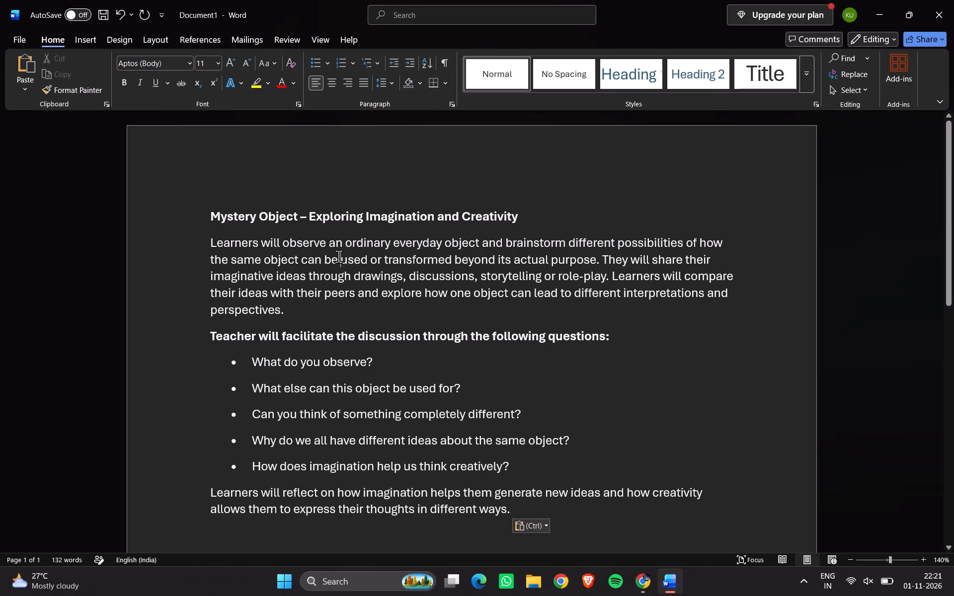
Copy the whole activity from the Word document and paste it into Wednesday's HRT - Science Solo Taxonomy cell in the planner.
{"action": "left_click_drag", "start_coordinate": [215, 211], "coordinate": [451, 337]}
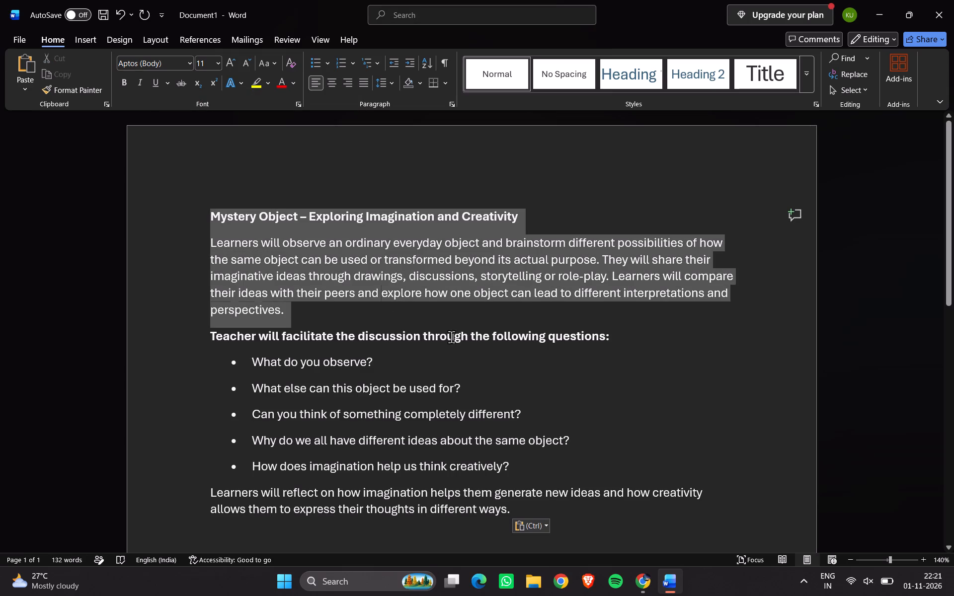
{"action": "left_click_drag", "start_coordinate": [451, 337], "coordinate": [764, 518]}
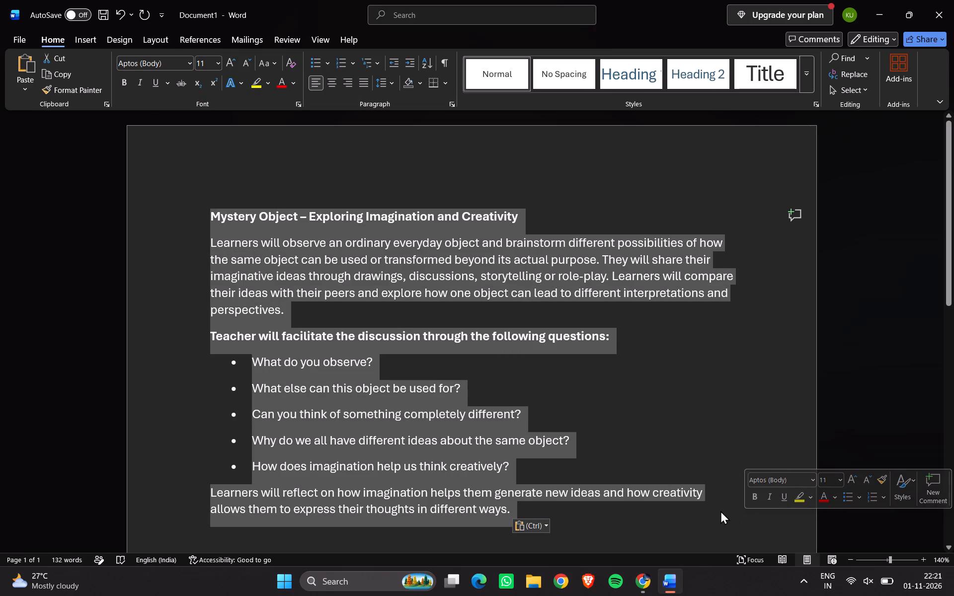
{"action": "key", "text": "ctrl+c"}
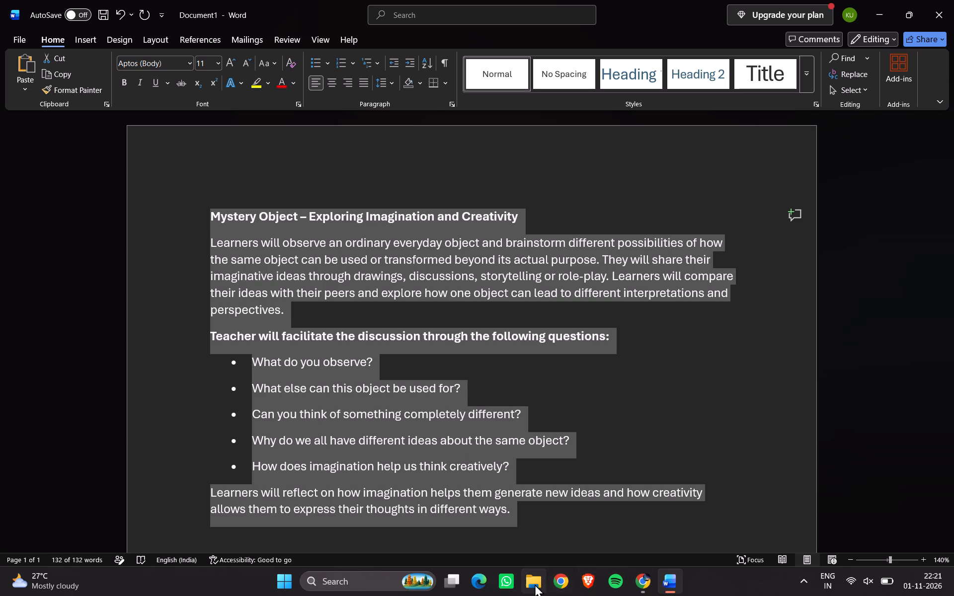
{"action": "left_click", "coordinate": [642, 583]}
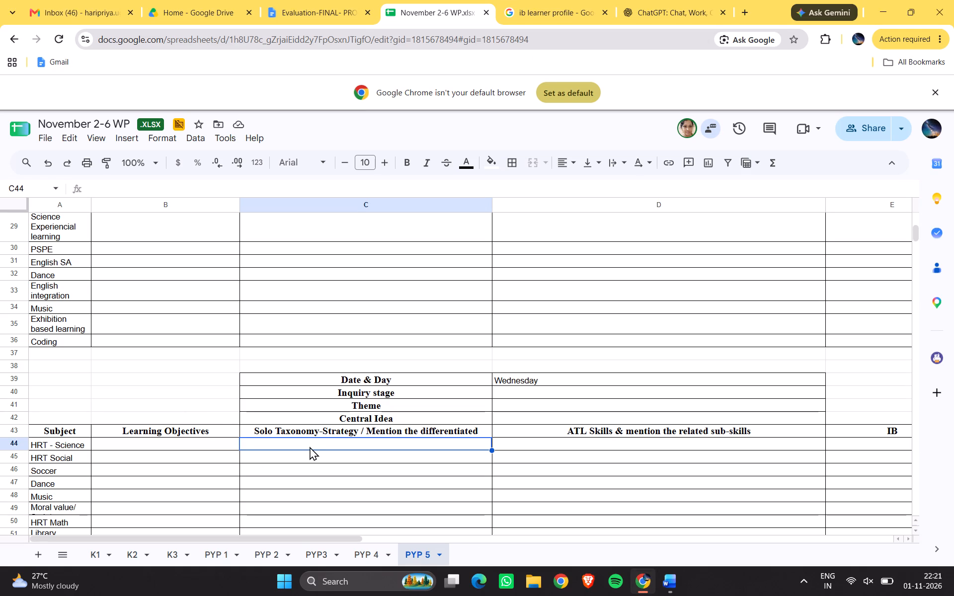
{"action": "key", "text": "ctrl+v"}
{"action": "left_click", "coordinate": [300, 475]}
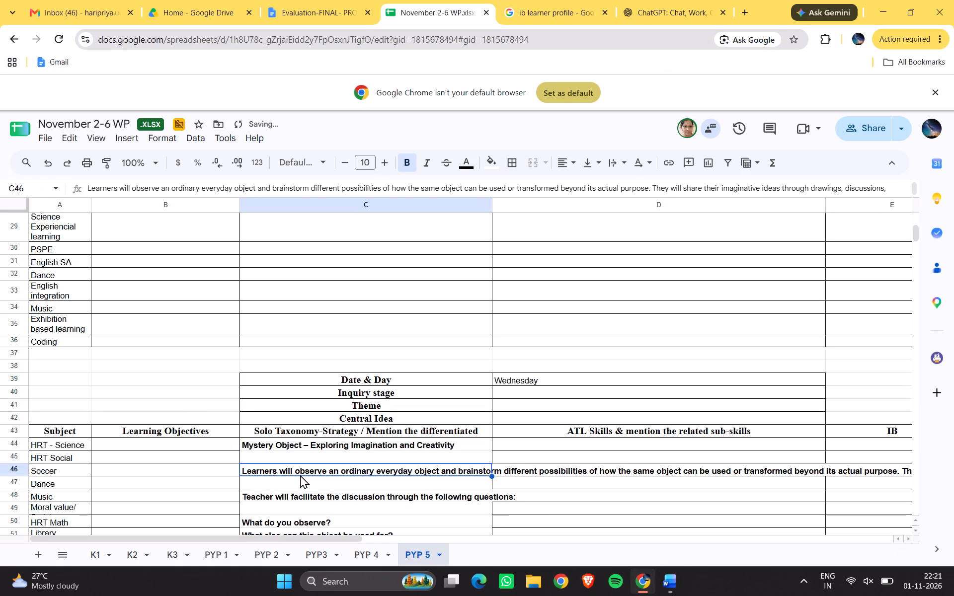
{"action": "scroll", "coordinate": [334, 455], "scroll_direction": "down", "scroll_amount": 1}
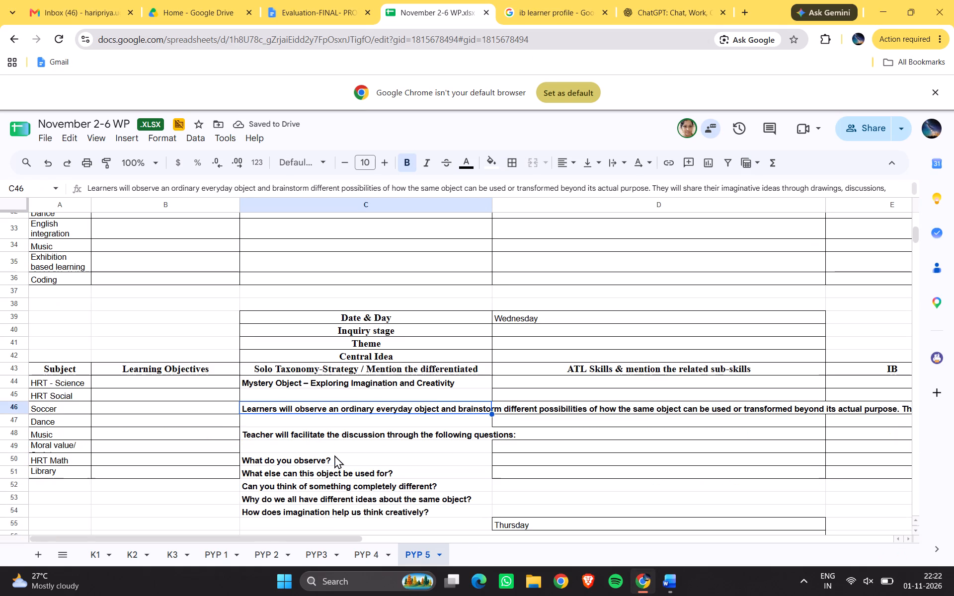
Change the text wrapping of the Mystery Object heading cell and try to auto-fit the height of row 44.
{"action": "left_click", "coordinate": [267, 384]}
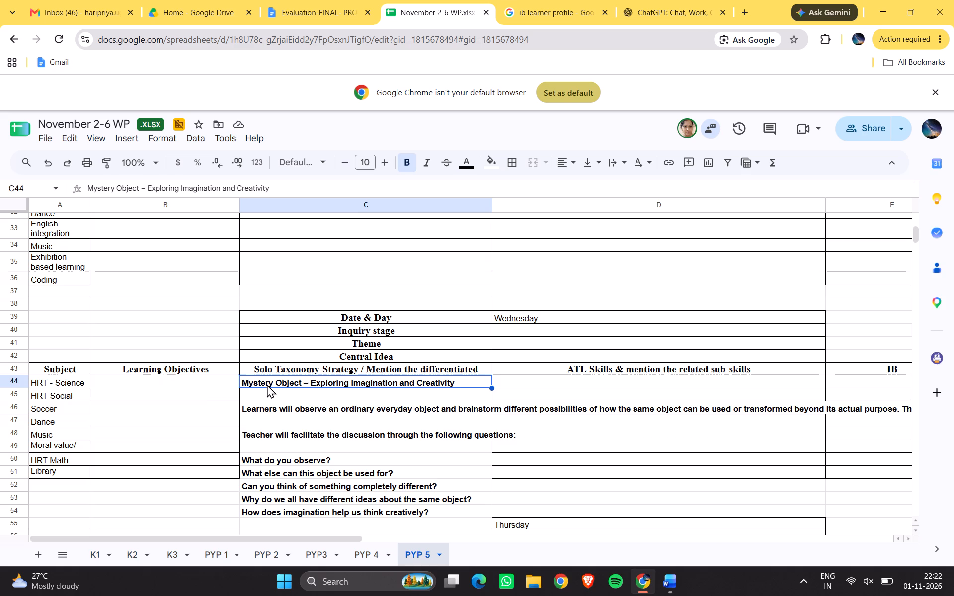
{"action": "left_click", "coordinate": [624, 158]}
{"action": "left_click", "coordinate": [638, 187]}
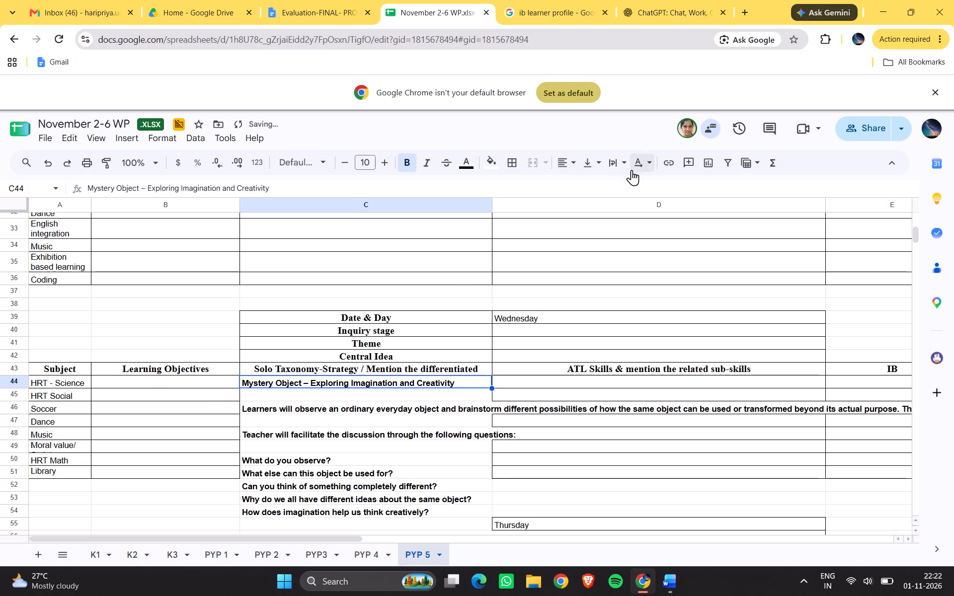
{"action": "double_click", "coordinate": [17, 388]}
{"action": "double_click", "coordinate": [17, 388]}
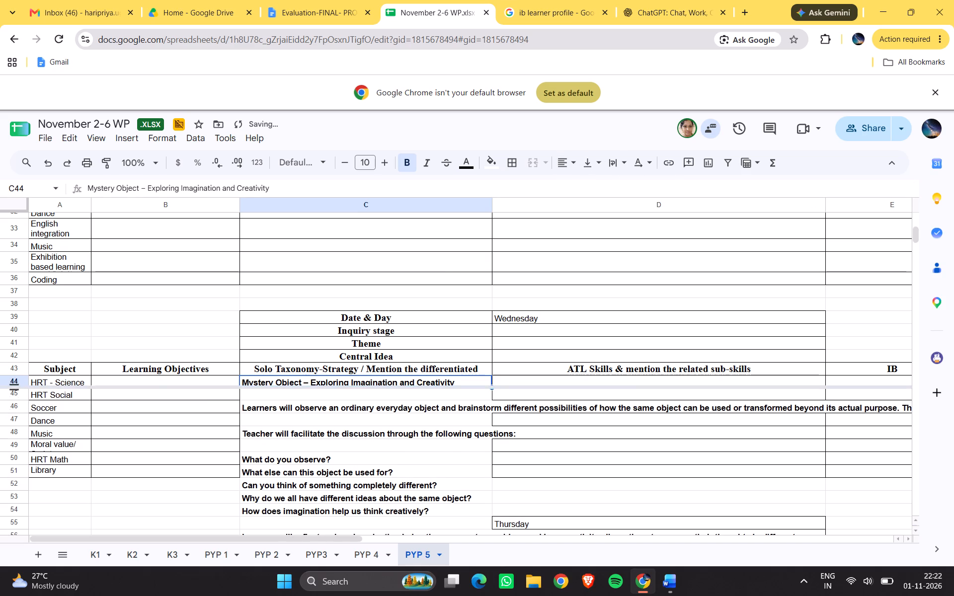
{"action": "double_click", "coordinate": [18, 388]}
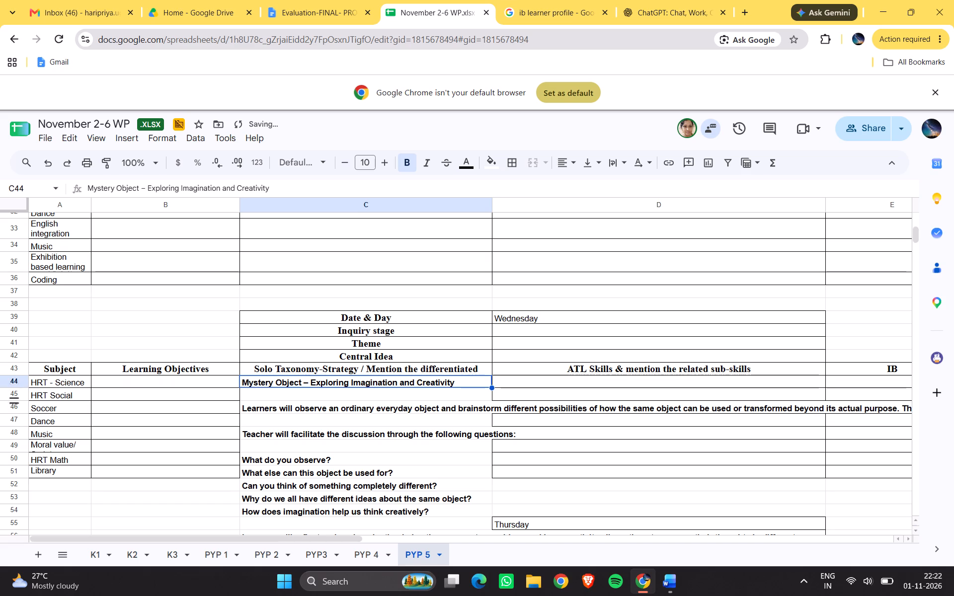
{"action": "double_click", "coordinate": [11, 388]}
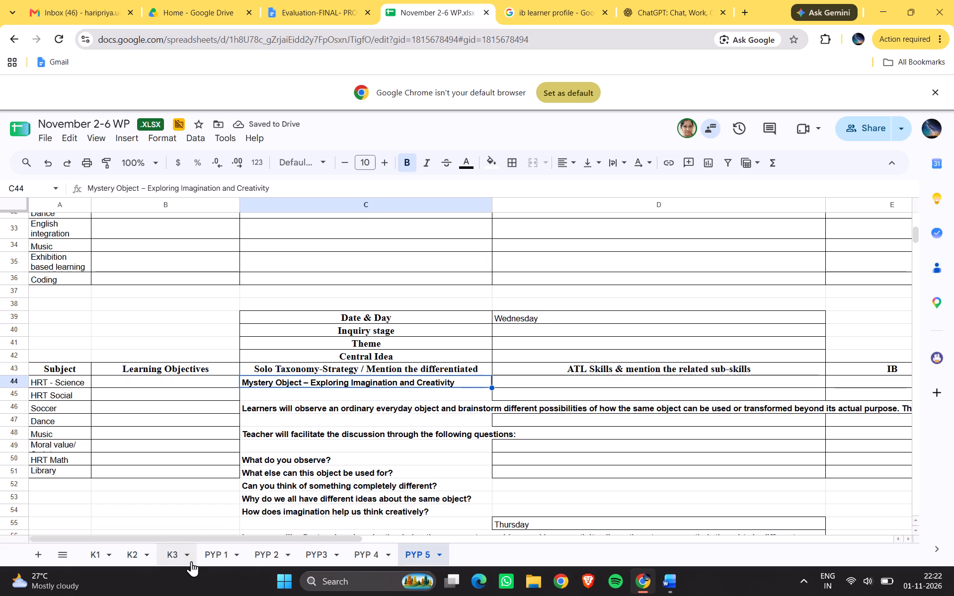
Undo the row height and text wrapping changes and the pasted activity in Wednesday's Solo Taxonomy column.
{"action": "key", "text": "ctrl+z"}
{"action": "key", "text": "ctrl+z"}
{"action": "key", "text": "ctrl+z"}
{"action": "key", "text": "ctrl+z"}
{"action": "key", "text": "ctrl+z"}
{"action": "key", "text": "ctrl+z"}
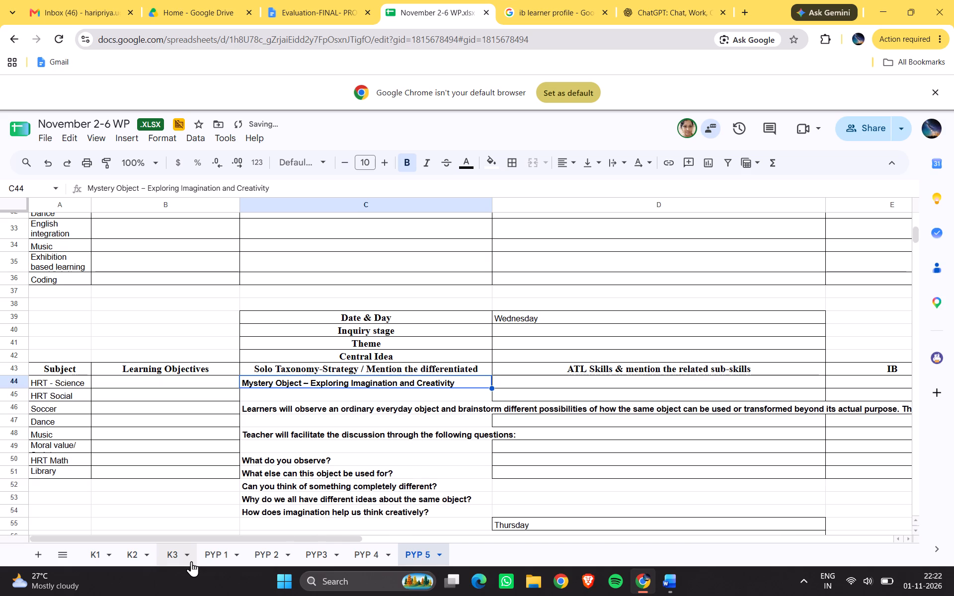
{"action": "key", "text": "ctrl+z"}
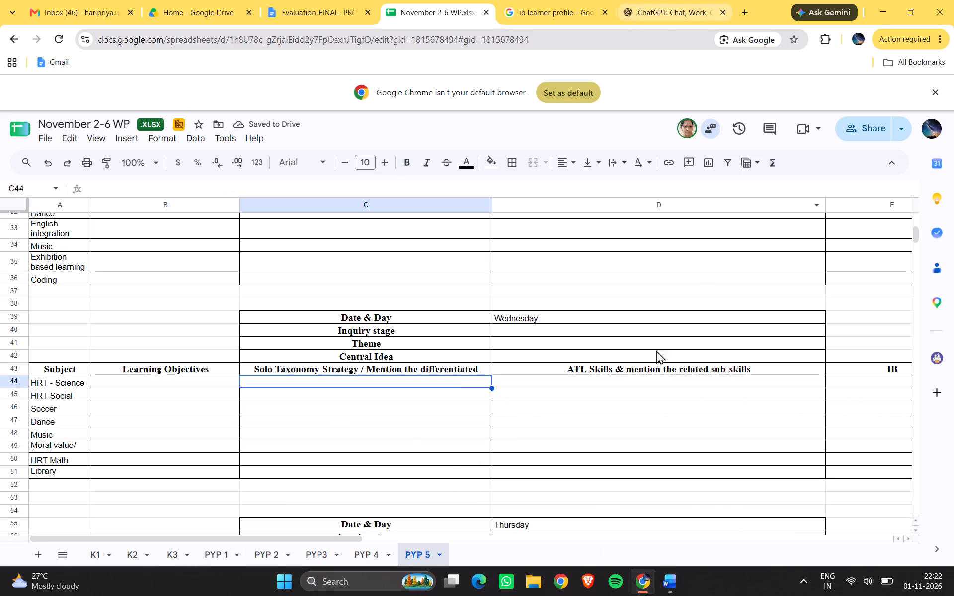
{"action": "left_click", "coordinate": [665, 589]}
{"action": "left_click", "coordinate": [380, 391]}
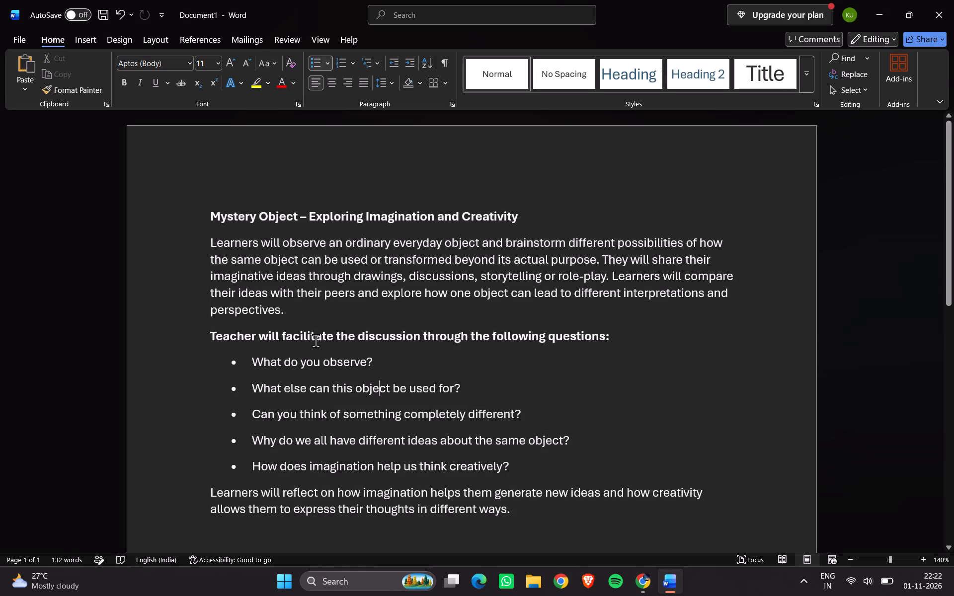
{"action": "left_click", "coordinate": [417, 229]}
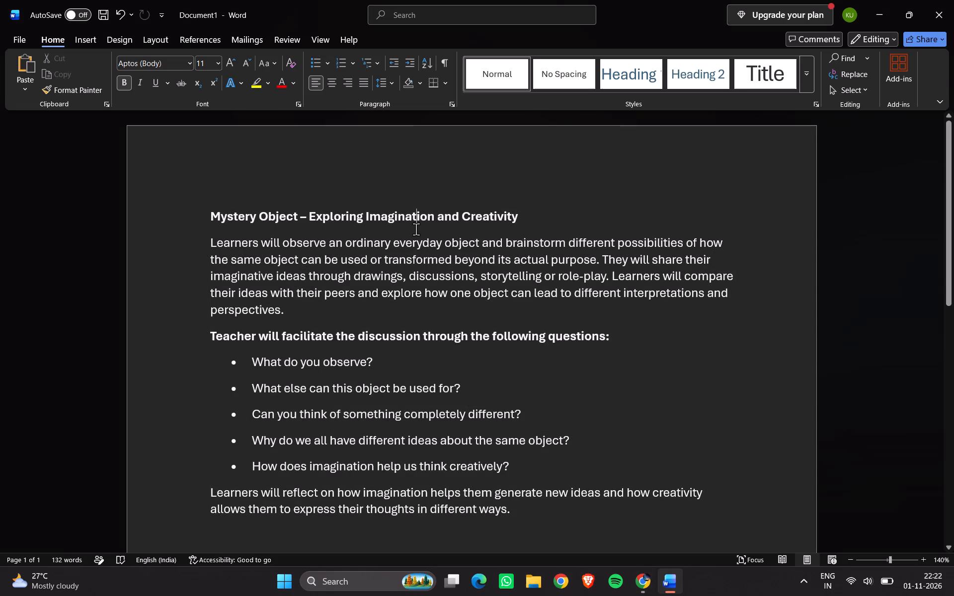
{"action": "left_click_drag", "start_coordinate": [207, 213], "coordinate": [429, 205]}
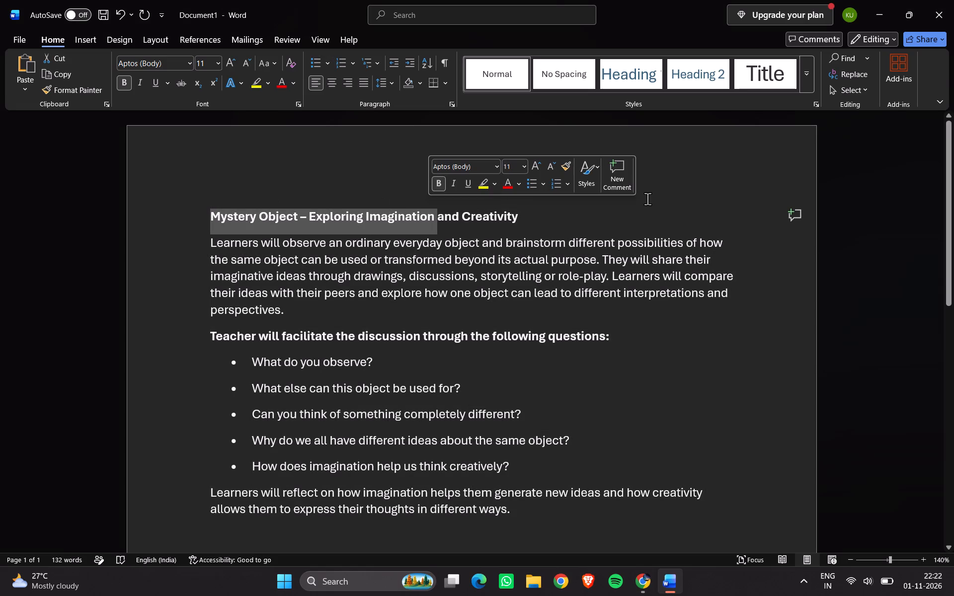
{"action": "left_click", "coordinate": [598, 208]}
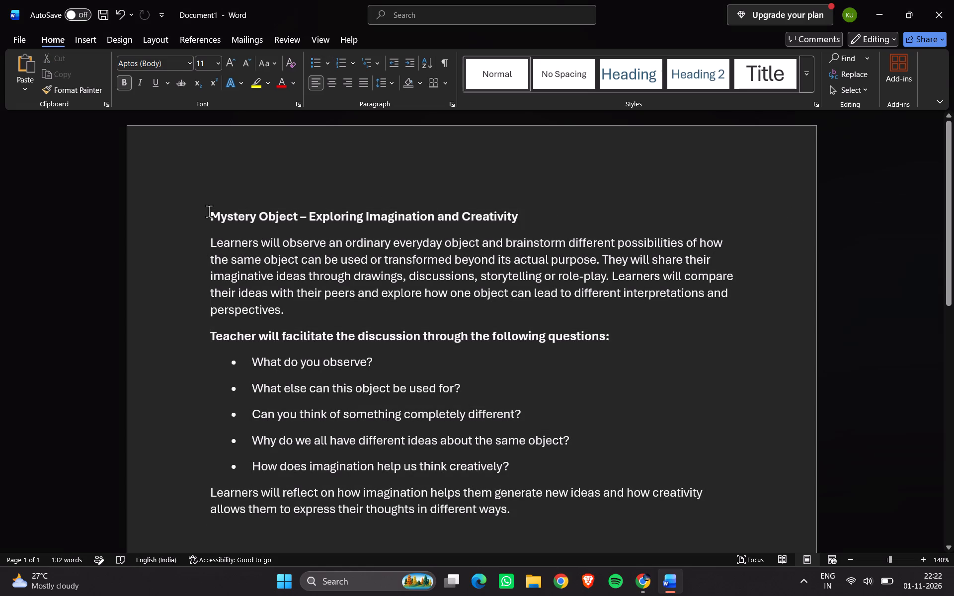
{"action": "left_click_drag", "start_coordinate": [209, 210], "coordinate": [510, 204]}
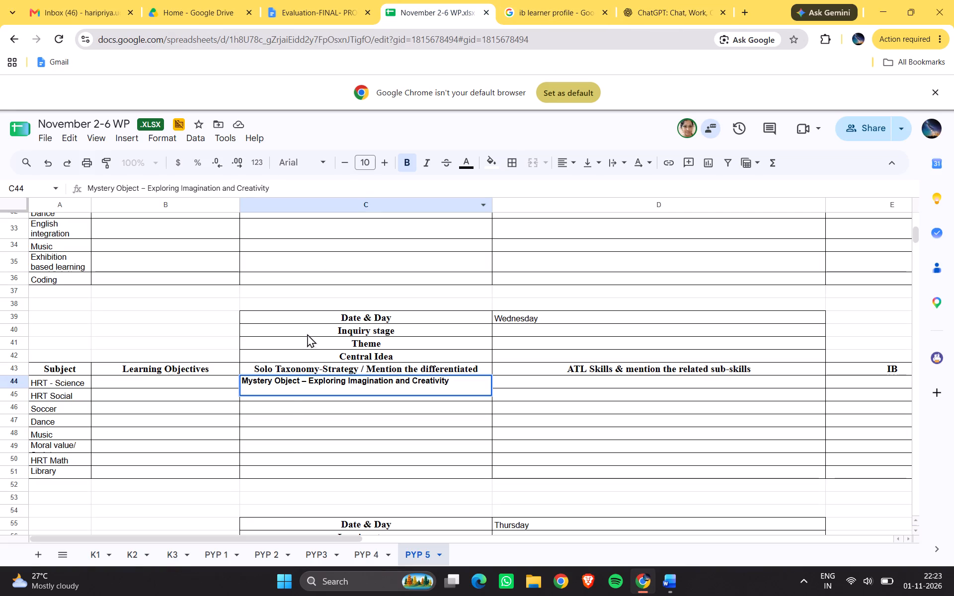
{"action": "key", "text": "ctrl+v"}
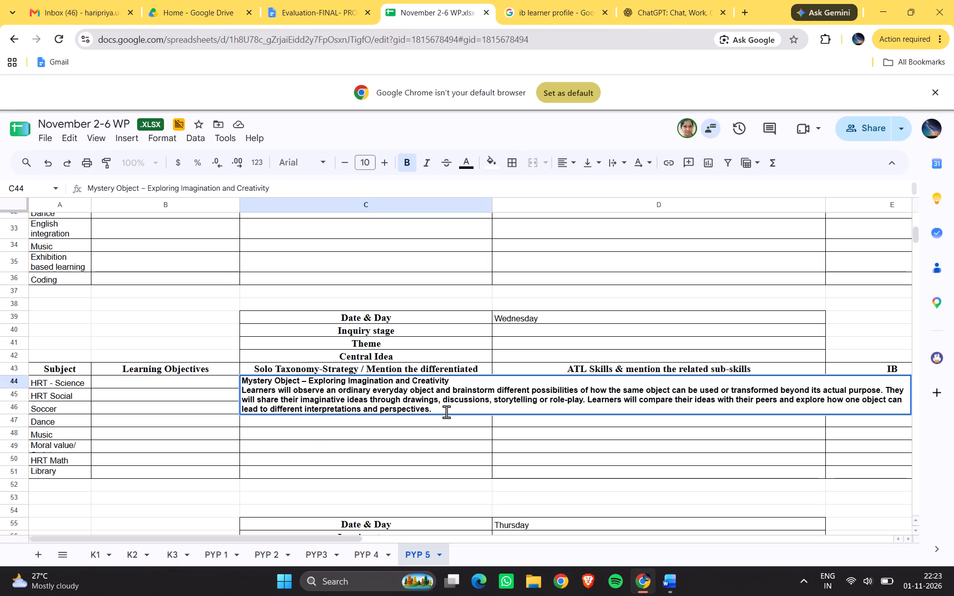
{"action": "key", "text": "alt+Return"}
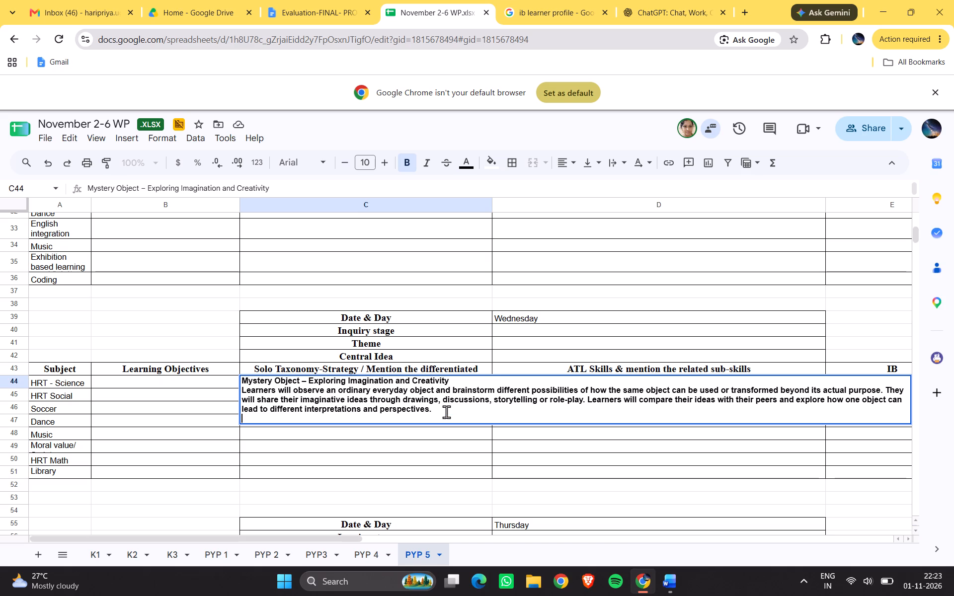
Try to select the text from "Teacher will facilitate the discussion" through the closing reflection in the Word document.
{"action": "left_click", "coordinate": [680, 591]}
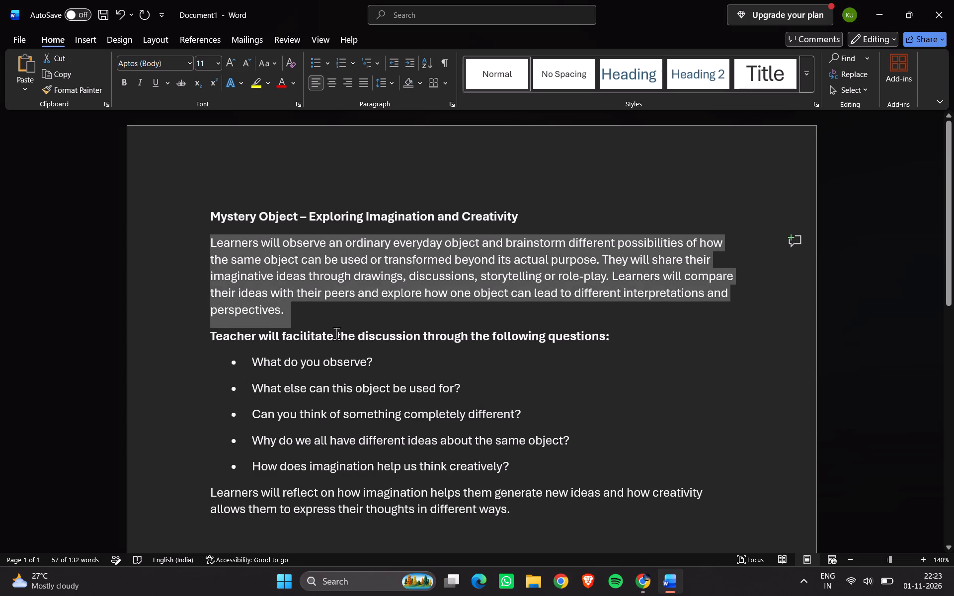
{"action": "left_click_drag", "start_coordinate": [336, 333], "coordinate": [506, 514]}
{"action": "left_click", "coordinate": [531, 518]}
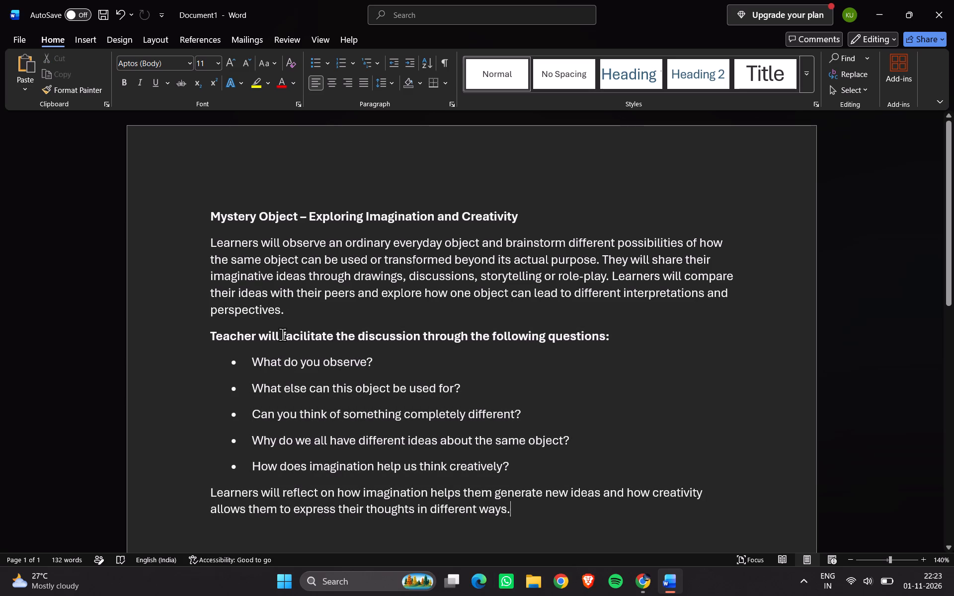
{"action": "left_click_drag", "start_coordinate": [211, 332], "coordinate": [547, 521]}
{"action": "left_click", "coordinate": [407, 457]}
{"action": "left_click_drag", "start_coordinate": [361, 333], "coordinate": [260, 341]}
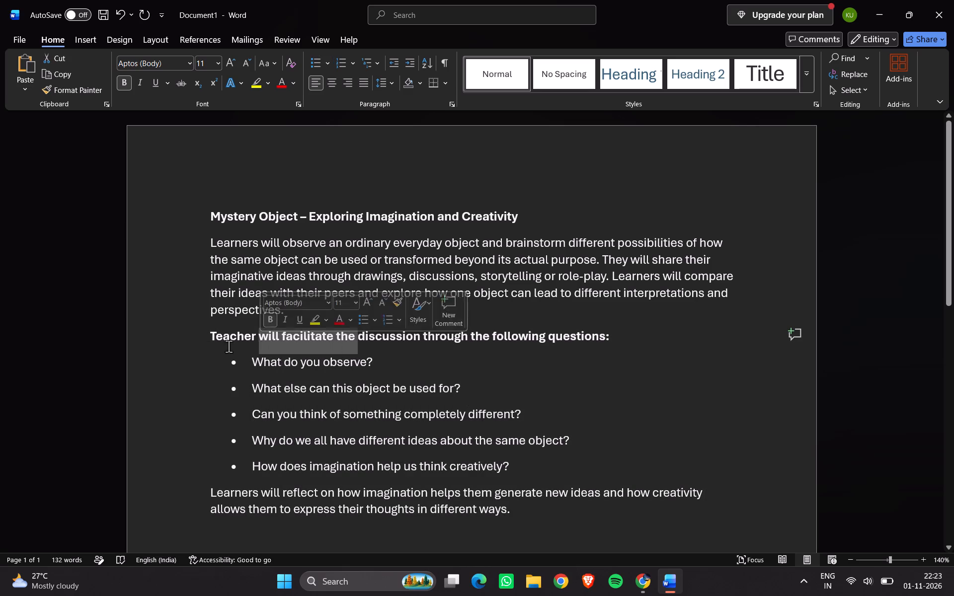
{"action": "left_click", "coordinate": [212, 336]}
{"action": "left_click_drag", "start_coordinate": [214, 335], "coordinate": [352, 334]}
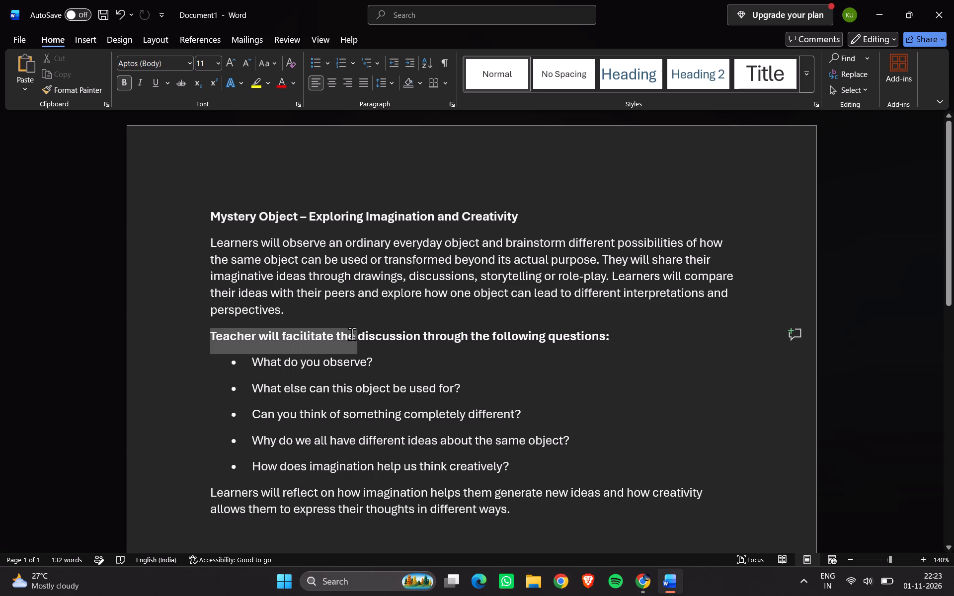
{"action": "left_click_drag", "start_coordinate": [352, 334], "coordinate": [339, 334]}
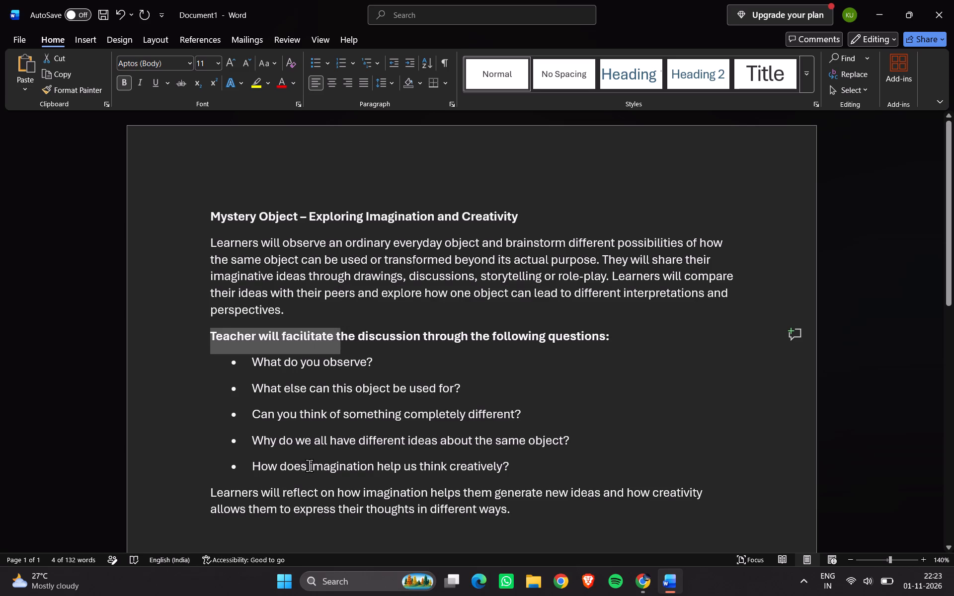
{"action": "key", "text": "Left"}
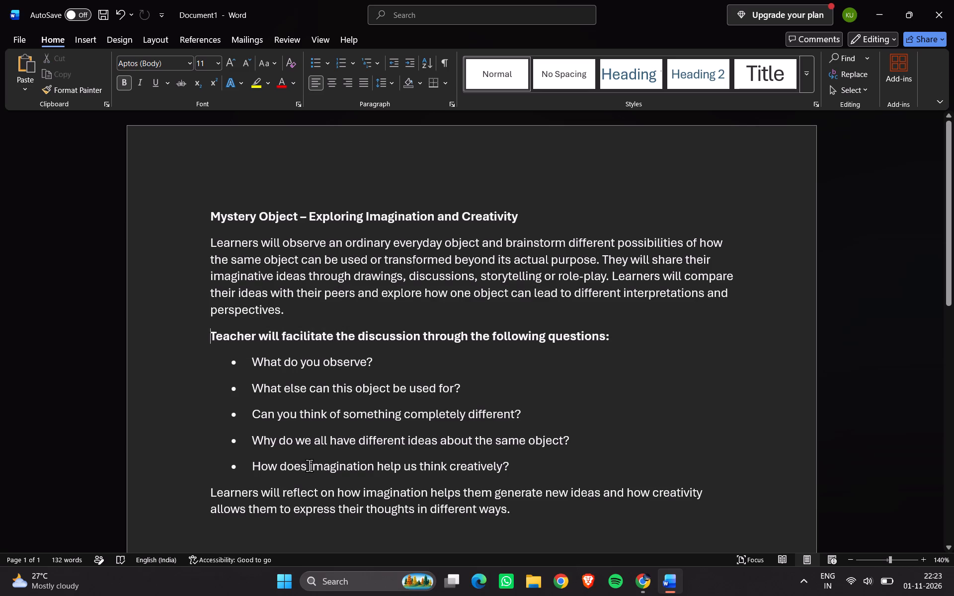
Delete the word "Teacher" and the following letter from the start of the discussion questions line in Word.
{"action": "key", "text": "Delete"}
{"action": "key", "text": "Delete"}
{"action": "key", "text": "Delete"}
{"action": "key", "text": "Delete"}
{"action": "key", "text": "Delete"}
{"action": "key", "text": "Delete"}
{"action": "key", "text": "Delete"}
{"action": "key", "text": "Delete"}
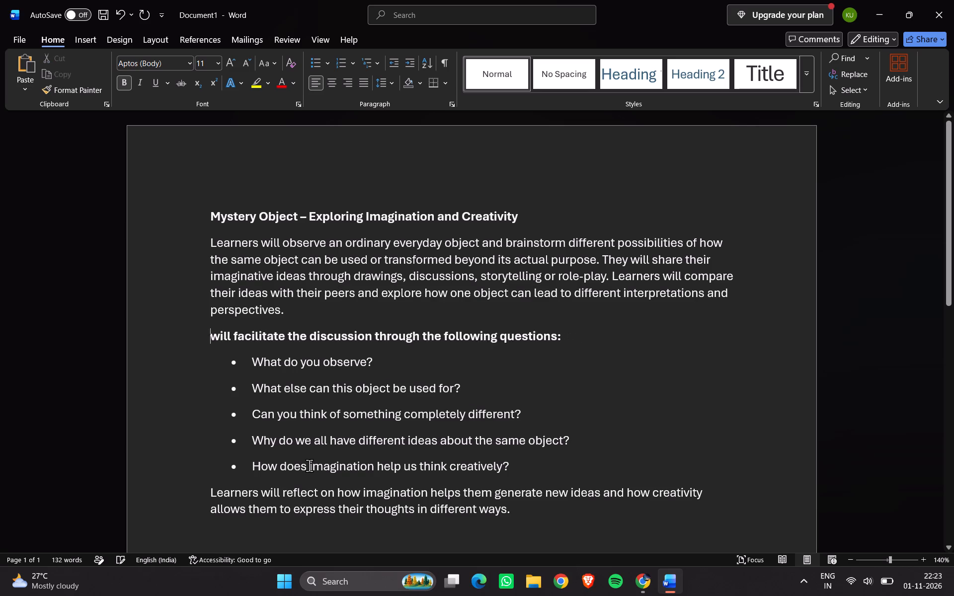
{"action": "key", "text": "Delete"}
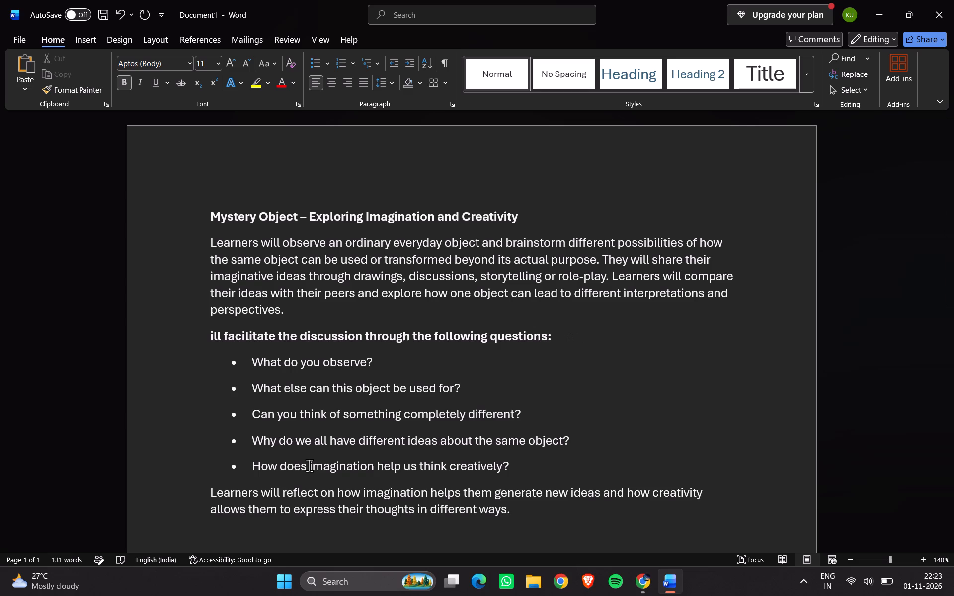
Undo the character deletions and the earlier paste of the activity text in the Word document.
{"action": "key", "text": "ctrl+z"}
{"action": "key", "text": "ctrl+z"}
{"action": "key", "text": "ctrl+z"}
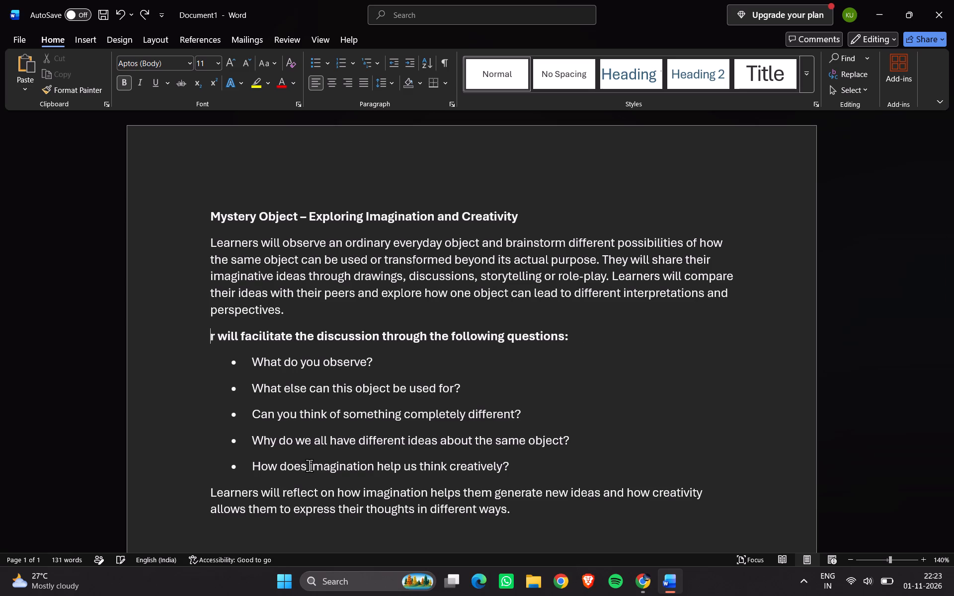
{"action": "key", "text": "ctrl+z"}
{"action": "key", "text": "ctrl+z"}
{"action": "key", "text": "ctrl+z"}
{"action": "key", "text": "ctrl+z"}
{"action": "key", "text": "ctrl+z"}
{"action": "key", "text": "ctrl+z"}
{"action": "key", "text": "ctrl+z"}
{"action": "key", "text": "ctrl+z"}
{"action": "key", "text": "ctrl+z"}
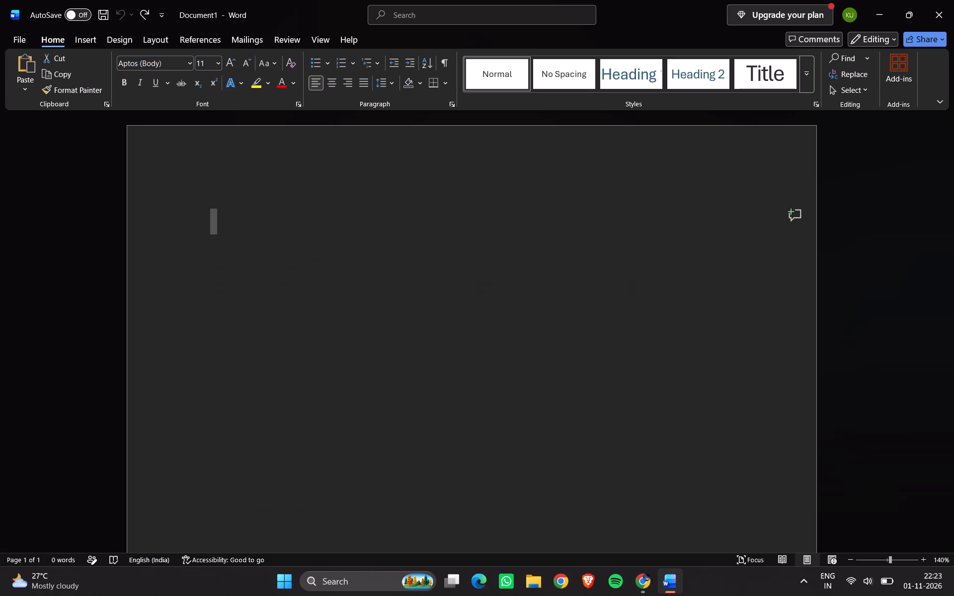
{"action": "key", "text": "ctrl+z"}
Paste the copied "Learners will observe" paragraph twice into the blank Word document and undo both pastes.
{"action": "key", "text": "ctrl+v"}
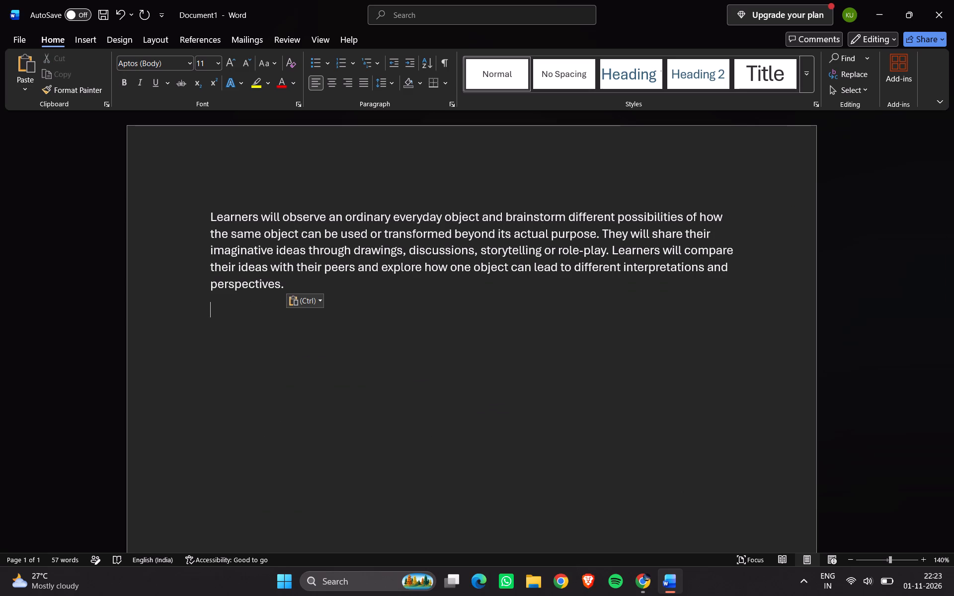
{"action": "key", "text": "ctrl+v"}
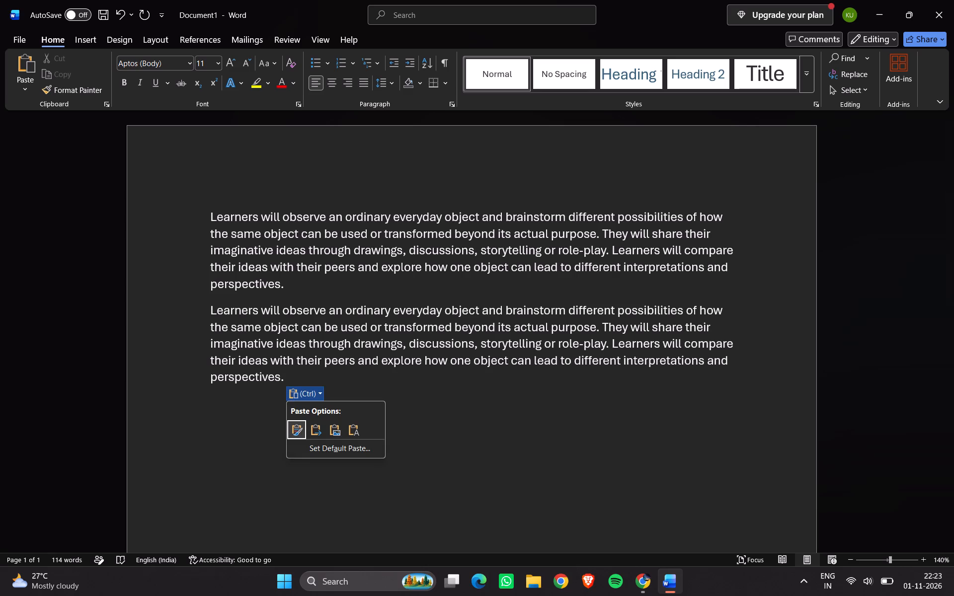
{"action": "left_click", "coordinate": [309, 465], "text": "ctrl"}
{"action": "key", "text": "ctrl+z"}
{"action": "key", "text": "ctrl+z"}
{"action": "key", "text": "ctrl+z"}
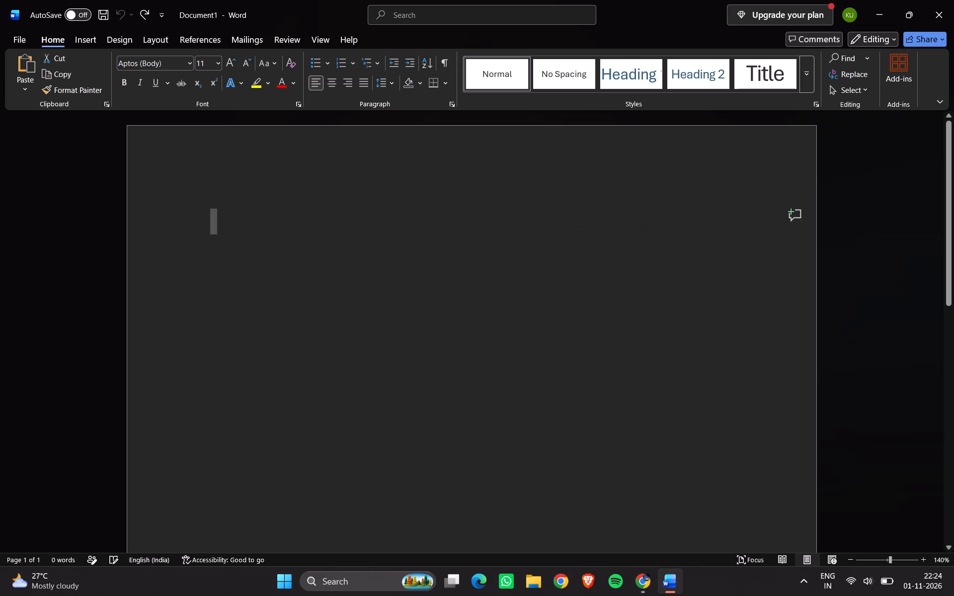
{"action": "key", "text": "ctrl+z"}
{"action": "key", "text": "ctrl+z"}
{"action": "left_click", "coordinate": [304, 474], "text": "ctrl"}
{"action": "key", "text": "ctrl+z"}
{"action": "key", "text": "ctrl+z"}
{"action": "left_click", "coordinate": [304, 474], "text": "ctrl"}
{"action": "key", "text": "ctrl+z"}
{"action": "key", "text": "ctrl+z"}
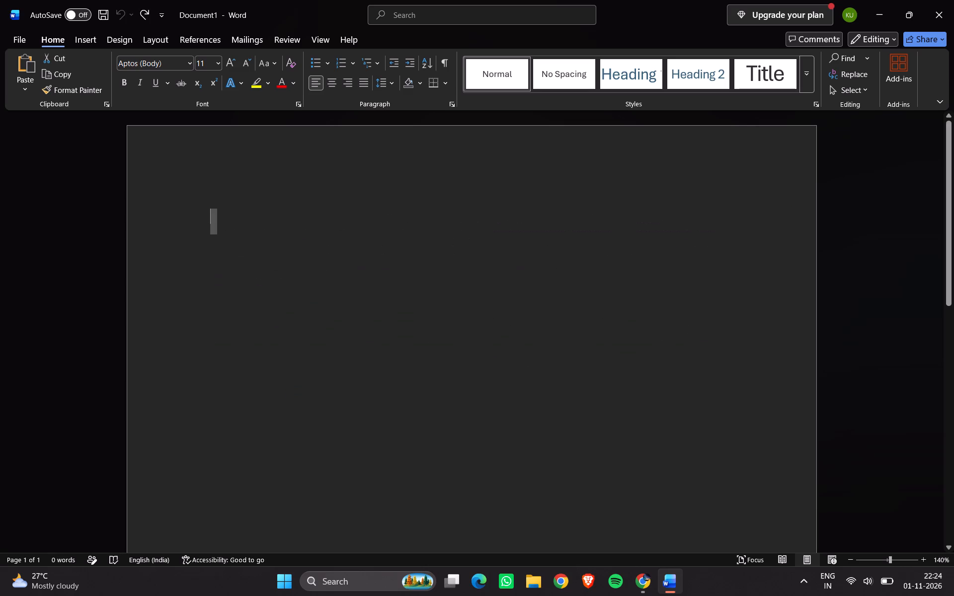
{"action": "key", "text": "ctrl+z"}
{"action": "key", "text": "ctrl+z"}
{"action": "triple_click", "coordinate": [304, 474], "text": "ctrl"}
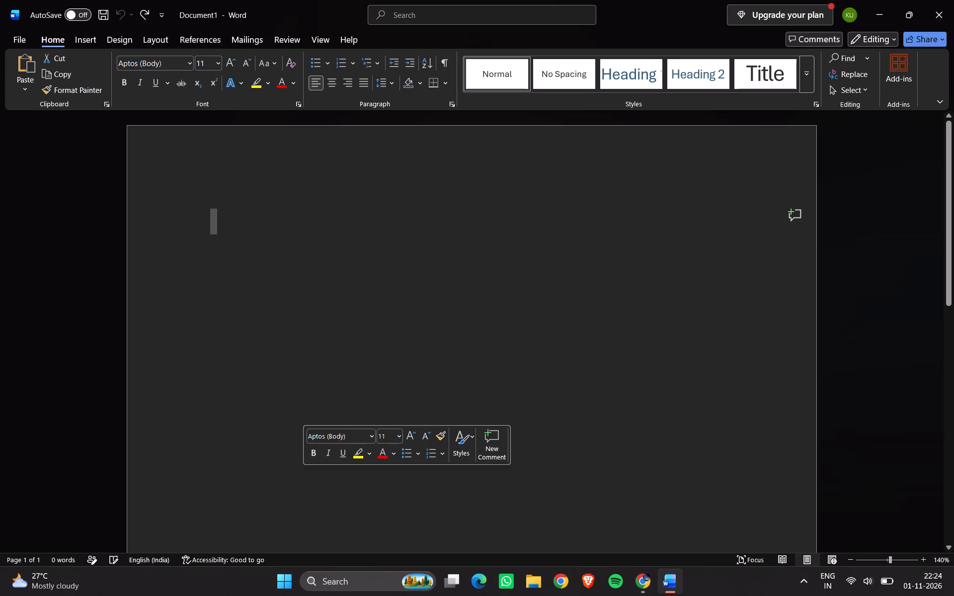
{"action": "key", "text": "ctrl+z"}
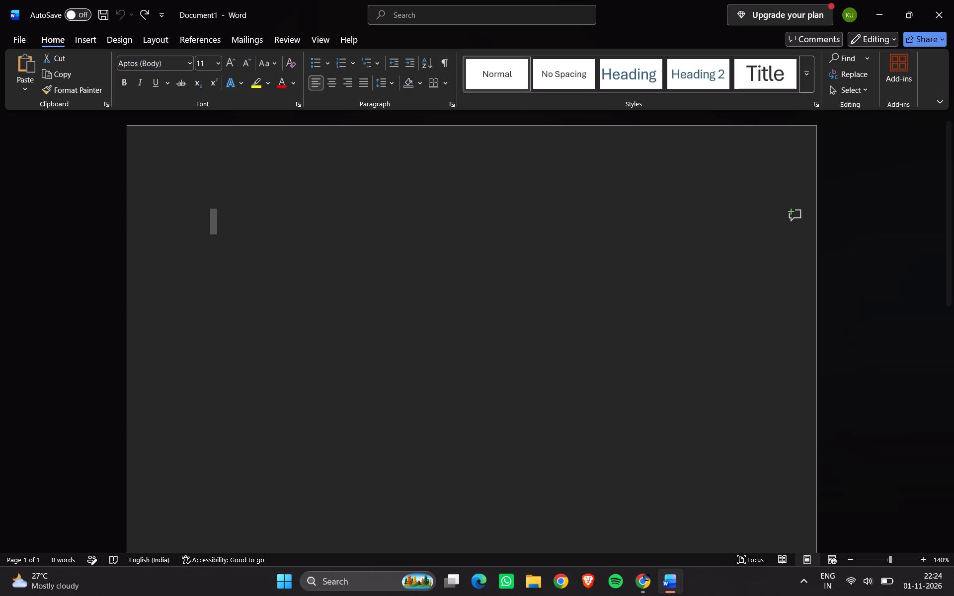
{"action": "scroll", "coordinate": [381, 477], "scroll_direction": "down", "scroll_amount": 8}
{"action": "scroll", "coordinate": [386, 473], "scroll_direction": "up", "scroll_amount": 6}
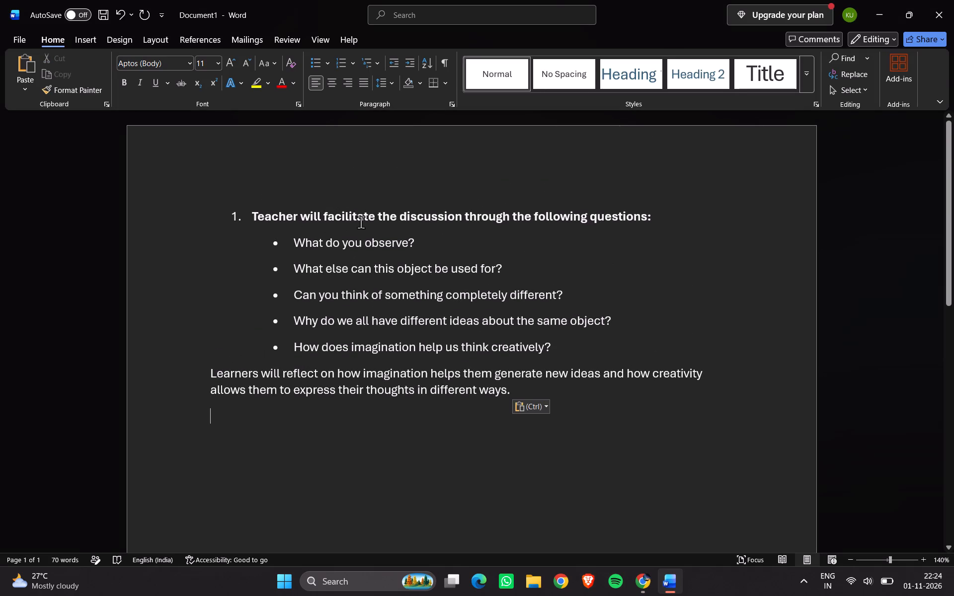
Remove the list number and opening words of the discussion line, leaving only "following questions:".
{"action": "left_click_drag", "start_coordinate": [378, 214], "coordinate": [250, 204]}
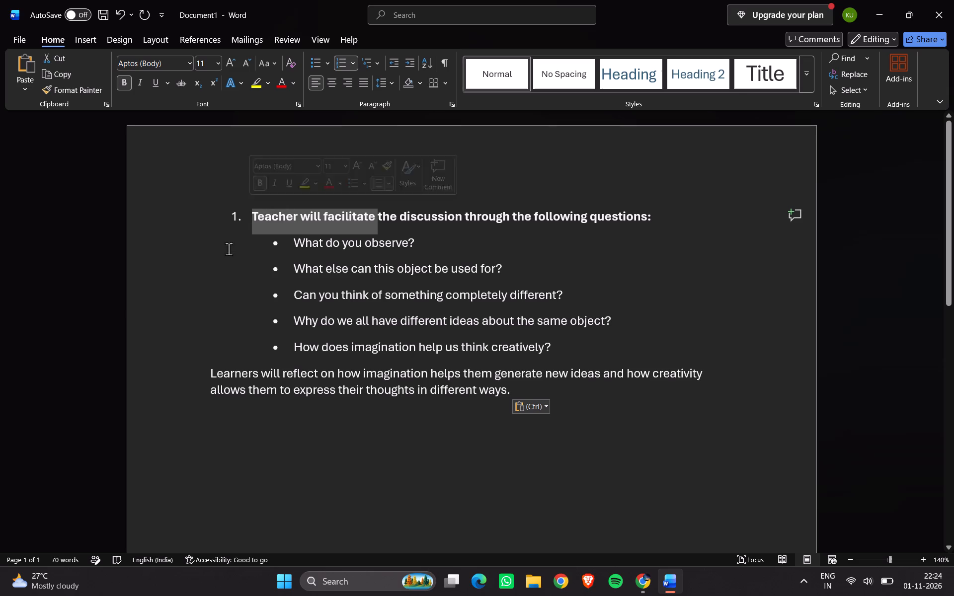
{"action": "key", "text": "Delete"}
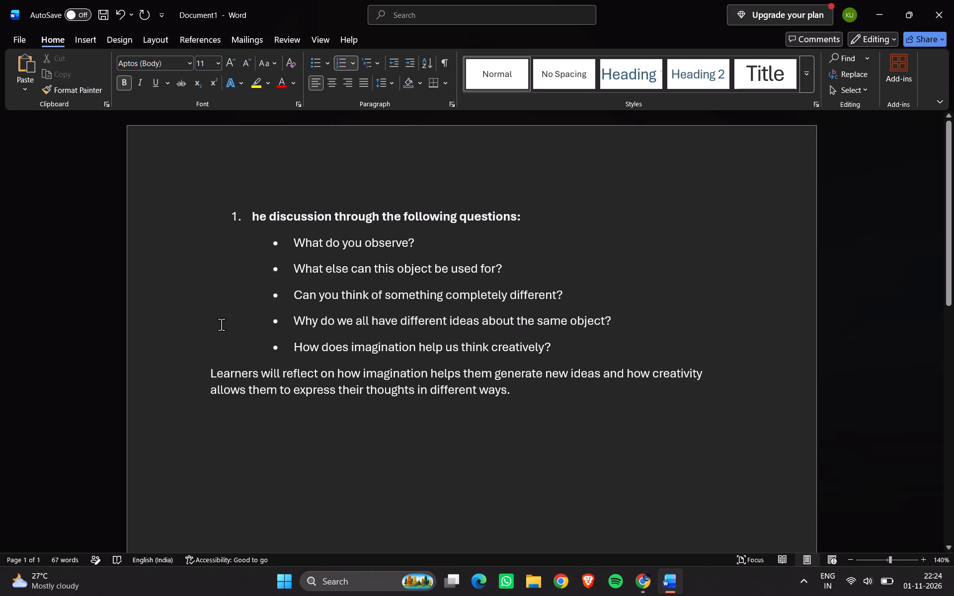
{"action": "key", "text": "Delete"}
{"action": "key", "text": "shift+t"}
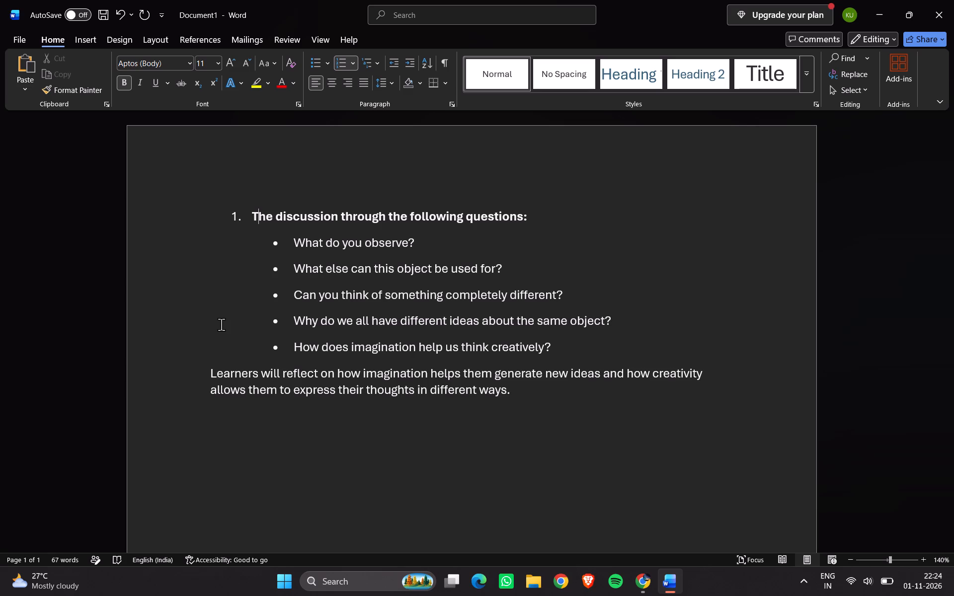
{"action": "key", "text": "Delete"}
{"action": "key", "text": "Delete"}
{"action": "key", "text": "Delete"}
{"action": "key", "text": "Delete"}
{"action": "key", "text": "Delete"}
{"action": "key", "text": "Delete"}
{"action": "key", "text": "Delete"}
{"action": "key", "text": "Delete"}
{"action": "key", "text": "Delete"}
{"action": "key", "text": "Delete"}
{"action": "key", "text": "Delete"}
{"action": "key", "text": "Delete"}
{"action": "key", "text": "Delete"}
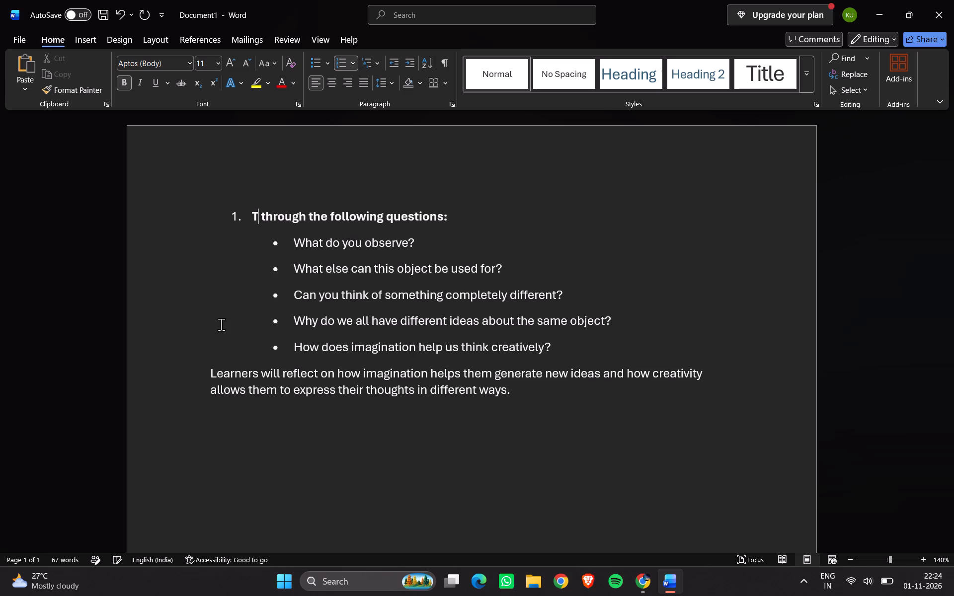
{"action": "key", "text": "Delete"}
{"action": "key", "text": "Delete"}
{"action": "key", "text": "Delete"}
{"action": "key", "text": "Delete"}
{"action": "key", "text": "Delete"}
{"action": "key", "text": "Delete"}
{"action": "key", "text": "Delete"}
{"action": "key", "text": "BackSpace"}
{"action": "key", "text": "BackSpace"}
{"action": "key", "text": "BackSpace"}
{"action": "key", "text": "Delete"}
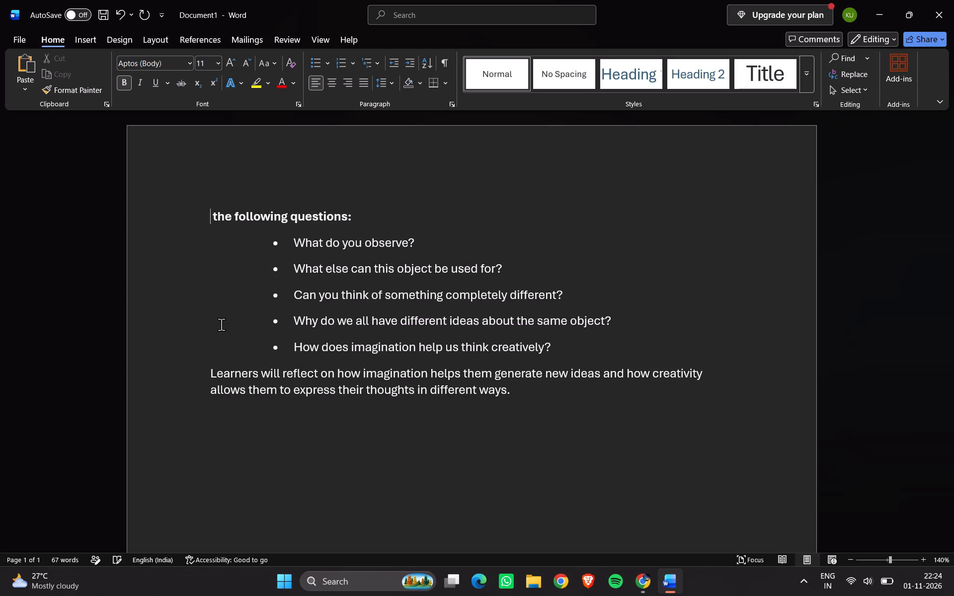
{"action": "key", "text": "Delete"}
{"action": "key", "text": "Delete"}
{"action": "key", "text": "Delete"}
{"action": "key", "text": "Delete"}
{"action": "key", "text": "Delete"}
Reword the line above the bullets as "Followed by the teacher's provocative questions:".
{"action": "key", "text": "Right"}
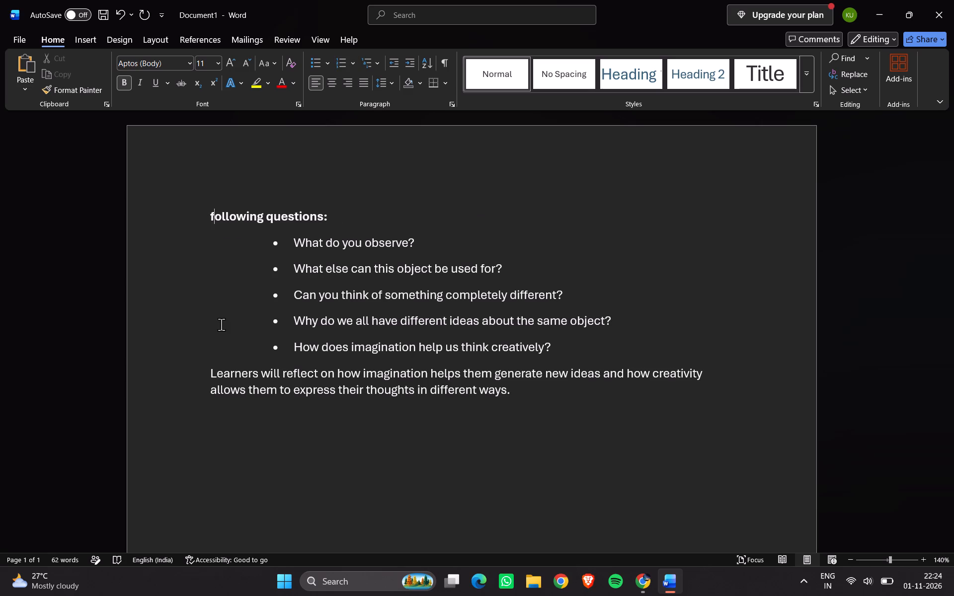
{"action": "key", "text": "Right"}
{"action": "key", "text": "Right"}
{"action": "key", "text": "Right"}
{"action": "key", "text": "Right"}
{"action": "key", "text": "Right"}
{"action": "key", "text": "Delete"}
{"action": "key", "text": "Delete"}
{"action": "key", "text": "Delete"}
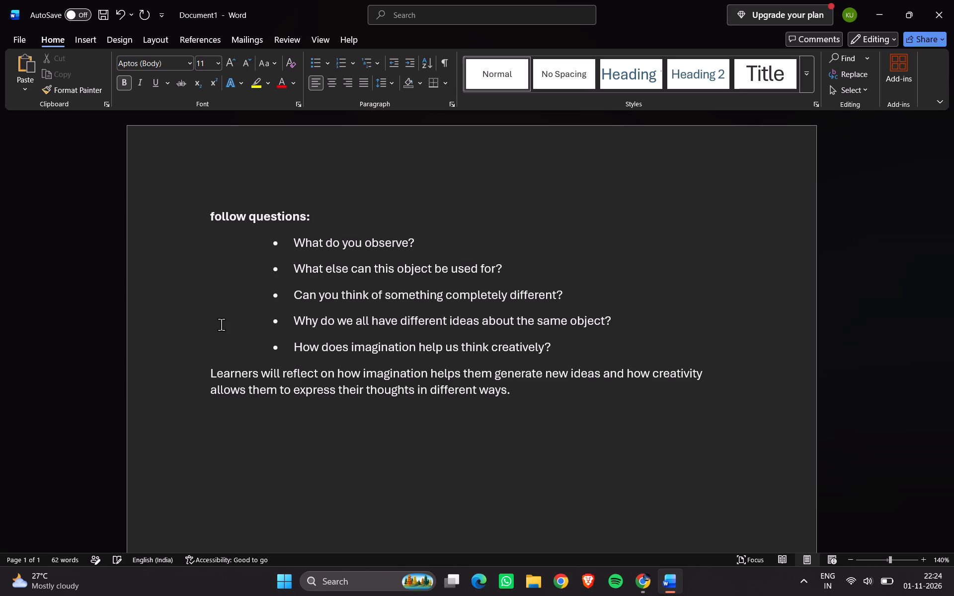
{"action": "type", "text": "ed"}
{"action": "key", "text": "space"}
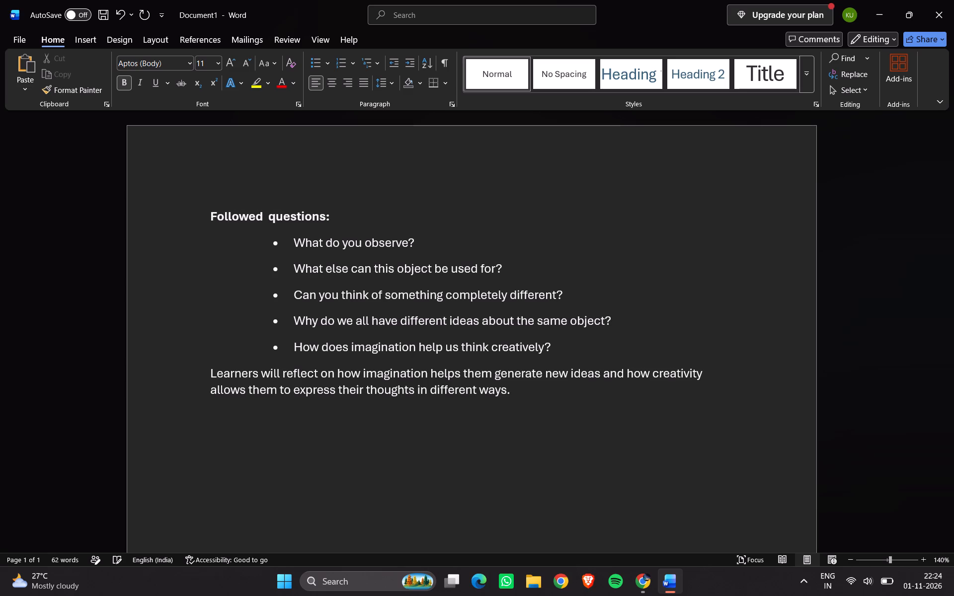
{"action": "type", "text": "by the"}
{"action": "key", "text": "space"}
{"action": "type", "text": "teachre"}
{"action": "key", "text": "BackSpace"}
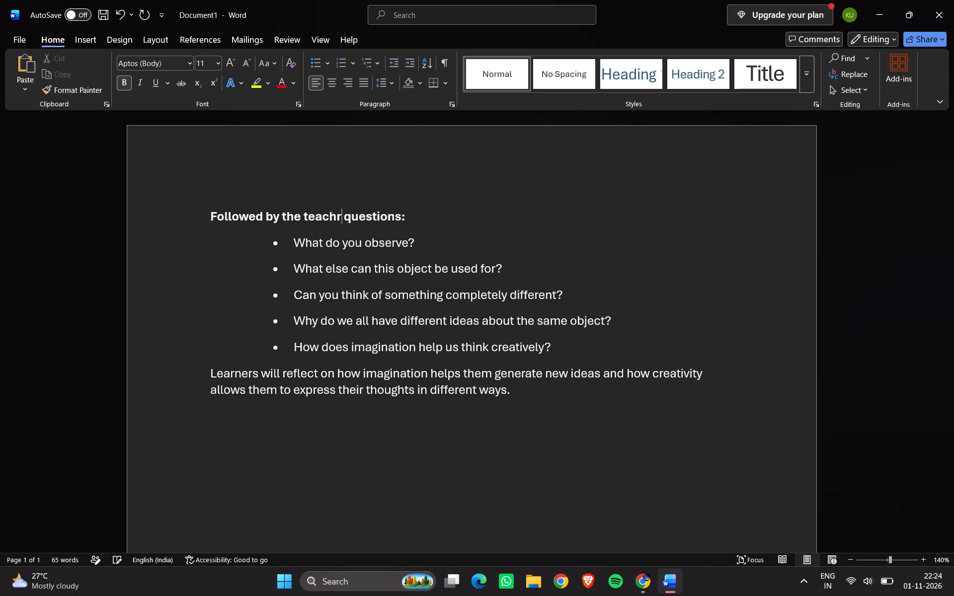
{"action": "key", "text": "BackSpace"}
{"action": "type", "text": "er"}
{"action": "type", "text": "'s"}
{"action": "key", "text": "space"}
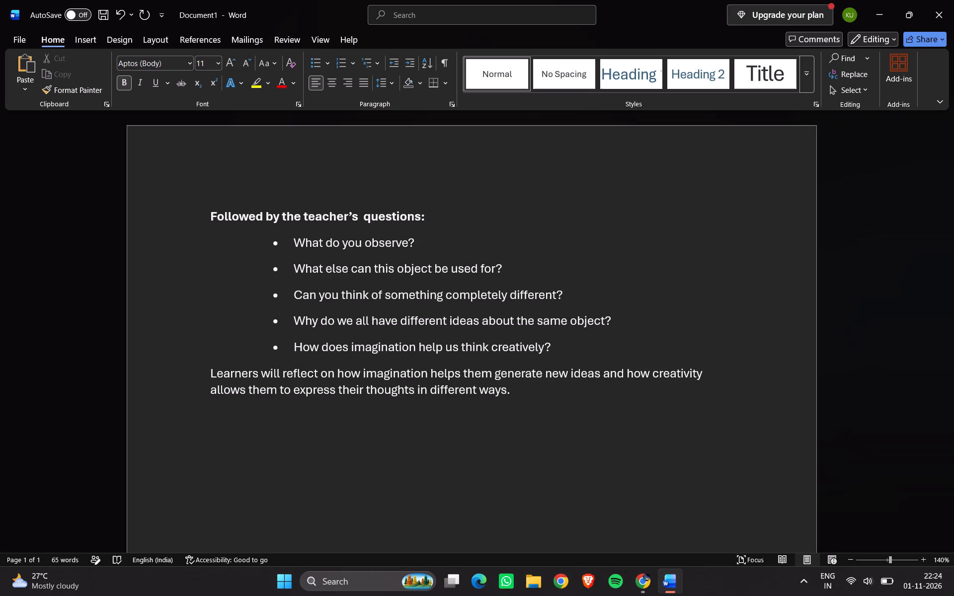
{"action": "type", "text": "provo"}
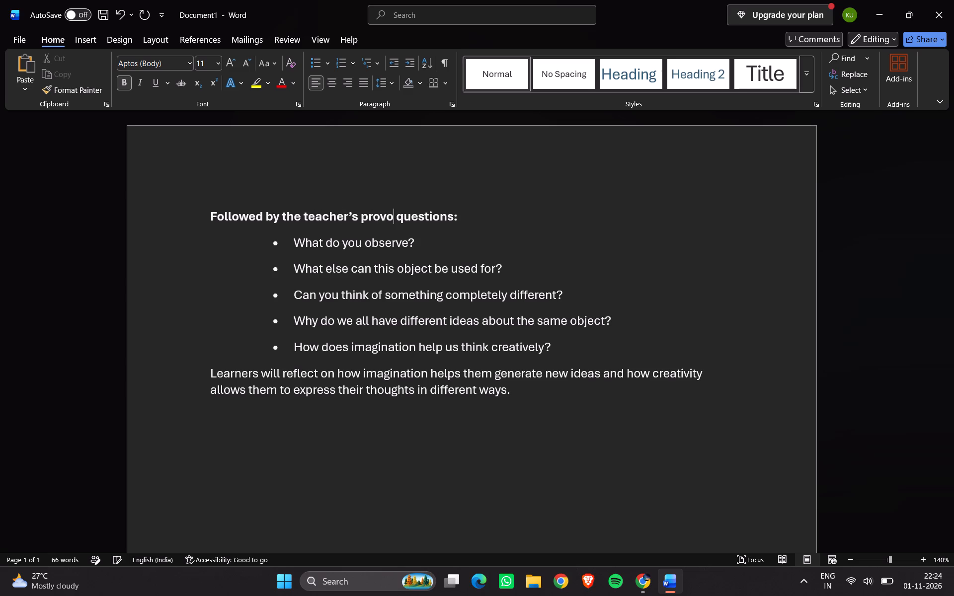
{"action": "type", "text": "cative"}
{"action": "key", "text": "space"}
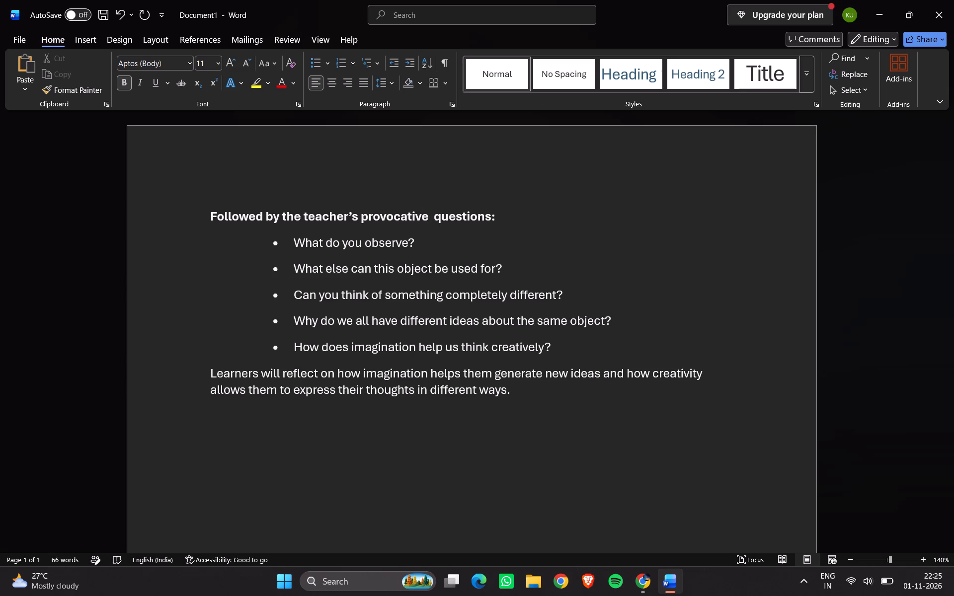
{"action": "key", "text": "Delete"}
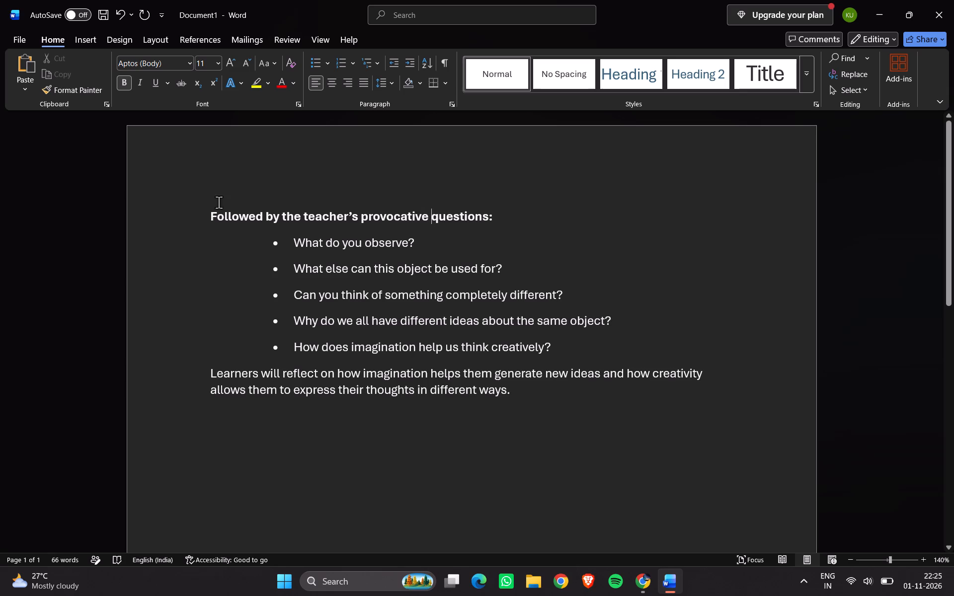
Copy the "Followed by the teacher's provocative questions:" line into Wednesday's HRT - Science cell in the planner and start a new line.
{"action": "left_click_drag", "start_coordinate": [208, 211], "coordinate": [515, 211]}
{"action": "left_click", "coordinate": [546, 213]}
{"action": "left_click_drag", "start_coordinate": [212, 212], "coordinate": [325, 212]}
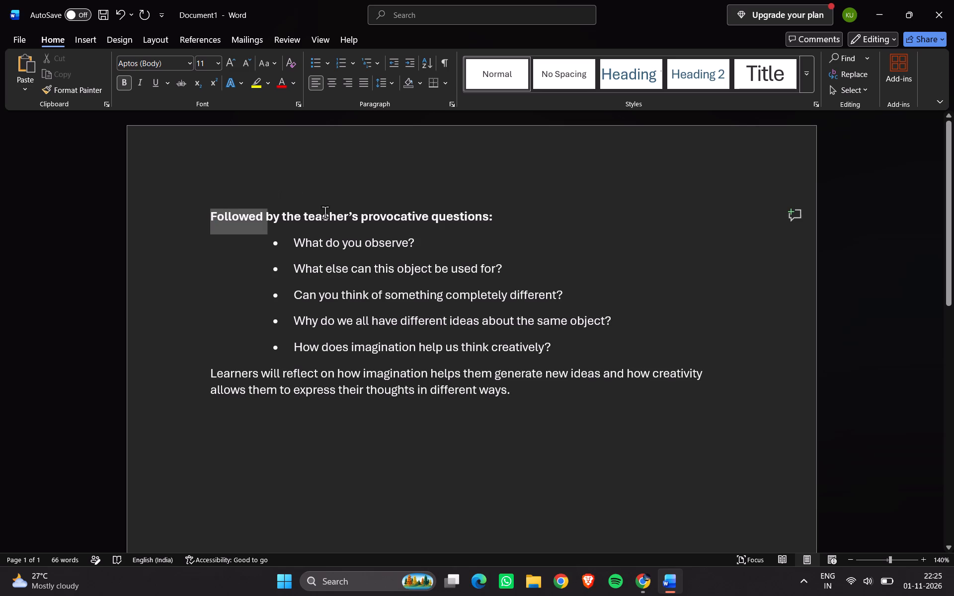
{"action": "left_click_drag", "start_coordinate": [325, 212], "coordinate": [500, 219]}
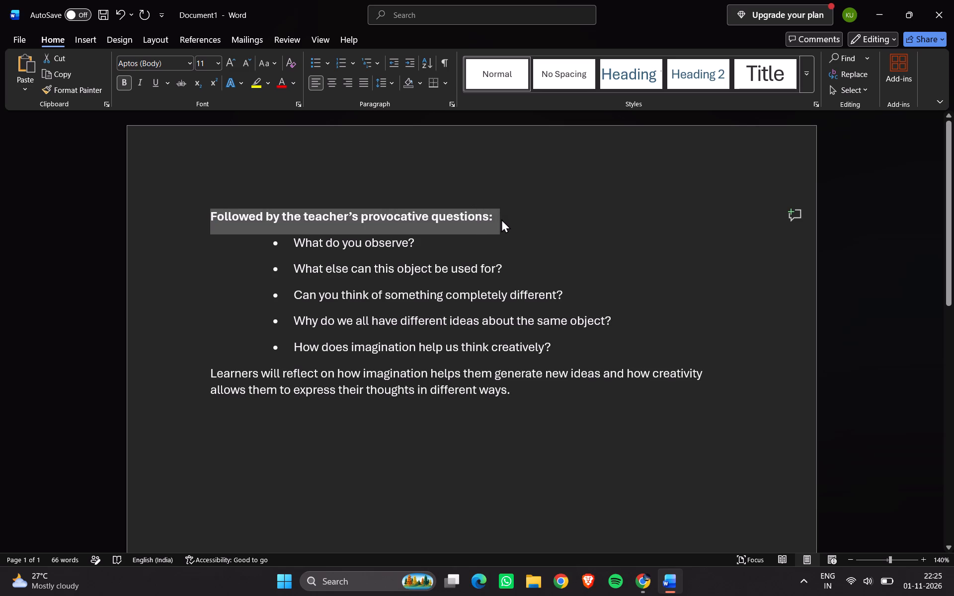
{"action": "key", "text": "ctrl+c"}
{"action": "left_click", "coordinate": [641, 584]}
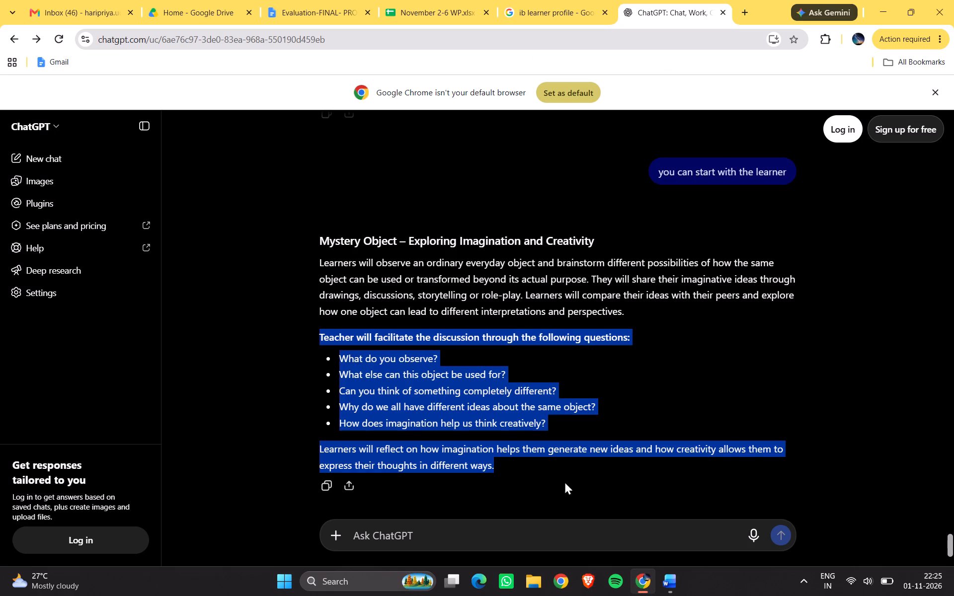
{"action": "left_click", "coordinate": [414, 19]}
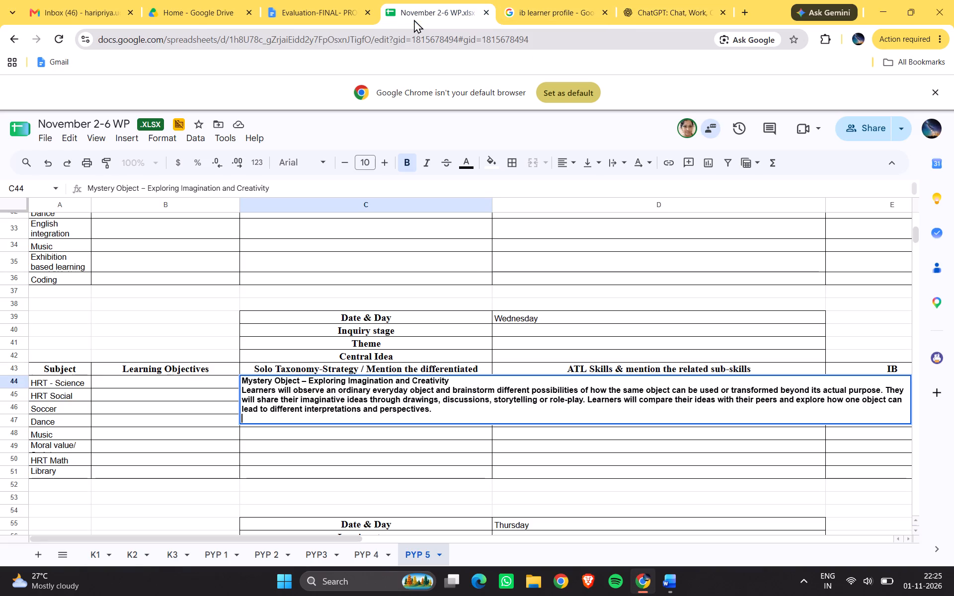
{"action": "key", "text": "ctrl+v"}
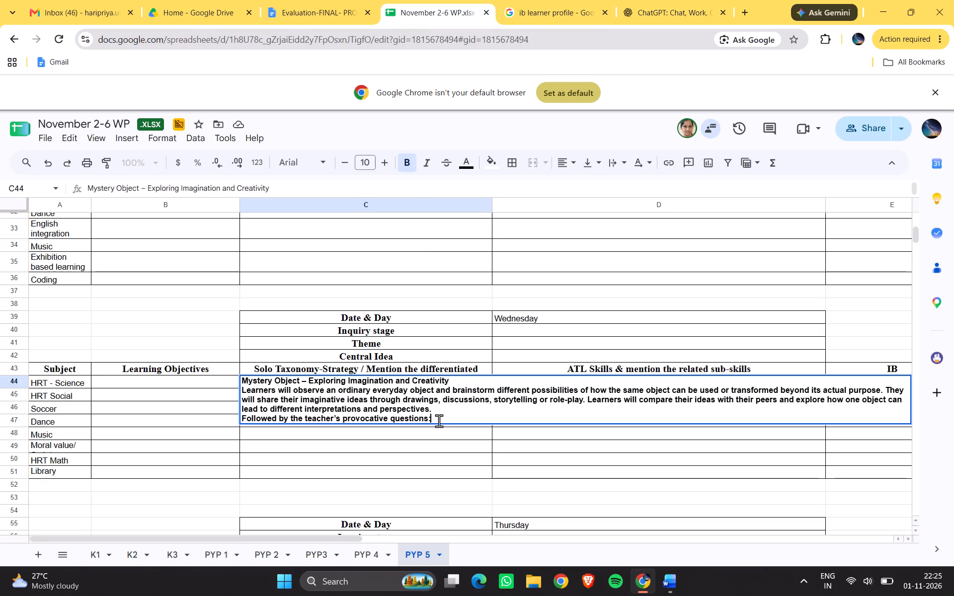
{"action": "key", "text": "alt+Return"}
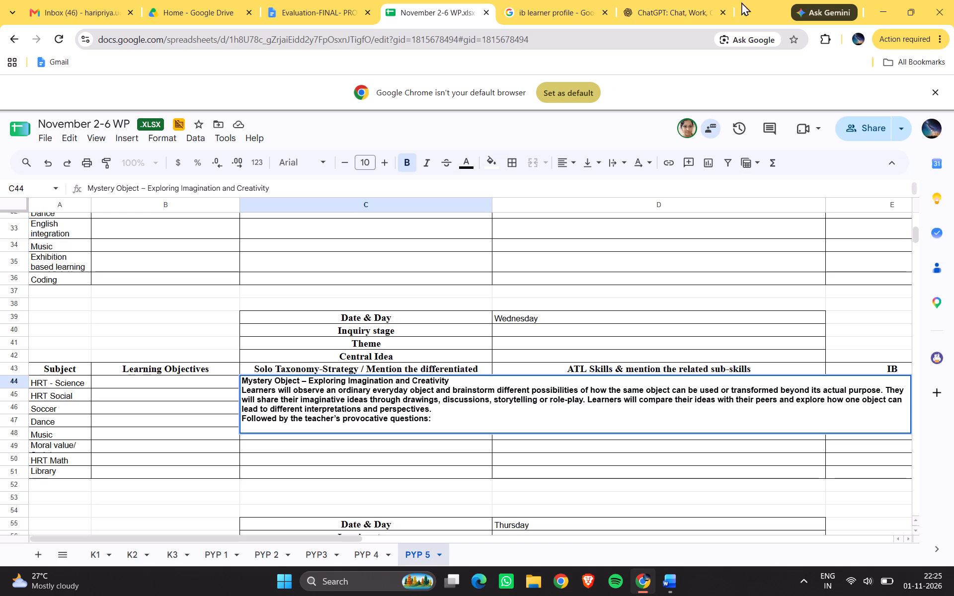
Copy the bullet "What do you observe?" from Word into Wednesday's HRT - Science cell and start a new line.
{"action": "left_click", "coordinate": [673, 579]}
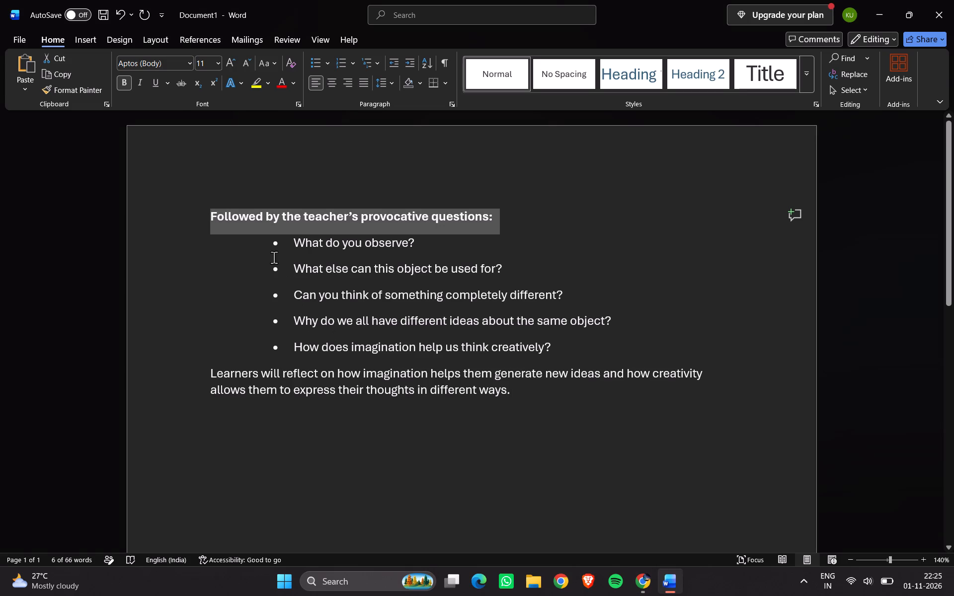
{"action": "left_click_drag", "start_coordinate": [289, 245], "coordinate": [437, 254]}
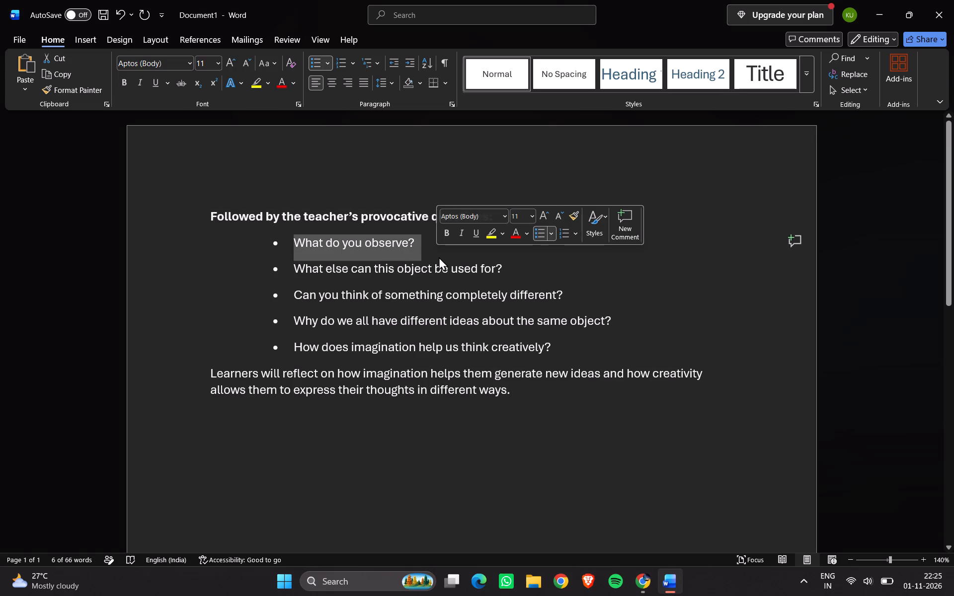
{"action": "key", "text": "ctrl+c"}
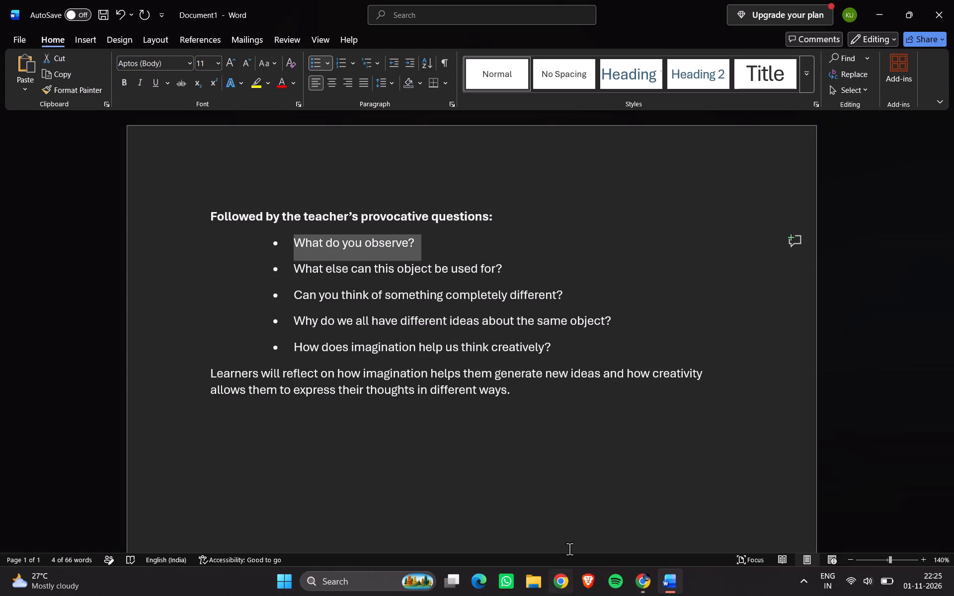
{"action": "left_click", "coordinate": [564, 587]}
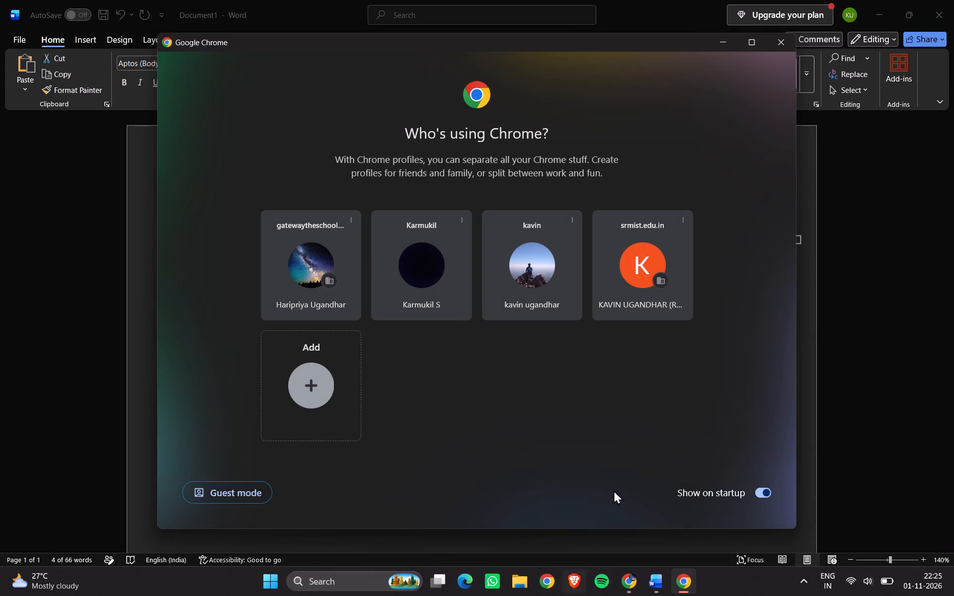
{"action": "left_click", "coordinate": [783, 48]}
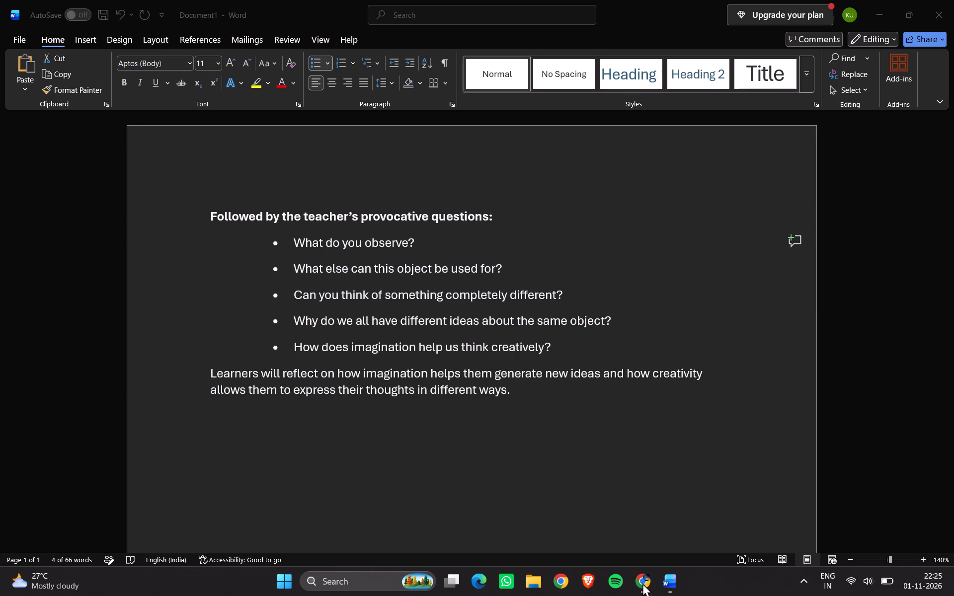
{"action": "left_click", "coordinate": [642, 595]}
{"action": "key", "text": "ctrl+v"}
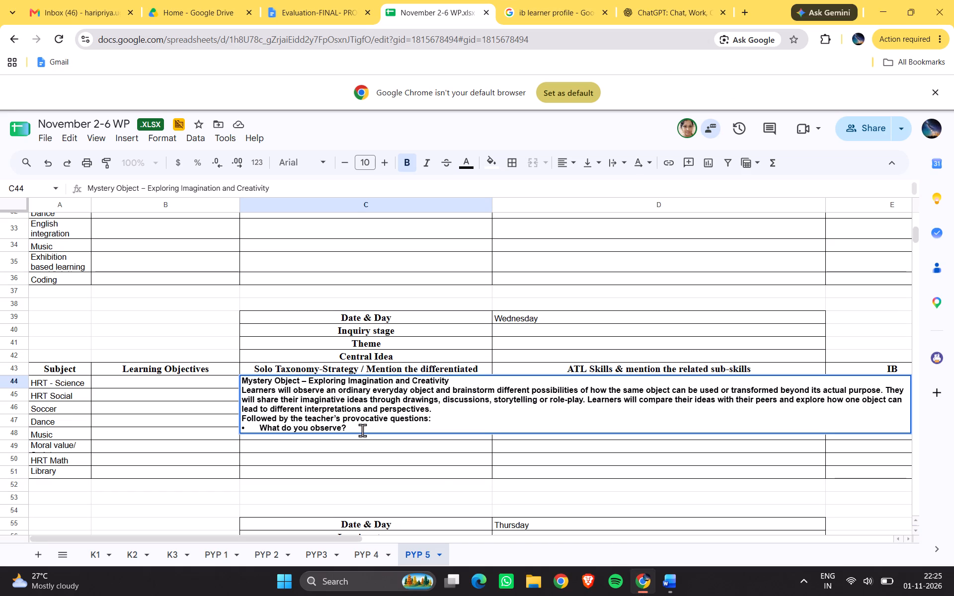
{"action": "key", "text": "alt+Return"}
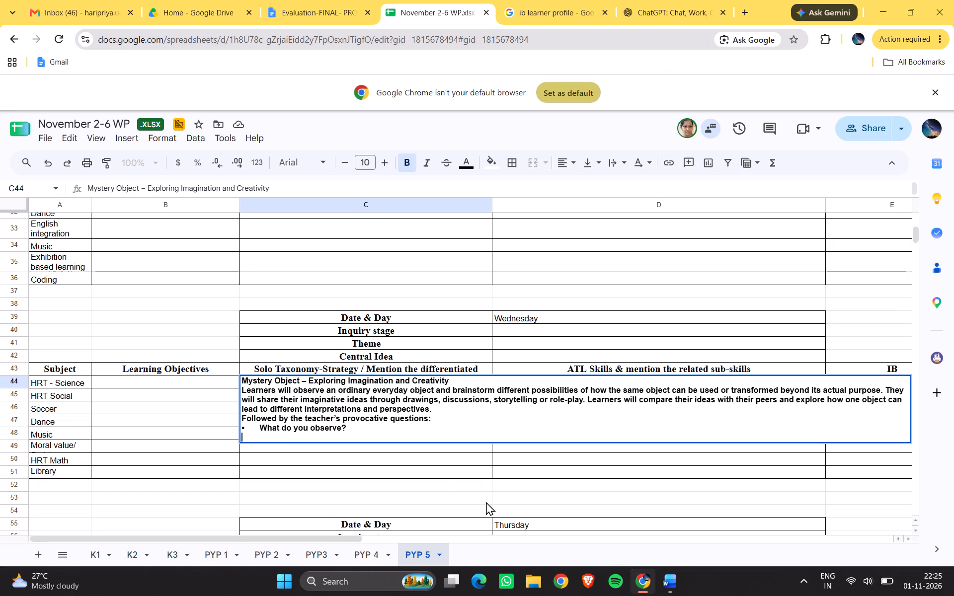
Move the bullet "What else can this object be used for?" from Word into Wednesday's HRT - Science cell and start a new line.
{"action": "left_click", "coordinate": [671, 586]}
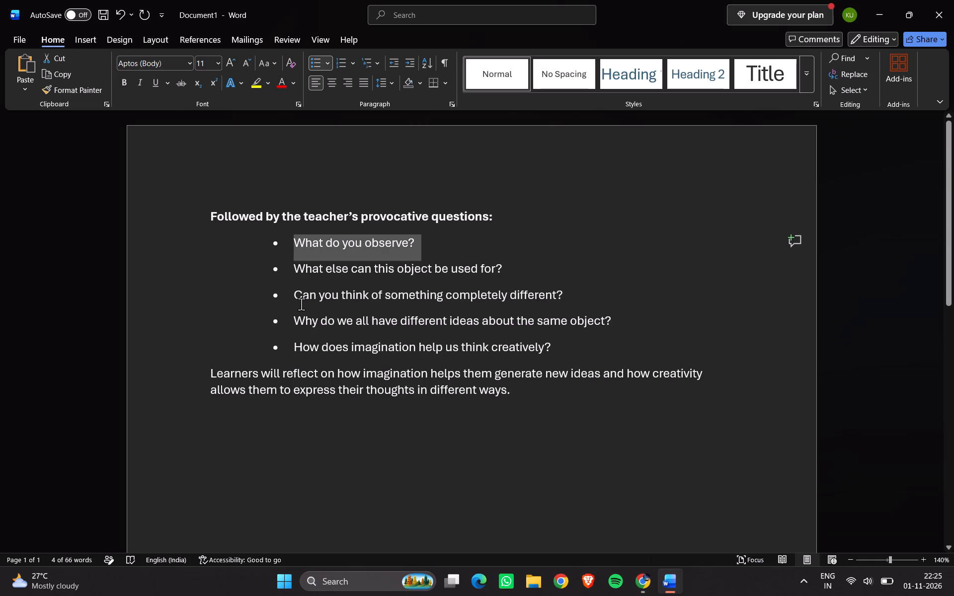
{"action": "left_click_drag", "start_coordinate": [293, 272], "coordinate": [562, 278]}
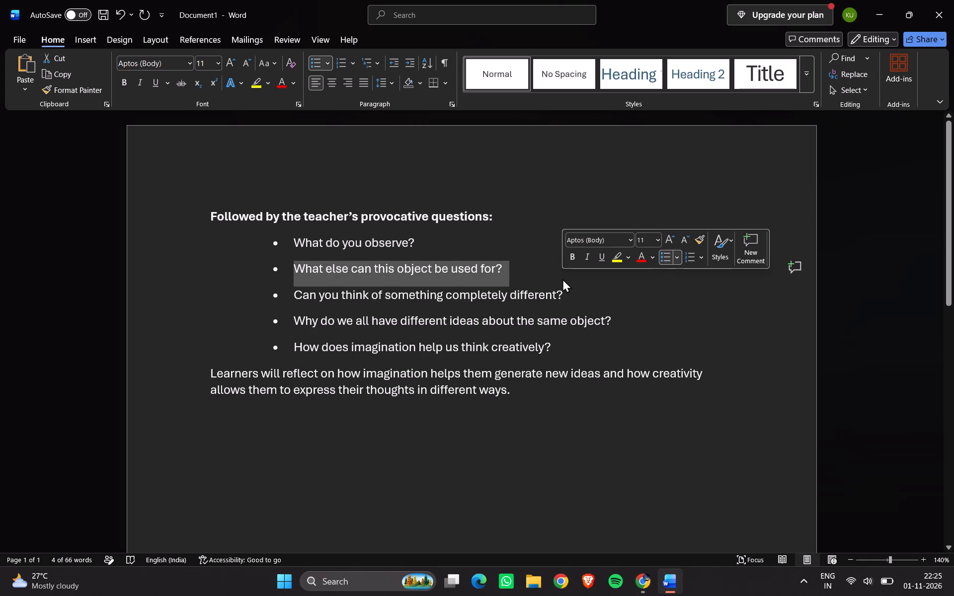
{"action": "key", "text": "ctrl+x"}
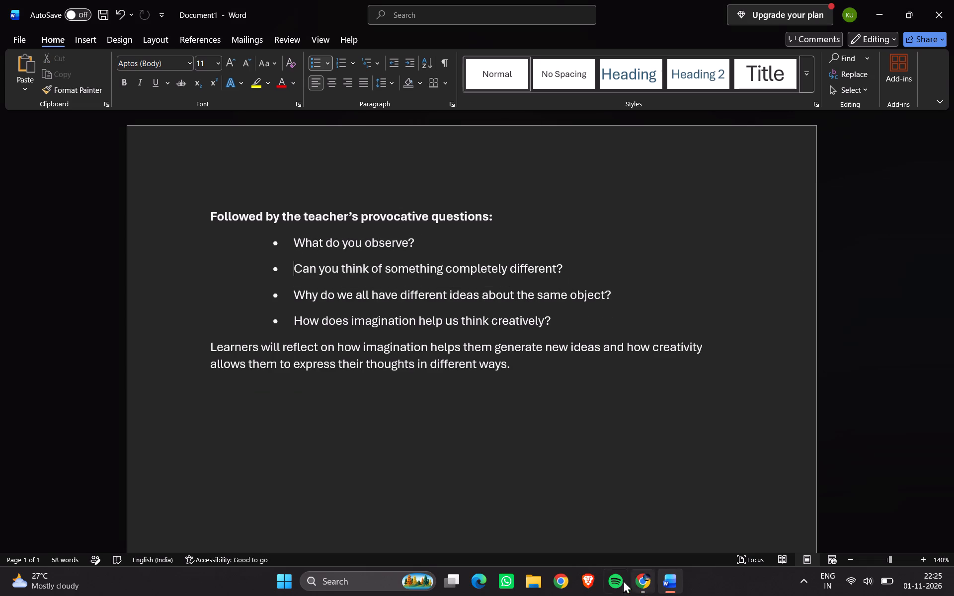
{"action": "left_click", "coordinate": [649, 586]}
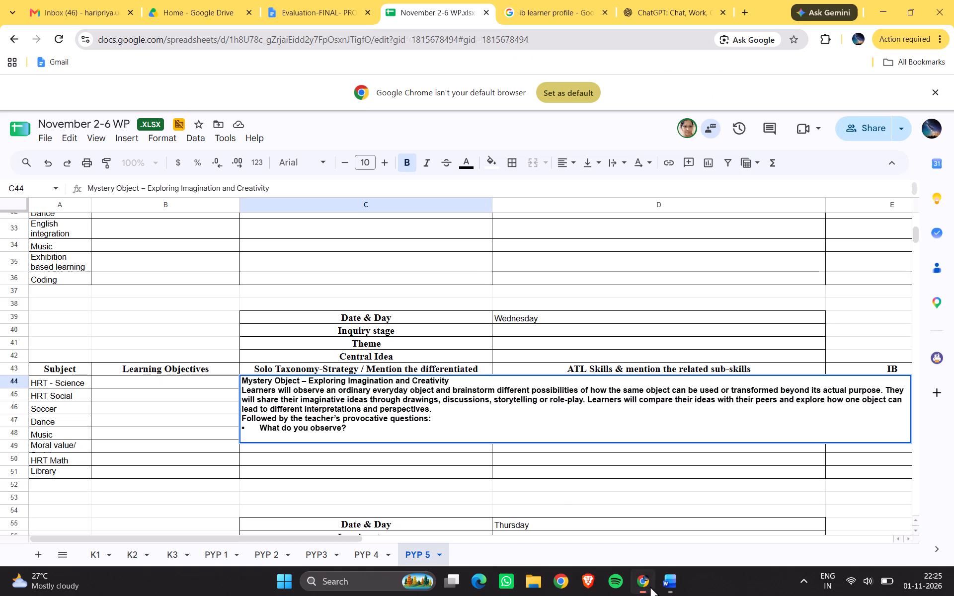
{"action": "key", "text": "ctrl+v"}
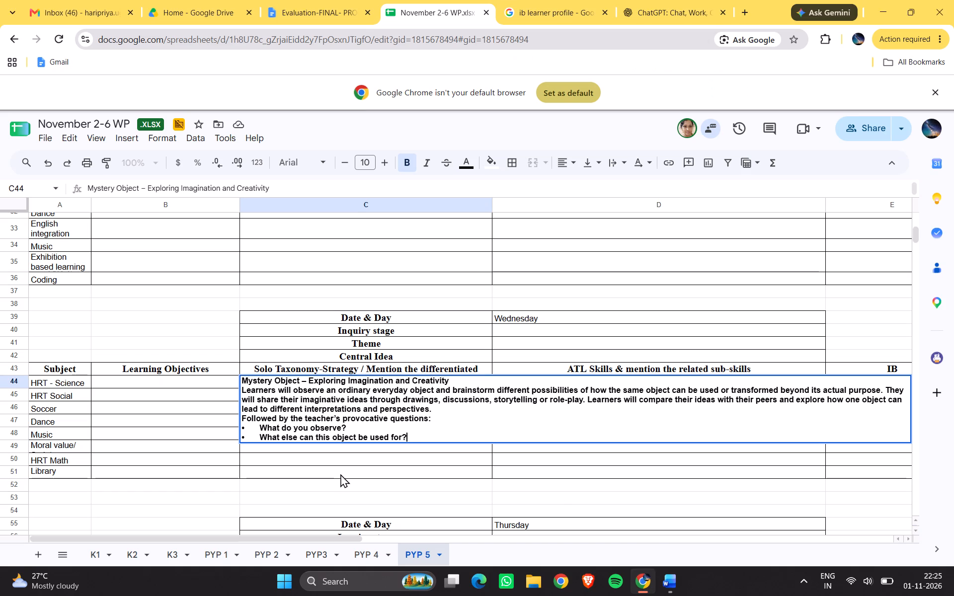
{"action": "key", "text": "alt+Return"}
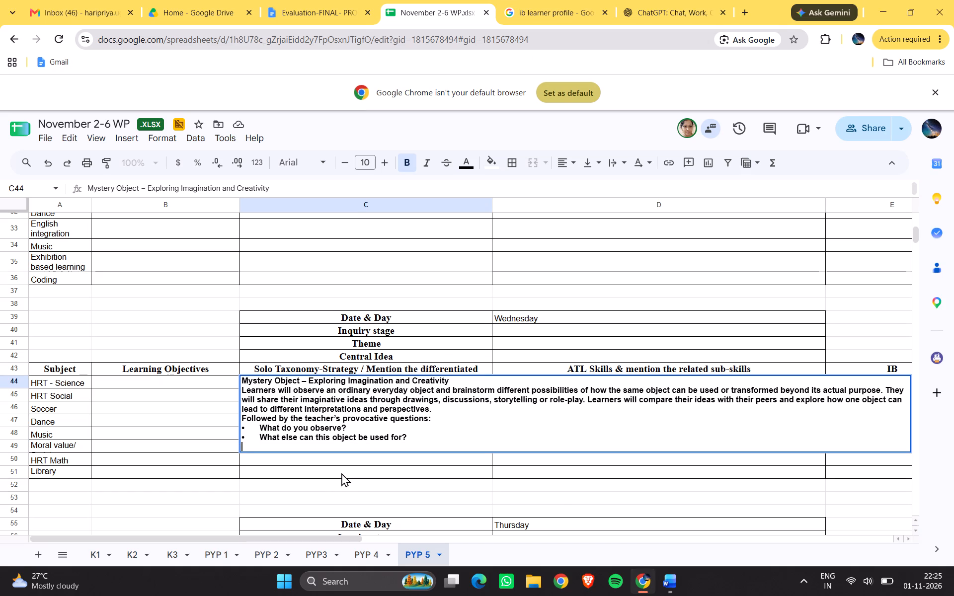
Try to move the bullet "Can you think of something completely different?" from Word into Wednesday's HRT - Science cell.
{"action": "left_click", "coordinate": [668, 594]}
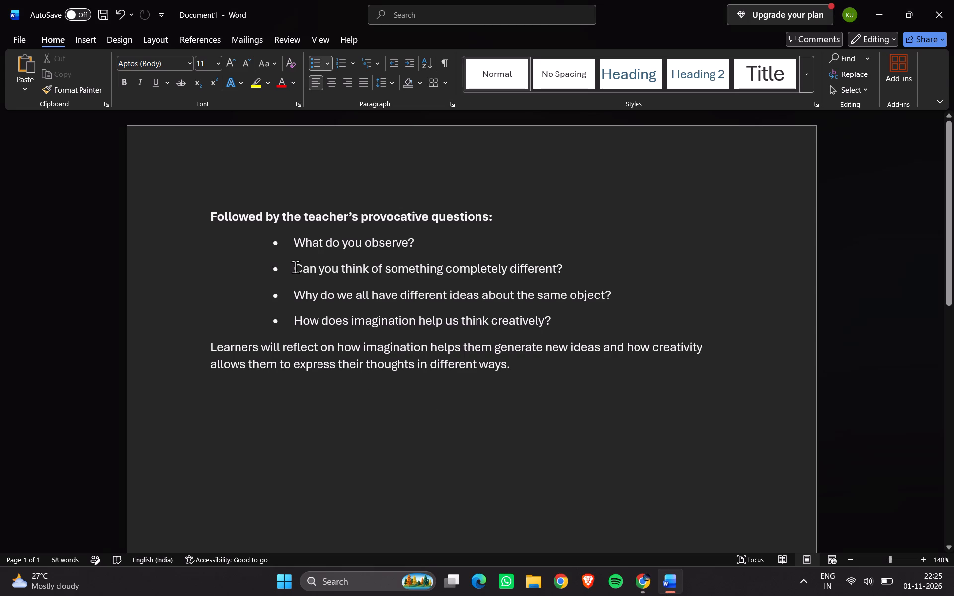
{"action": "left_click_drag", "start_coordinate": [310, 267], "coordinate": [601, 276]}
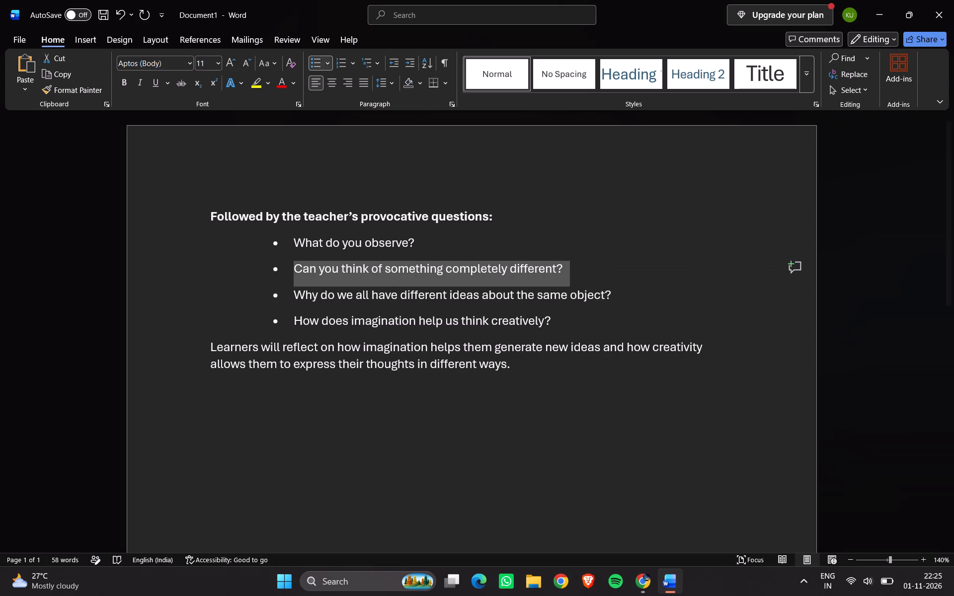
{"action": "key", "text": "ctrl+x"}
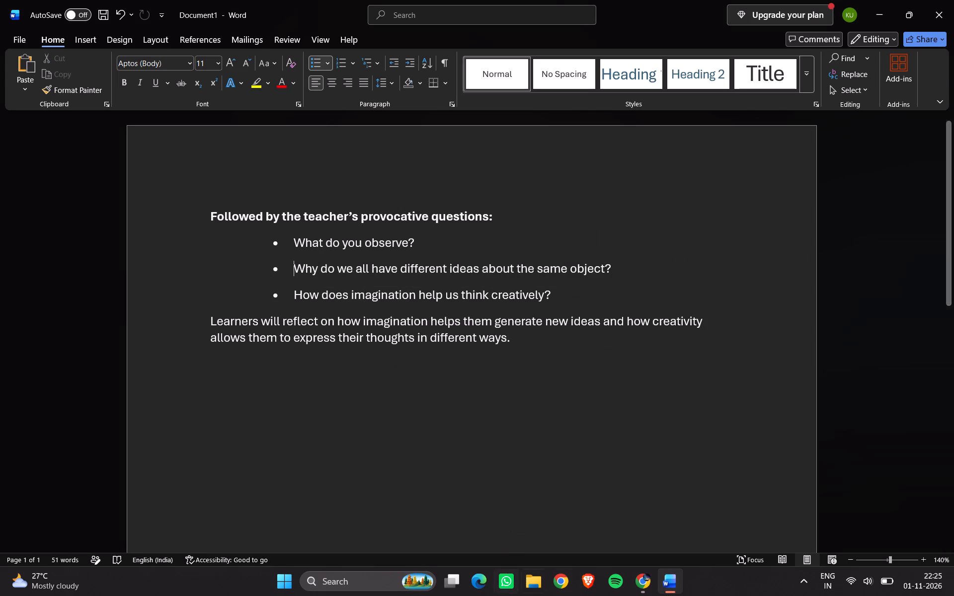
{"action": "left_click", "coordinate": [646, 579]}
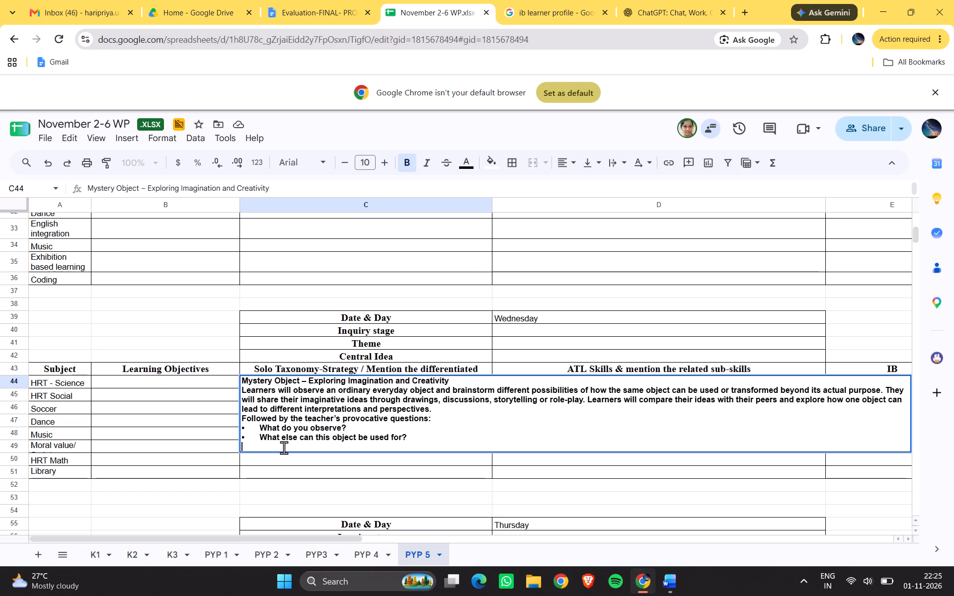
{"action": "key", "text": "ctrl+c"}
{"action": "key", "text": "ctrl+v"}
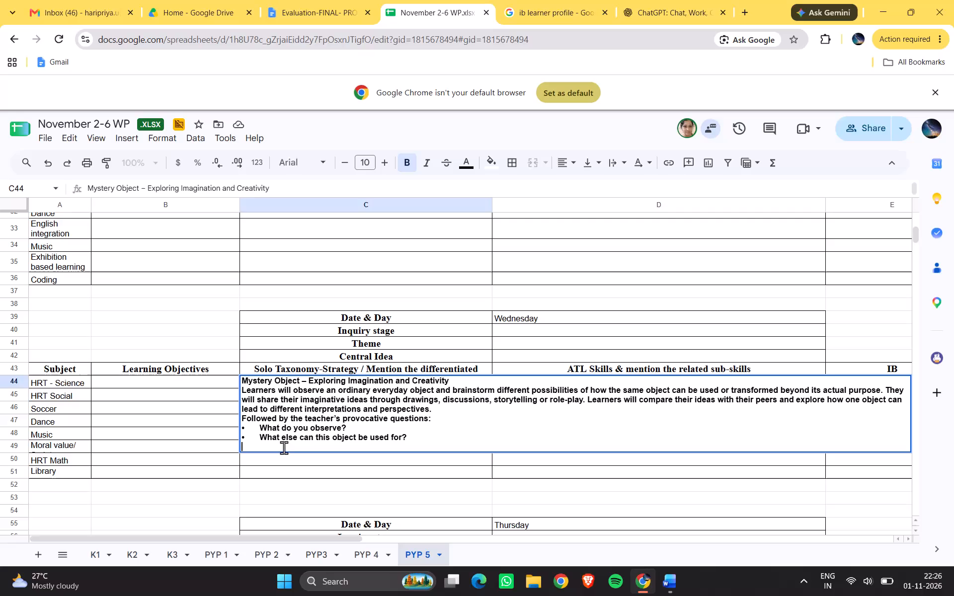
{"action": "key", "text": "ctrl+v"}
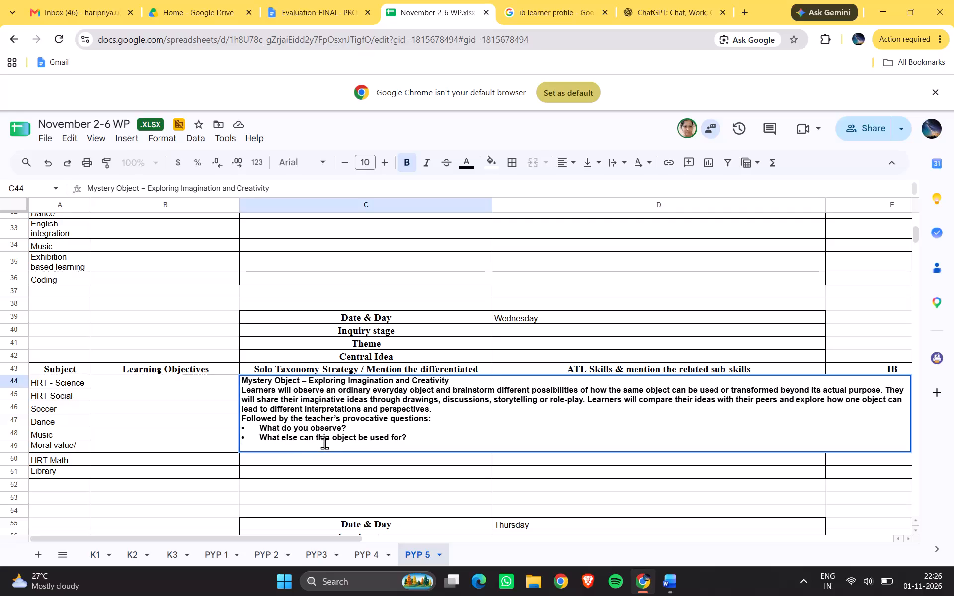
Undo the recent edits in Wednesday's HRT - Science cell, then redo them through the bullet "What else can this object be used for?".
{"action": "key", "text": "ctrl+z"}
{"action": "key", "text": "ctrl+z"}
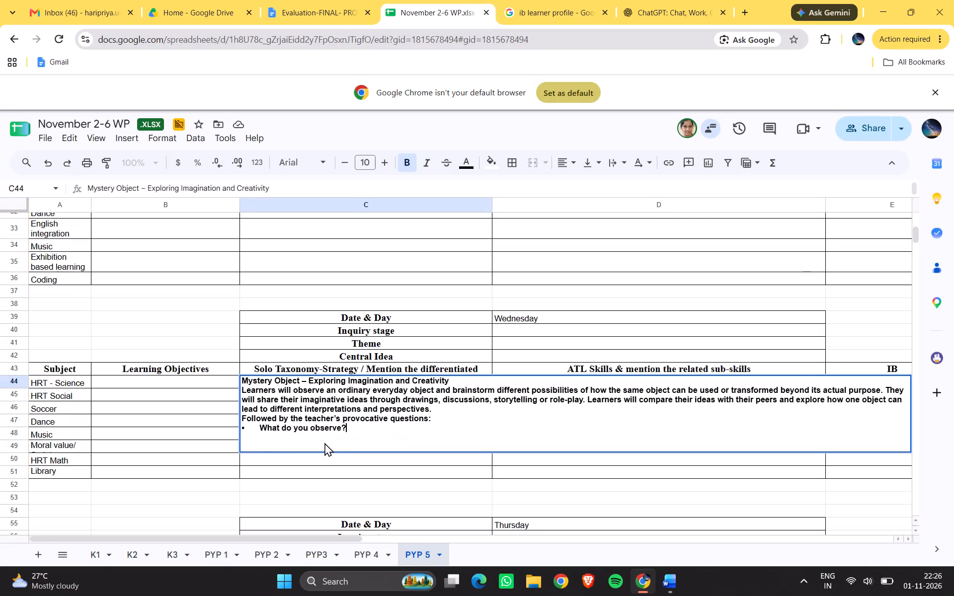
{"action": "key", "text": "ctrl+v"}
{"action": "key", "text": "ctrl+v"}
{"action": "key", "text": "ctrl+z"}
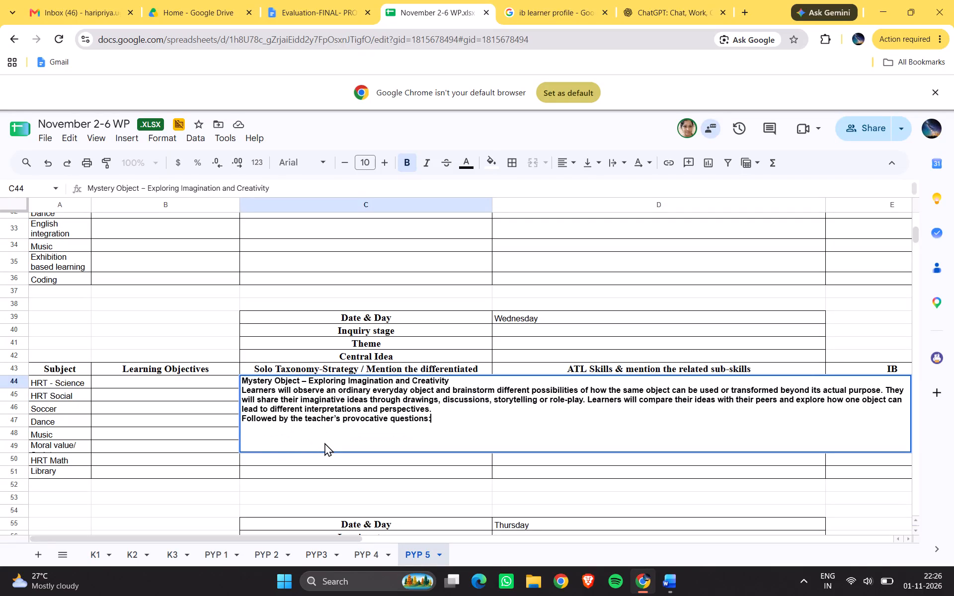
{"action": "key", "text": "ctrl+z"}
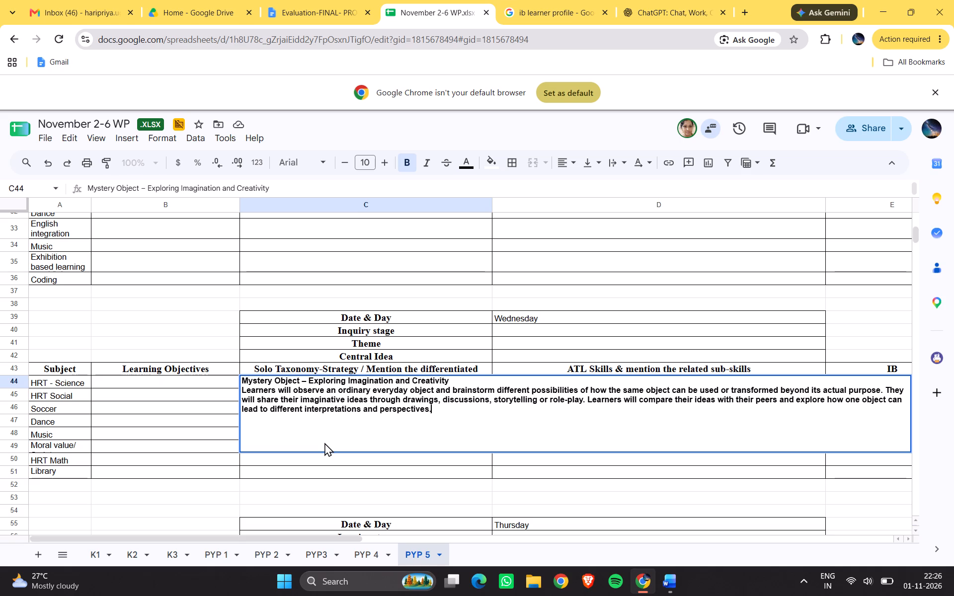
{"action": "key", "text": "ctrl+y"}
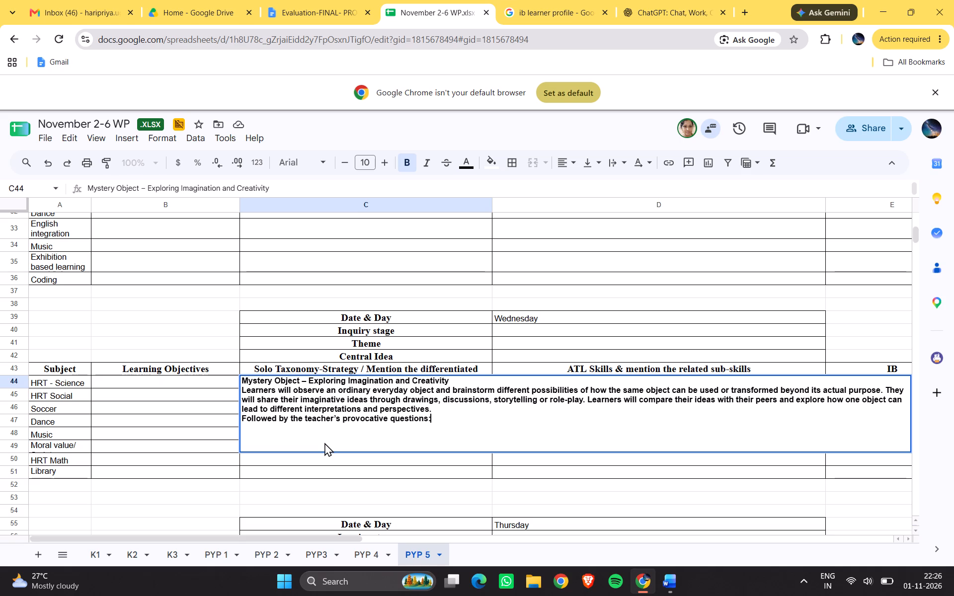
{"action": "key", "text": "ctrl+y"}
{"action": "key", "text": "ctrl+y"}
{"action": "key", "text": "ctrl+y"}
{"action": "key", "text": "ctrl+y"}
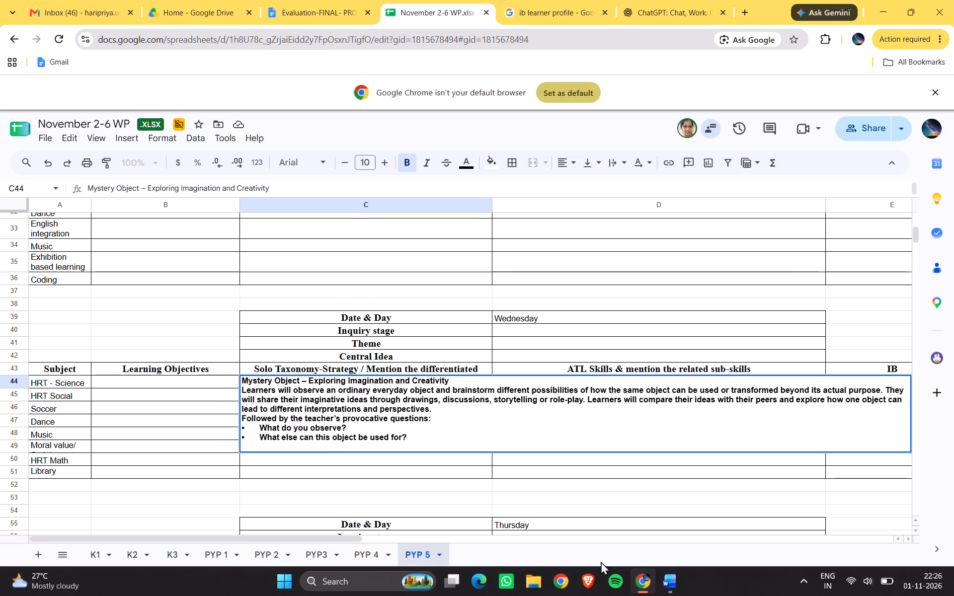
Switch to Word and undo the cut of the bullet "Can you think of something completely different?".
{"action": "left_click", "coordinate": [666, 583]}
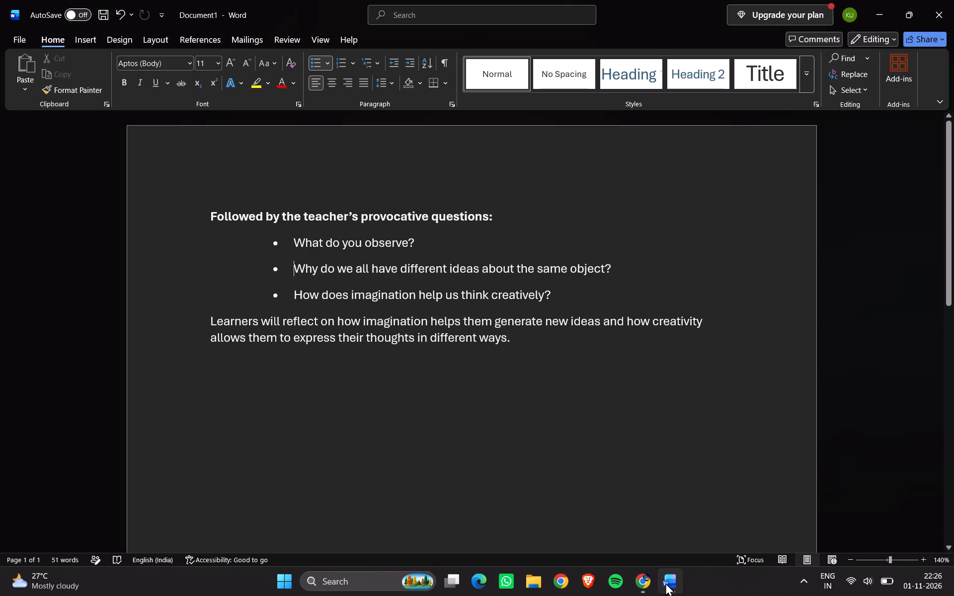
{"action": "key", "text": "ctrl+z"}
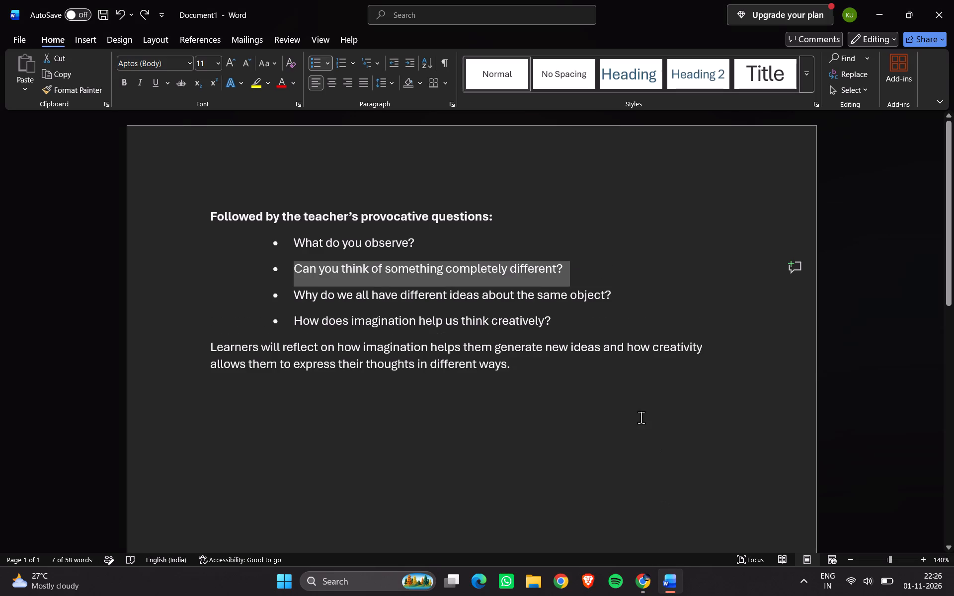
Move the bullet "Can you think of something completely different?" from Word into Wednesday's HRT - Science cell and start a new line.
{"action": "left_click", "coordinate": [510, 275]}
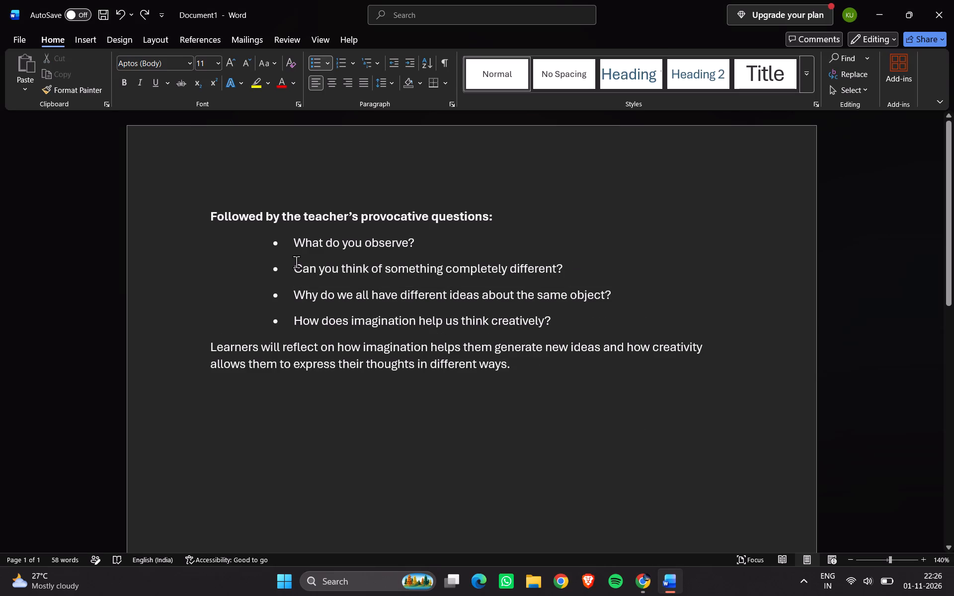
{"action": "left_click_drag", "start_coordinate": [296, 262], "coordinate": [649, 268]}
{"action": "left_click_drag", "start_coordinate": [628, 272], "coordinate": [607, 276]}
{"action": "left_click_drag", "start_coordinate": [295, 267], "coordinate": [622, 279]}
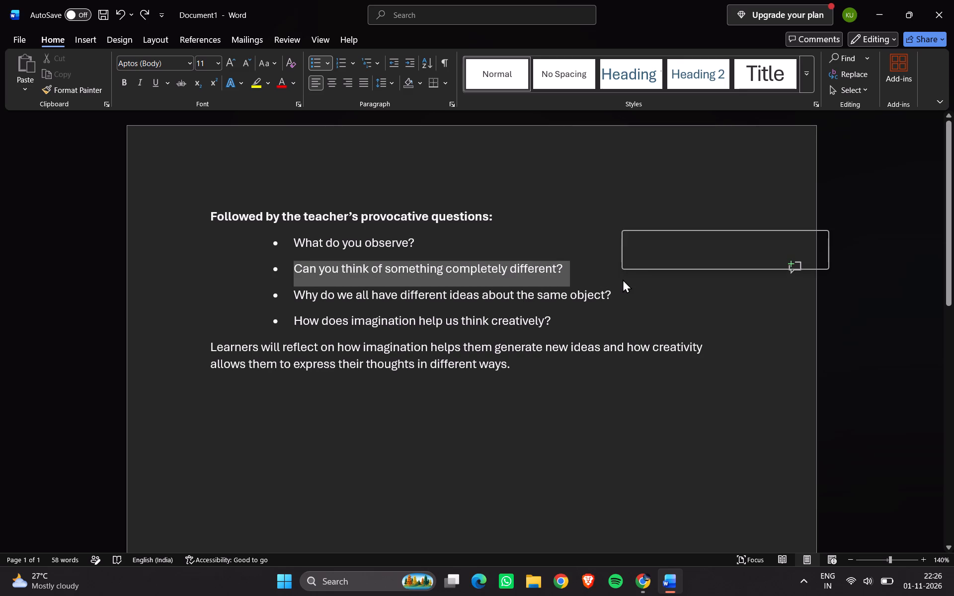
{"action": "key", "text": "ctrl+x"}
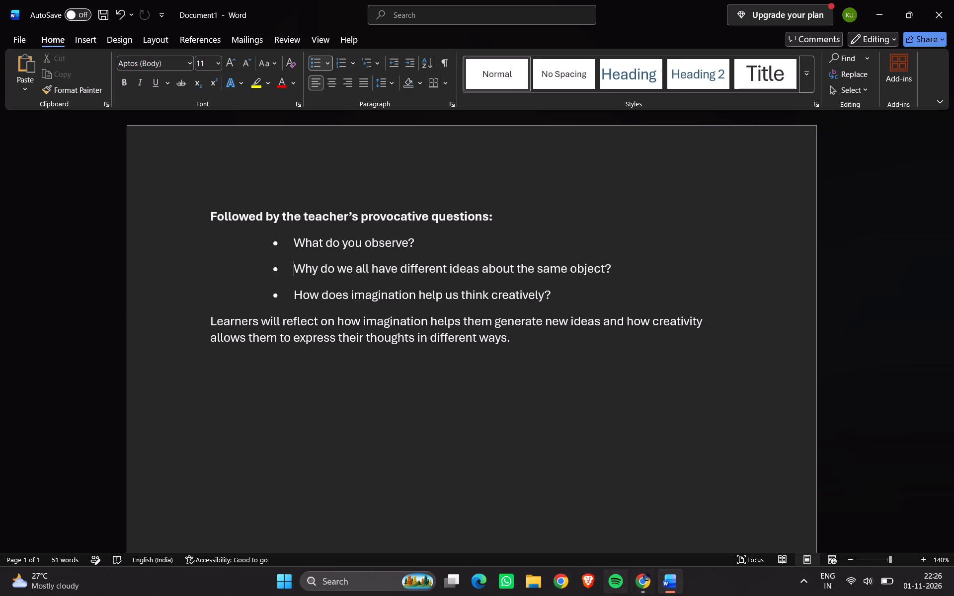
{"action": "left_click", "coordinate": [649, 593]}
{"action": "key", "text": "ctrl+c"}
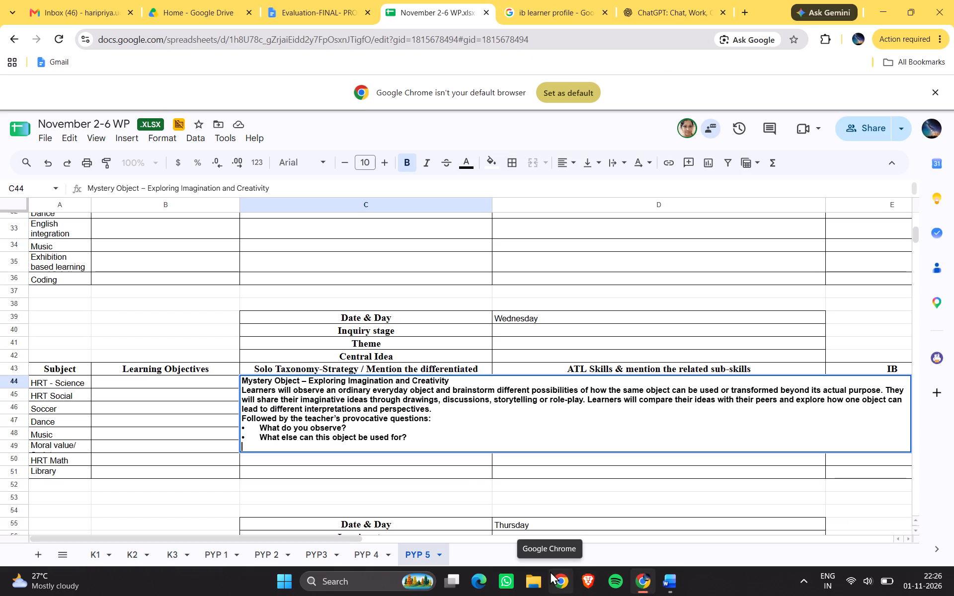
{"action": "key", "text": "ctrl+v"}
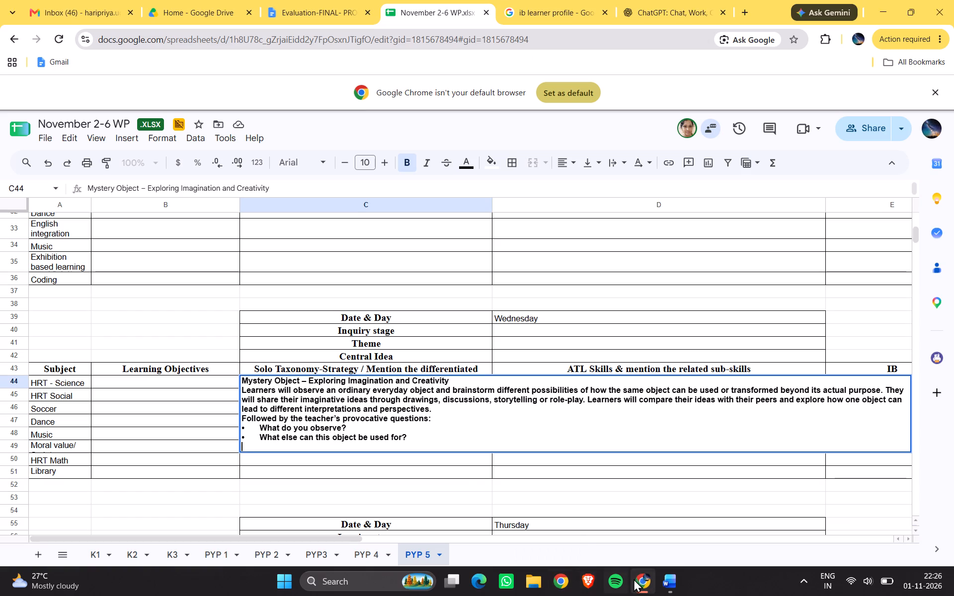
{"action": "left_click", "coordinate": [674, 583]}
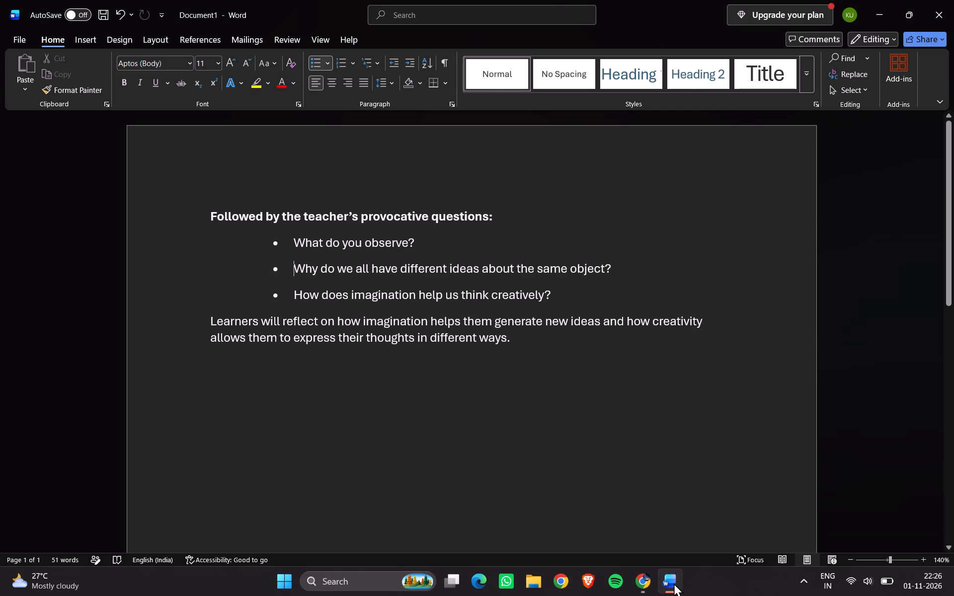
{"action": "key", "text": "ctrl+z"}
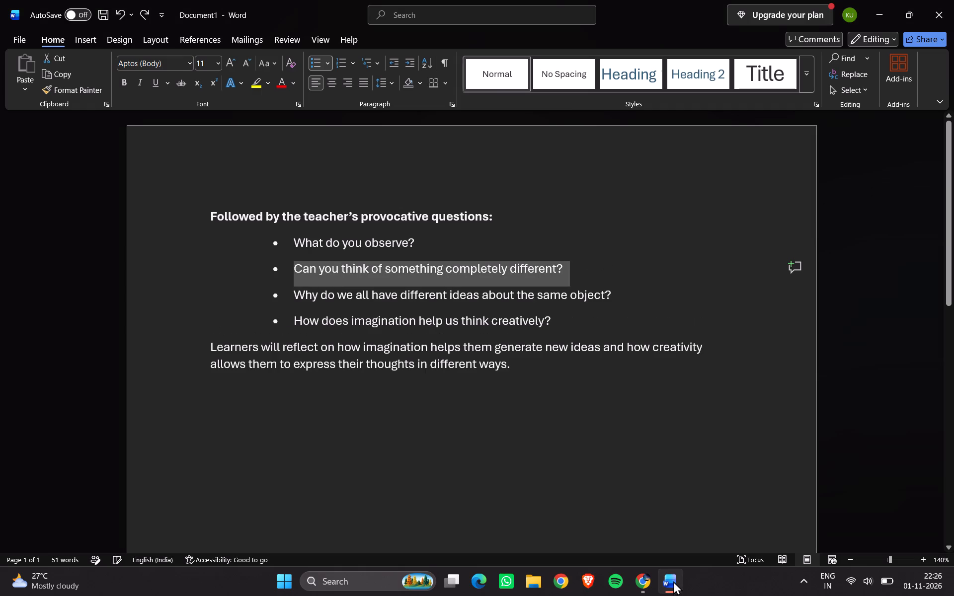
{"action": "key", "text": "ctrl+x"}
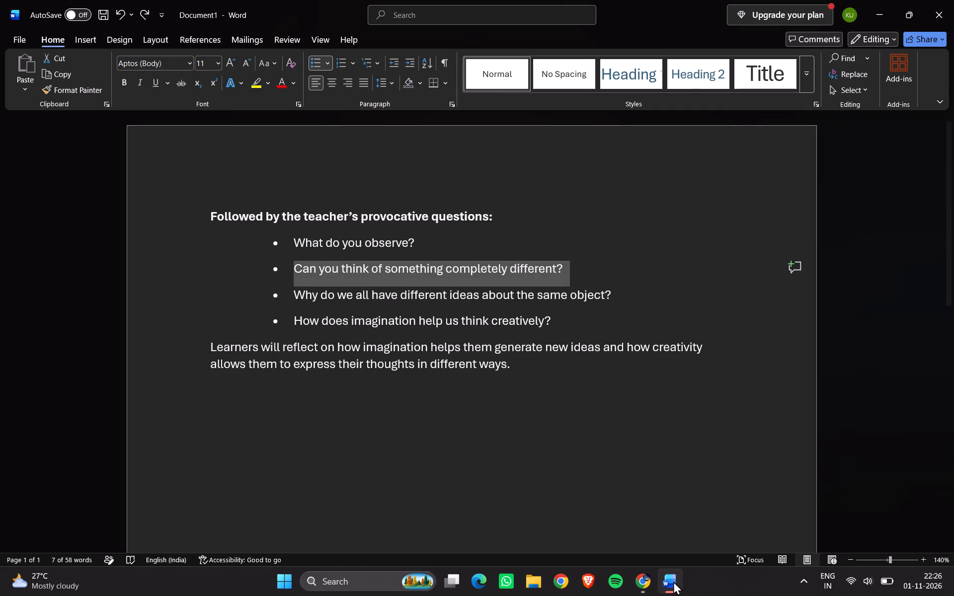
{"action": "left_click", "coordinate": [646, 578]}
{"action": "key", "text": "ctrl+v"}
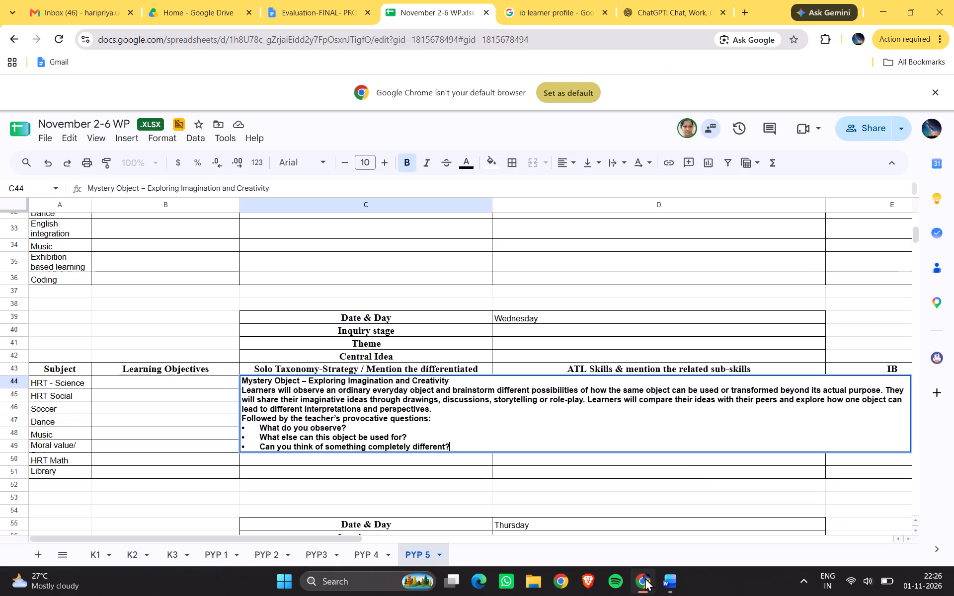
{"action": "key", "text": "alt+Return"}
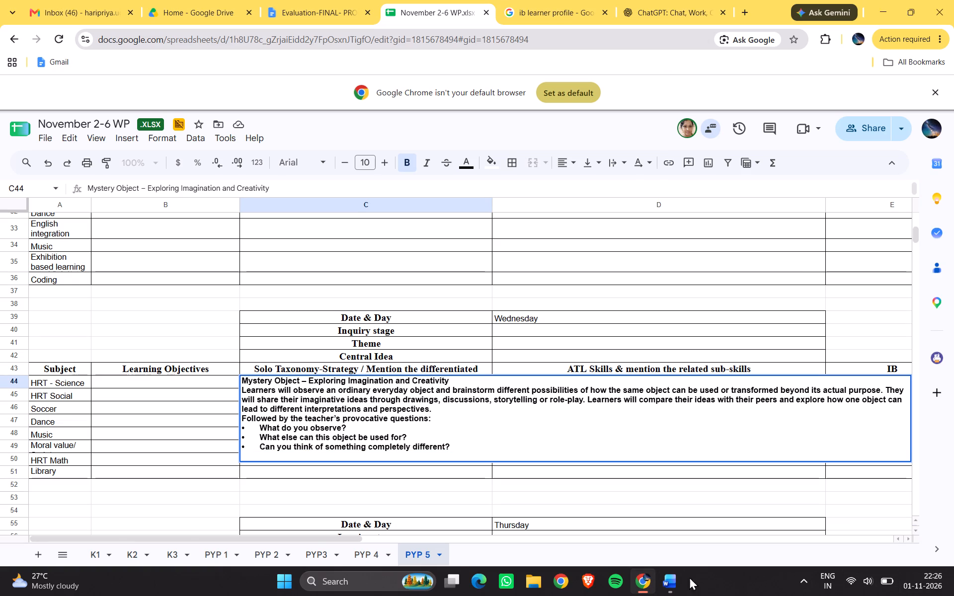
Move the bullet "Why do we all have different ideas about the same object?" from Word into Wednesday's HRT - Science cell.
{"action": "left_click", "coordinate": [672, 577]}
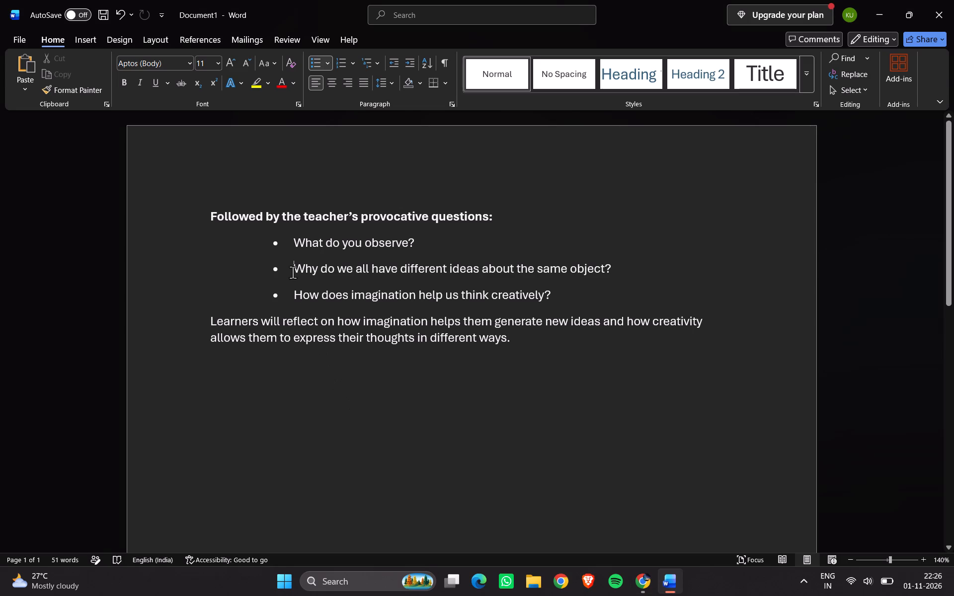
{"action": "left_click_drag", "start_coordinate": [294, 270], "coordinate": [643, 286]}
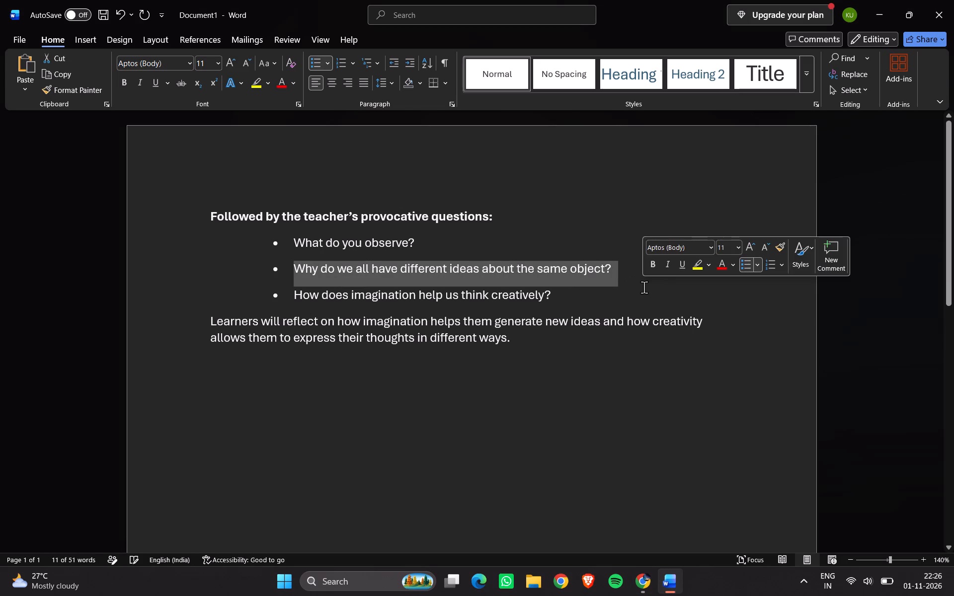
{"action": "key", "text": "ctrl+x"}
{"action": "scroll", "coordinate": [649, 421], "scroll_direction": "up", "scroll_amount": 1}
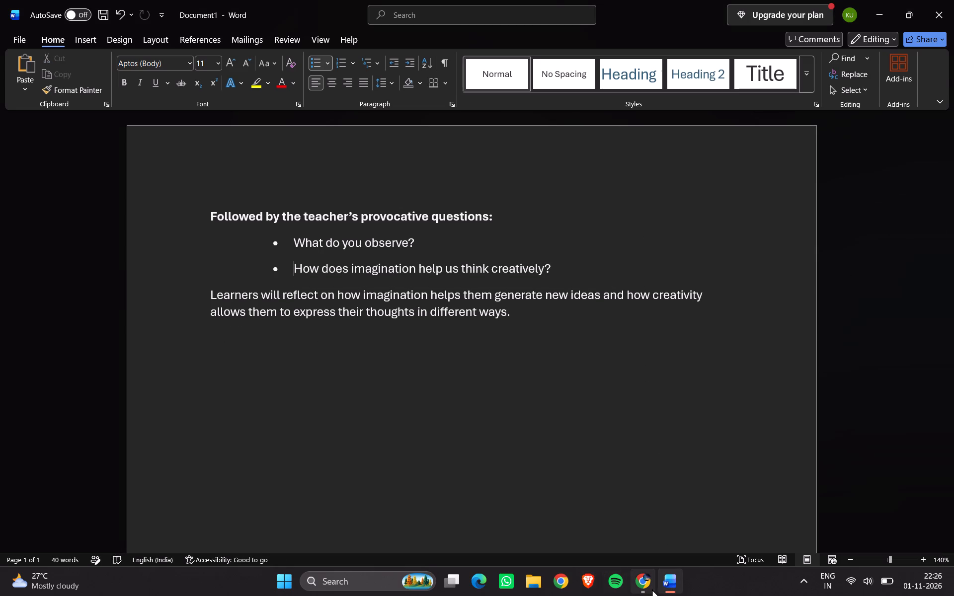
{"action": "left_click", "coordinate": [642, 581]}
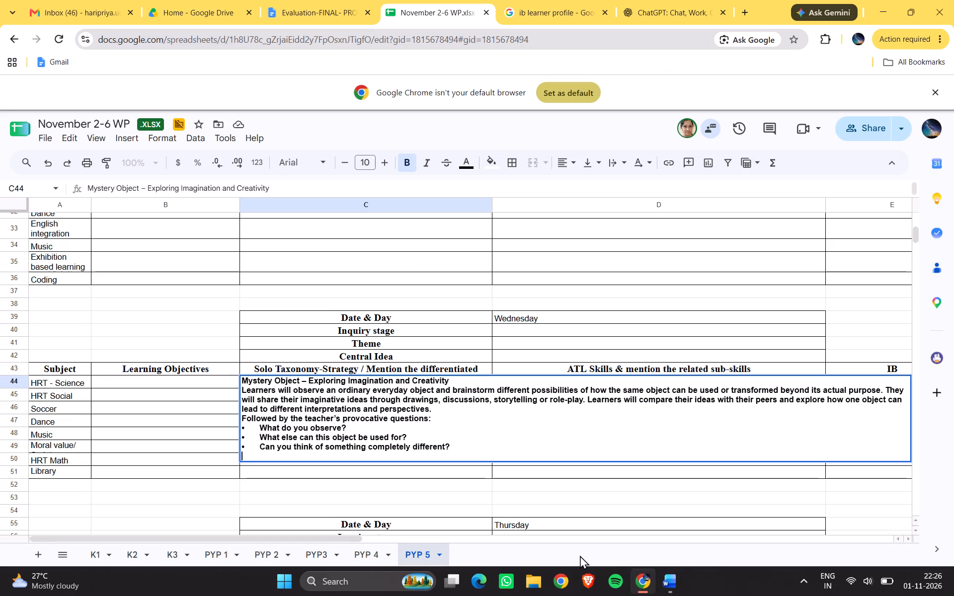
{"action": "key", "text": "ctrl+v"}
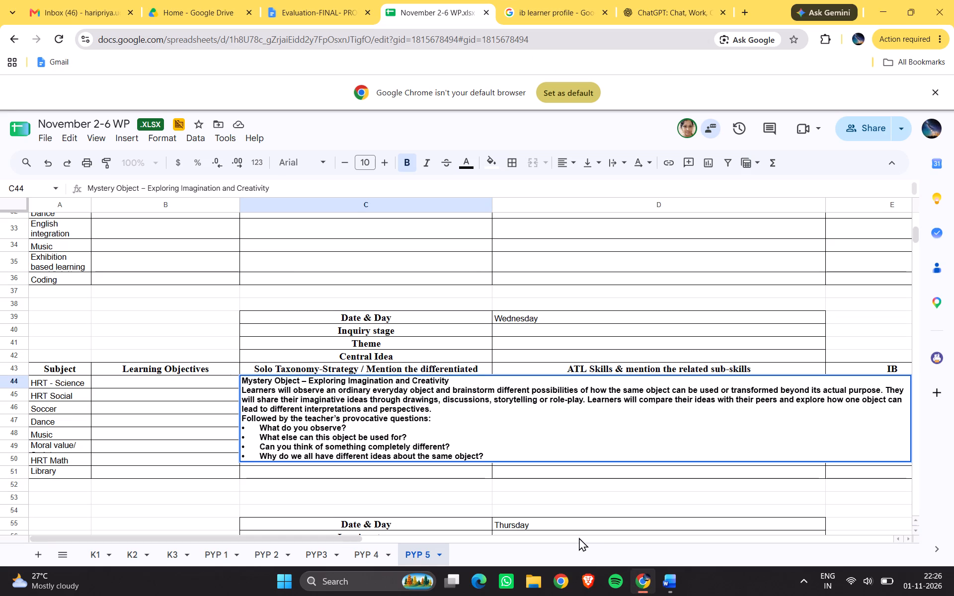
Move the bullet "How does imagination help us think creatively?" from Word onto a new line in Wednesday's HRT - Science cell.
{"action": "key", "text": "alt+Return"}
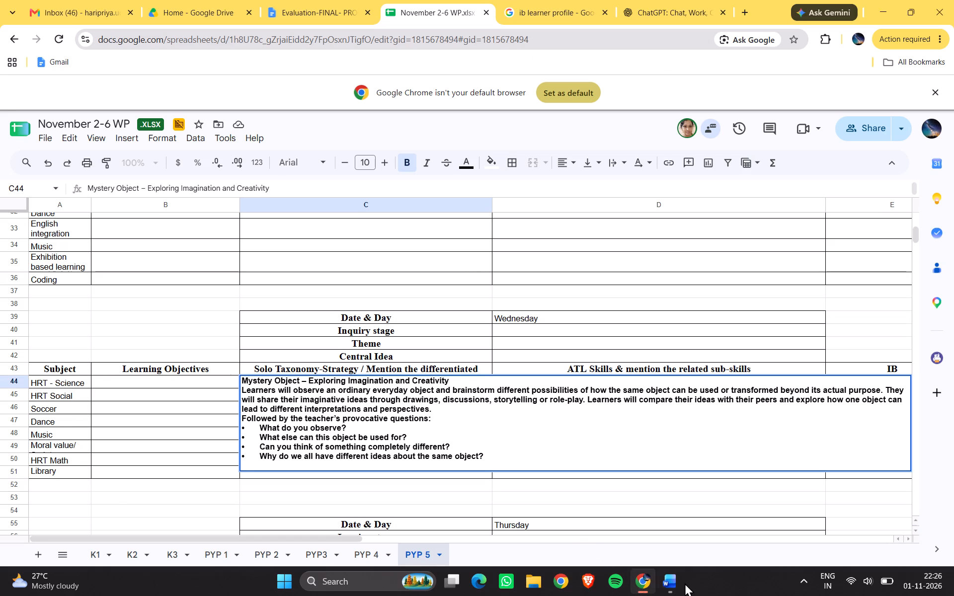
{"action": "left_click", "coordinate": [670, 578]}
{"action": "left_click_drag", "start_coordinate": [296, 269], "coordinate": [575, 289]}
{"action": "left_click", "coordinate": [552, 263]}
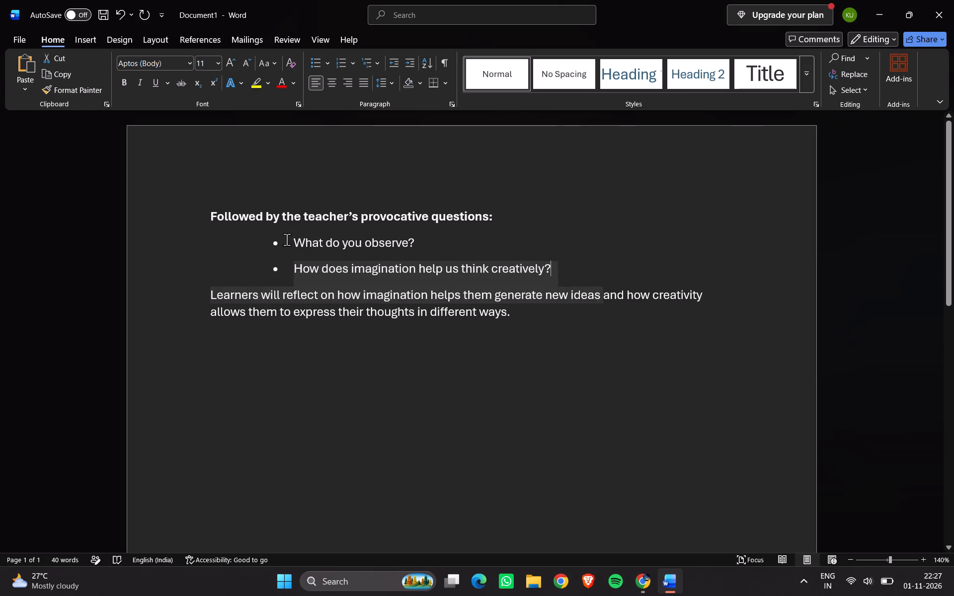
{"action": "left_click_drag", "start_coordinate": [296, 265], "coordinate": [453, 265]}
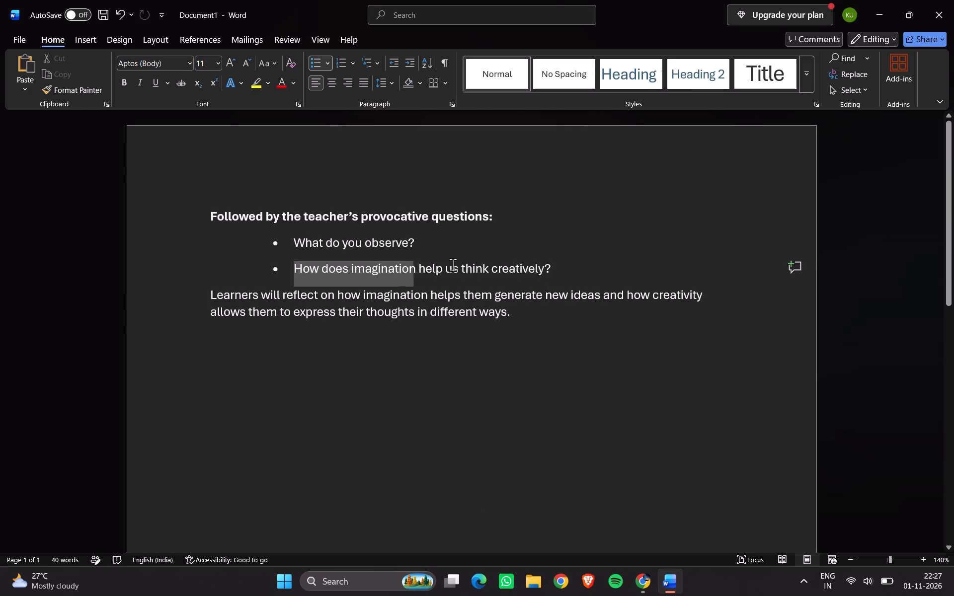
{"action": "left_click_drag", "start_coordinate": [453, 265], "coordinate": [555, 268]}
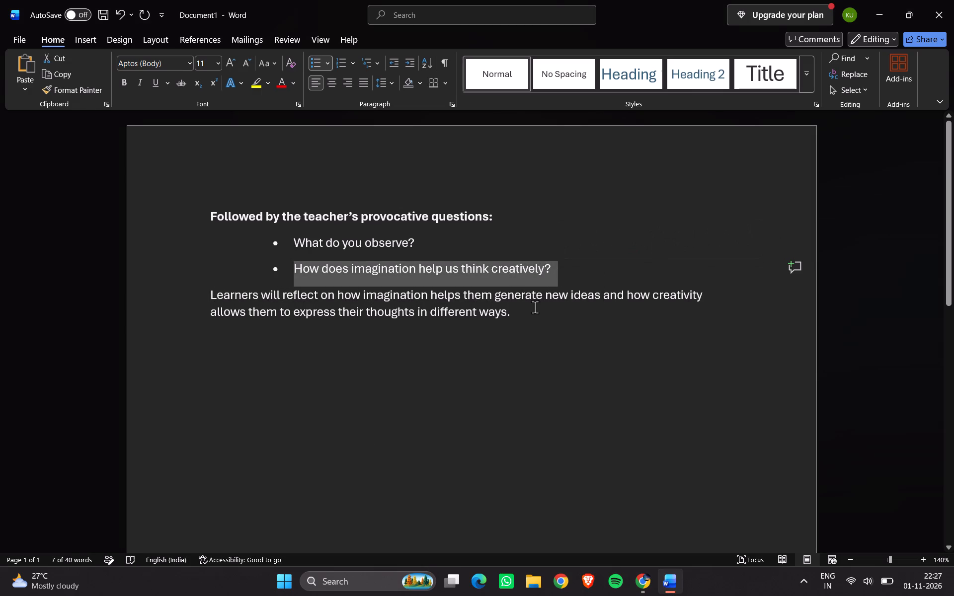
{"action": "key", "text": "ctrl+x"}
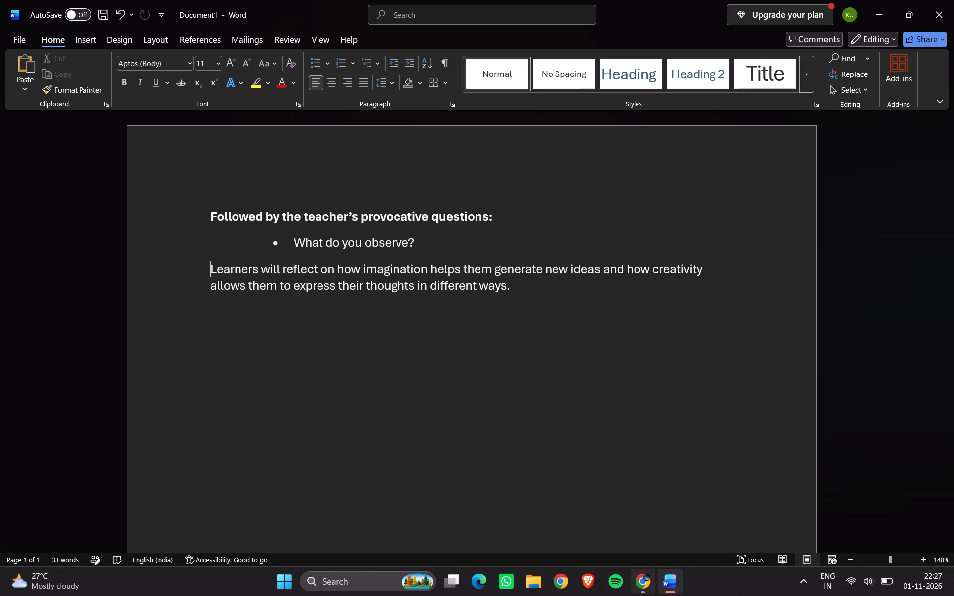
{"action": "left_click", "coordinate": [642, 587]}
{"action": "key", "text": "ctrl+v"}
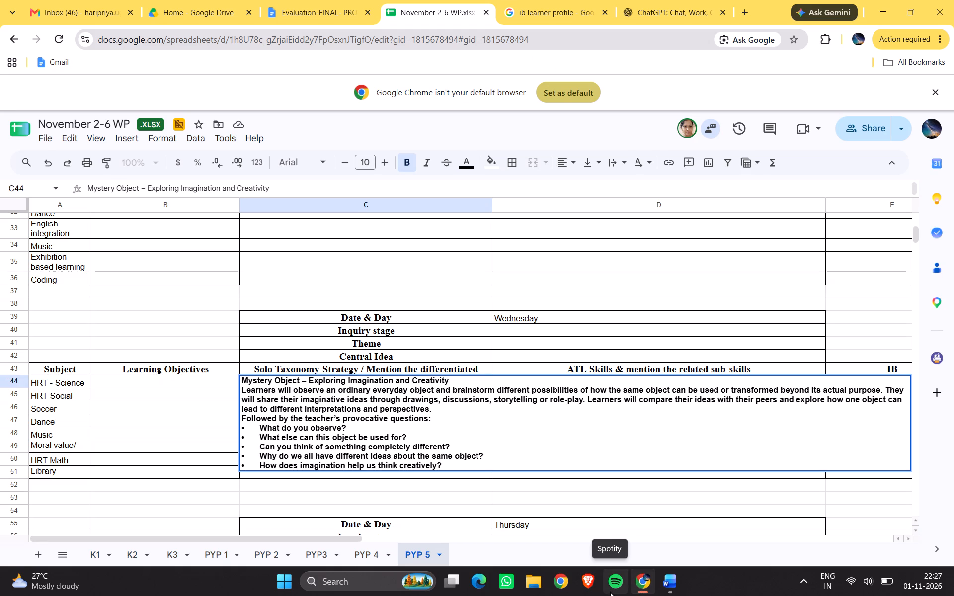
Move the closing paragraph starting "Learners will reflect on how imagination" from Word onto a new line in Wednesday's HRT - Science cell.
{"action": "key", "text": "alt+Return"}
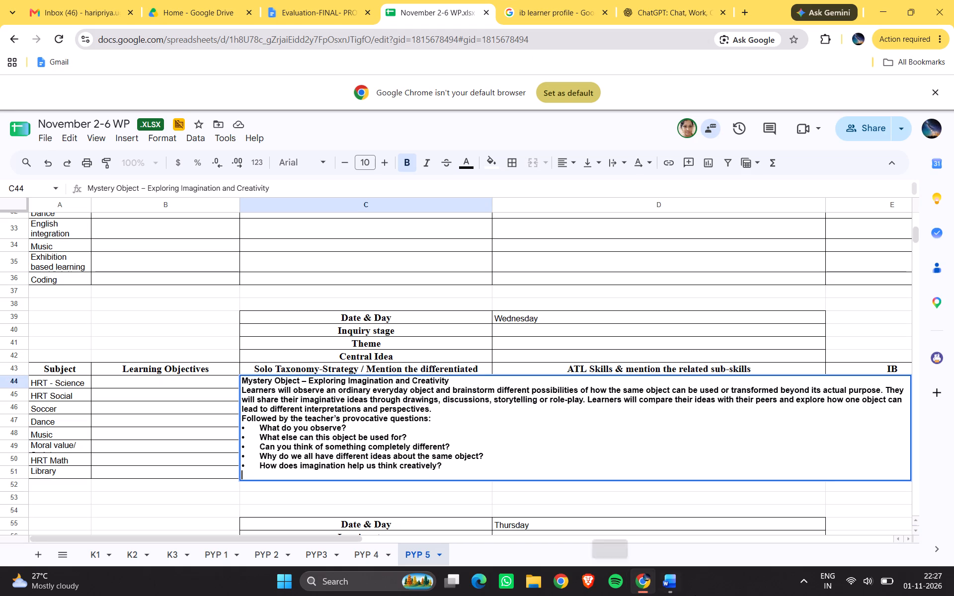
{"action": "left_click", "coordinate": [671, 584]}
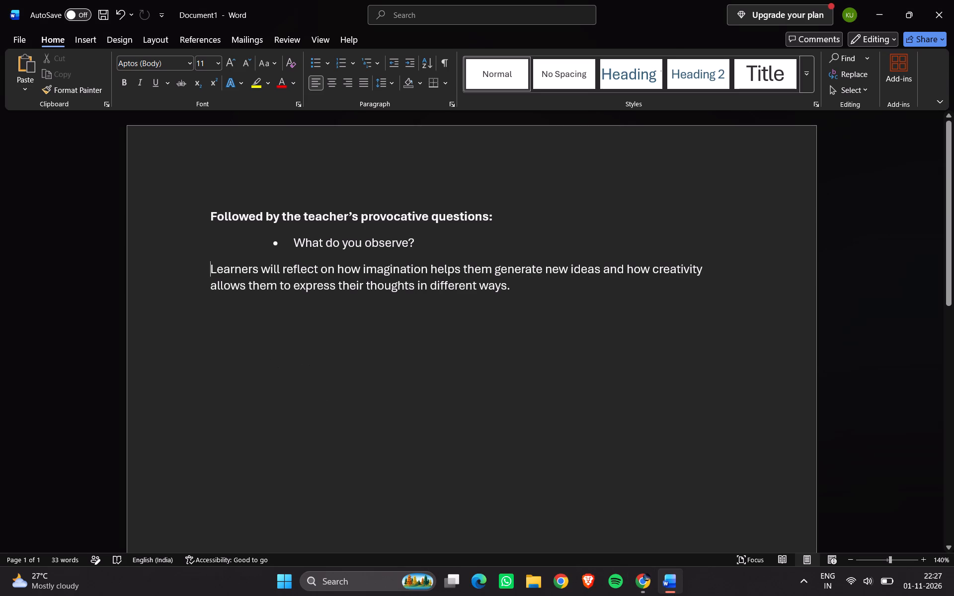
{"action": "left_click_drag", "start_coordinate": [209, 263], "coordinate": [566, 325]}
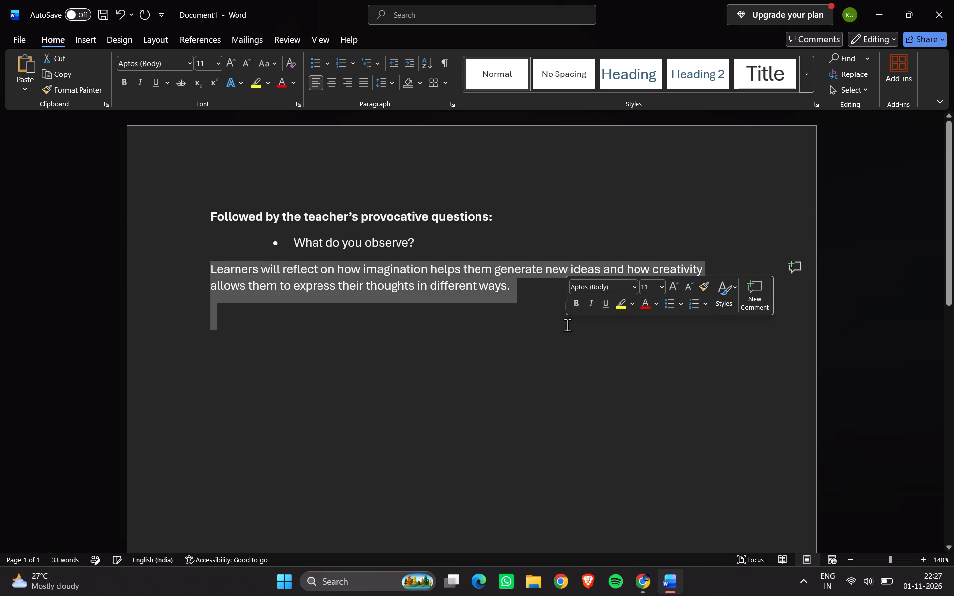
{"action": "key", "text": "ctrl+x"}
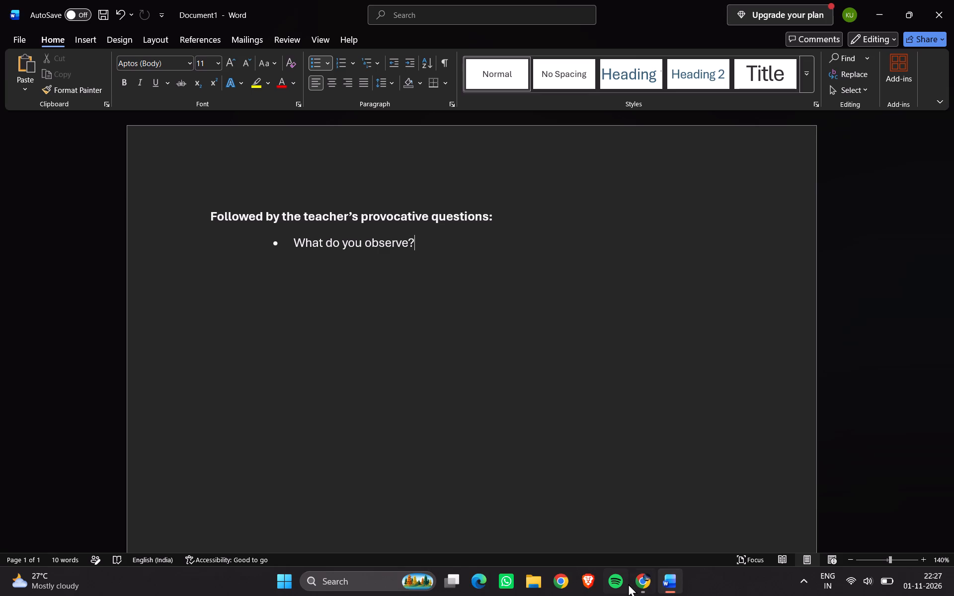
{"action": "left_click", "coordinate": [643, 586]}
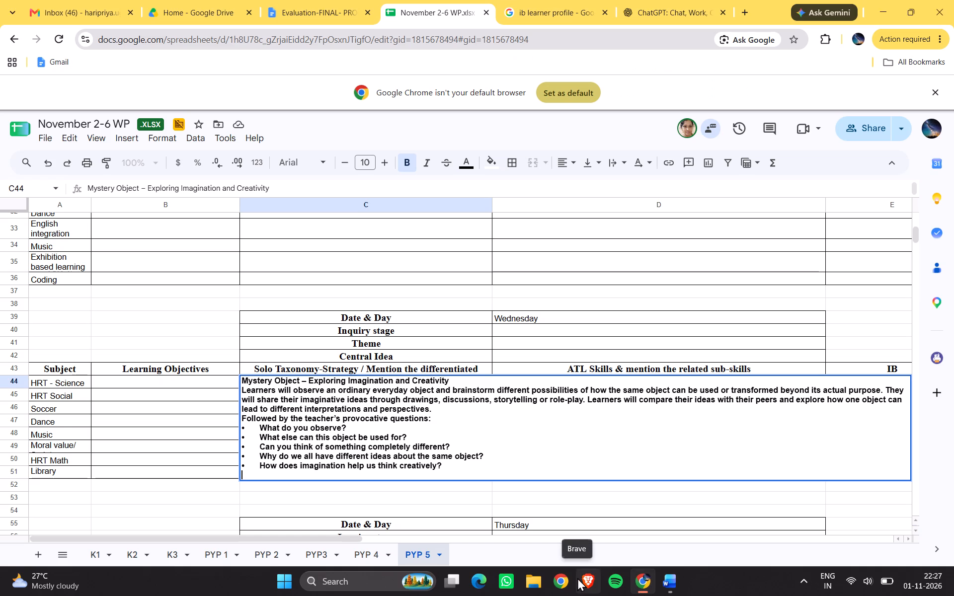
{"action": "key", "text": "ctrl+v"}
{"action": "left_click_drag", "start_coordinate": [699, 521], "coordinate": [706, 521]}
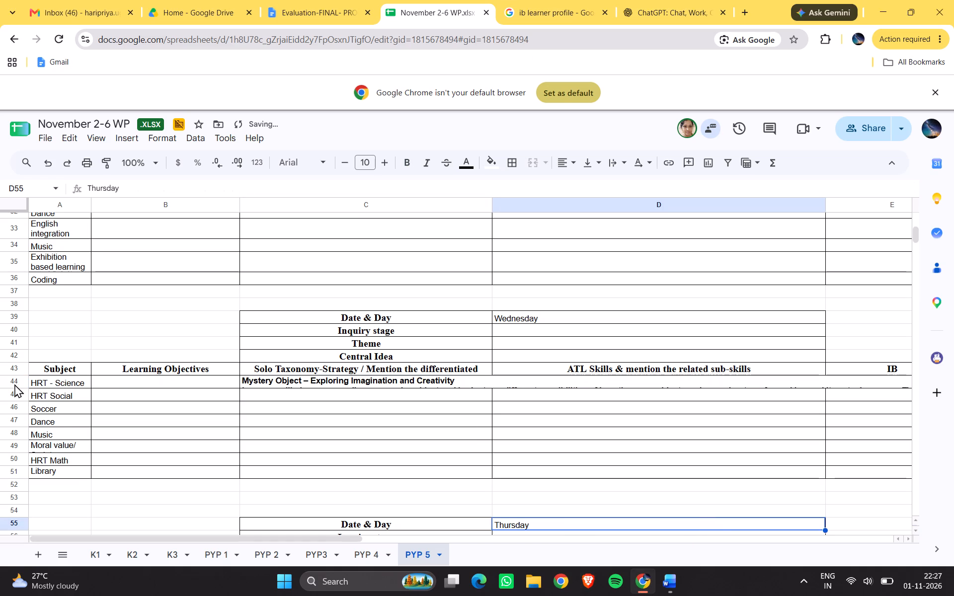
Fit row 44's height to its content and wrap the text in Wednesday's HRT - Science strategy cell.
{"action": "double_click", "coordinate": [12, 388]}
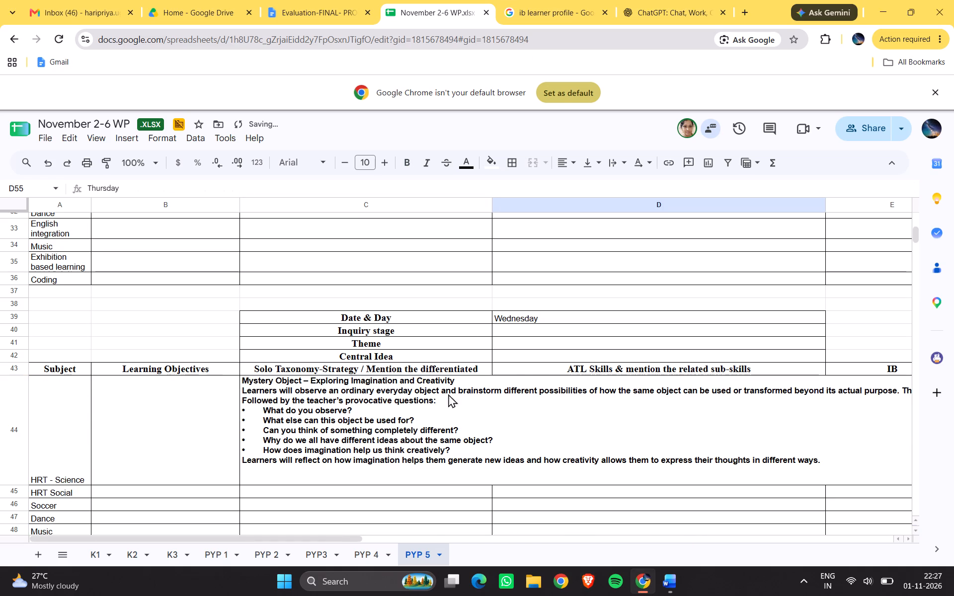
{"action": "left_click", "coordinate": [379, 448]}
{"action": "left_click", "coordinate": [618, 167]}
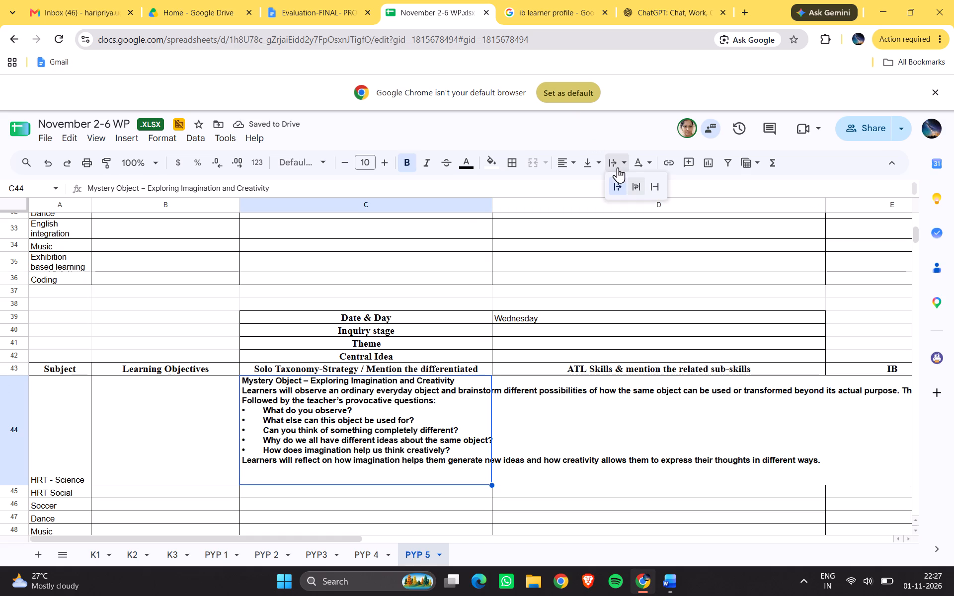
{"action": "left_click", "coordinate": [639, 190]}
{"action": "left_click", "coordinate": [564, 449]}
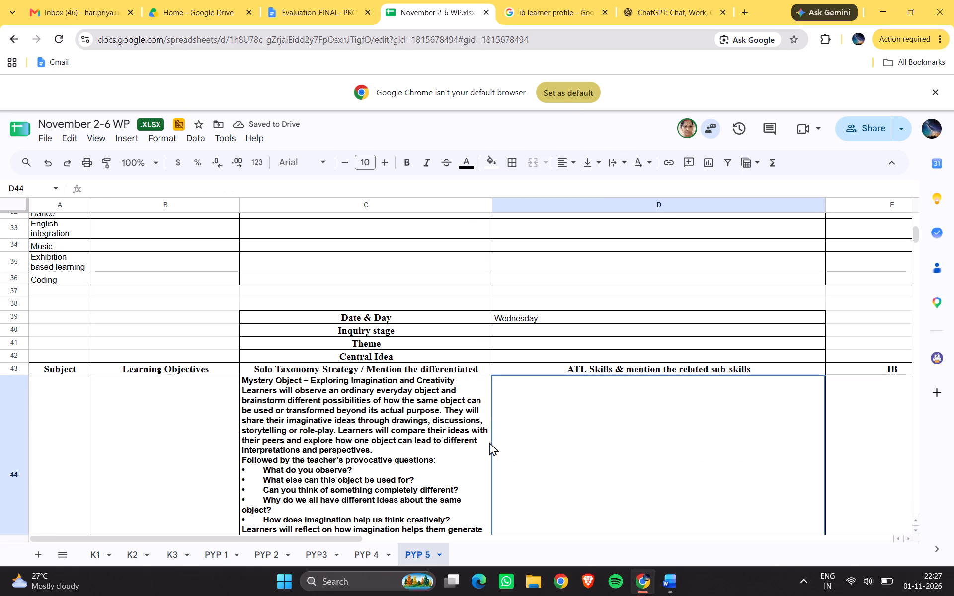
Remove the bold formatting from the Mystery Object text in Wednesday's HRT - Science strategy cell.
{"action": "left_click", "coordinate": [434, 418]}
{"action": "left_click", "coordinate": [408, 164]}
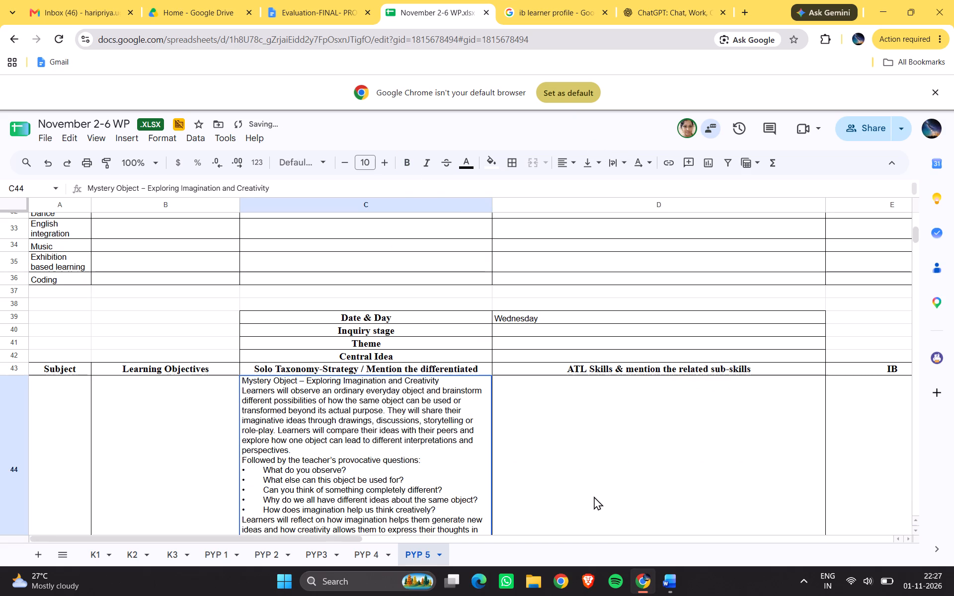
{"action": "left_click", "coordinate": [594, 496]}
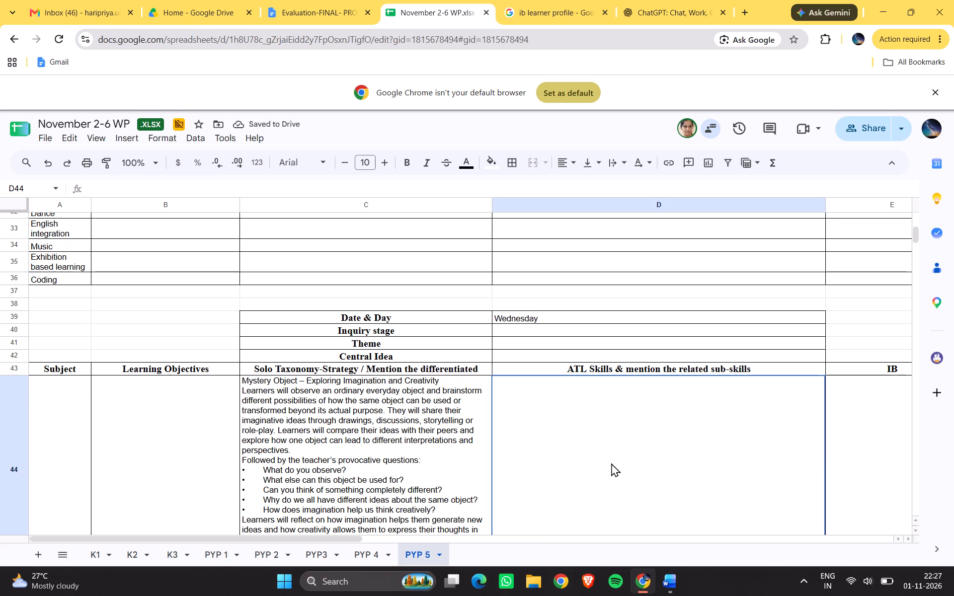
Insert the word "Strategy" after "Mystery Object" in the title line of Wednesday's HRT - Science cell.
{"action": "double_click", "coordinate": [297, 380]}
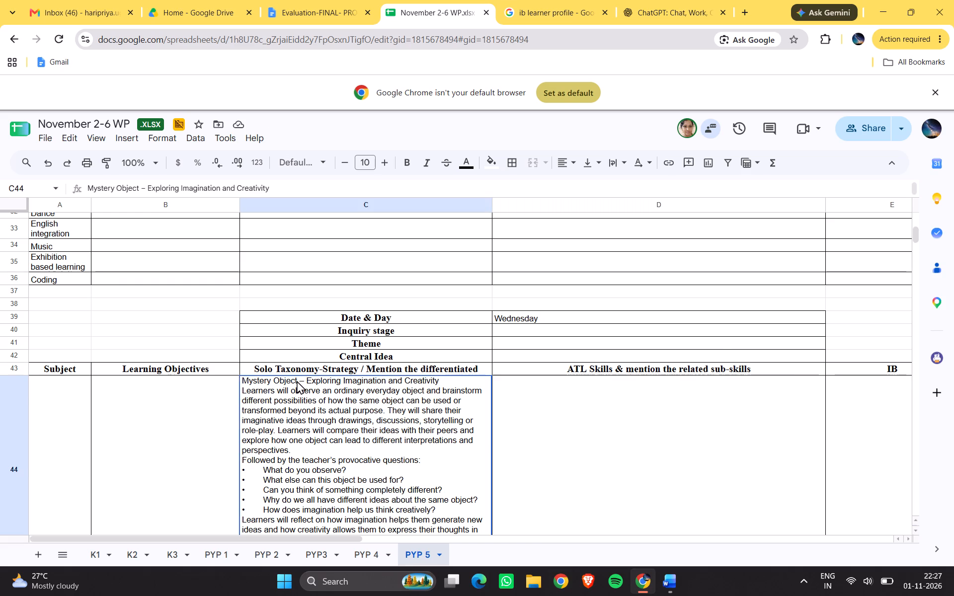
{"action": "left_click", "coordinate": [300, 354]}
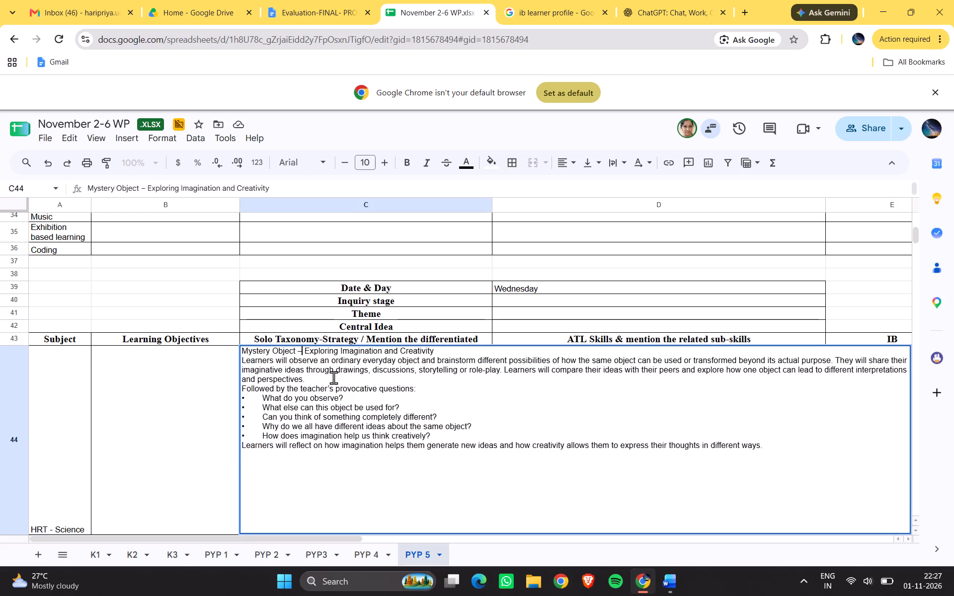
{"action": "key", "text": "Left"}
{"action": "key", "text": "space"}
{"action": "type", "text": "Strat"}
{"action": "key", "text": "e"}
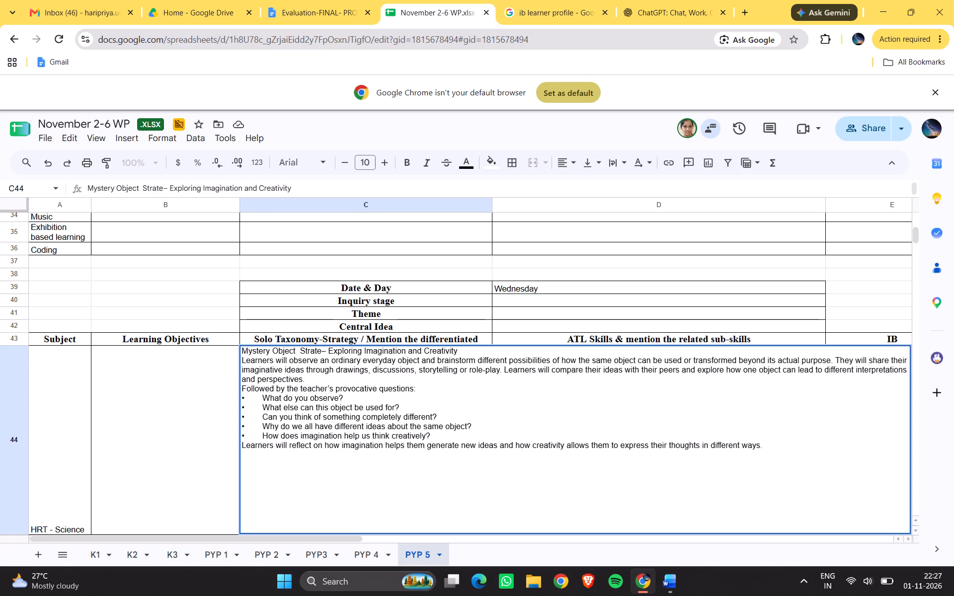
{"action": "type", "text": "gy"}
{"action": "key", "text": "space"}
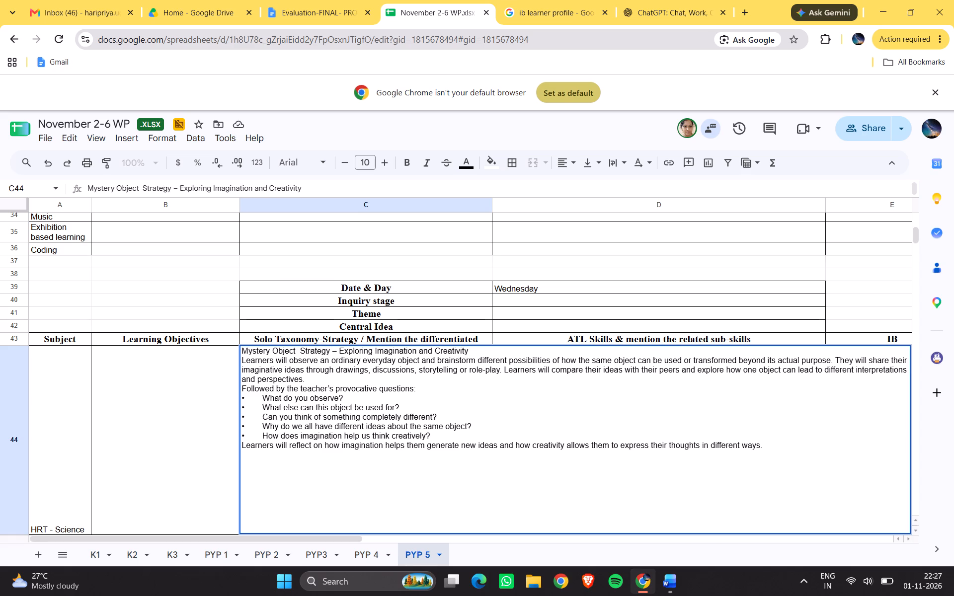
{"action": "left_click", "coordinate": [188, 410]}
For Wednesday's HRT - Science, enter "Thinking skills - Analysis" under ATL Skills and "Inquirer" under IB.
{"action": "left_click", "coordinate": [617, 457]}
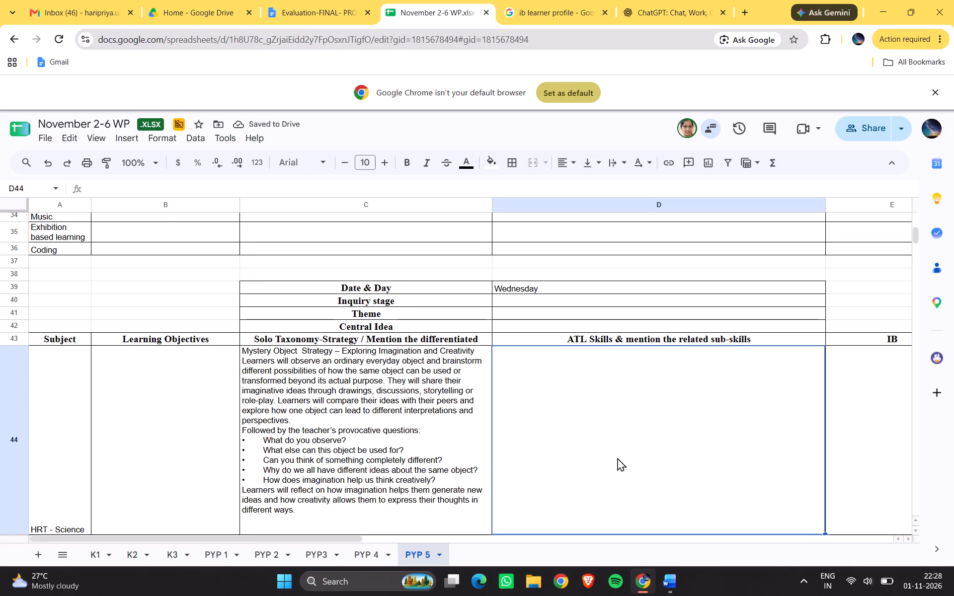
{"action": "type", "text": "Thinking skills - Analysis"}
{"action": "key", "text": "space"}
{"action": "key", "text": "Right"}
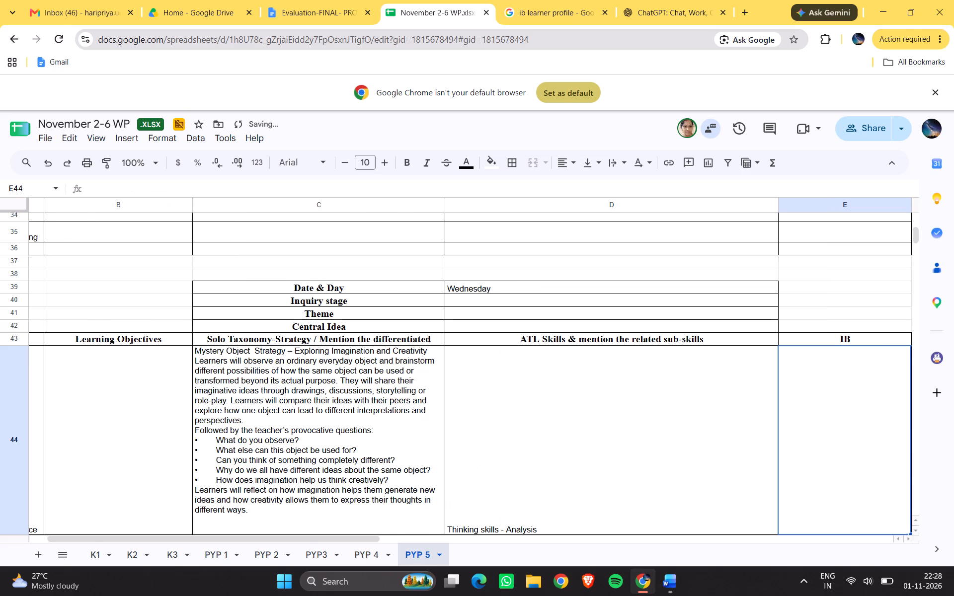
{"action": "type", "text": "Inquirer"}
{"action": "key", "text": "space"}
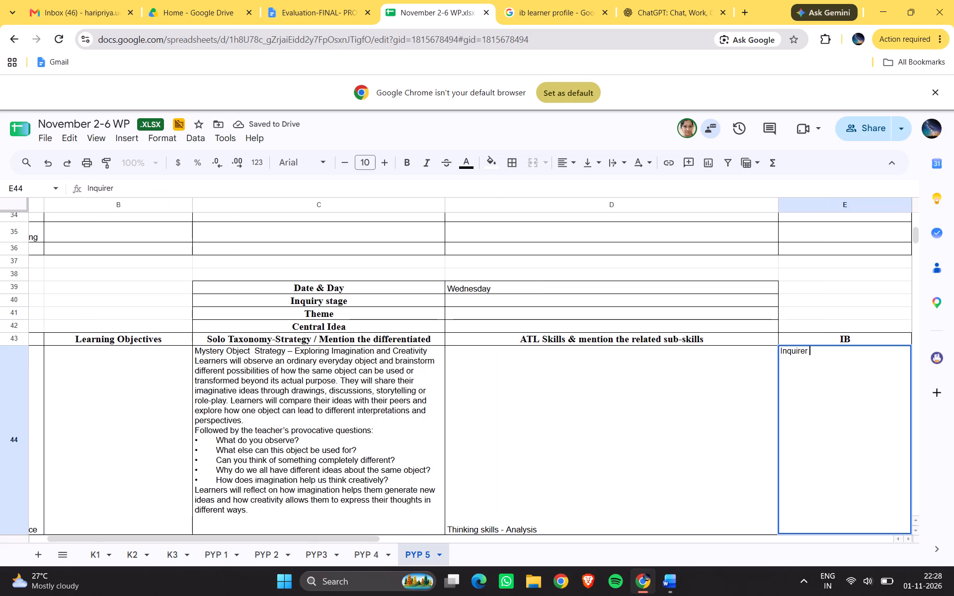
Copy Wednesday's HRT - Science entries, from Learning Objectives through IB, into the HRT Social row and fit that row's height.
{"action": "scroll", "coordinate": [564, 499], "scroll_direction": "down", "scroll_amount": 1}
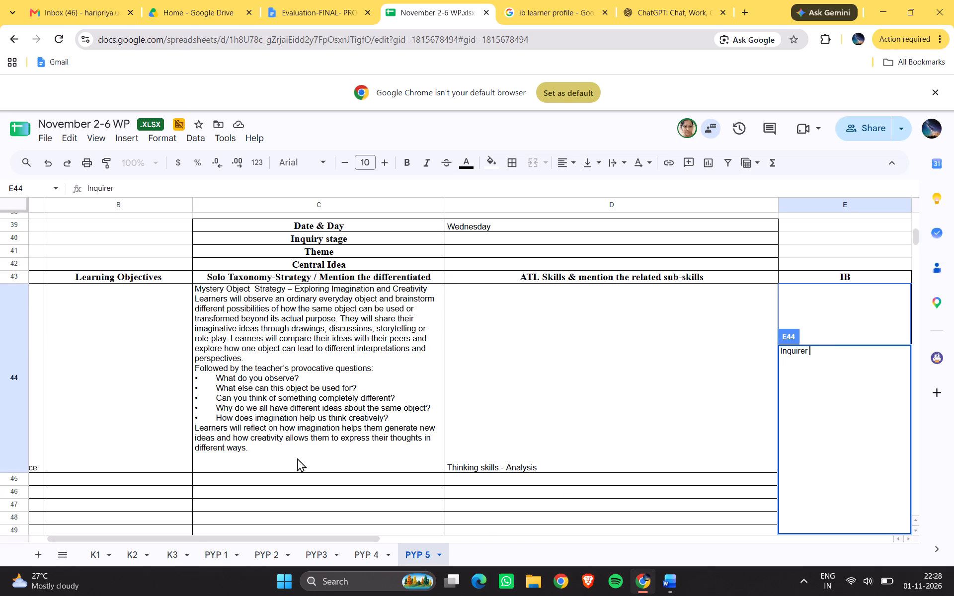
{"action": "scroll", "coordinate": [134, 447], "scroll_direction": "down", "scroll_amount": 1}
{"action": "left_click_drag", "start_coordinate": [150, 539], "coordinate": [82, 539]}
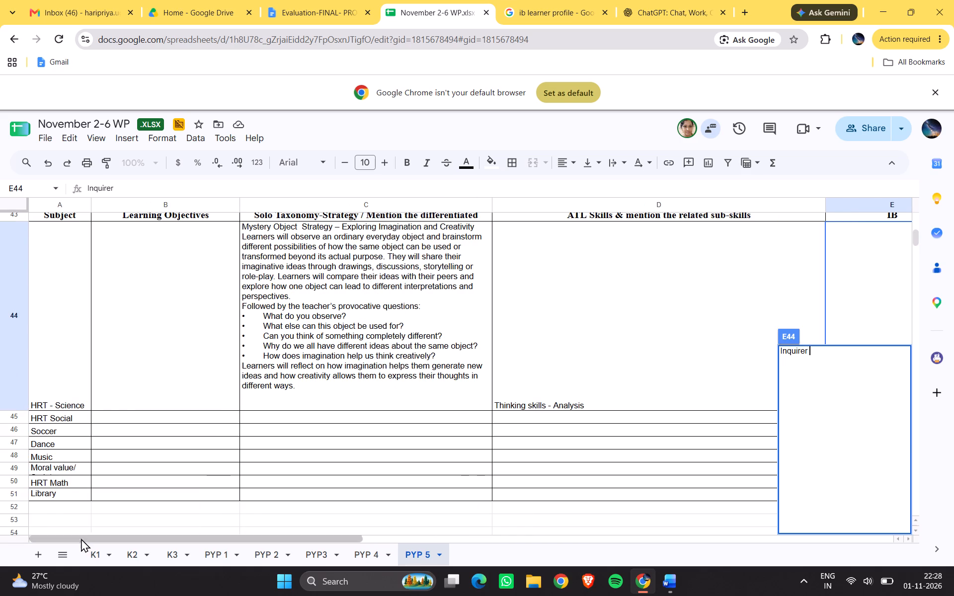
{"action": "left_click", "coordinate": [166, 329]}
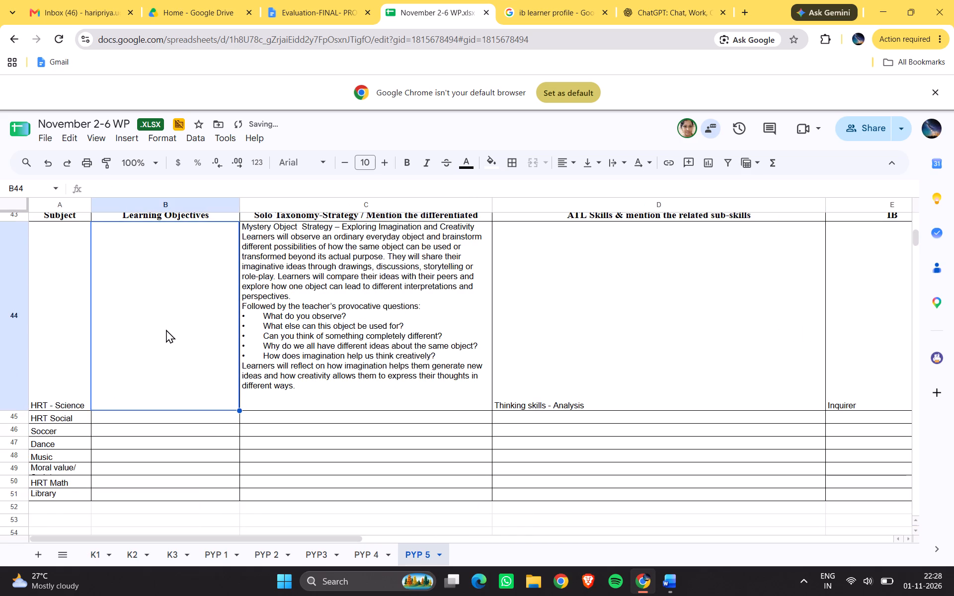
{"action": "key", "text": "shift+Right"}
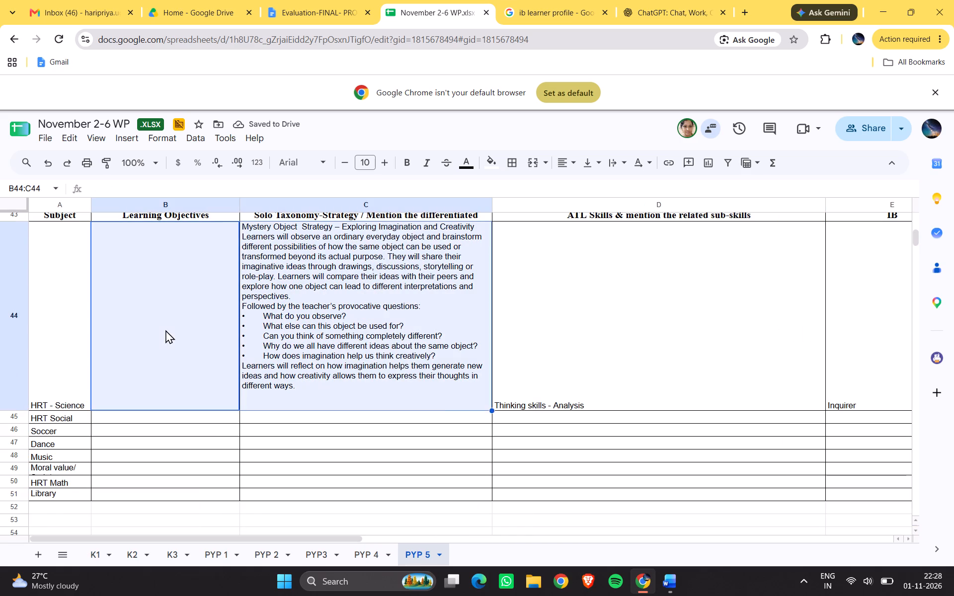
{"action": "key", "text": "shift+Right"}
{"action": "key", "text": "shift+Right"}
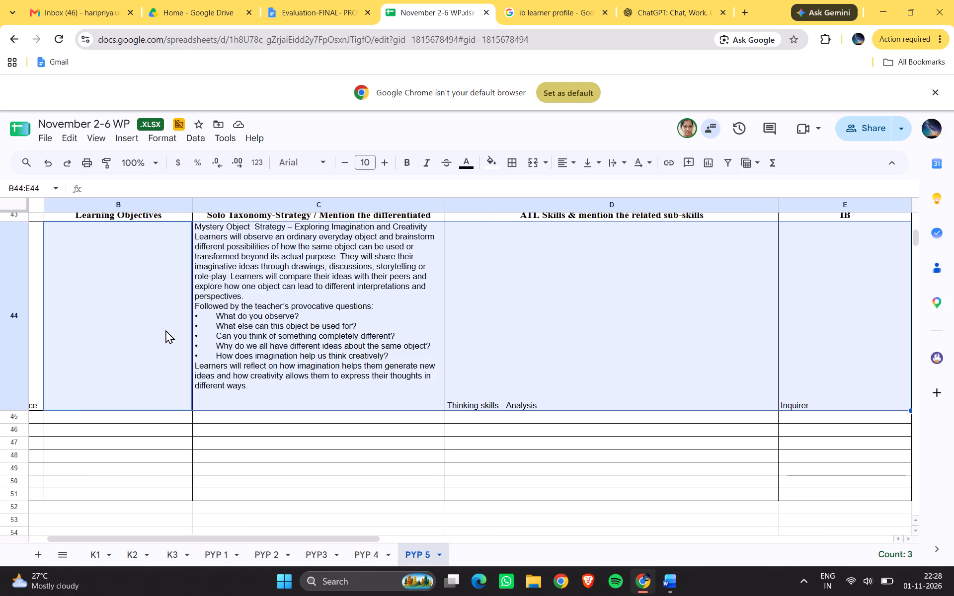
{"action": "key", "text": "ctrl+c"}
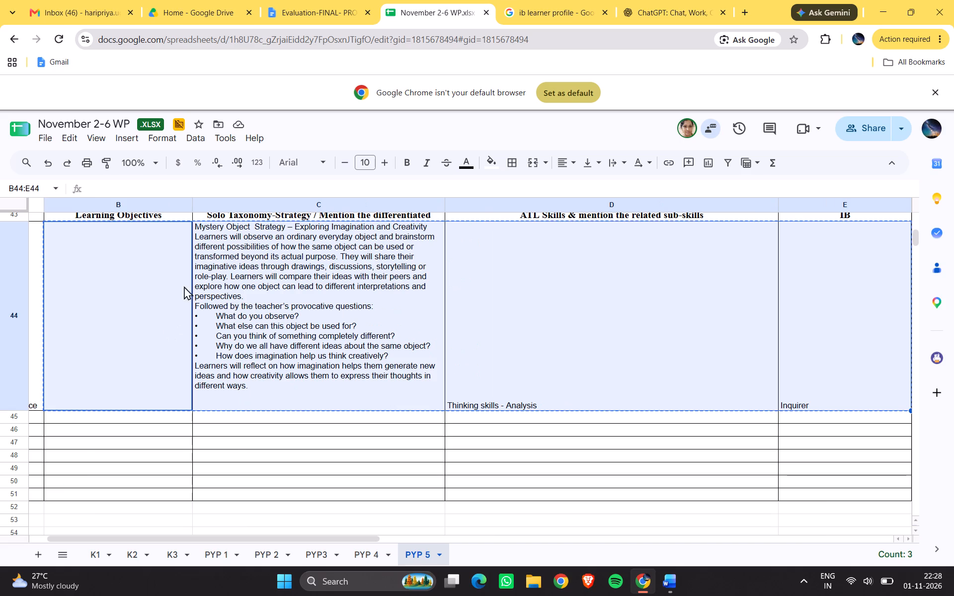
{"action": "left_click", "coordinate": [123, 420]}
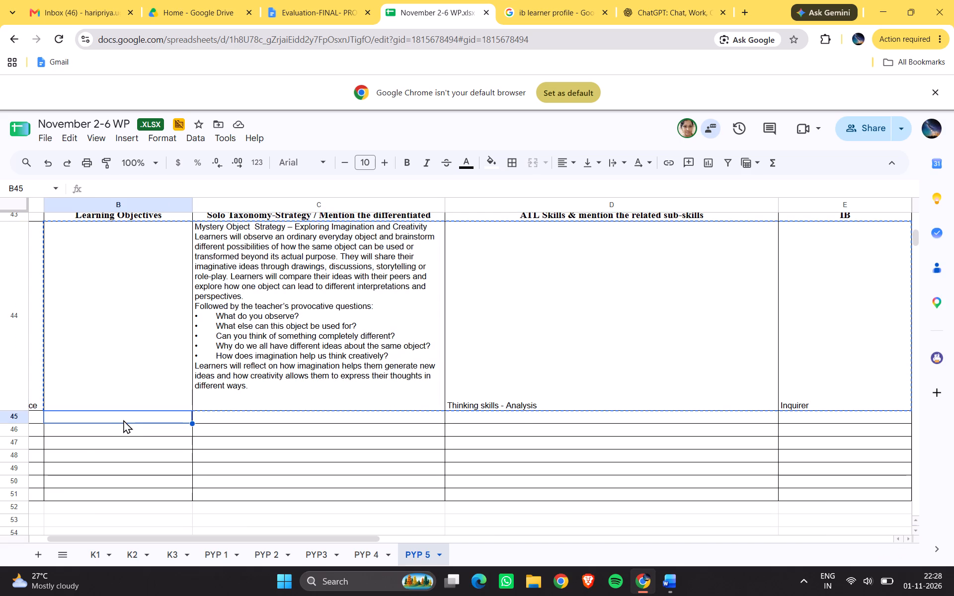
{"action": "key", "text": "ctrl+v"}
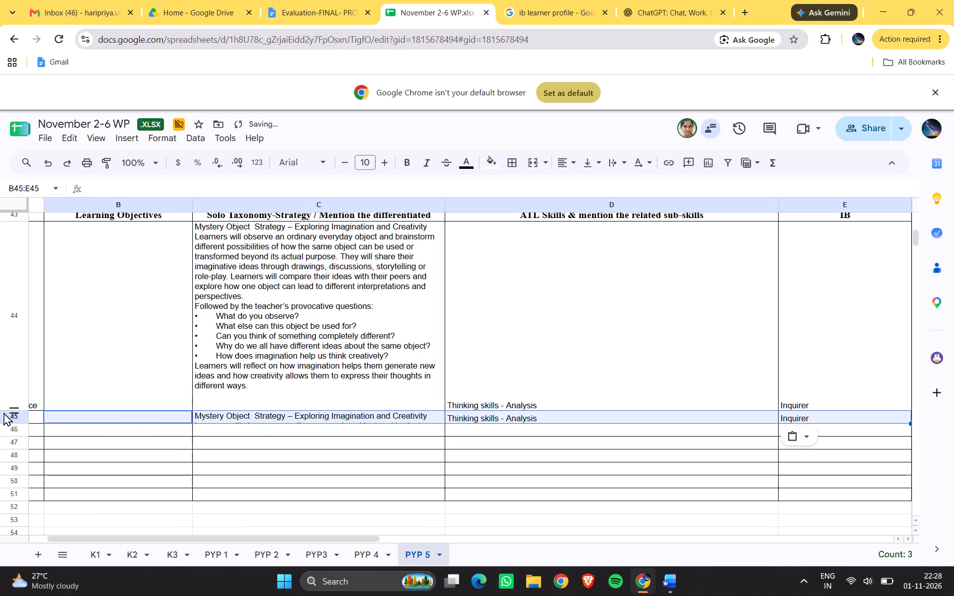
{"action": "double_click", "coordinate": [15, 421]}
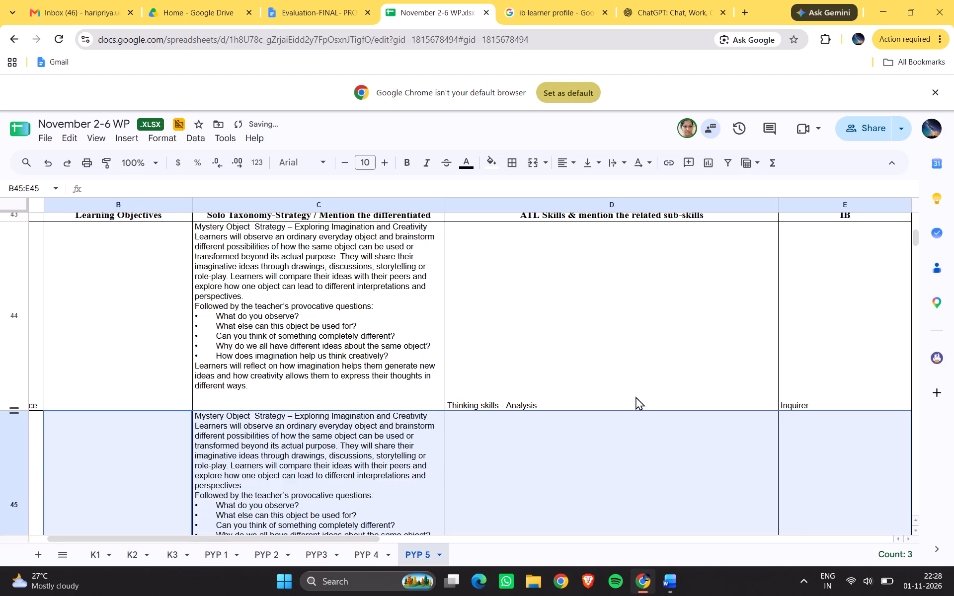
{"action": "scroll", "coordinate": [679, 472], "scroll_direction": "down", "scroll_amount": 1}
{"action": "left_click", "coordinate": [676, 467]}
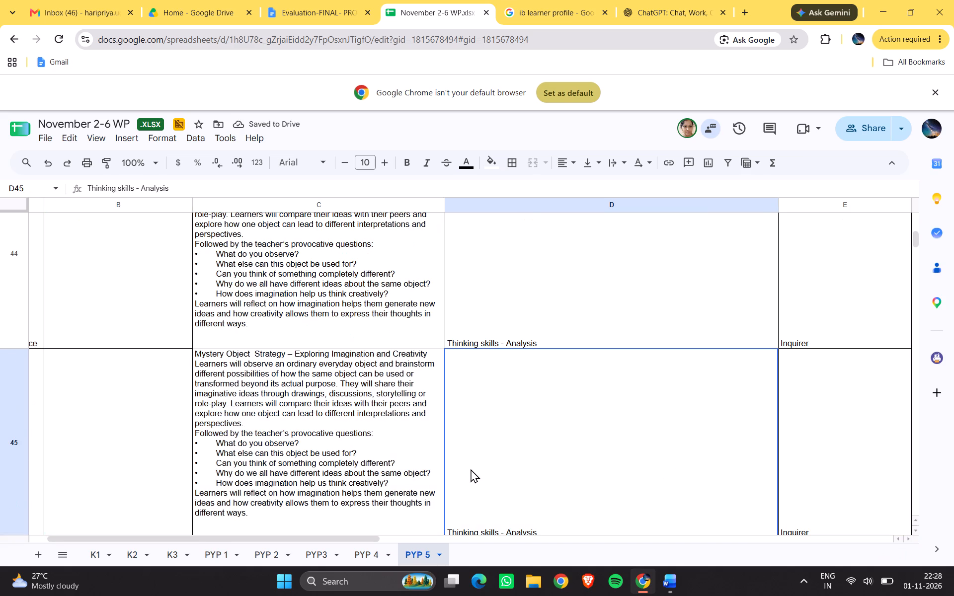
Apply an outer border to Wednesday's HRT - Science strategy cell.
{"action": "left_click", "coordinate": [381, 290]}
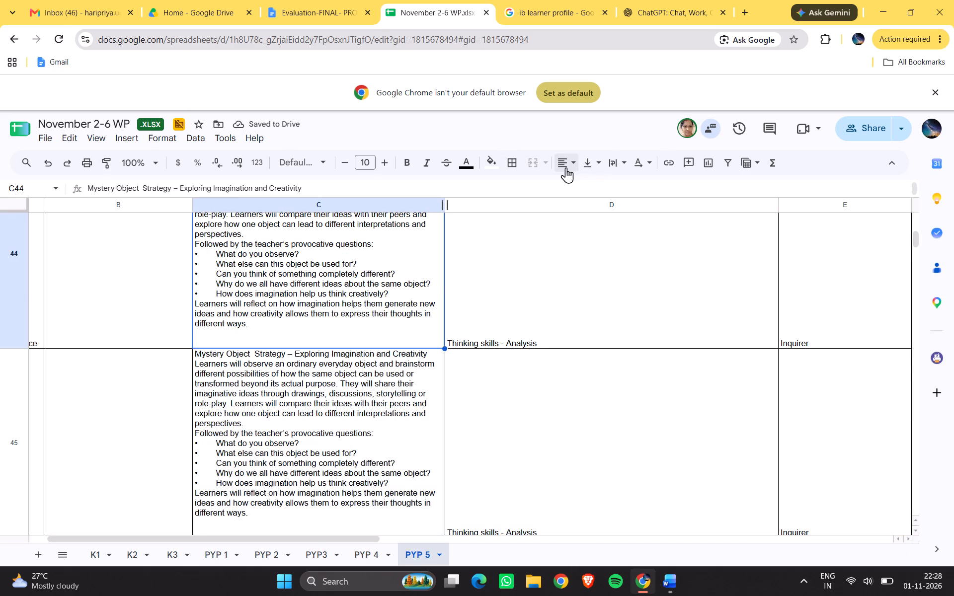
{"action": "left_click", "coordinate": [513, 161]}
{"action": "left_click", "coordinate": [603, 187]}
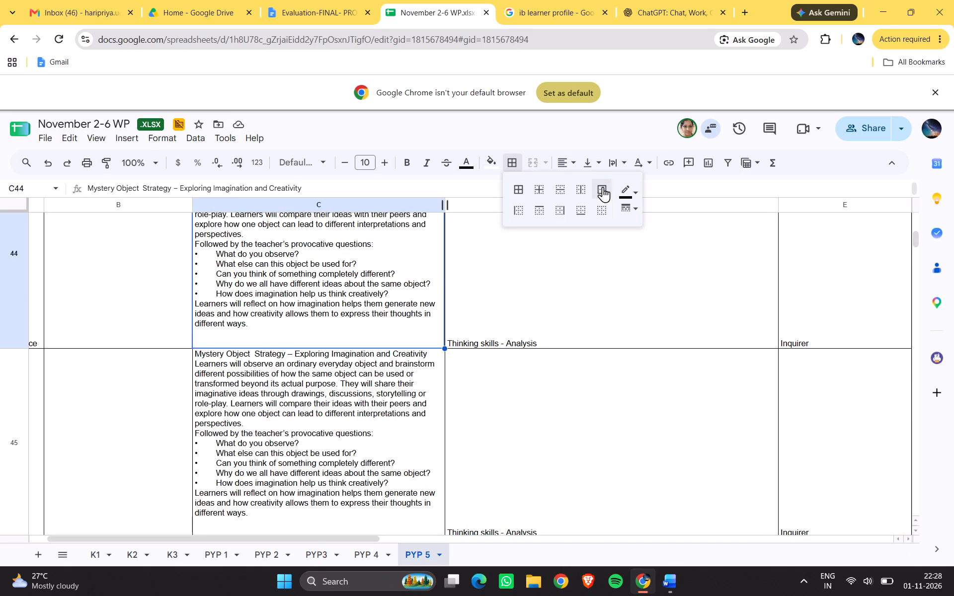
Enter "Unwrapping the Centraldea" under Learning Objectives for Wednesday's HRT - Science.
{"action": "scroll", "coordinate": [489, 381], "scroll_direction": "down", "scroll_amount": 2}
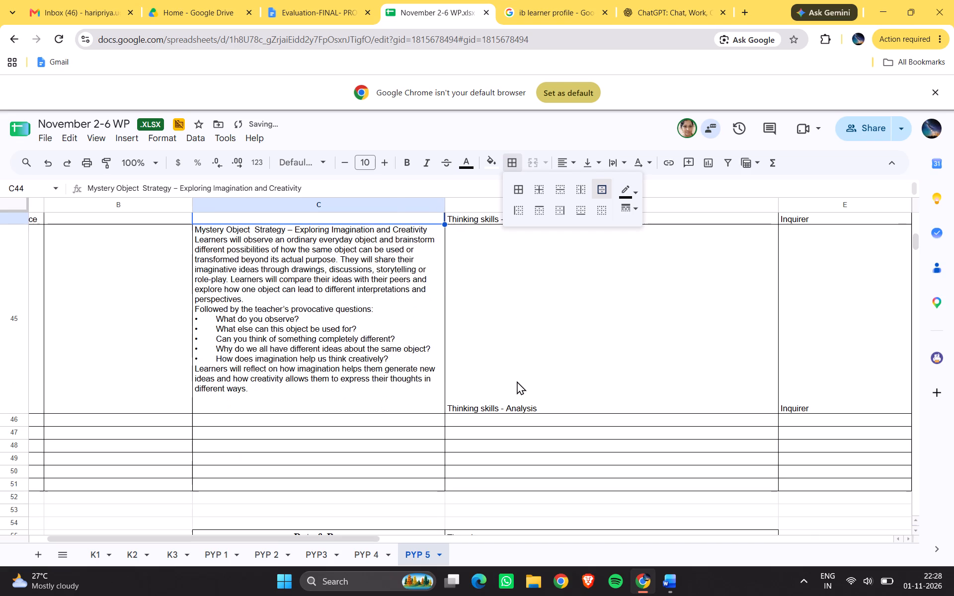
{"action": "left_click_drag", "start_coordinate": [282, 540], "coordinate": [249, 540]}
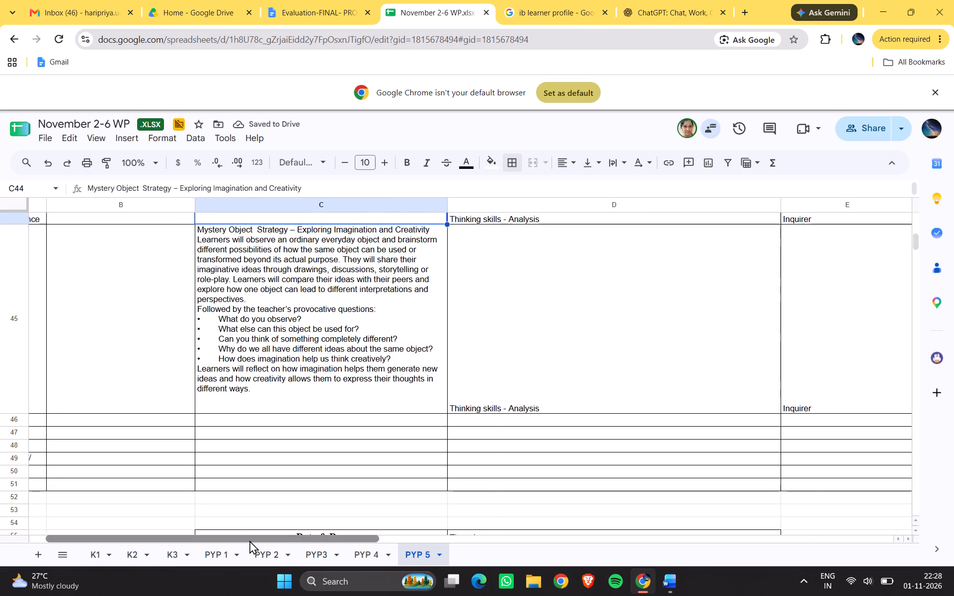
{"action": "left_click_drag", "start_coordinate": [249, 540], "coordinate": [223, 540]}
{"action": "scroll", "coordinate": [181, 443], "scroll_direction": "up", "scroll_amount": 1}
{"action": "scroll", "coordinate": [136, 348], "scroll_direction": "up", "scroll_amount": 2}
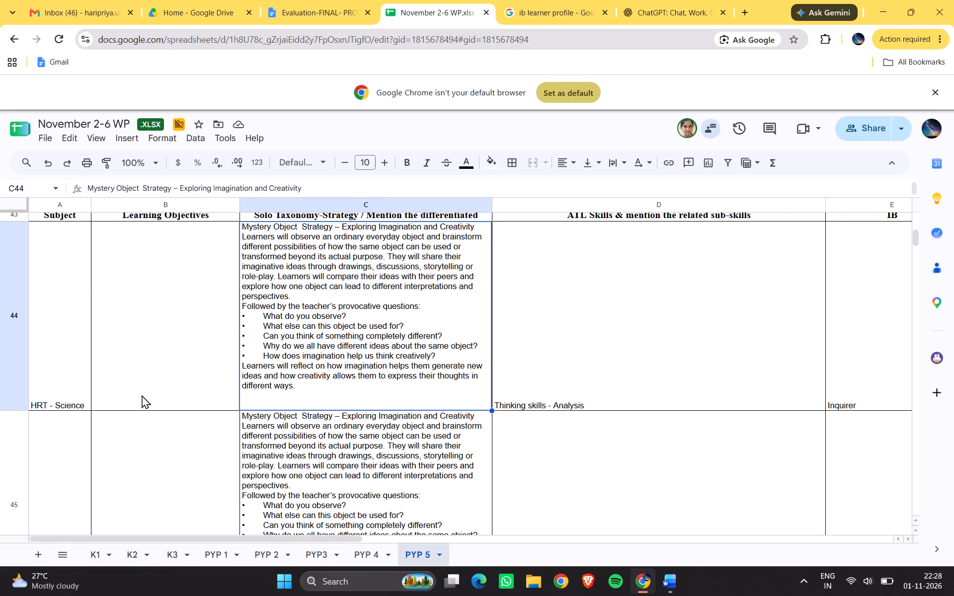
{"action": "left_click", "coordinate": [142, 395]}
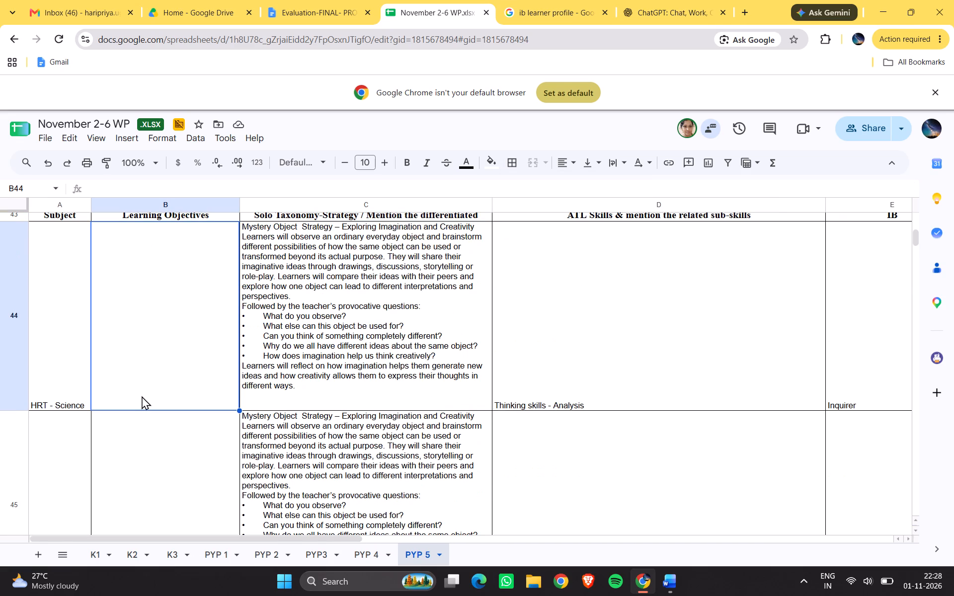
{"action": "type", "text": "Un"}
{"action": "type", "text": "wrapping the"}
{"action": "key", "text": "space"}
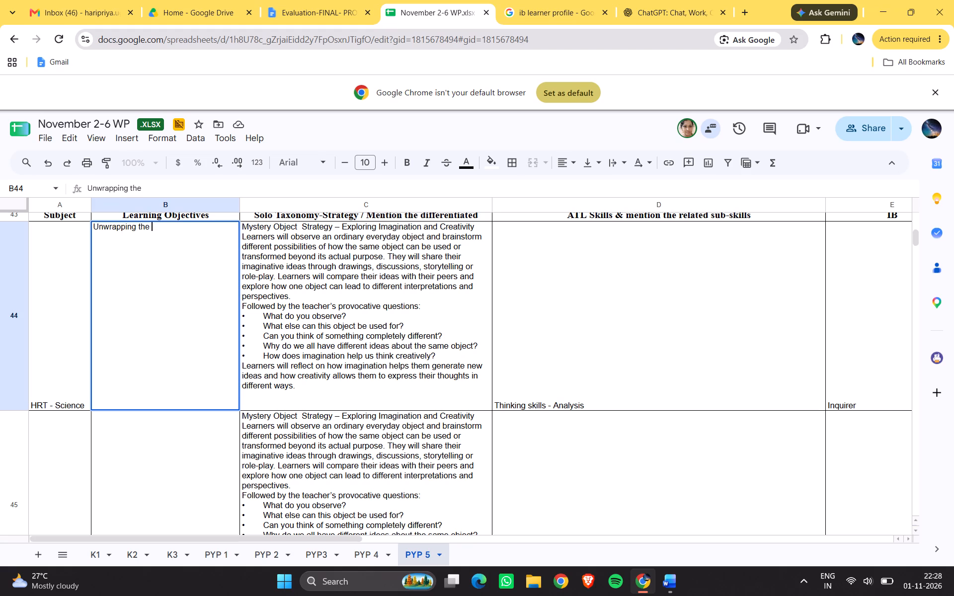
{"action": "type", "text": "Central"}
{"action": "type", "text": "dea"}
{"action": "key", "text": "space"}
{"action": "key", "text": "Down"}
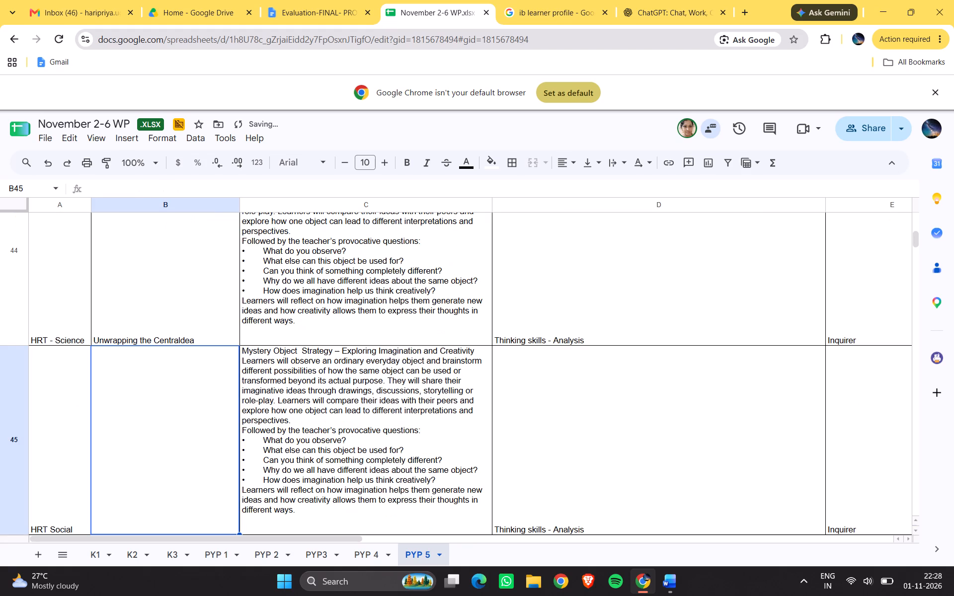
Enter the same "Unwrapping the Centraldea" text under Learning Objectives for Wednesday's HRT Social.
{"action": "type", "text": "Unwra"}
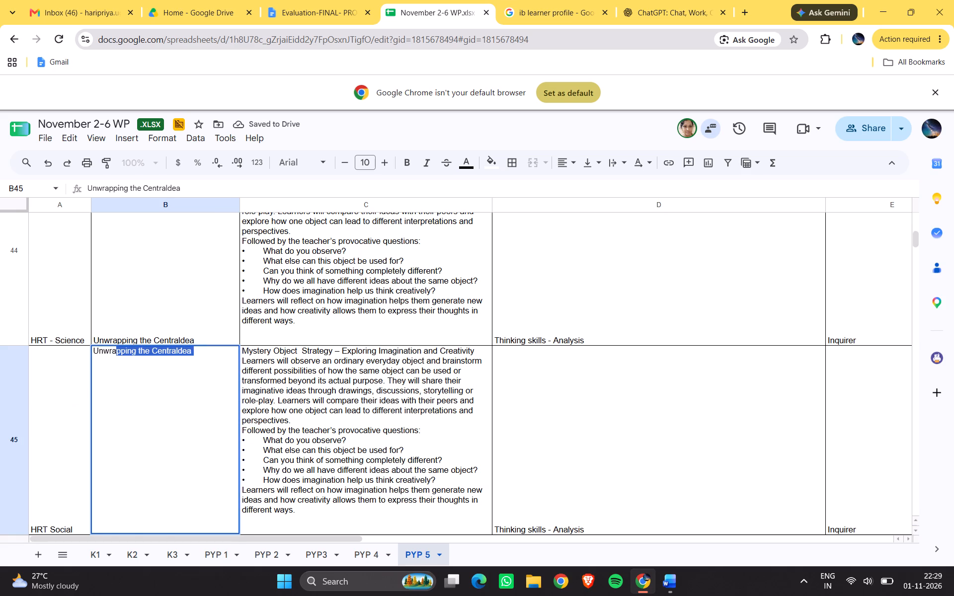
{"action": "key", "text": "Right"}
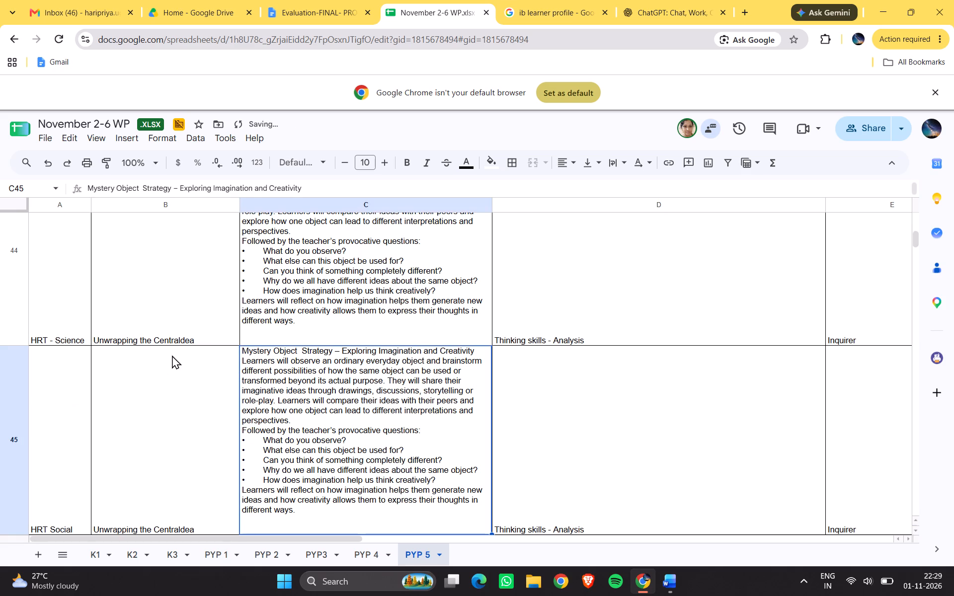
Fit the height of Wednesday's Moral value/Scripture row to its text.
{"action": "scroll", "coordinate": [179, 370], "scroll_direction": "down", "scroll_amount": 1}
{"action": "scroll", "coordinate": [186, 419], "scroll_direction": "down", "scroll_amount": 1}
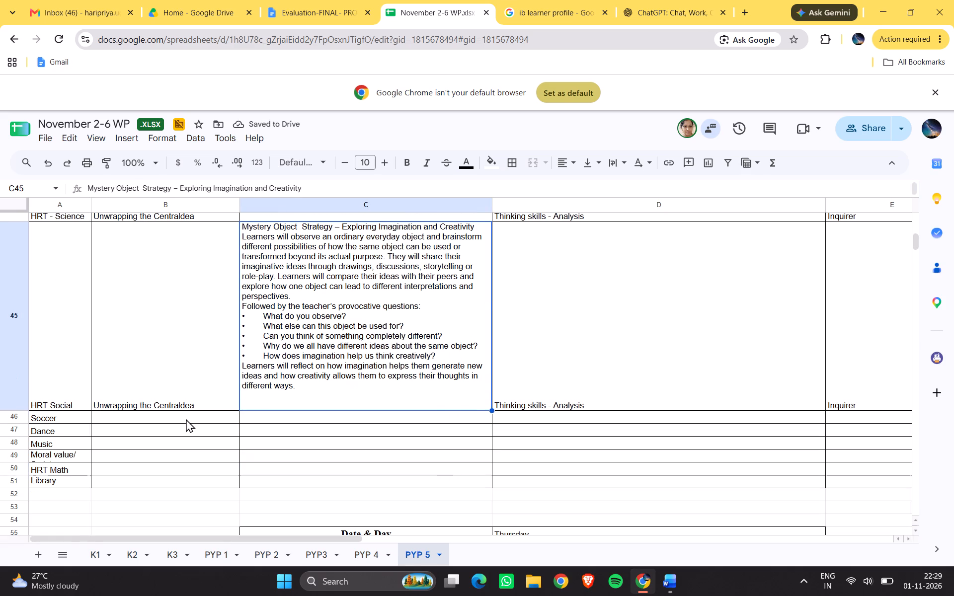
{"action": "left_click", "coordinate": [11, 460]}
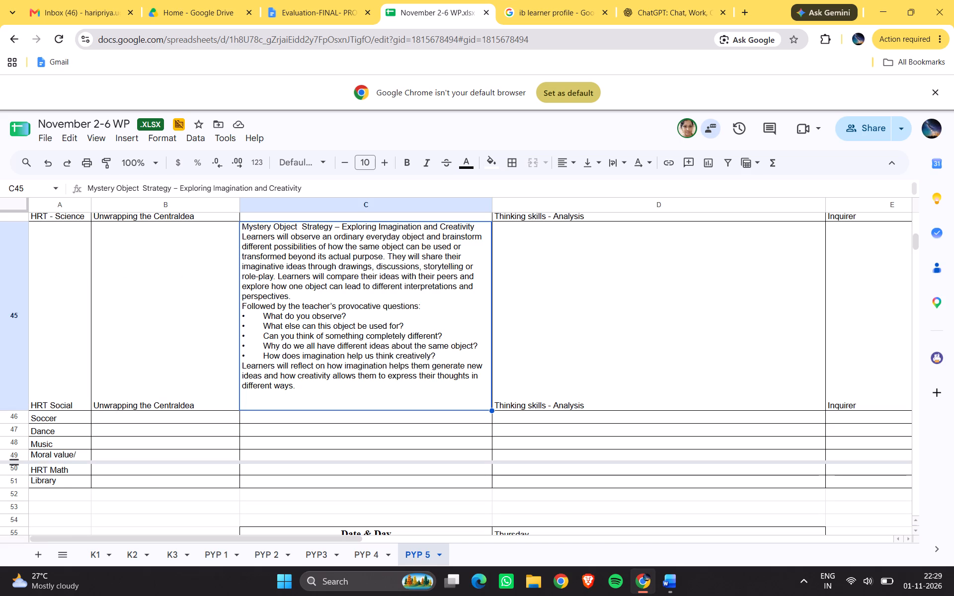
{"action": "left_click", "coordinate": [11, 460]}
{"action": "left_click", "coordinate": [101, 486]}
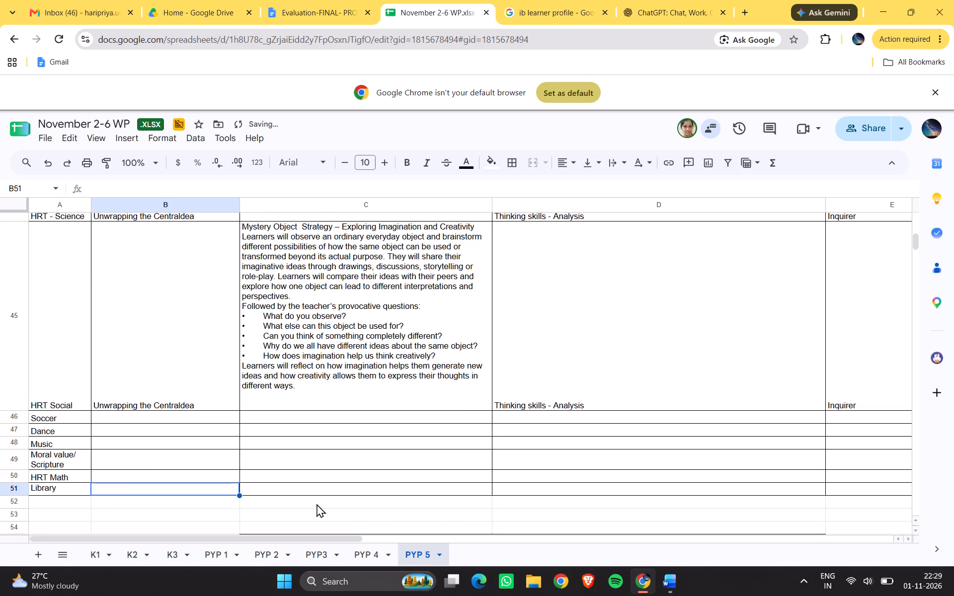
Make Tuesday's Date & Day, Inquiry stage, Theme and Central Idea values bold.
{"action": "scroll", "coordinate": [432, 459], "scroll_direction": "up", "scroll_amount": 4}
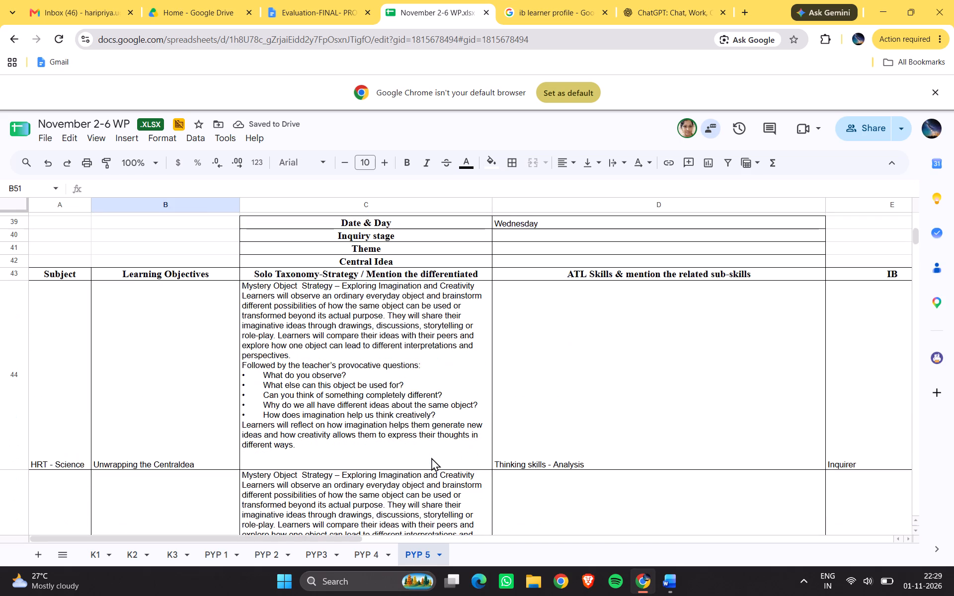
{"action": "scroll", "coordinate": [431, 457], "scroll_direction": "up", "scroll_amount": 1}
{"action": "scroll", "coordinate": [431, 457], "scroll_direction": "down", "scroll_amount": 1}
{"action": "scroll", "coordinate": [431, 457], "scroll_direction": "up", "scroll_amount": 1}
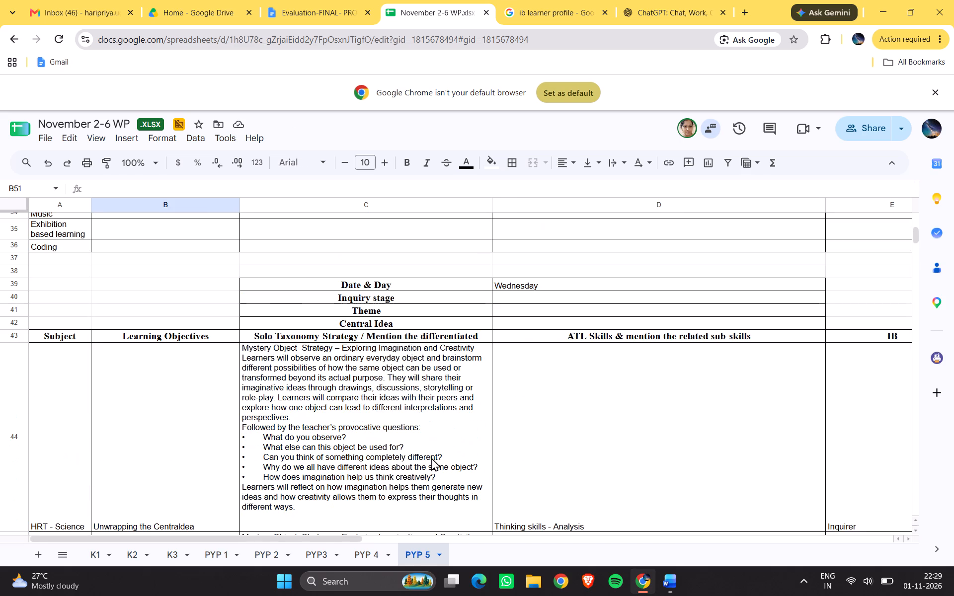
{"action": "scroll", "coordinate": [431, 457], "scroll_direction": "down", "scroll_amount": 1}
{"action": "scroll", "coordinate": [431, 457], "scroll_direction": "up", "scroll_amount": 3}
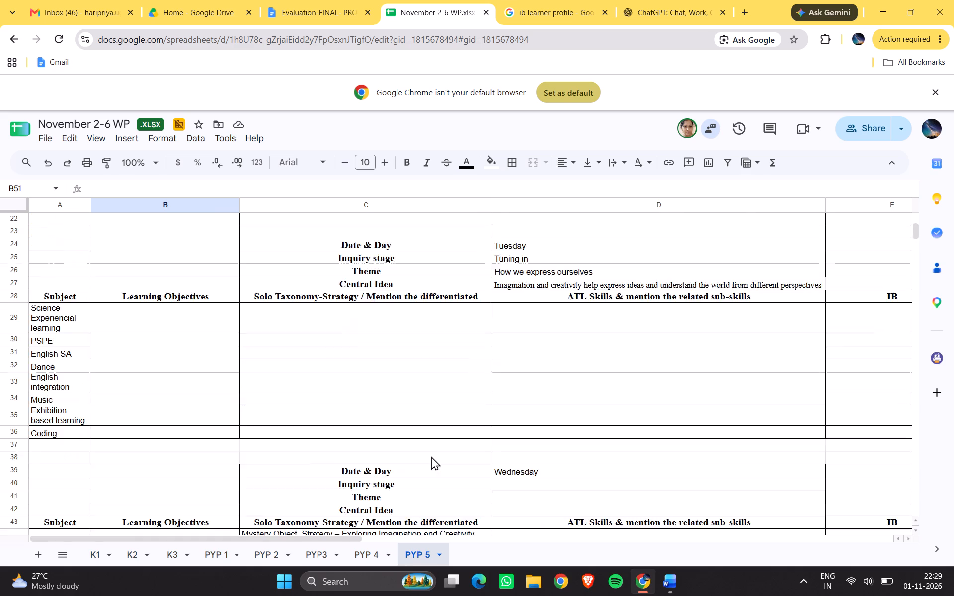
{"action": "scroll", "coordinate": [431, 456], "scroll_direction": "up", "scroll_amount": 3}
{"action": "left_click", "coordinate": [513, 376]}
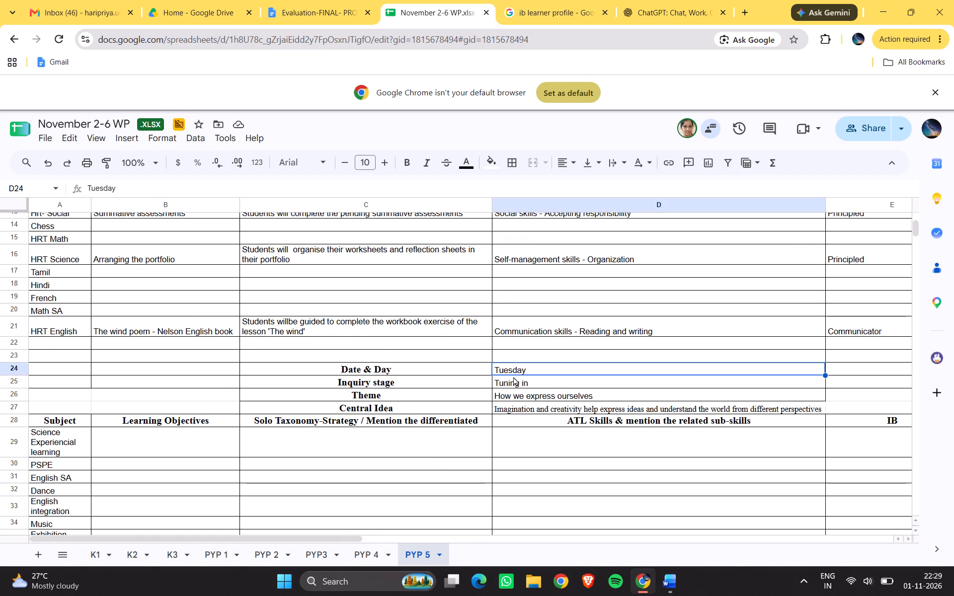
{"action": "left_click", "coordinate": [513, 380]}
{"action": "left_click", "coordinate": [511, 368]}
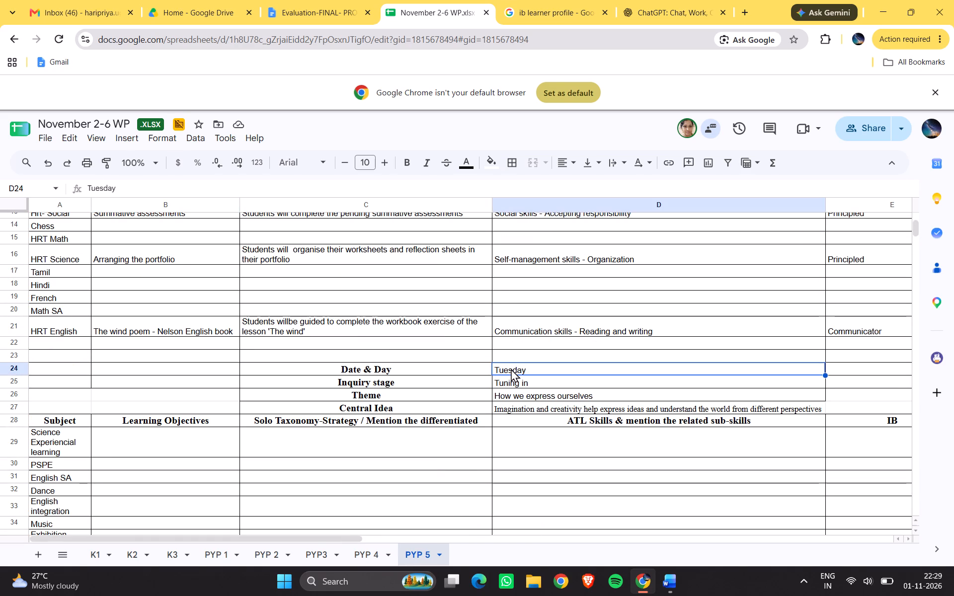
{"action": "key", "text": "shift+Down"}
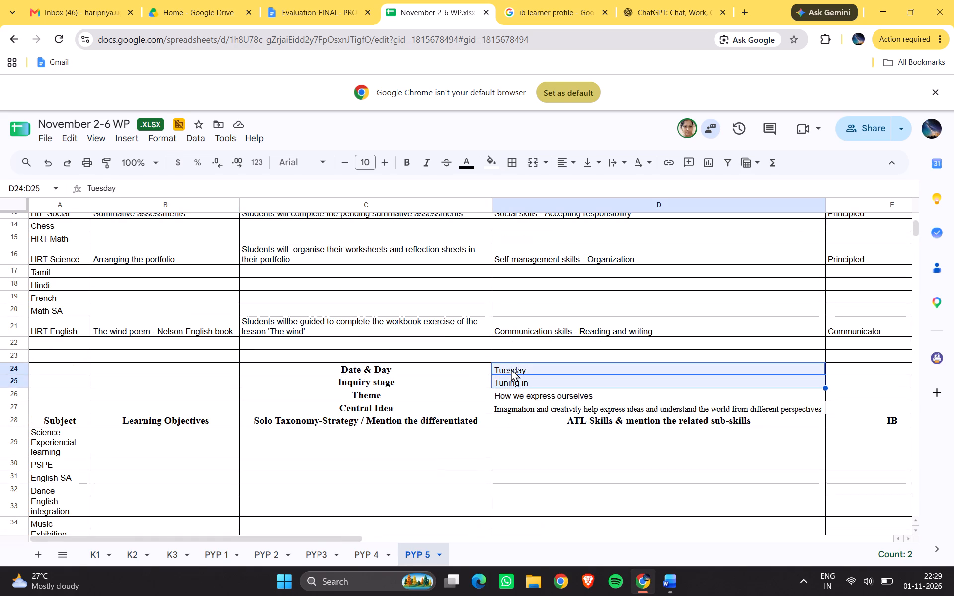
{"action": "key", "text": "shift+Down"}
{"action": "key", "text": "shift+Down"}
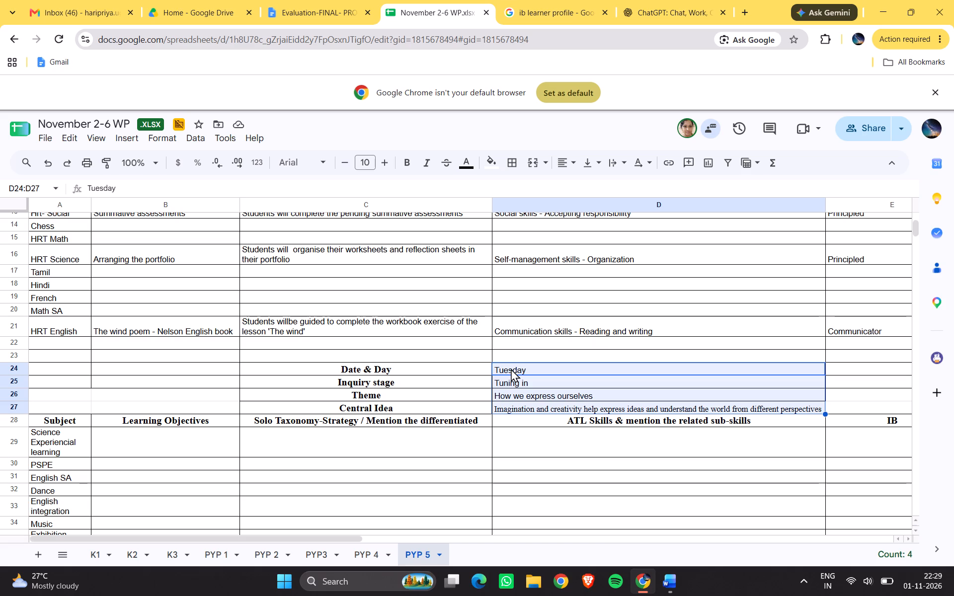
{"action": "key", "text": "ctrl+b"}
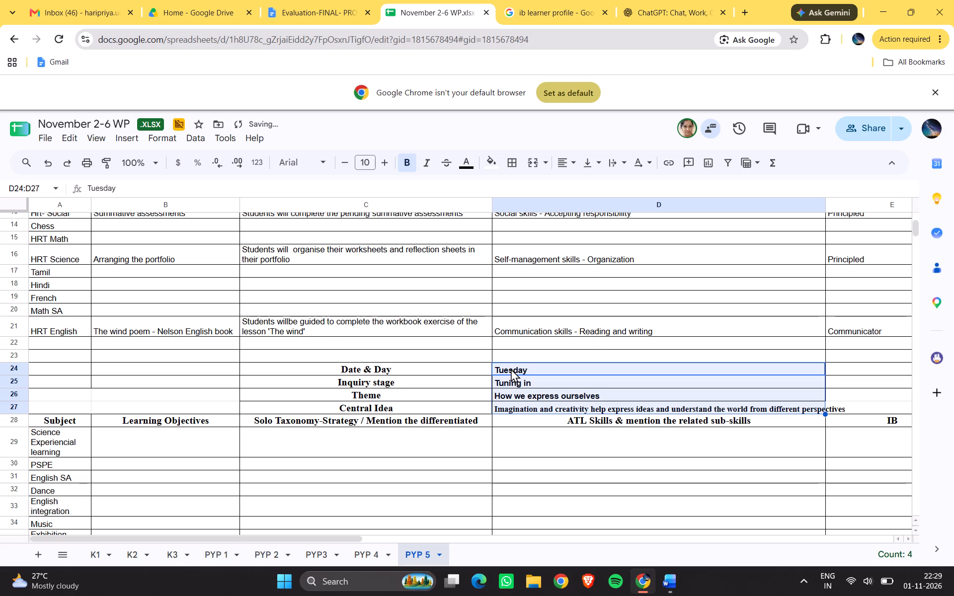
Copy Tuesday's Inquiry stage, Theme and Central Idea values into the matching cells of Wednesday's header.
{"action": "left_click", "coordinate": [524, 393]}
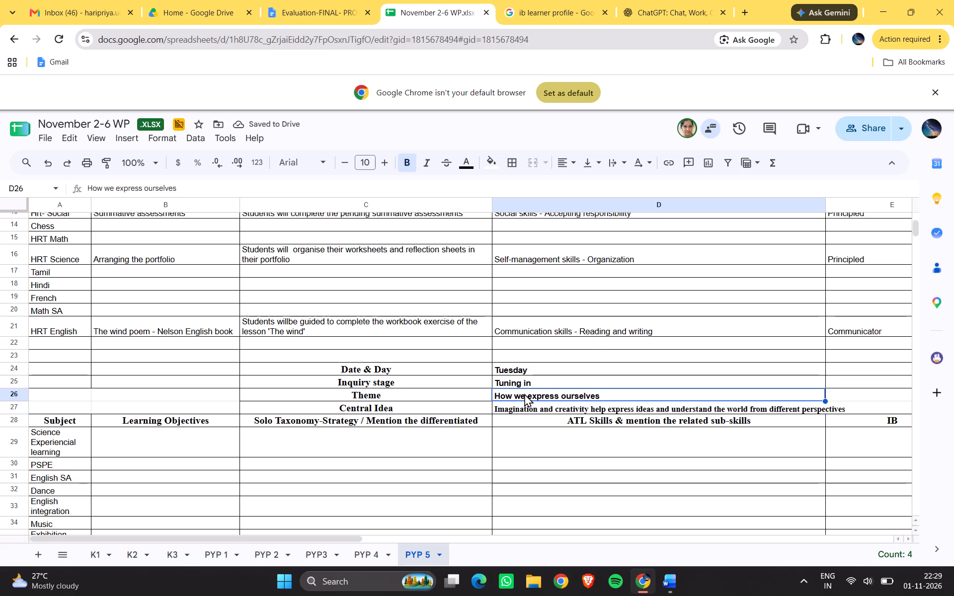
{"action": "left_click", "coordinate": [527, 379]}
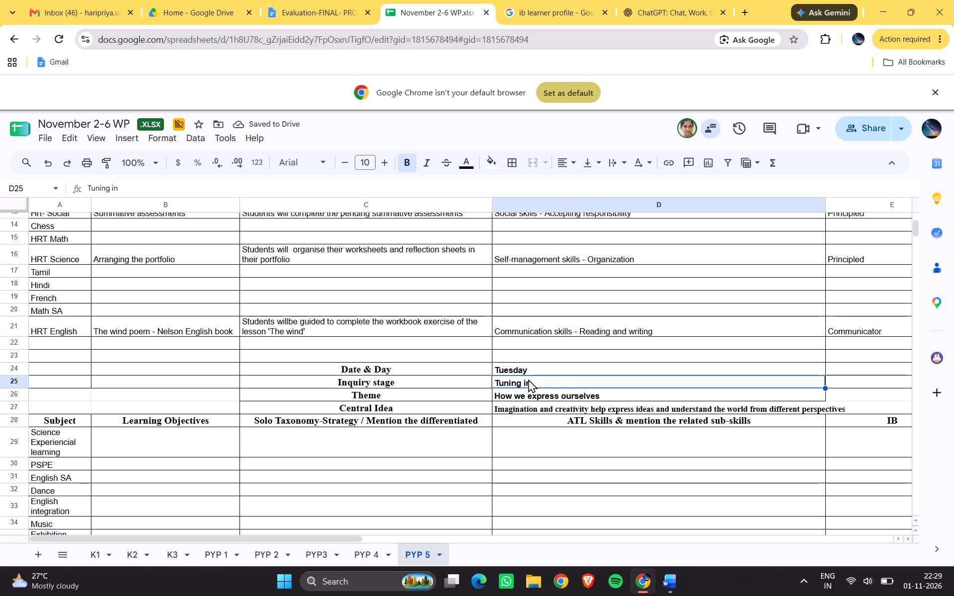
{"action": "key", "text": "shift+Down"}
{"action": "key", "text": "shift+Down"}
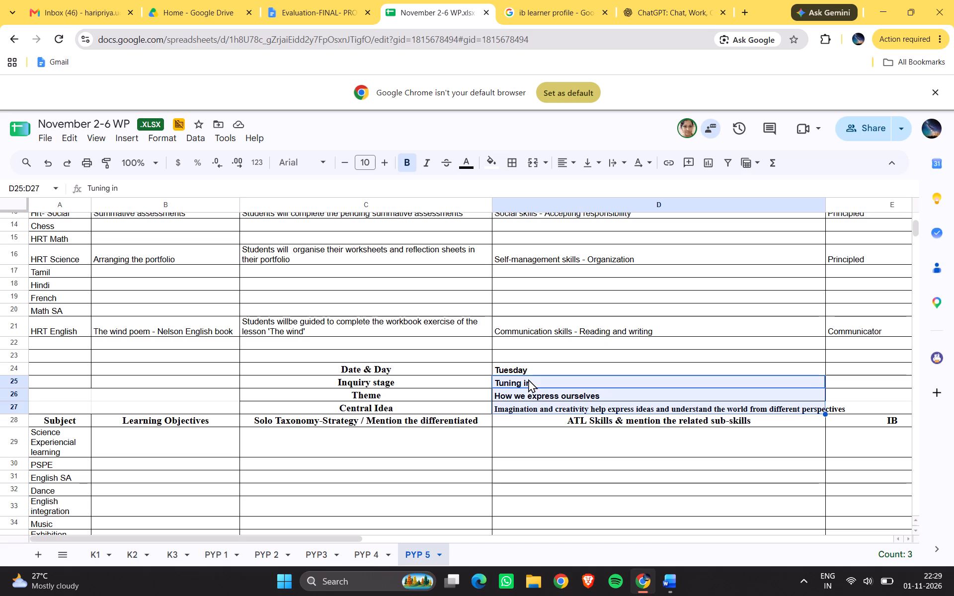
{"action": "key", "text": "ctrl+c"}
{"action": "scroll", "coordinate": [528, 379], "scroll_direction": "down", "scroll_amount": 3}
{"action": "left_click", "coordinate": [514, 425]}
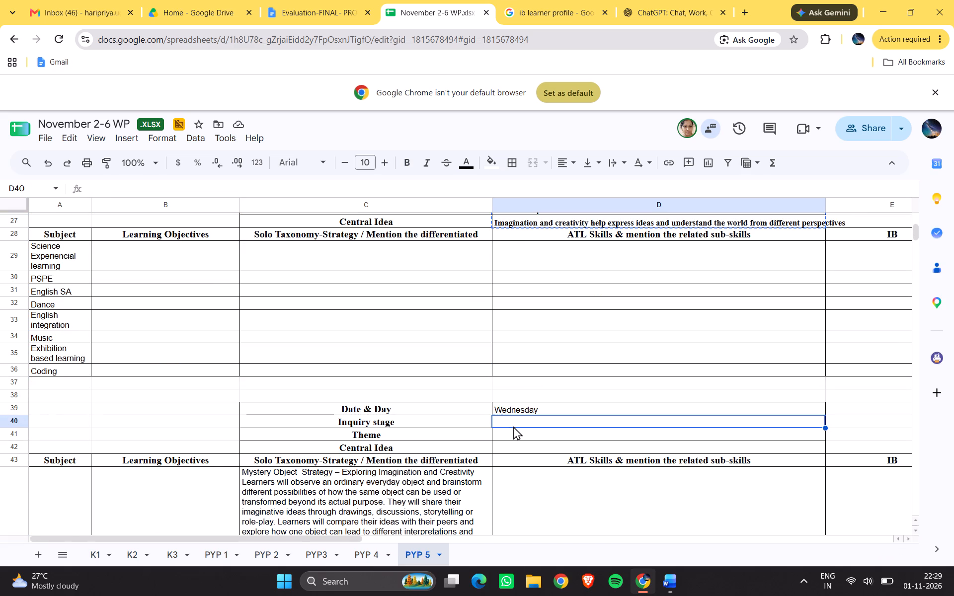
{"action": "key", "text": "ctrl+v"}
Make the Date & Day value "Wednesday" bold in Wednesday's header.
{"action": "left_click", "coordinate": [523, 404]}
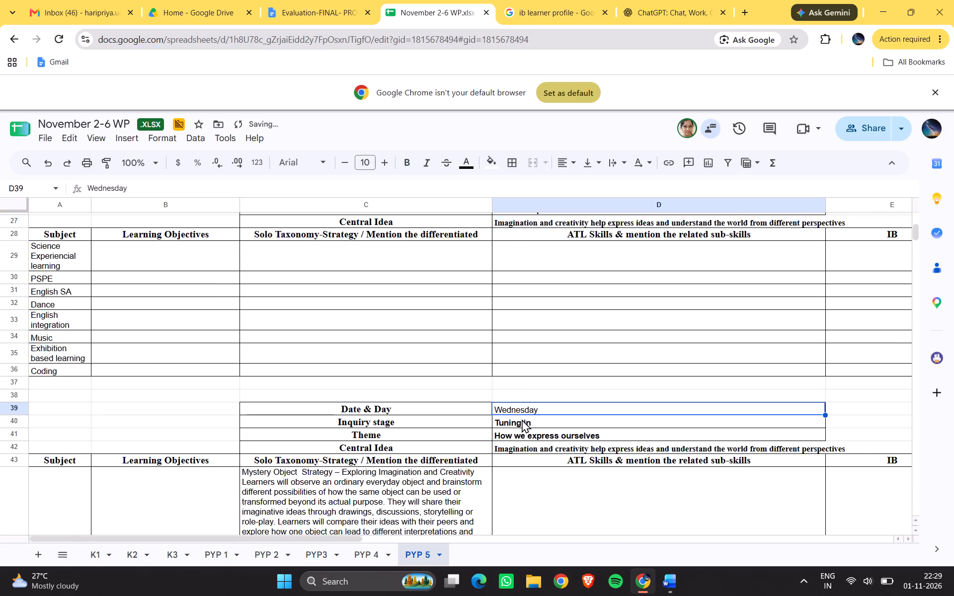
{"action": "key", "text": "ctrl+b"}
{"action": "left_click_drag", "start_coordinate": [522, 419], "coordinate": [523, 469], "text": "ctrl"}
{"action": "left_click", "coordinate": [550, 472]}
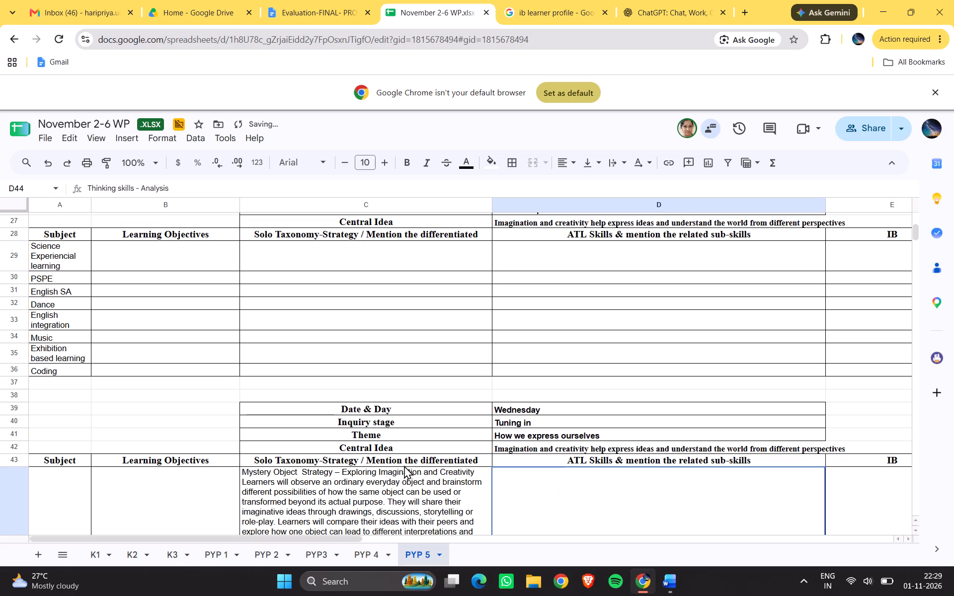
Enter "Tie and die activity" as the learning objective in Tuesday's Science Experiencial learning row.
{"action": "scroll", "coordinate": [225, 366], "scroll_direction": "up", "scroll_amount": 1}
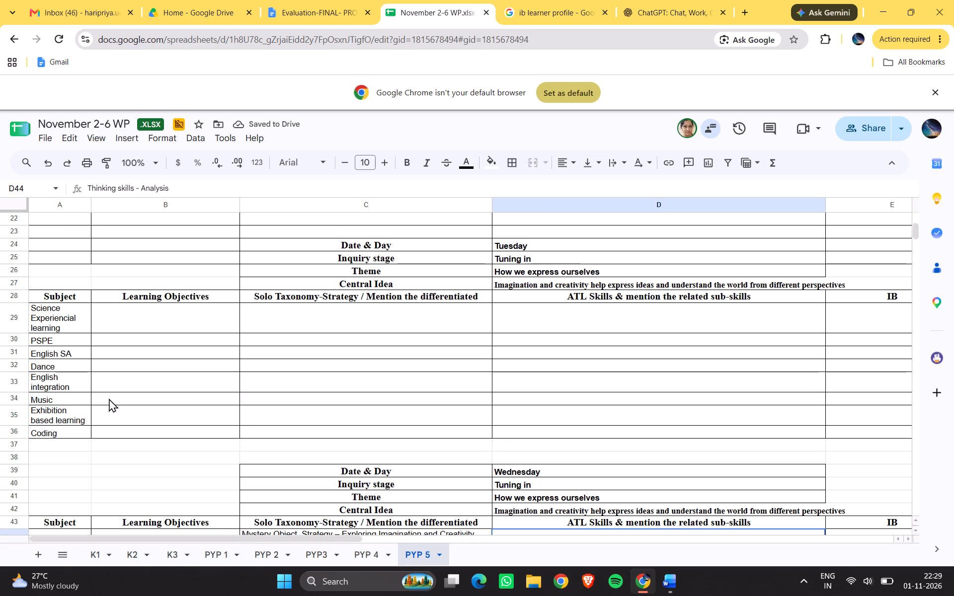
{"action": "left_click", "coordinate": [115, 380]}
{"action": "left_click", "coordinate": [114, 413]}
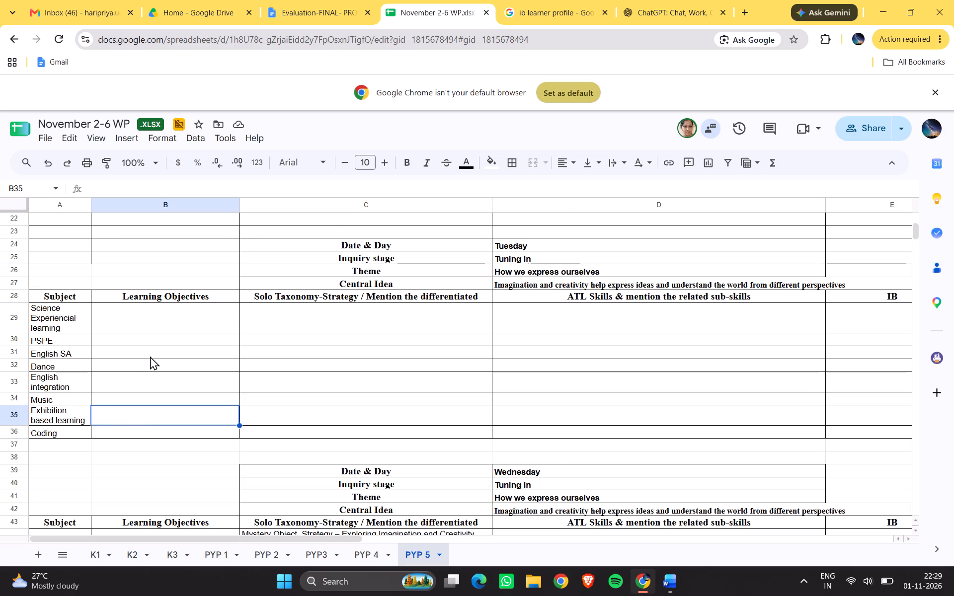
{"action": "left_click", "coordinate": [160, 328]}
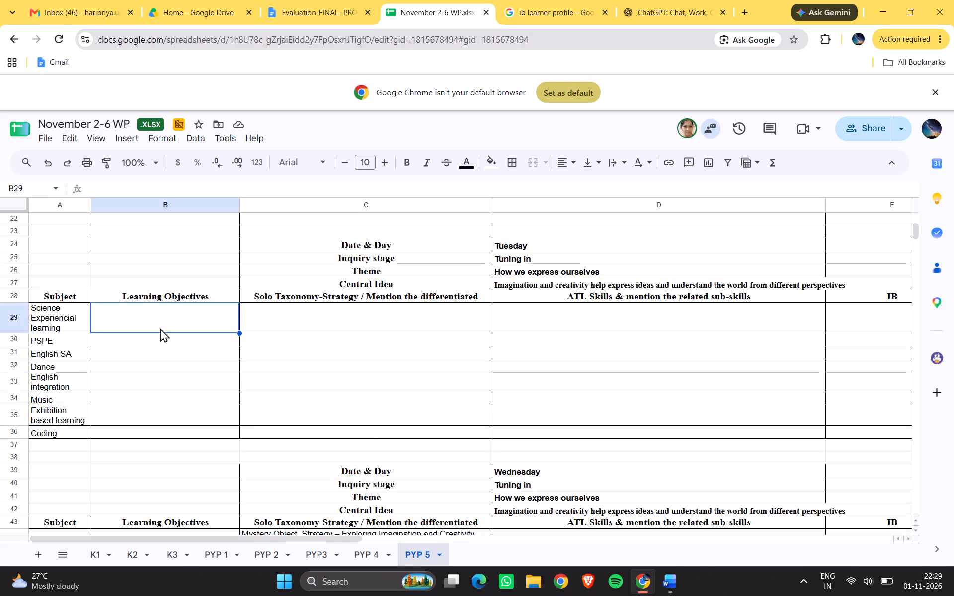
{"action": "type", "text": "Tie and"}
{"action": "key", "text": "space"}
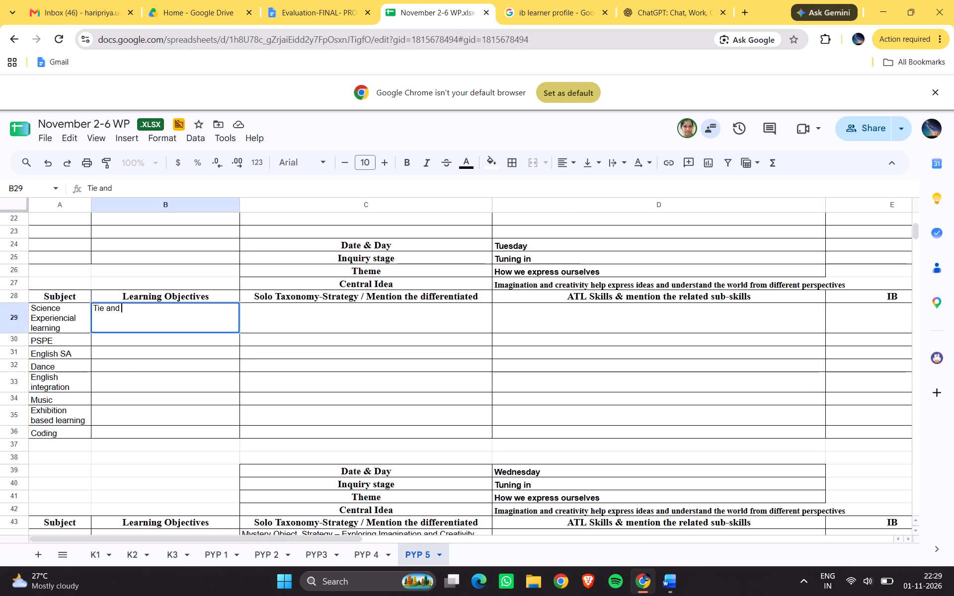
{"action": "type", "text": "die"}
{"action": "key", "text": "space"}
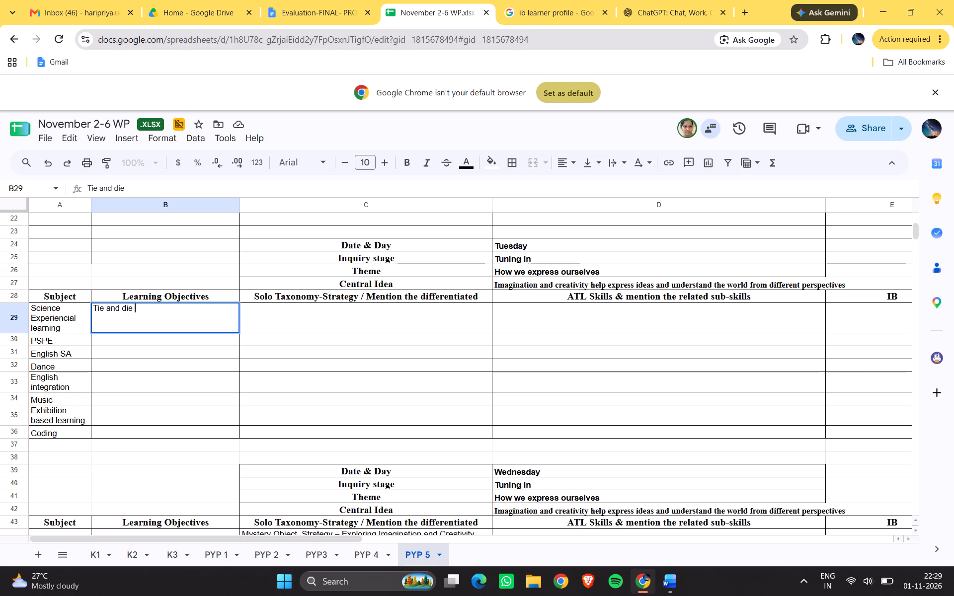
{"action": "type", "text": "ac"}
{"action": "type", "text": "ti"}
{"action": "type", "text": "vity"}
{"action": "key", "text": "space"}
{"action": "key", "text": "Right"}
Fill the Solo Taxonomy strategy cell of Tuesday's Science Experiencial learning row with "students will explore the natural dying acivity using naturalcolours".
{"action": "key", "text": "Return"}
{"action": "key", "text": "s"}
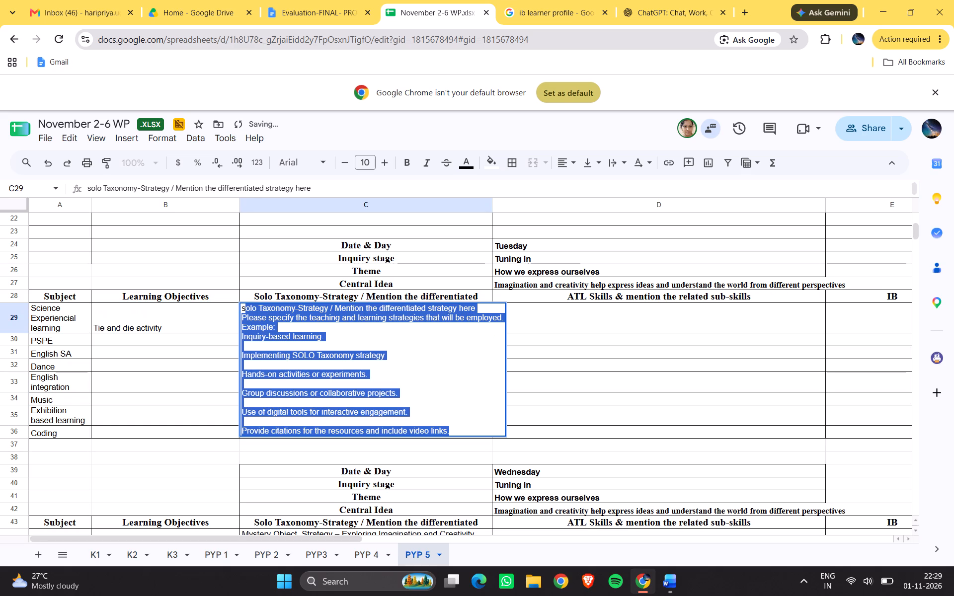
{"action": "type", "text": "tudenst"}
{"action": "key", "text": "space"}
{"action": "key", "text": "BackSpace"}
{"action": "key", "text": "BackSpace"}
{"action": "key", "text": "BackSpace"}
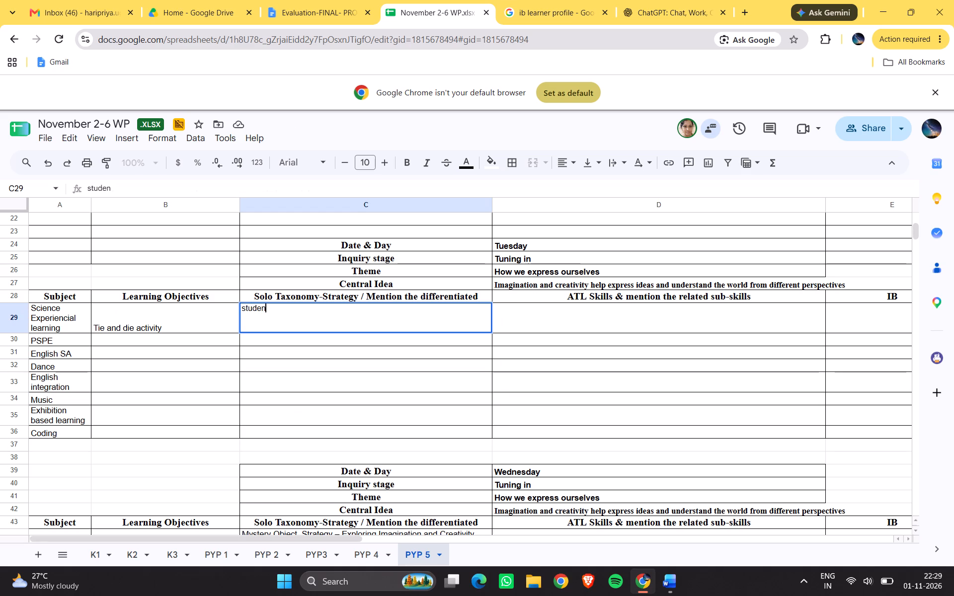
{"action": "type", "text": "ts will explore the natural"}
{"action": "key", "text": "space"}
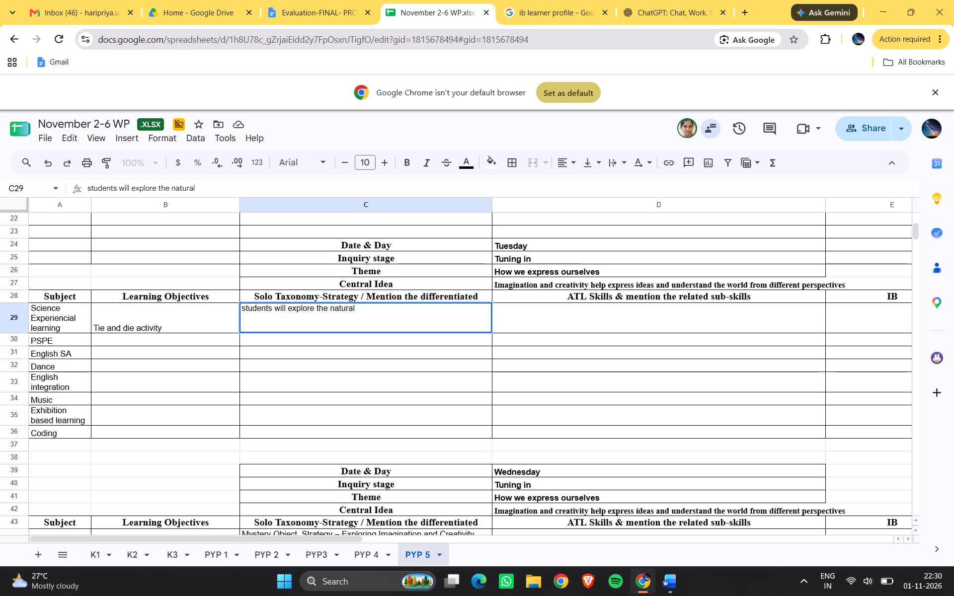
{"action": "type", "text": "dying acivity using naturalcolo"}
{"action": "type", "text": "urs"}
{"action": "key", "text": "space"}
{"action": "key", "text": "Right"}
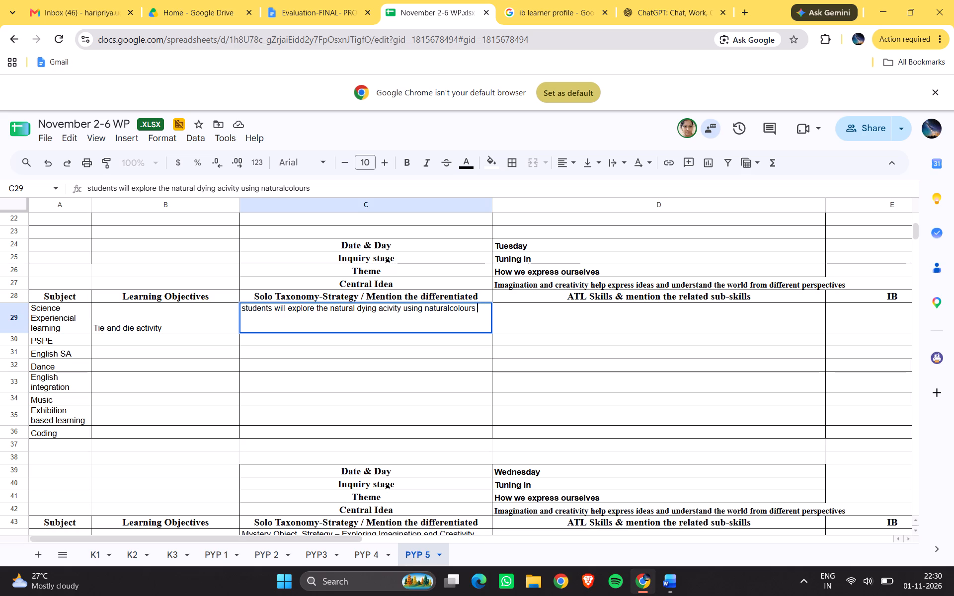
{"action": "key", "text": "Return"}
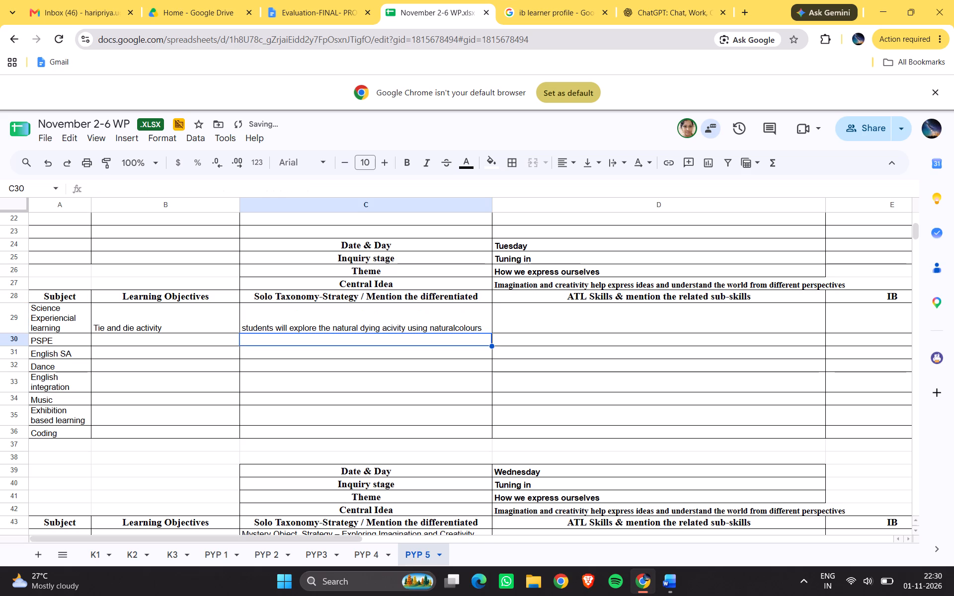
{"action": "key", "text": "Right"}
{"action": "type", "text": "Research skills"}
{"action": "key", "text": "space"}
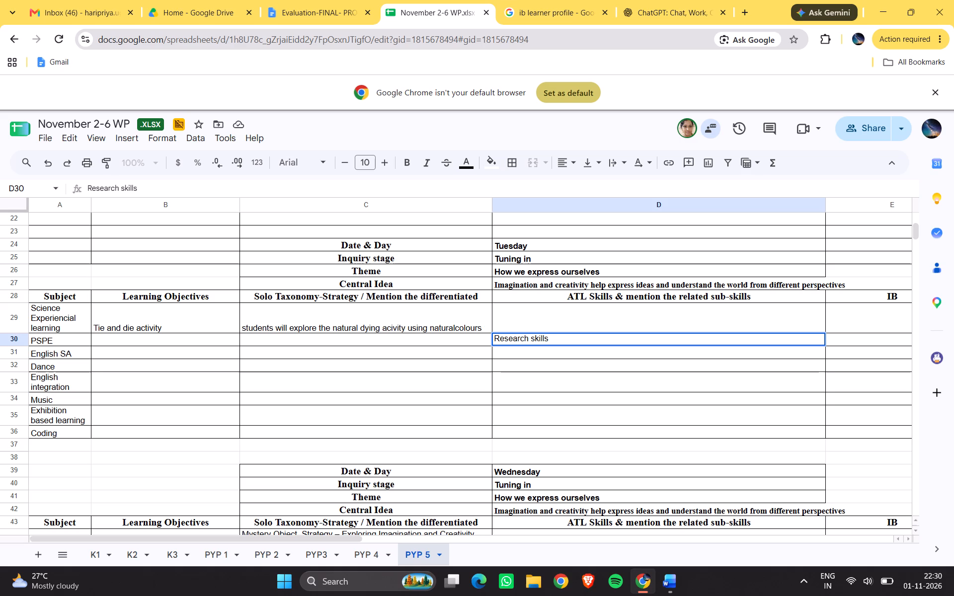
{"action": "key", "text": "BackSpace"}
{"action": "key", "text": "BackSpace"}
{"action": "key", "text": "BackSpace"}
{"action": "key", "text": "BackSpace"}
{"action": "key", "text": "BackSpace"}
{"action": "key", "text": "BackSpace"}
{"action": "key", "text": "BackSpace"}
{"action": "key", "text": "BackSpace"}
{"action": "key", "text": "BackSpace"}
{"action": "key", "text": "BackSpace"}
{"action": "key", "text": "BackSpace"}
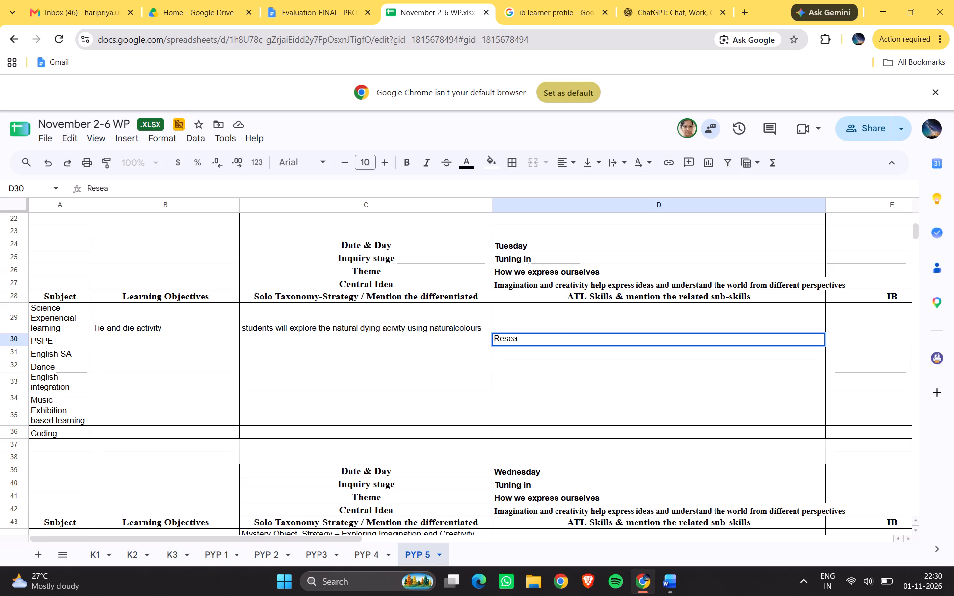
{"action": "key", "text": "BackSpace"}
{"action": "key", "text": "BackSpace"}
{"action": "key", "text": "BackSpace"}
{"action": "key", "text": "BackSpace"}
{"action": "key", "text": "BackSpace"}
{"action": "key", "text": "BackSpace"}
Enter "Research skills - Observing" as the ATL skill in Tuesday's Science Experiencial learning row.
{"action": "key", "text": "Up"}
{"action": "key", "text": "shift+t"}
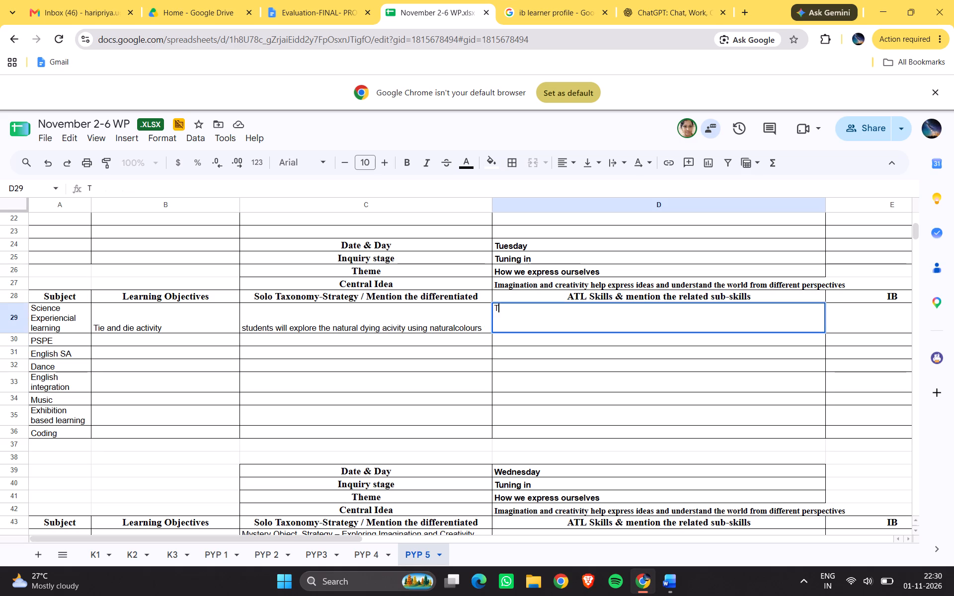
{"action": "key", "text": "BackSpace"}
{"action": "type", "text": "Research skills - On"}
{"action": "key", "text": "BackSpace"}
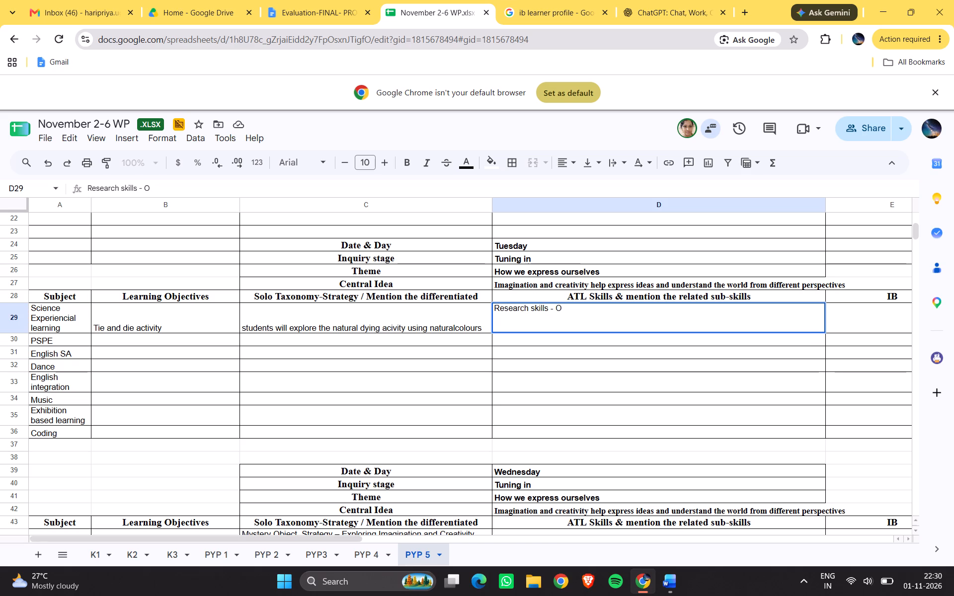
{"action": "type", "text": "bd"}
{"action": "key", "text": "BackSpace"}
{"action": "type", "text": "serving"}
{"action": "key", "text": "space"}
{"action": "key", "text": "Right"}
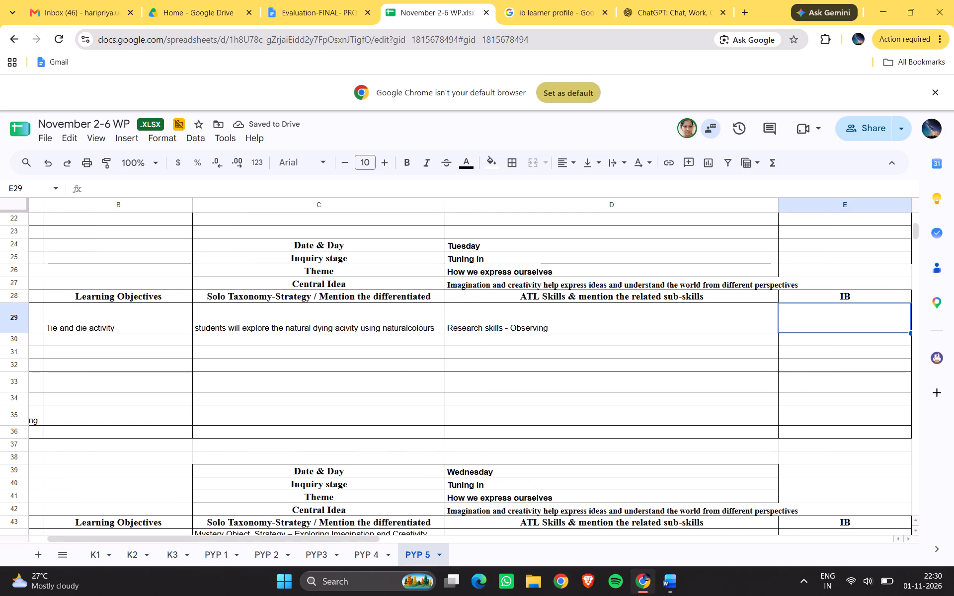
Enter "Inquirer" in the IB column of Tuesday's Science Experiencial learning row.
{"action": "type", "text": "Inw"}
{"action": "key", "text": "BackSpace"}
{"action": "key", "text": "q"}
{"action": "type", "text": "uirer"}
{"action": "key", "text": "space"}
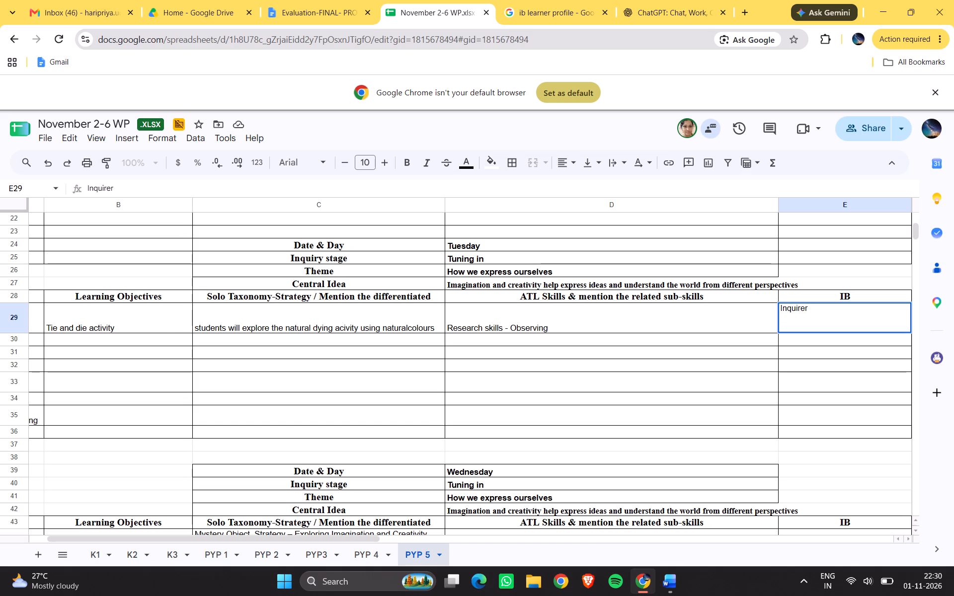
{"action": "left_click", "coordinate": [104, 404]}
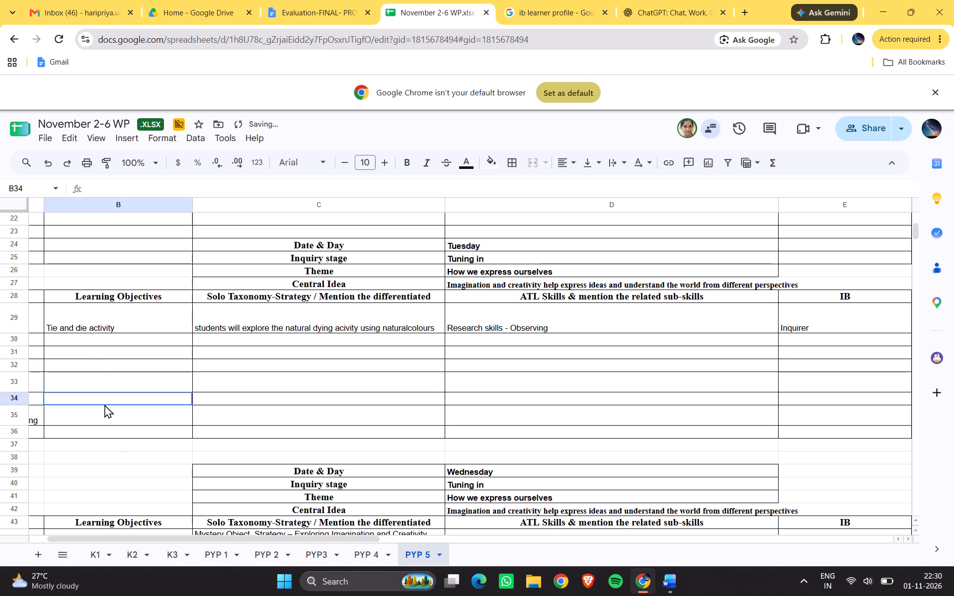
Enter the learning objective "To understand the meaning for the central idea" in Tuesday's Exhibition based learning row.
{"action": "left_click_drag", "start_coordinate": [163, 540], "coordinate": [116, 534]}
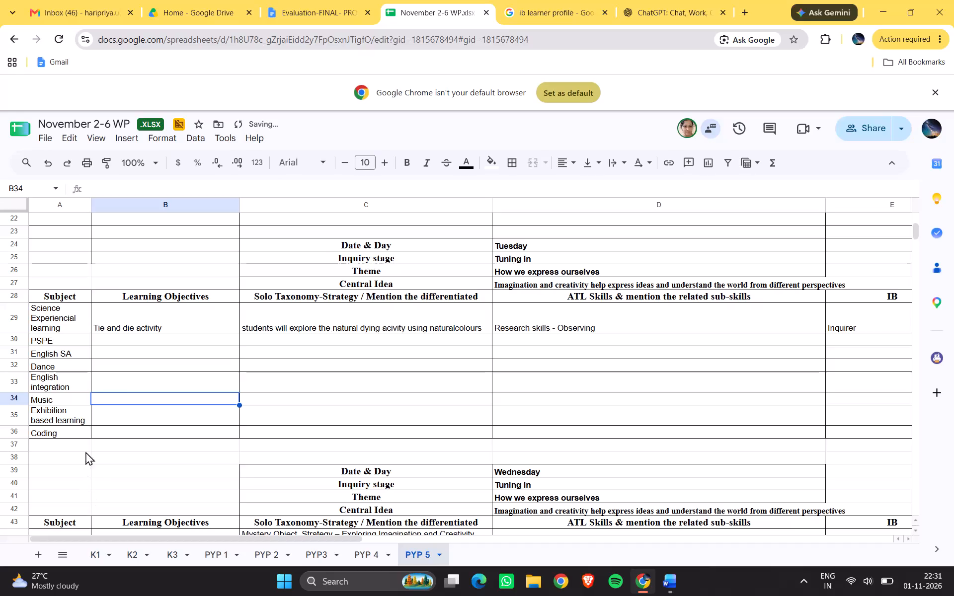
{"action": "left_click", "coordinate": [125, 419]}
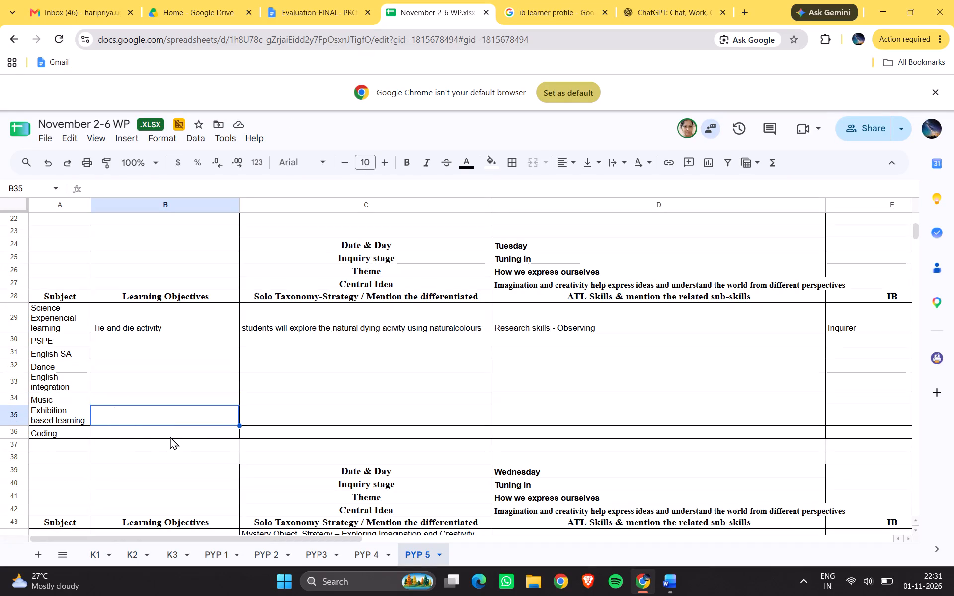
{"action": "type", "text": "TO"}
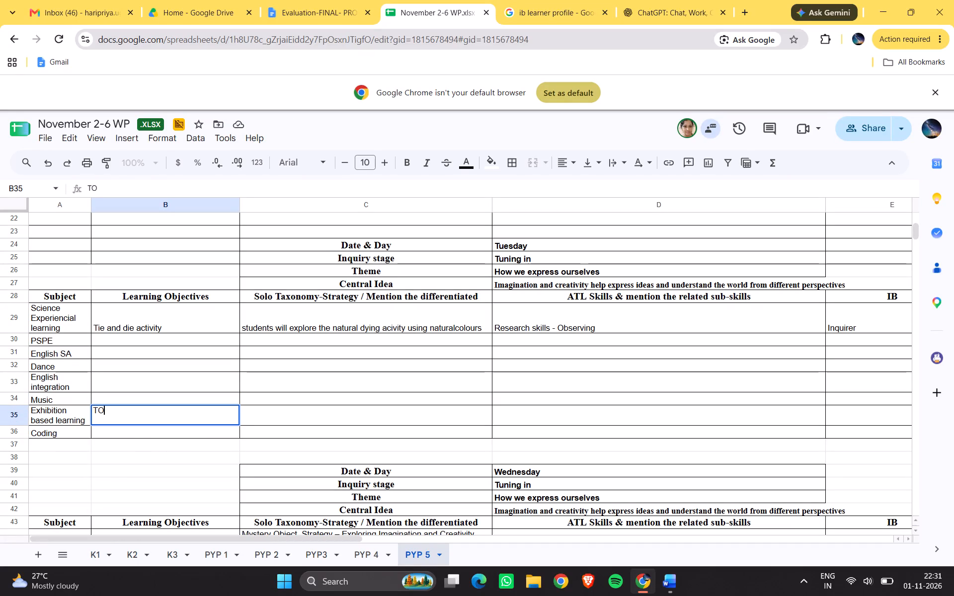
{"action": "key", "text": "space"}
{"action": "key", "text": "BackSpace"}
{"action": "key", "text": "BackSpace"}
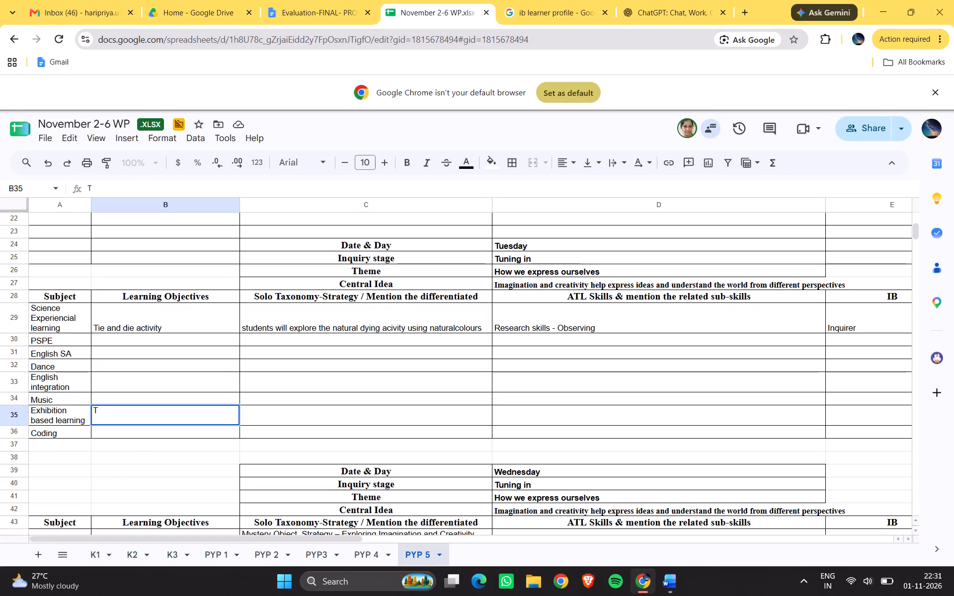
{"action": "type", "text": "o understabd r"}
{"action": "key", "text": "BackSpace"}
{"action": "key", "text": "BackSpace"}
{"action": "key", "text": "BackSpace"}
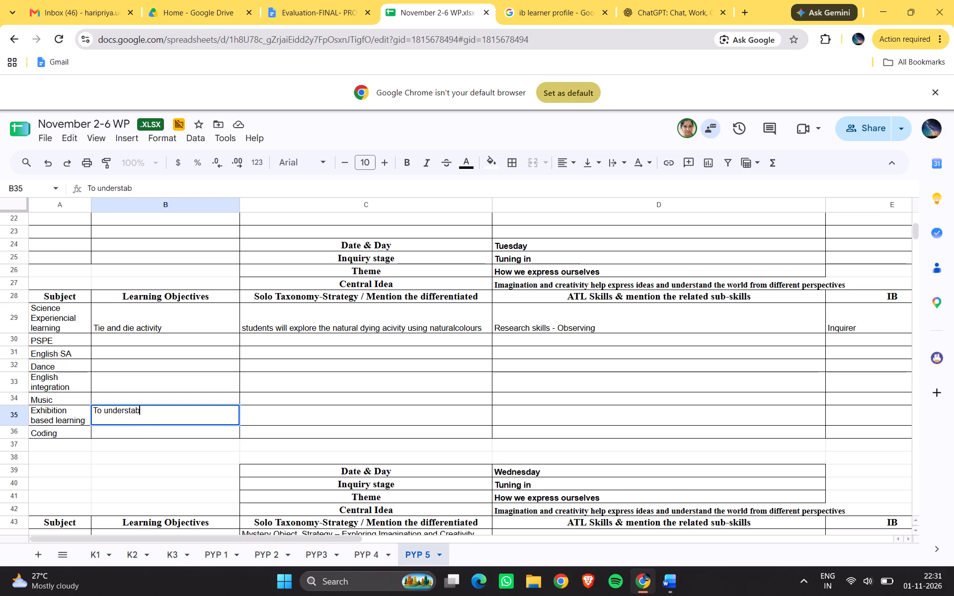
{"action": "key", "text": "BackSpace"}
{"action": "type", "text": "nd the"}
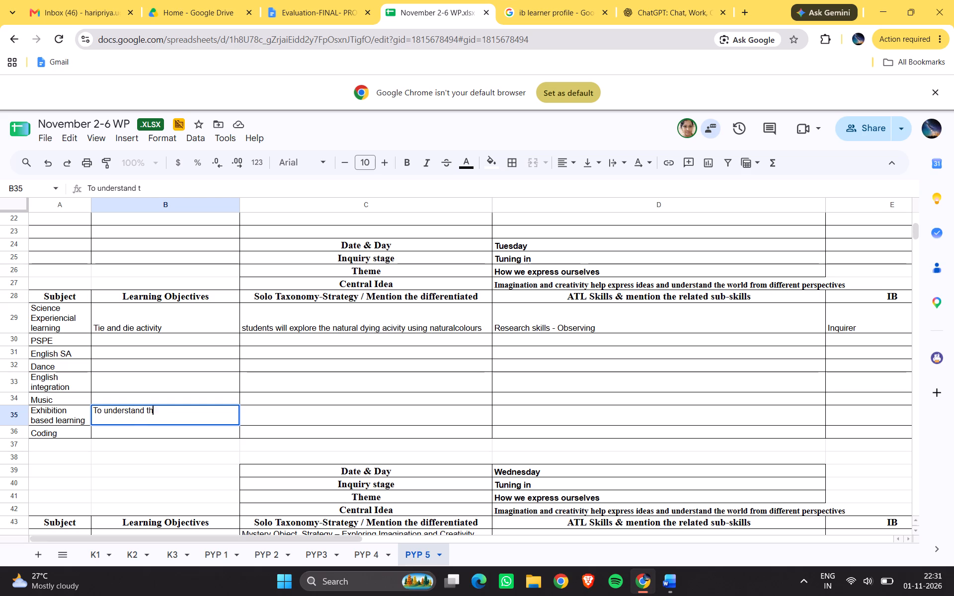
{"action": "key", "text": "space"}
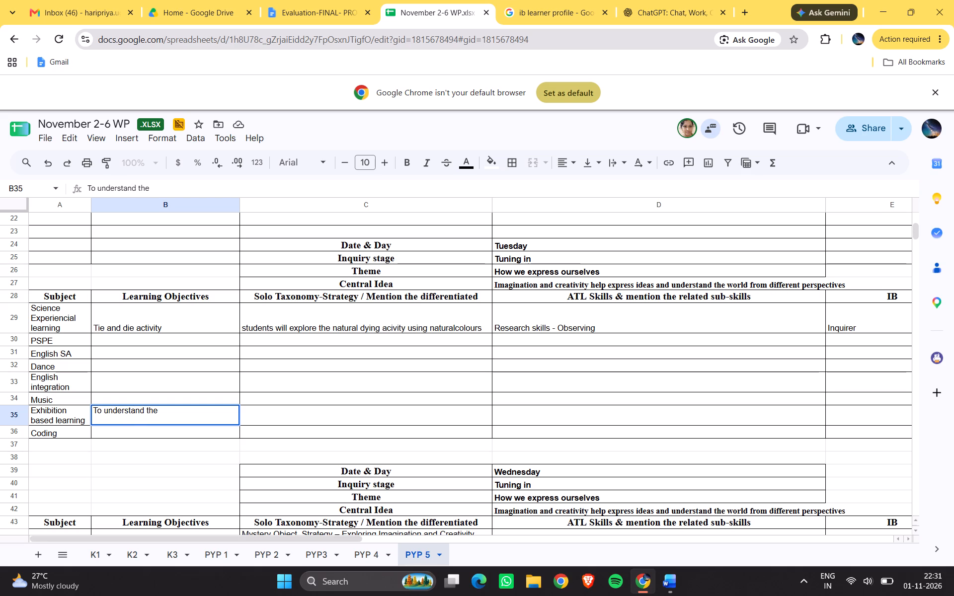
{"action": "key", "text": "m"}
{"action": "key", "text": "a"}
{"action": "key", "text": "BackSpace"}
{"action": "type", "text": "eaning for the"}
{"action": "key", "text": "space"}
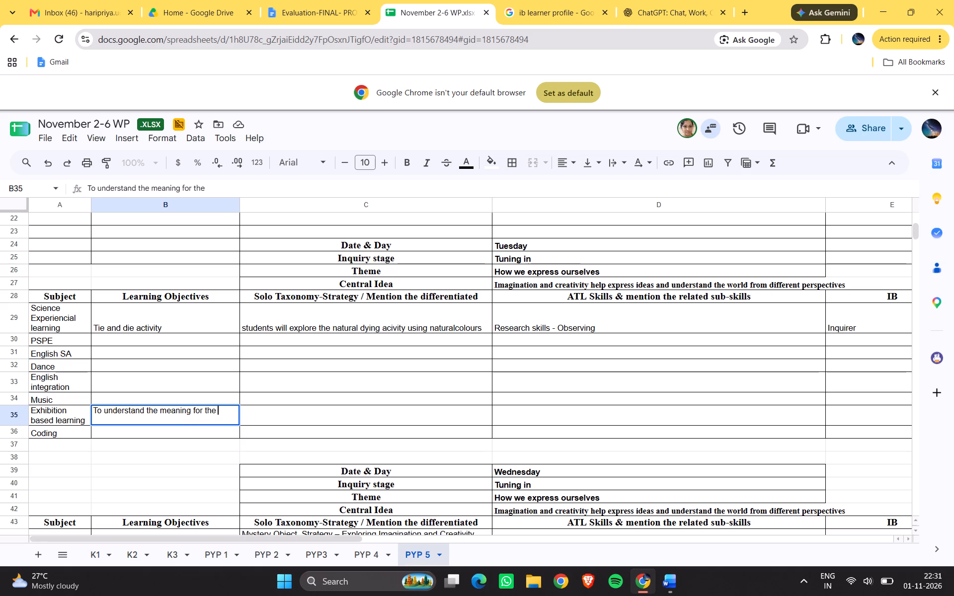
{"action": "type", "text": "centa"}
{"action": "key", "text": "BackSpace"}
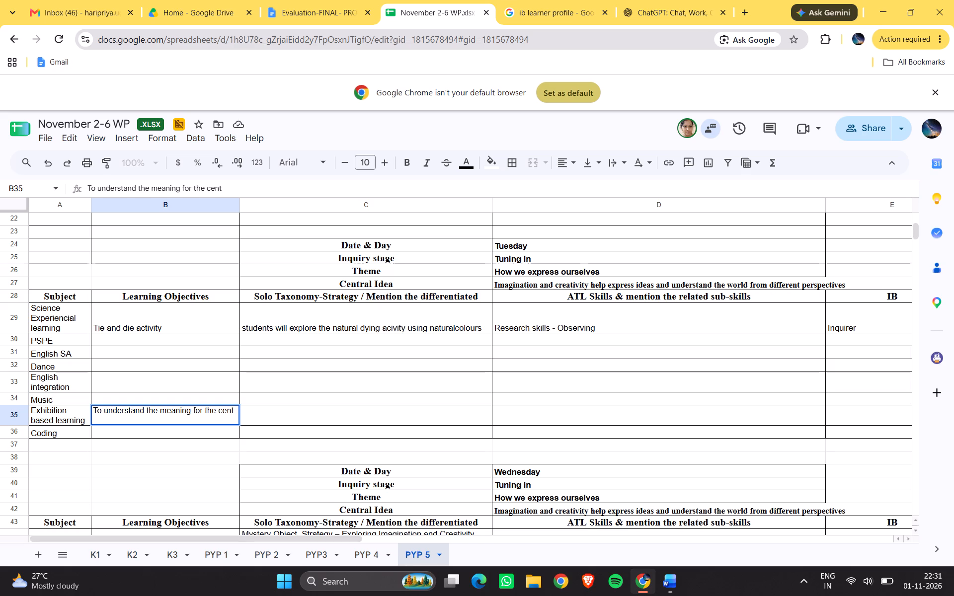
{"action": "type", "text": "ral idea"}
{"action": "key", "text": "space"}
{"action": "key", "text": "Right"}
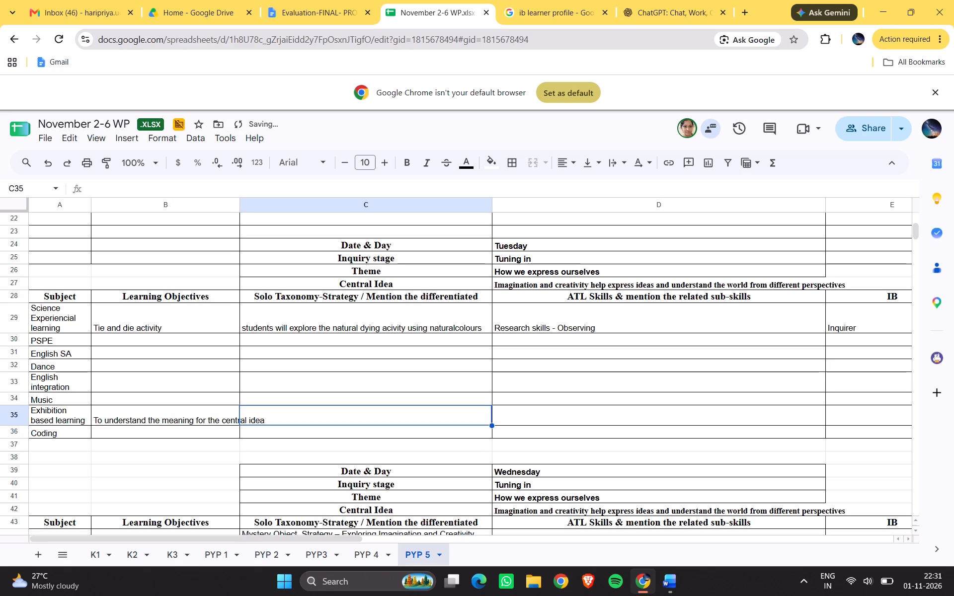
Wrap the learning objective text in Tuesday's Exhibition based learning row.
{"action": "left_click", "coordinate": [202, 417]}
{"action": "left_click", "coordinate": [619, 162]}
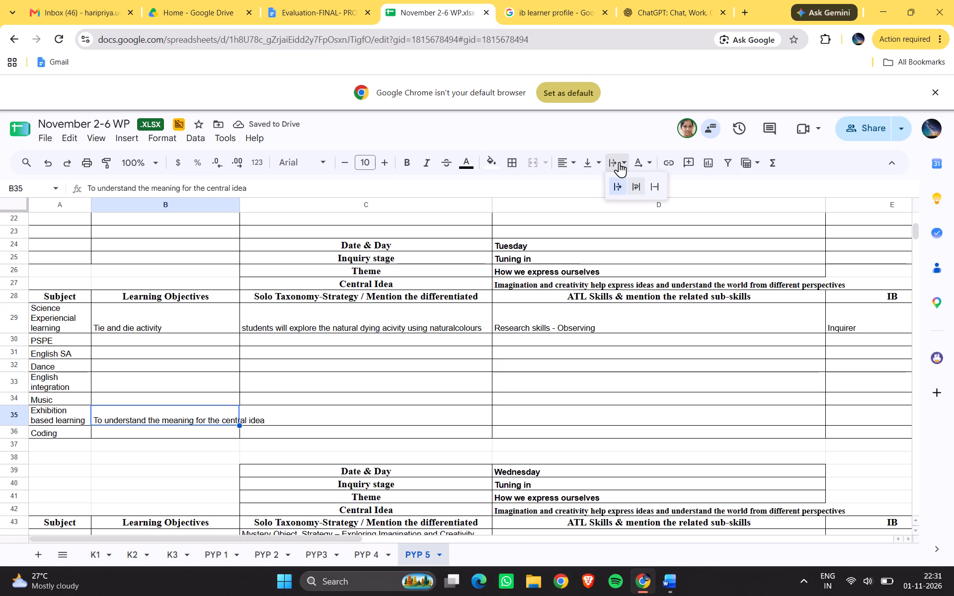
{"action": "left_click", "coordinate": [634, 186]}
Enter "the learners will understand the central idea by using the think and ink strategy" as the strategy in Tuesday's Exhibition based learning row.
{"action": "left_click", "coordinate": [353, 414]}
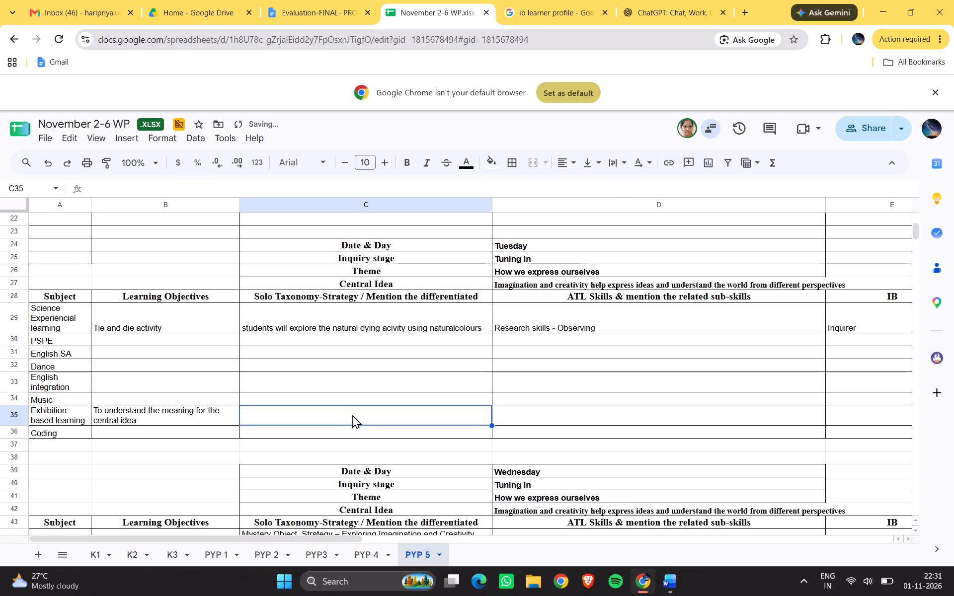
{"action": "type", "text": "the learner w"}
{"action": "key", "text": "BackSpace"}
{"action": "key", "text": "BackSpace"}
{"action": "type", "text": "s will understab="}
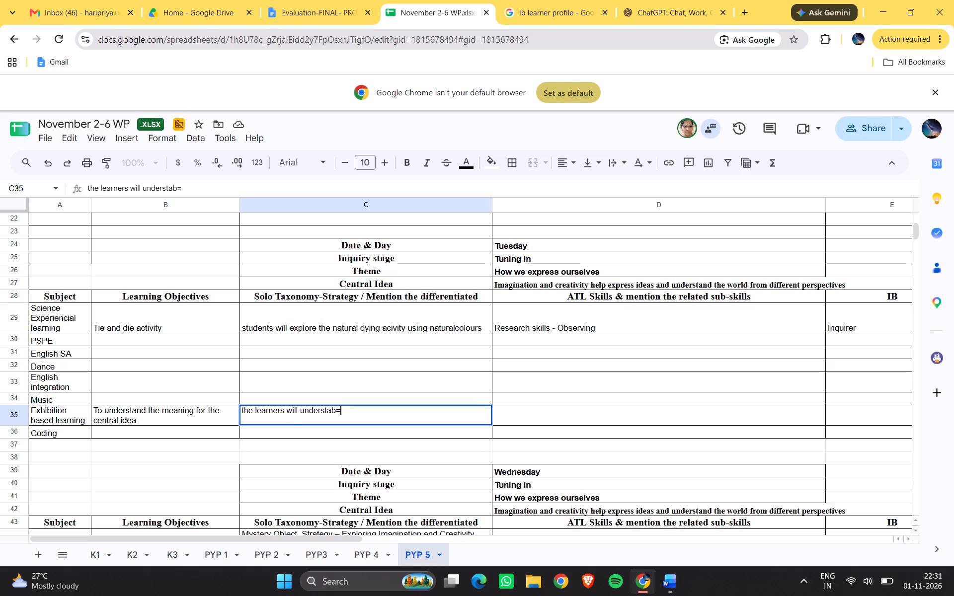
{"action": "key", "text": "BackSpace"}
{"action": "key", "text": "BackSpace"}
{"action": "type", "text": "nd teh"}
{"action": "key", "text": "space"}
{"action": "key", "text": "BackSpace"}
{"action": "key", "text": "BackSpace"}
{"action": "key", "text": "BackSpace"}
{"action": "type", "text": "he"}
{"action": "key", "text": "space"}
{"action": "type", "text": "central idea"}
{"action": "key", "text": "space"}
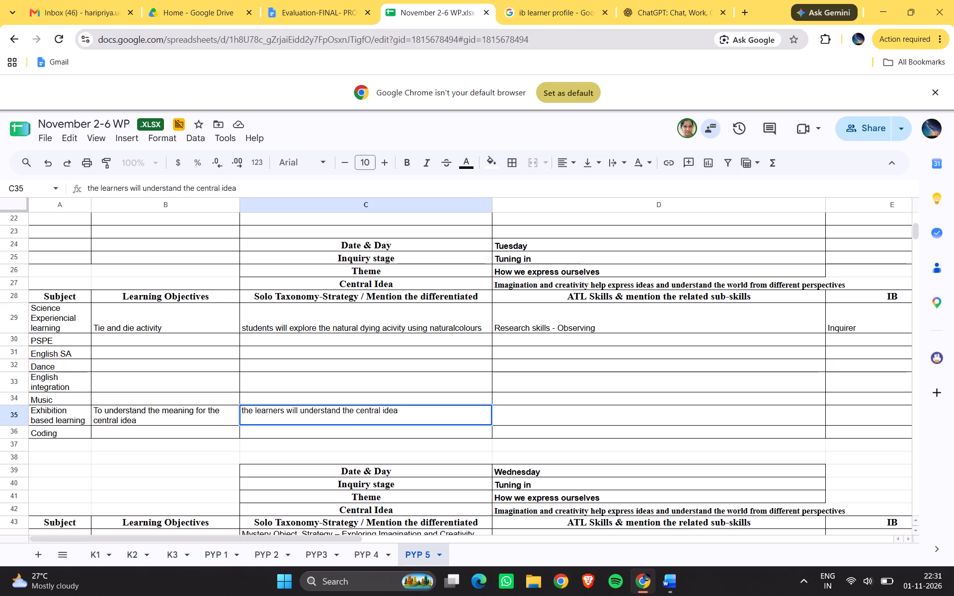
{"action": "type", "text": "by using the"}
{"action": "key", "text": "space"}
{"action": "key", "text": "i"}
{"action": "key", "text": "BackSpace"}
{"action": "type", "text": "tunk"}
{"action": "key", "text": "space"}
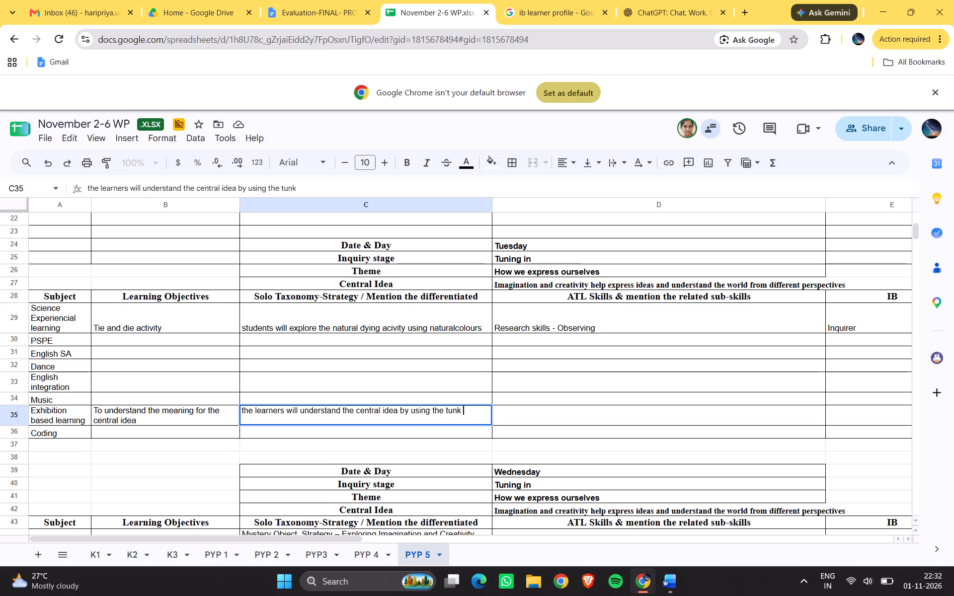
{"action": "key", "text": "BackSpace"}
{"action": "key", "text": "BackSpace"}
{"action": "key", "text": "BackSpace"}
{"action": "key", "text": "BackSpace"}
{"action": "type", "text": "hink and ink strategy"}
{"action": "key", "text": "space"}
{"action": "key", "text": "Return"}
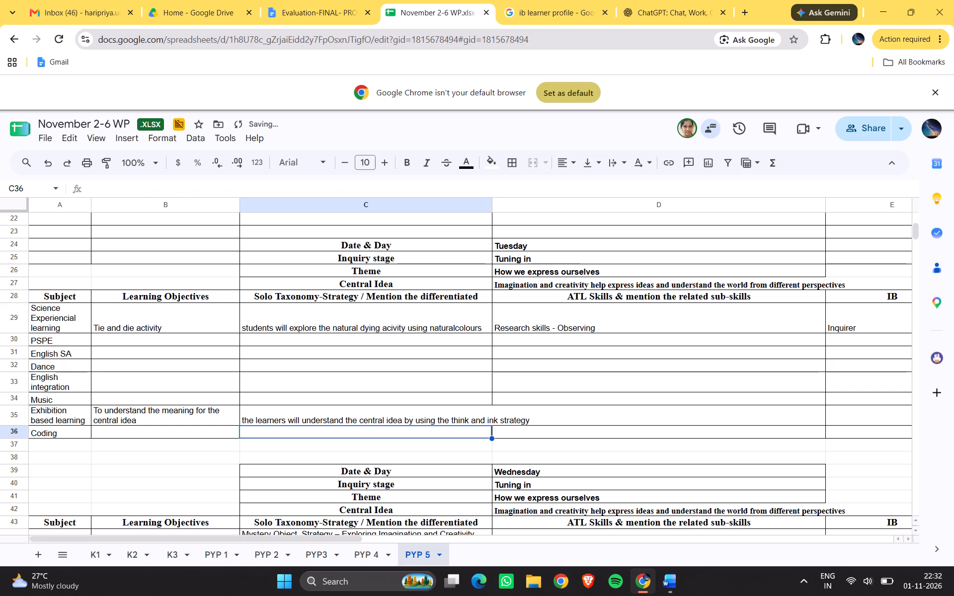
Append "and further will create a mind map on their understanding" to the strategy in Tuesday's Exhibition based learning row.
{"action": "key", "text": "Up"}
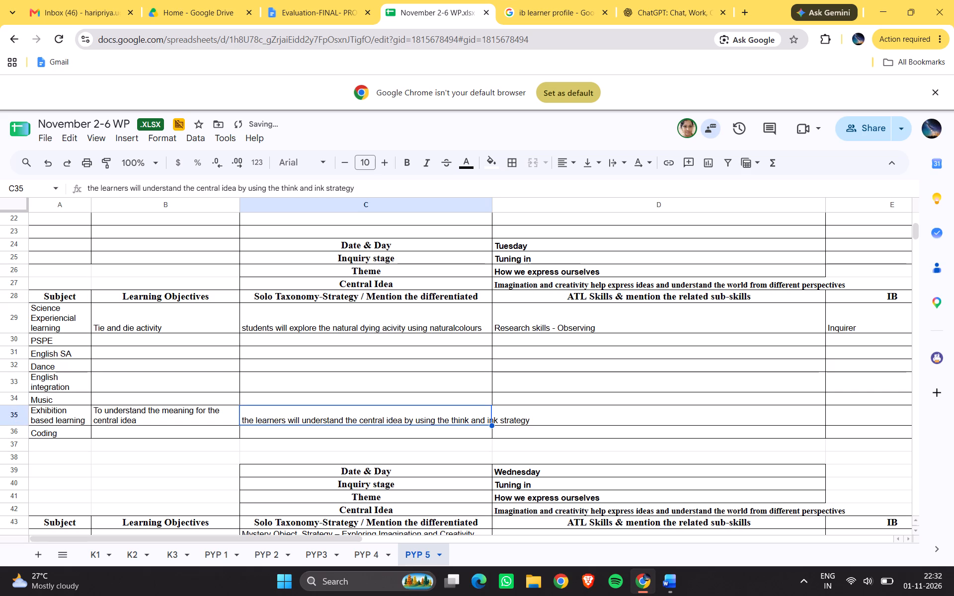
{"action": "key", "text": "Return"}
{"action": "type", "text": "and f"}
{"action": "type", "text": "urther will create a mind map"}
{"action": "key", "text": "space"}
{"action": "type", "text": "on their"}
{"action": "key", "text": "space"}
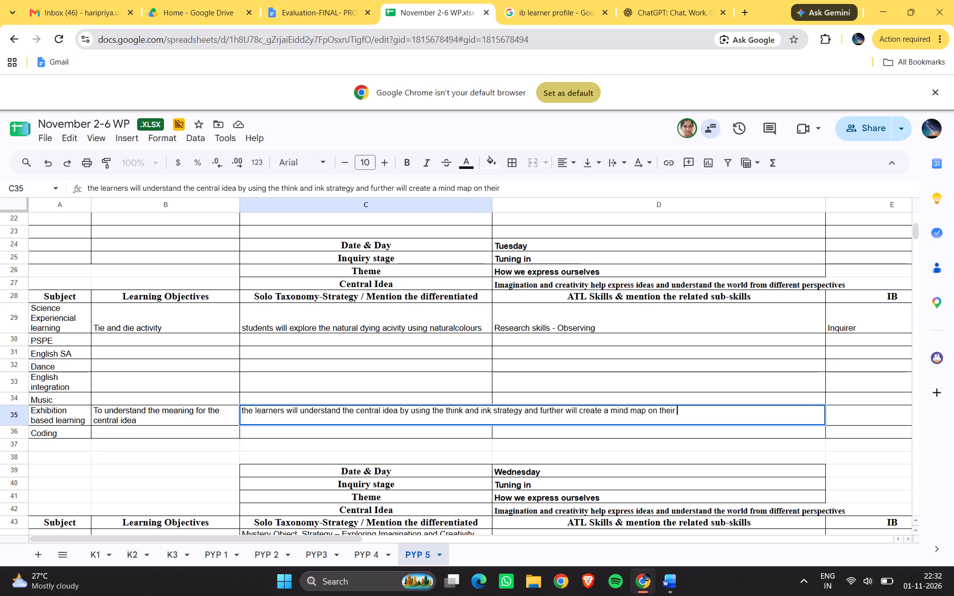
{"action": "type", "text": "understanding"}
{"action": "key", "text": "space"}
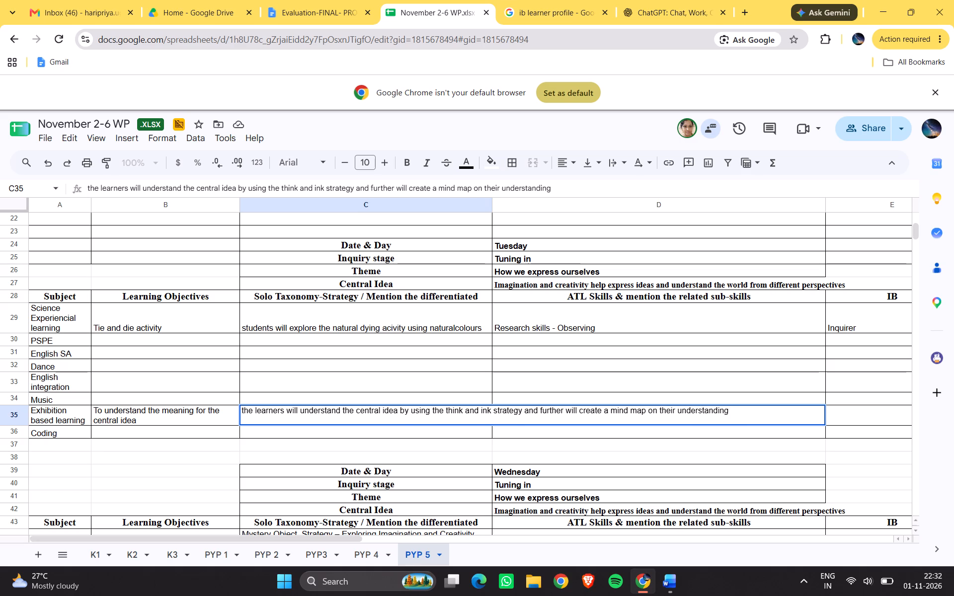
{"action": "key", "text": "Return"}
Wrap the strategy text in Tuesday's Exhibition based learning row.
{"action": "left_click", "coordinate": [348, 396]}
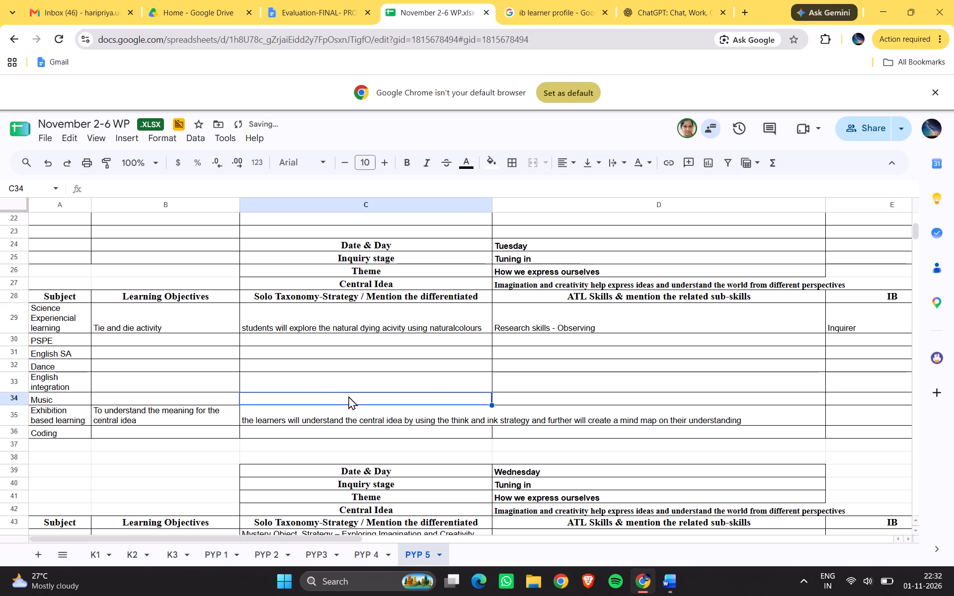
{"action": "left_click", "coordinate": [343, 413]}
{"action": "left_click", "coordinate": [617, 164]}
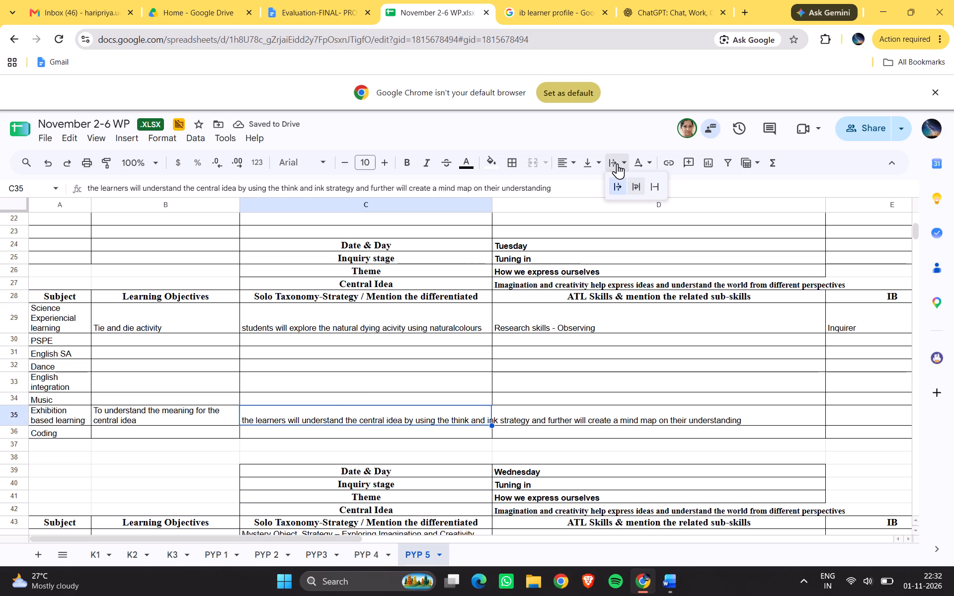
{"action": "left_click", "coordinate": [636, 188]}
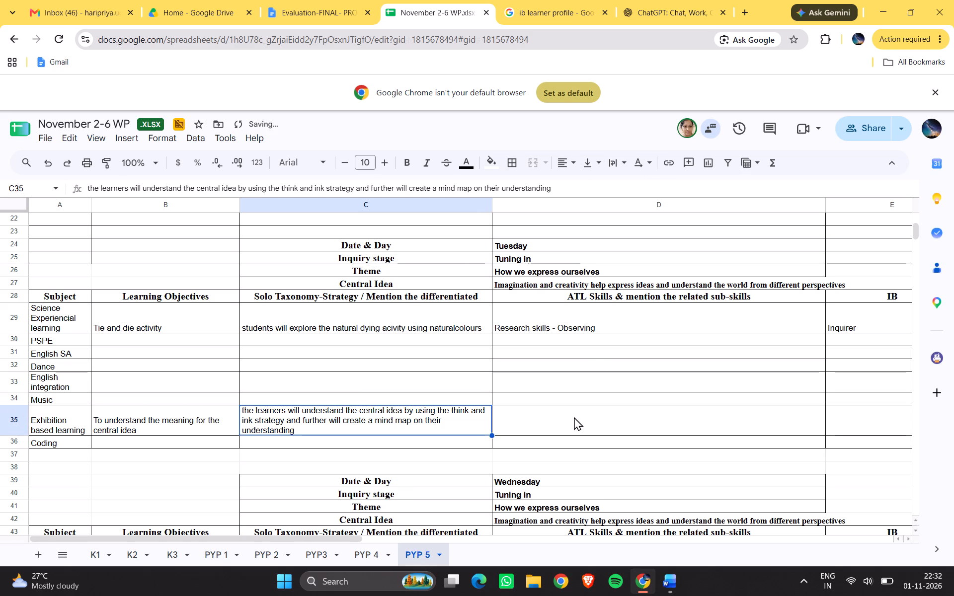
Enter "Thinking skills - Analysis" as the ATL skill in Tuesday's Exhibition based learning row.
{"action": "left_click", "coordinate": [574, 417]}
{"action": "type", "text": "Th"}
{"action": "key", "text": "n"}
{"action": "key", "text": "BackSpace"}
{"action": "type", "text": "inking skills - Analu"}
{"action": "key", "text": "BackSpace"}
{"action": "type", "text": "ysos"}
{"action": "key", "text": "space"}
{"action": "key", "text": "BackSpace"}
{"action": "key", "text": "BackSpace"}
{"action": "key", "text": "BackSpace"}
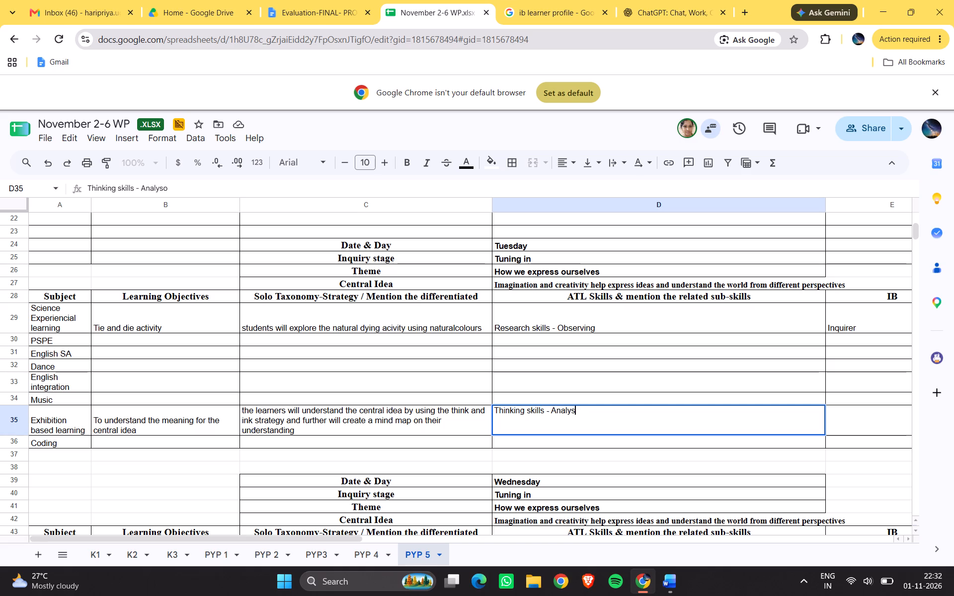
{"action": "type", "text": "is"}
{"action": "key", "text": "space"}
{"action": "key", "text": "Right"}
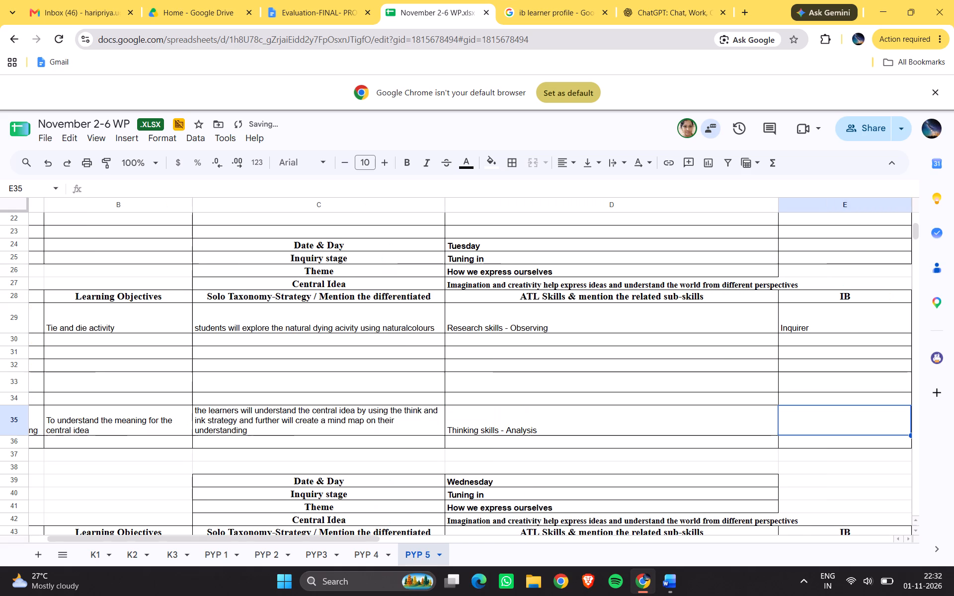
Enter "Inquirer" in the IB column of Tuesday's Exhibition based learning row.
{"action": "type", "text": "Inquiere"}
{"action": "key", "text": "space"}
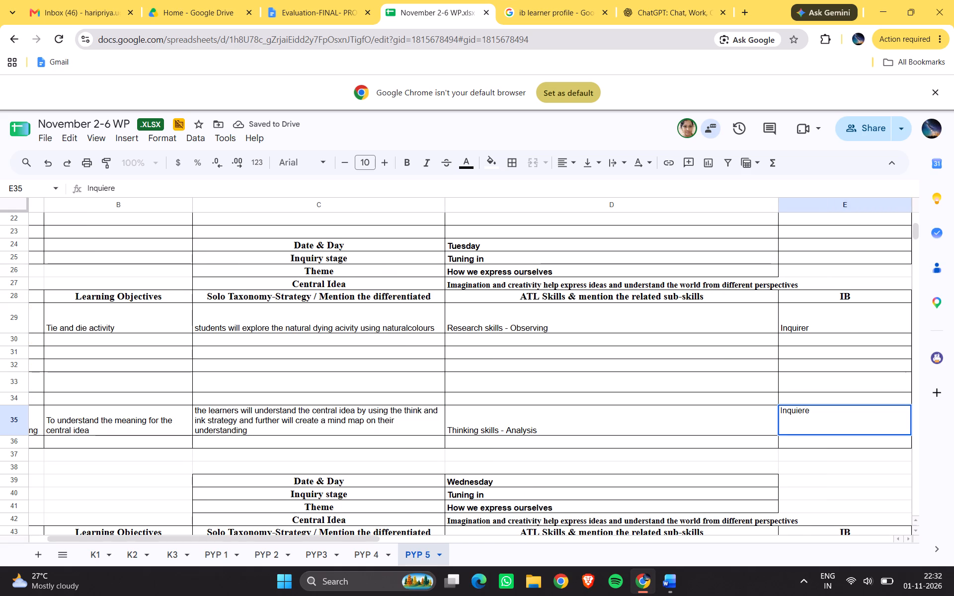
{"action": "key", "text": "BackSpace"}
{"action": "key", "text": "BackSpace"}
{"action": "key", "text": "BackSpace"}
{"action": "key", "text": "BackSpace"}
{"action": "type", "text": "rer"}
{"action": "key", "text": "space"}
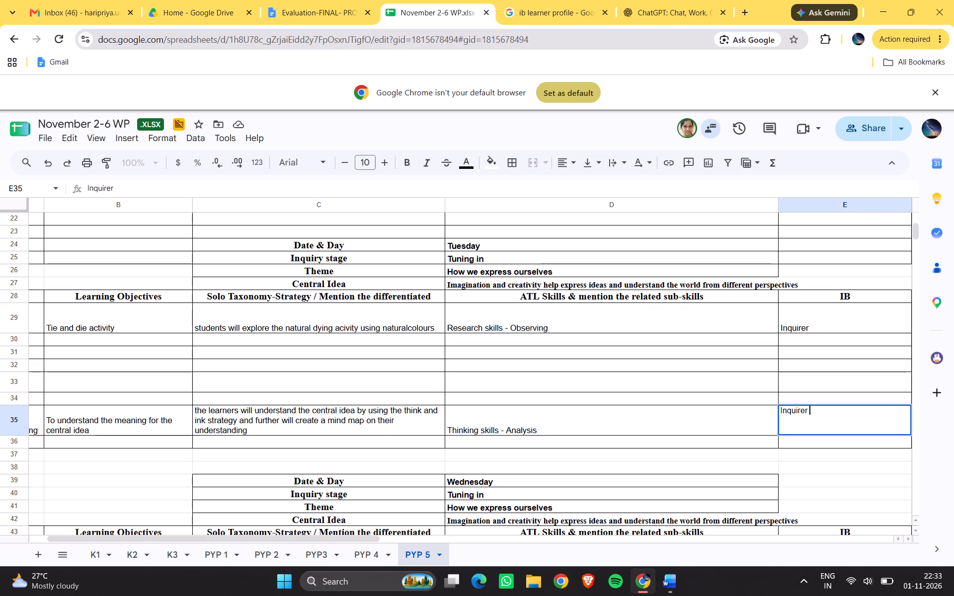
{"action": "scroll", "coordinate": [593, 443], "scroll_direction": "down", "scroll_amount": 2}
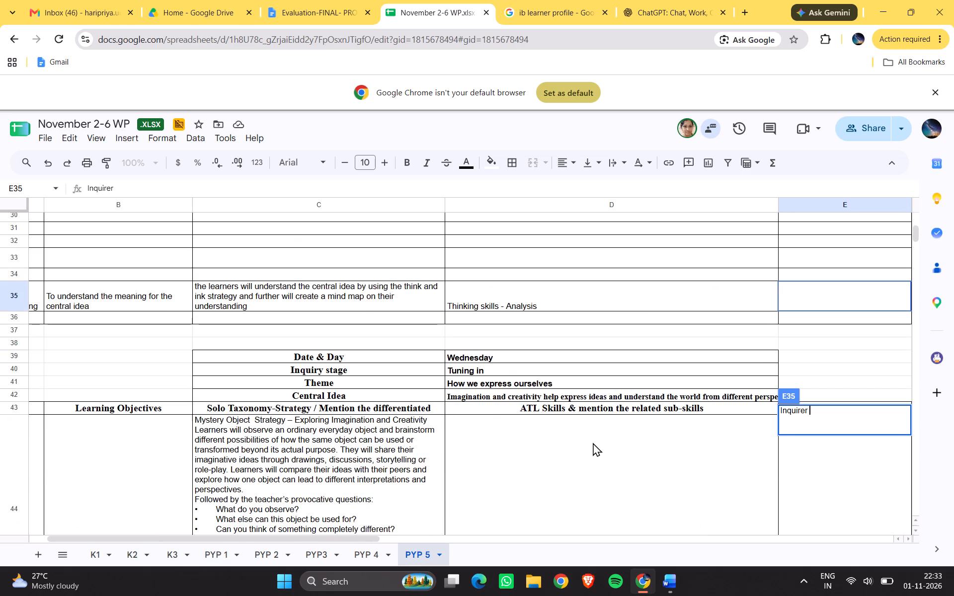
{"action": "scroll", "coordinate": [607, 463], "scroll_direction": "down", "scroll_amount": 2}
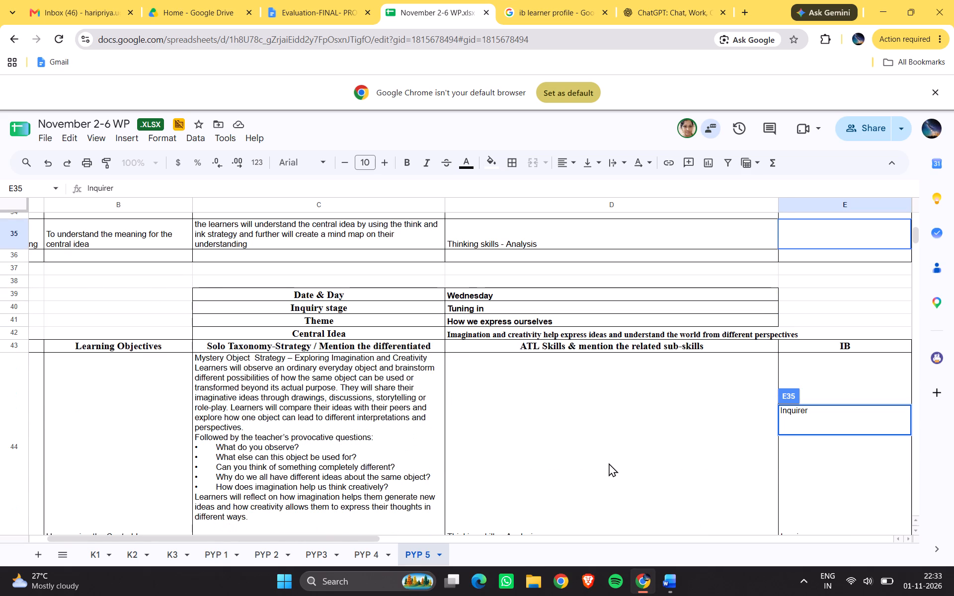
{"action": "left_click", "coordinate": [612, 493]}
Enter the learning objective "To enhance the reading skills" in Wednesday's Library row.
{"action": "scroll", "coordinate": [612, 492], "scroll_direction": "down", "scroll_amount": 2}
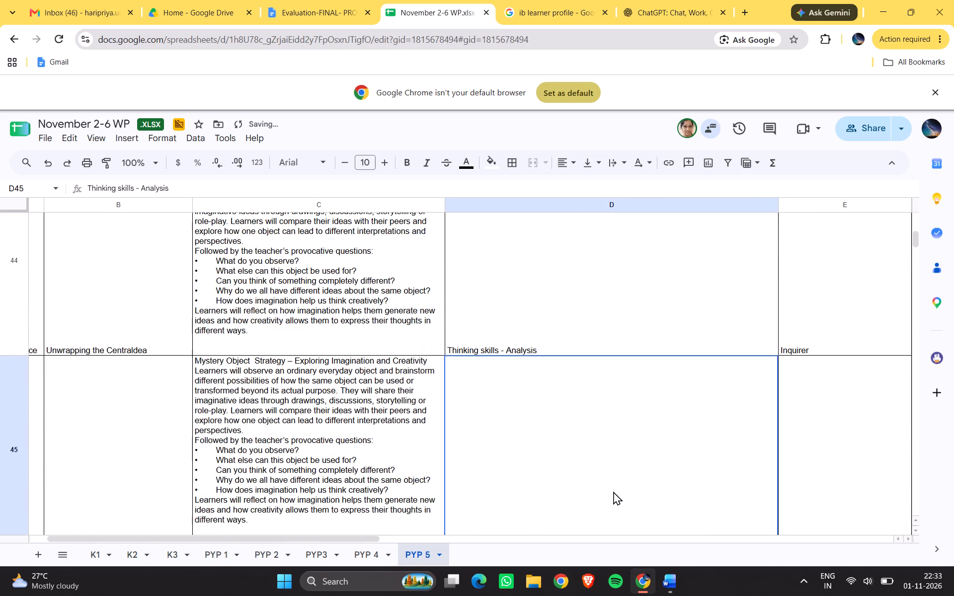
{"action": "scroll", "coordinate": [401, 443], "scroll_direction": "down", "scroll_amount": 2}
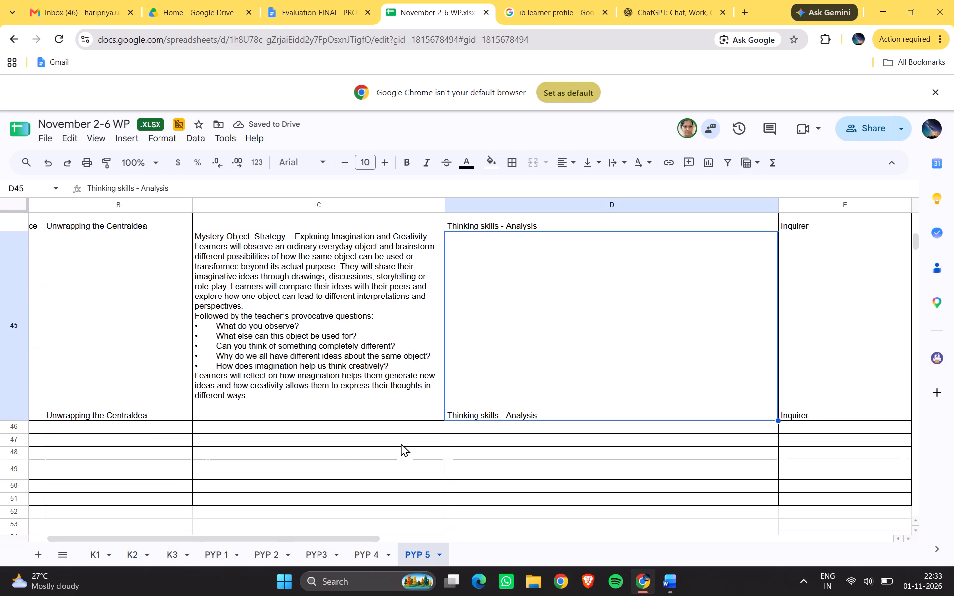
{"action": "left_click_drag", "start_coordinate": [288, 537], "coordinate": [257, 539]}
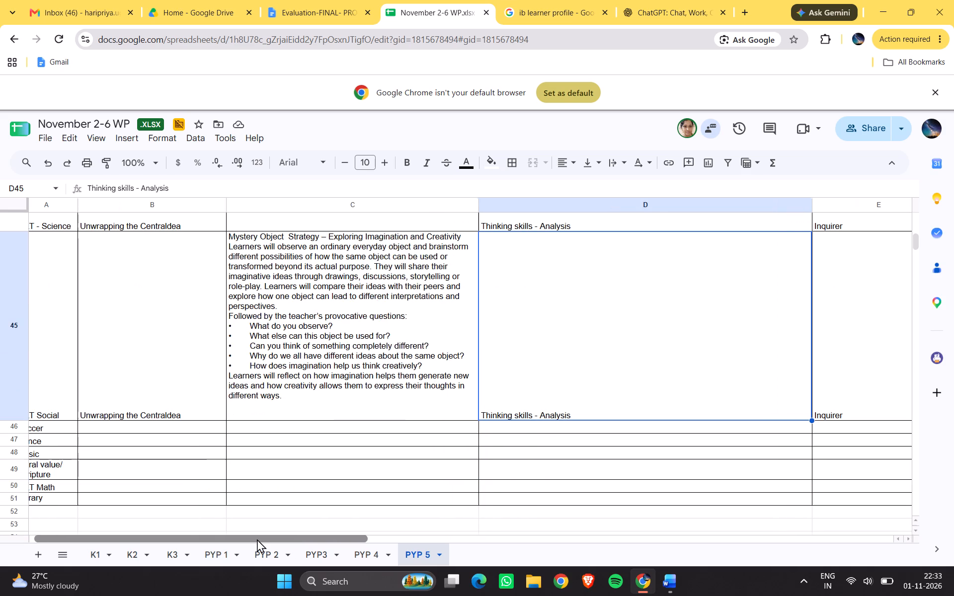
{"action": "left_click_drag", "start_coordinate": [257, 539], "coordinate": [208, 543]}
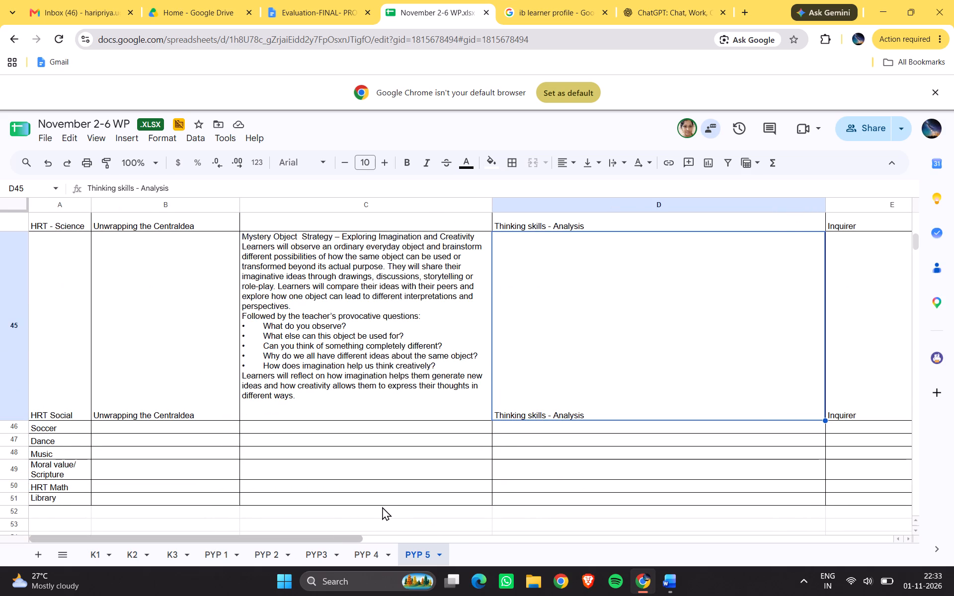
{"action": "scroll", "coordinate": [382, 507], "scroll_direction": "down", "scroll_amount": 1}
{"action": "left_click", "coordinate": [170, 439]}
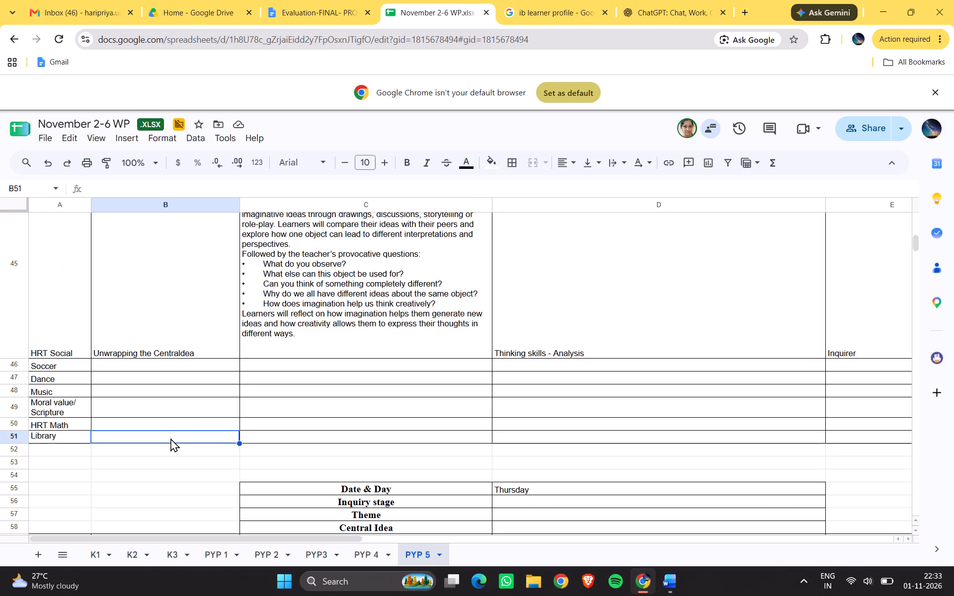
{"action": "key", "text": "t"}
{"action": "type", "text": "o"}
{"action": "key", "text": "space"}
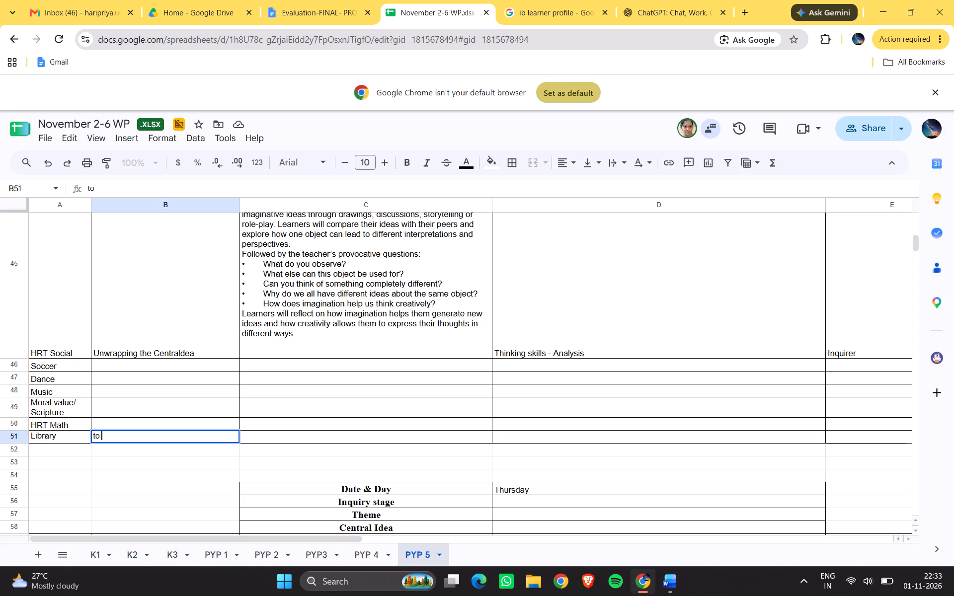
{"action": "key", "text": "BackSpace"}
{"action": "key", "text": "BackSpace"}
{"action": "key", "text": "BackSpace"}
{"action": "type", "text": "TO"}
{"action": "key", "text": "space"}
{"action": "key", "text": "BackSpace"}
{"action": "key", "text": "BackSpace"}
{"action": "type", "text": "oenhancerge ===="}
{"action": "key", "text": "BackSpace"}
{"action": "key", "text": "BackSpace"}
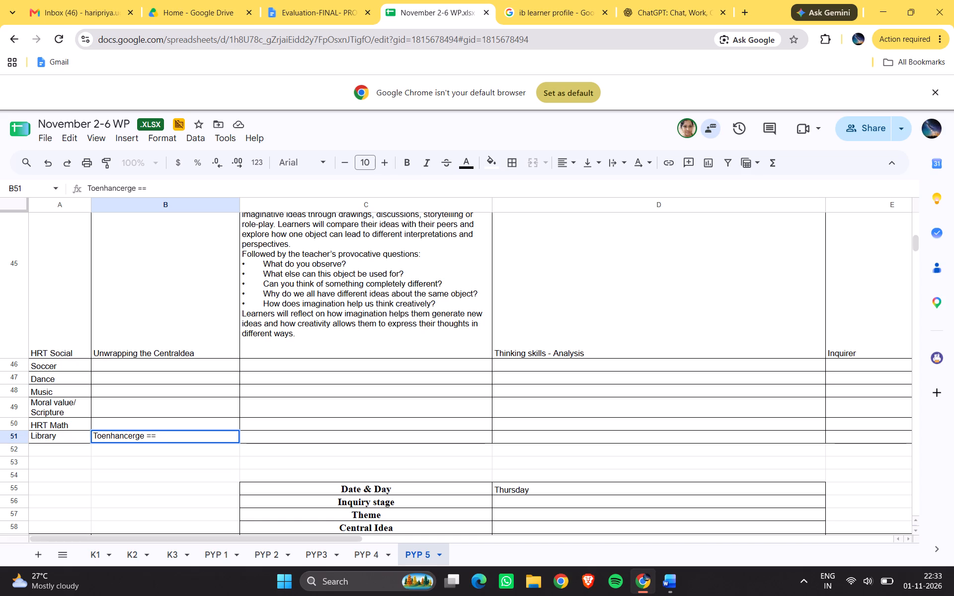
{"action": "key", "text": "BackSpace"}
{"action": "key", "text": "BackSpace"}
{"action": "key", "text": "BackSpace"}
{"action": "key", "text": "BackSpace"}
{"action": "key", "text": "BackSpace"}
{"action": "key", "text": "BackSpace"}
{"action": "key", "text": "BackSpace"}
{"action": "key", "text": "BackSpace"}
{"action": "key", "text": "BackSpace"}
{"action": "key", "text": "BackSpace"}
{"action": "key", "text": "BackSpace"}
{"action": "key", "text": "BackSpace"}
{"action": "key", "text": "BackSpace"}
{"action": "key", "text": "space"}
{"action": "type", "text": "enhance teg"}
{"action": "key", "text": "space"}
{"action": "key", "text": "BackSpace"}
{"action": "key", "text": "BackSpace"}
{"action": "key", "text": "BackSpace"}
{"action": "type", "text": "he"}
{"action": "key", "text": "space"}
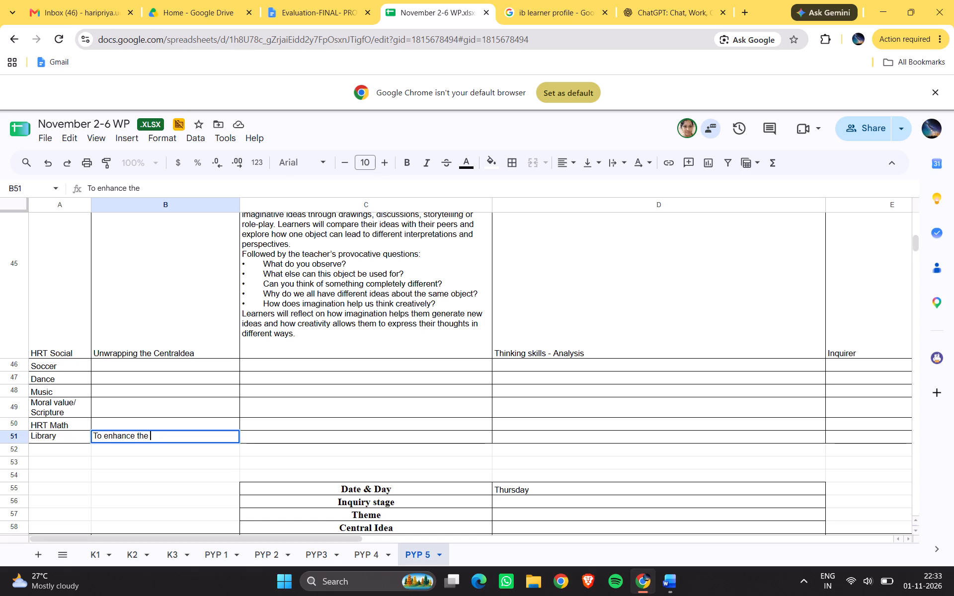
{"action": "type", "text": "readn"}
{"action": "key", "text": "BackSpace"}
{"action": "type", "text": "ing"}
{"action": "key", "text": "space"}
{"action": "key", "text": "Right"}
{"action": "key", "text": "Left"}
{"action": "key", "text": "Return"}
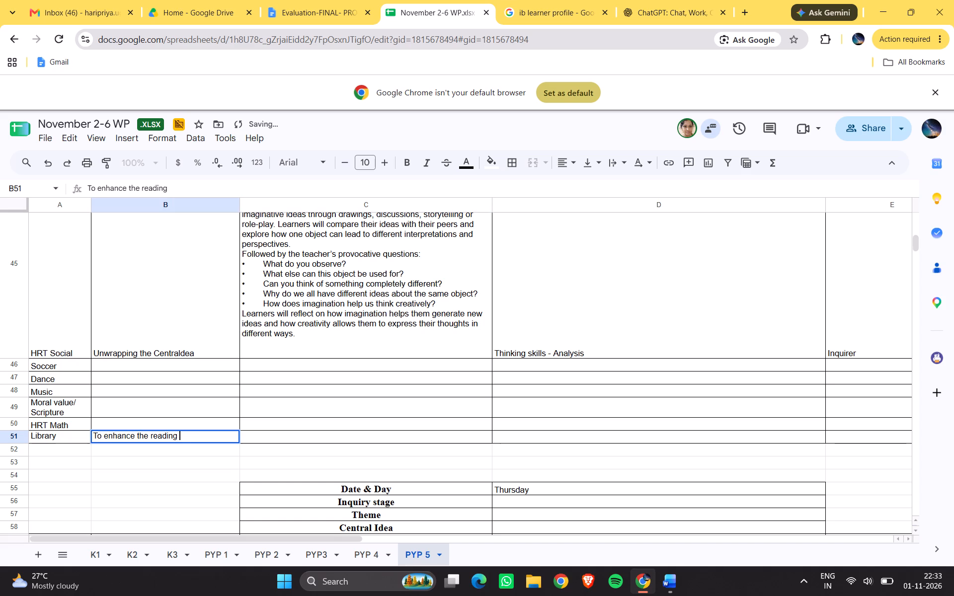
{"action": "type", "text": "skills"}
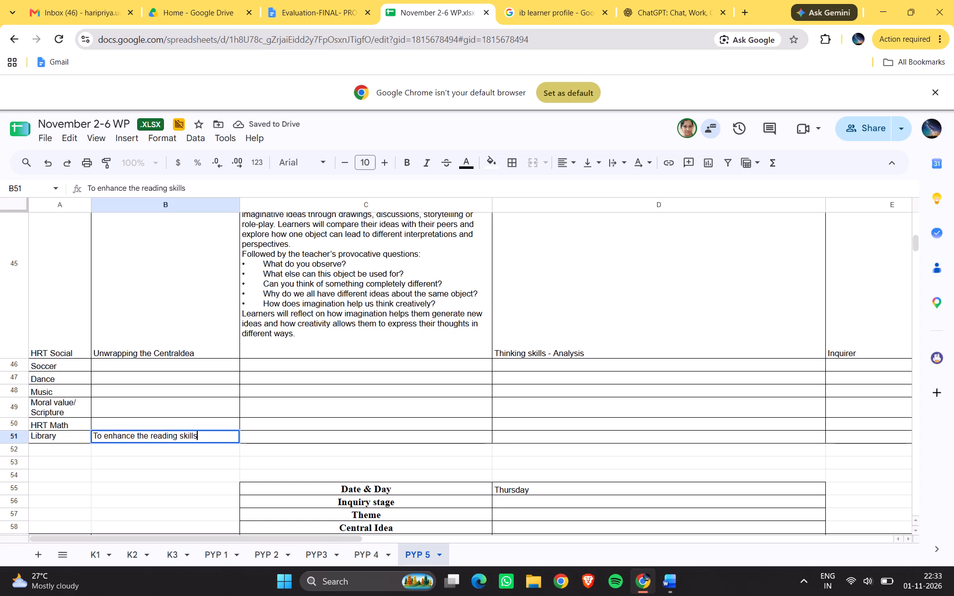
{"action": "key", "text": "Right"}
{"action": "key", "text": "Return"}
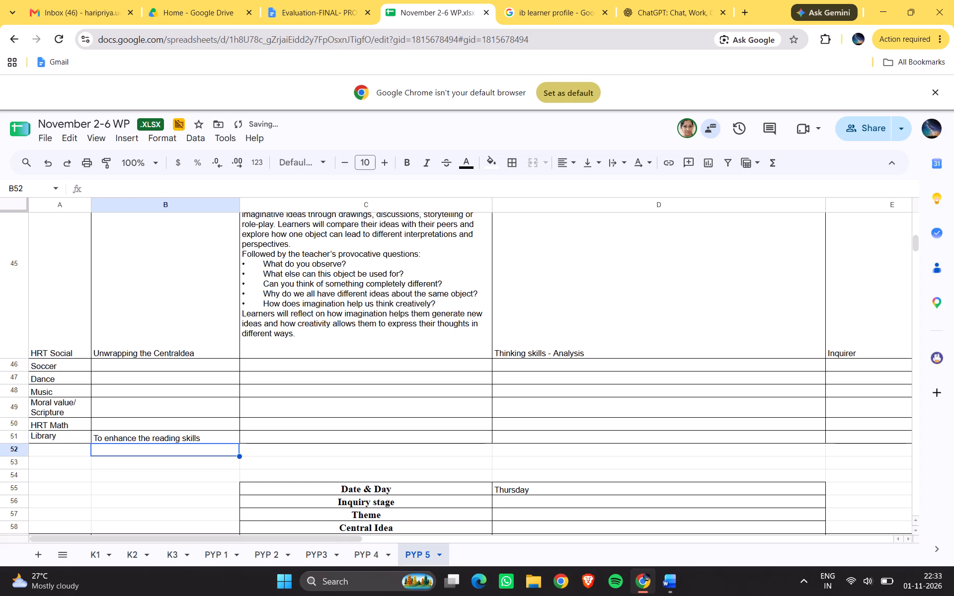
Enter the strategy "The learners will be visit to the school librarary to read their favourite books" in Wednesday's Library row.
{"action": "key", "text": "Up"}
{"action": "key", "text": "Right"}
{"action": "key", "text": "Right"}
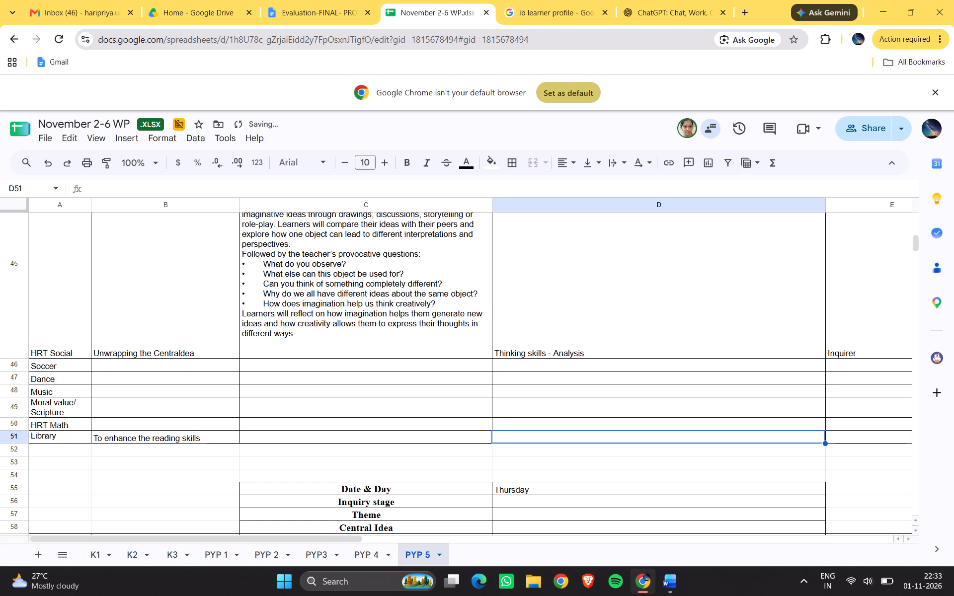
{"action": "key", "text": "Left"}
{"action": "type", "text": "Th"}
{"action": "key", "text": "space"}
{"action": "key", "text": "BackSpace"}
{"action": "type", "text": "e learners will be guided to"}
{"action": "key", "text": "space"}
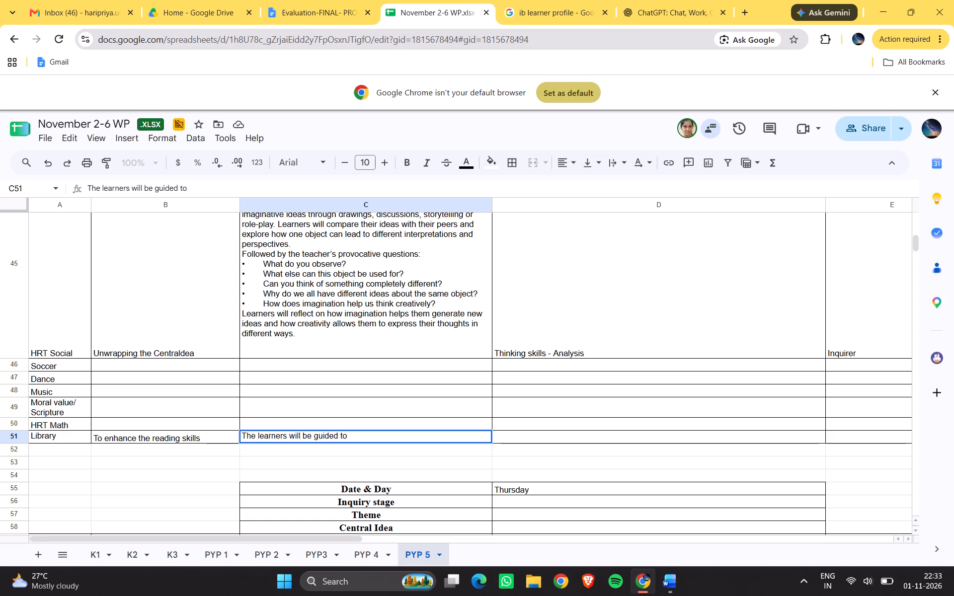
{"action": "key", "text": "v"}
{"action": "key", "text": "BackSpace"}
{"action": "key", "text": "BackSpace"}
{"action": "key", "text": "BackSpace"}
{"action": "key", "text": "BackSpace"}
{"action": "key", "text": "BackSpace"}
{"action": "key", "text": "BackSpace"}
{"action": "key", "text": "BackSpace"}
{"action": "key", "text": "BackSpace"}
{"action": "key", "text": "BackSpace"}
{"action": "key", "text": "BackSpace"}
{"action": "key", "text": "BackSpace"}
{"action": "type", "text": "visit to the scj"}
{"action": "key", "text": "BackSpace"}
{"action": "type", "text": "hool libraray"}
{"action": "key", "text": "space"}
{"action": "key", "text": "BackSpace"}
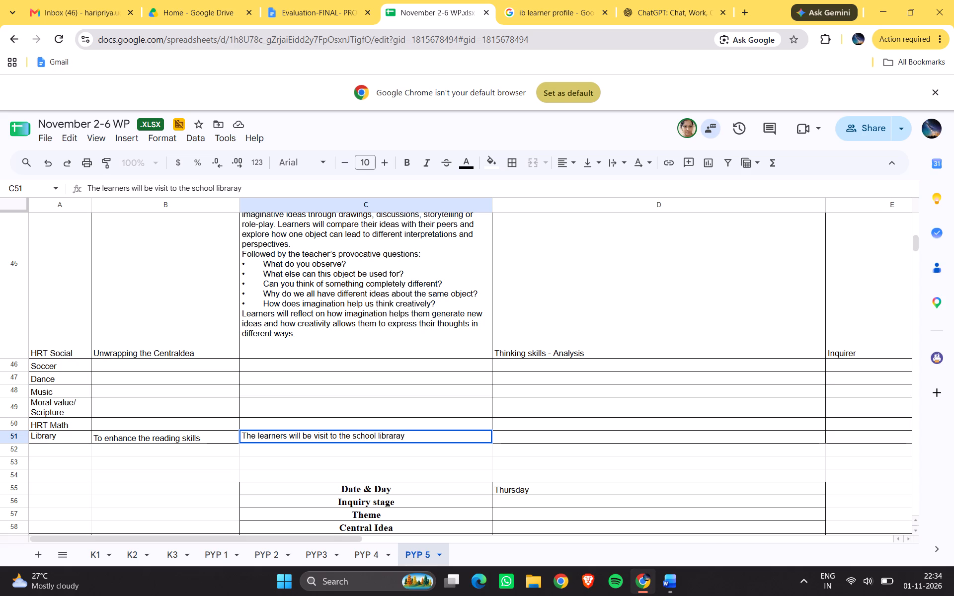
{"action": "key", "text": "BackSpace"}
{"action": "type", "text": "ry"}
{"action": "key", "text": "space"}
{"action": "type", "text": "to read their favouriet"}
{"action": "key", "text": "space"}
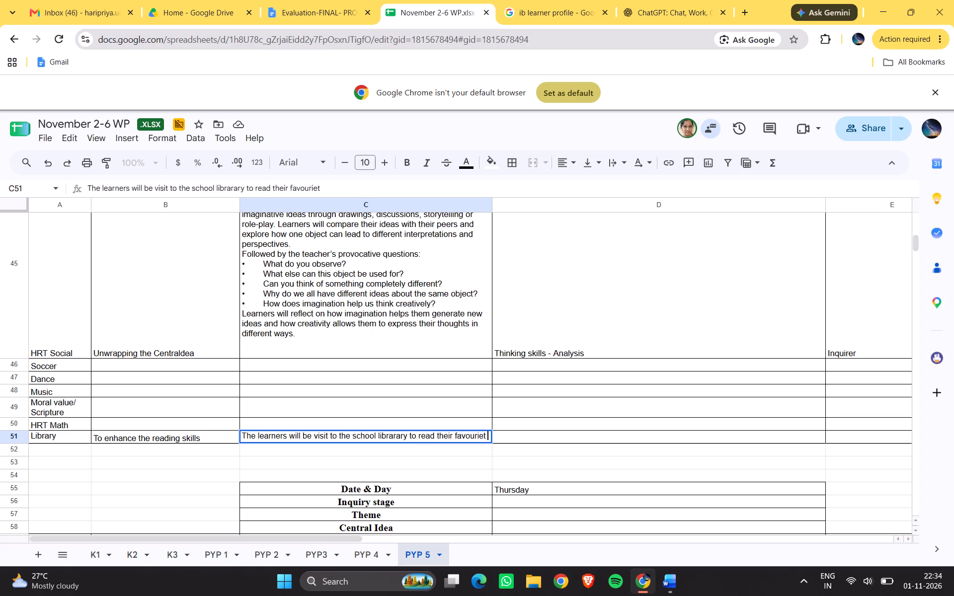
{"action": "key", "text": "BackSpace"}
{"action": "key", "text": "BackSpace"}
{"action": "key", "text": "BackSpace"}
{"action": "type", "text": "te"}
{"action": "key", "text": "space"}
{"action": "type", "text": "books"}
{"action": "key", "text": "space"}
{"action": "key", "text": "Return"}
Enter "Communication skills - Reading" as the ATL skill in Wednesday's Library row.
{"action": "key", "text": "Right"}
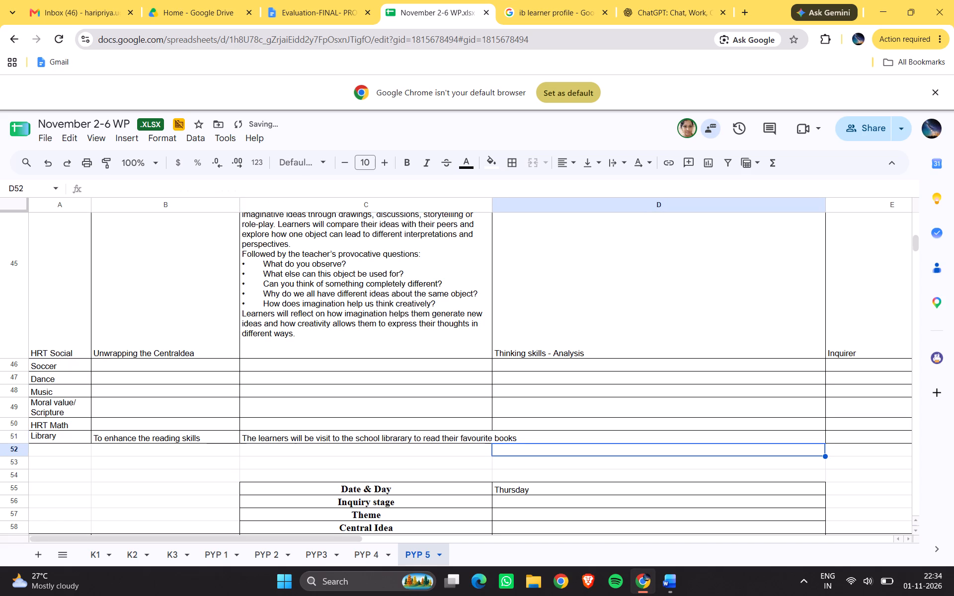
{"action": "key", "text": "Up"}
{"action": "type", "text": "Communication skill"}
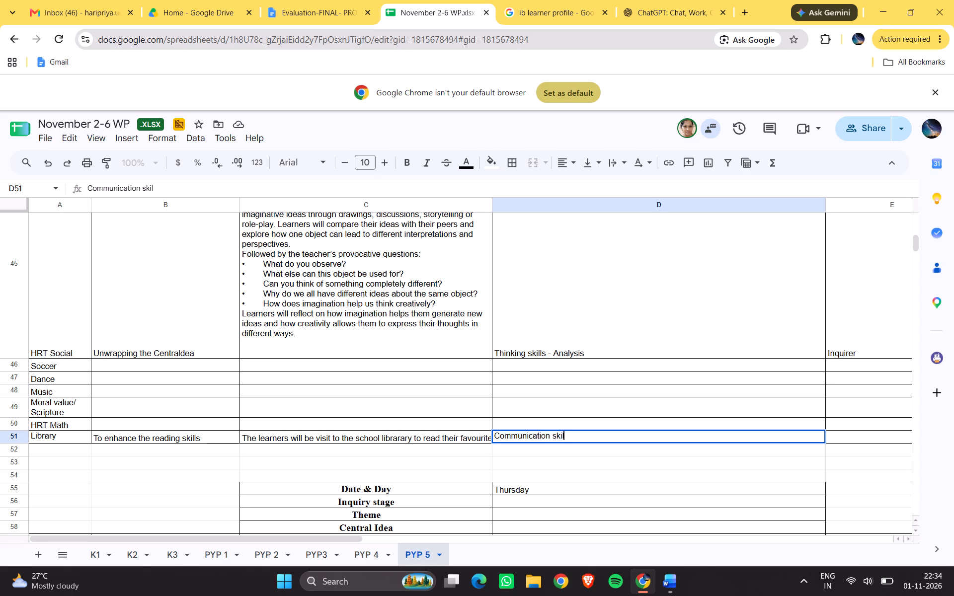
{"action": "key", "text": "space"}
{"action": "key", "text": "BackSpace"}
{"action": "type", "text": "s - Reading"}
{"action": "key", "text": "space"}
Enter "Communicator" in the IB column of Wednesday's Library row.
{"action": "key", "text": "Right"}
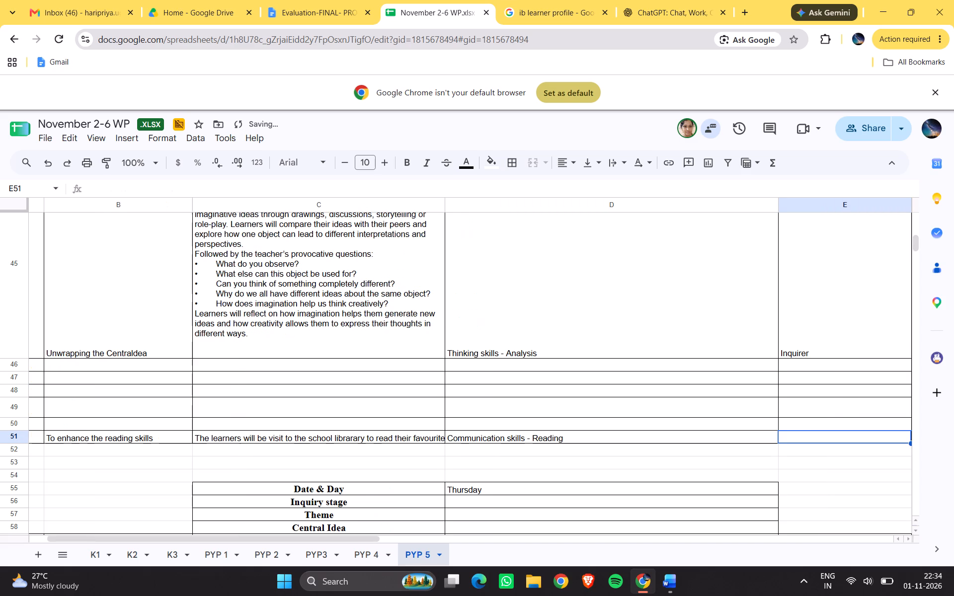
{"action": "type", "text": "Communicator"}
{"action": "key", "text": "space"}
{"action": "key", "text": "Return"}
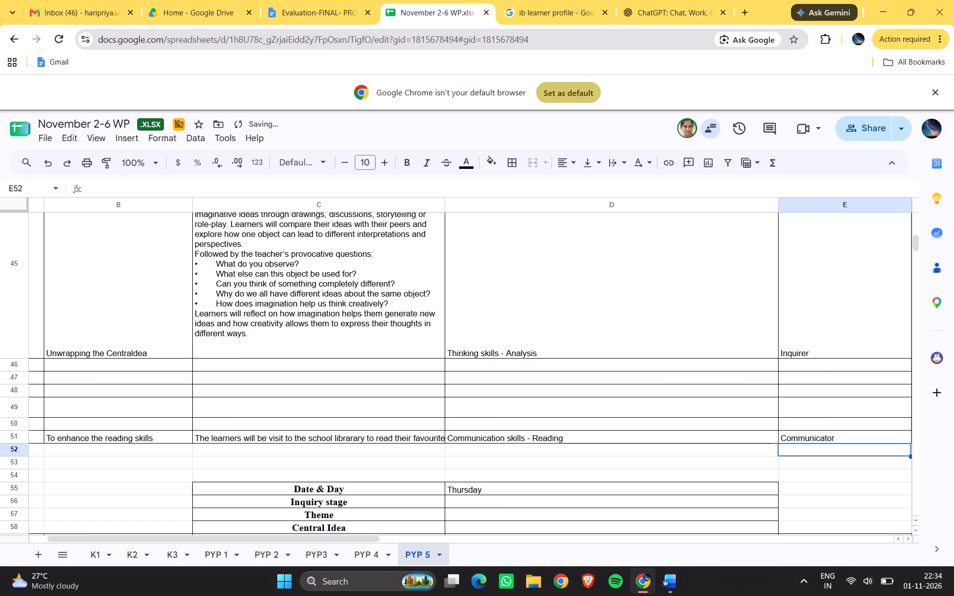
Wrap the text across Wednesday's Library row and fit the row height to its contents.
{"action": "key", "text": "Left"}
{"action": "key", "text": "Left"}
{"action": "key", "text": "Left"}
{"action": "key", "text": "Left"}
{"action": "key", "text": "Left"}
{"action": "key", "text": "Left"}
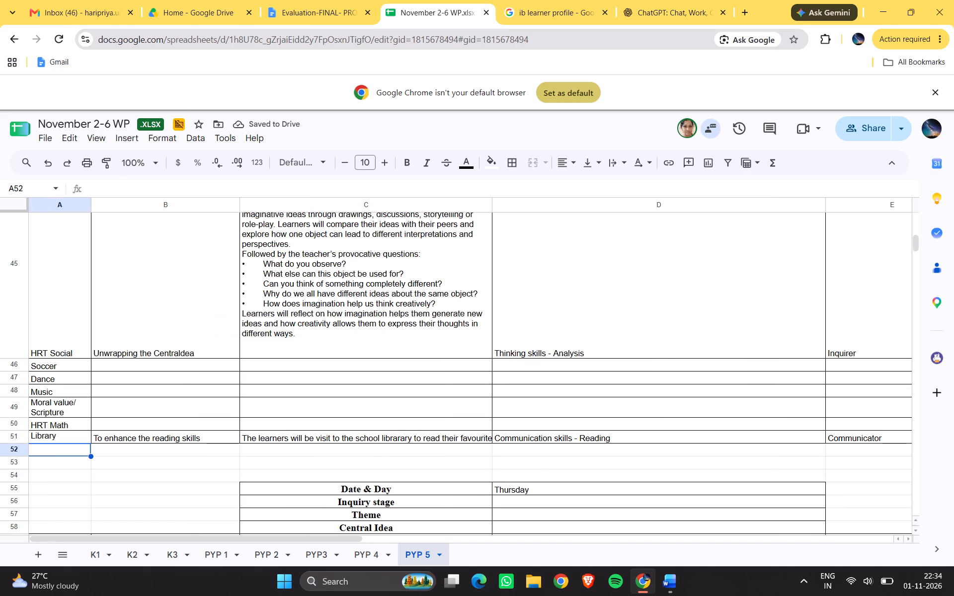
{"action": "key", "text": "Up"}
{"action": "key", "text": "Left"}
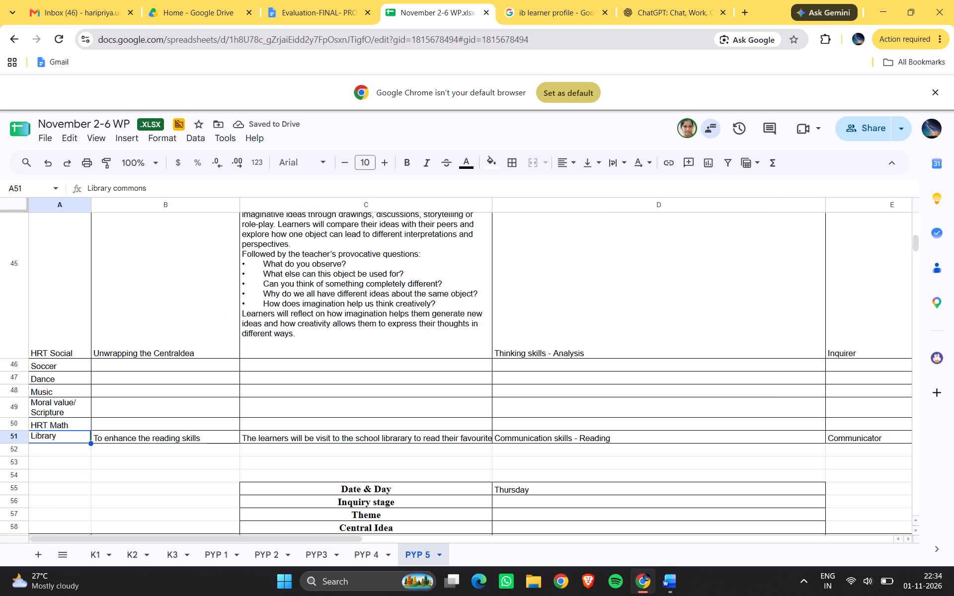
{"action": "left_click", "coordinate": [15, 441]}
{"action": "left_click", "coordinate": [16, 438]}
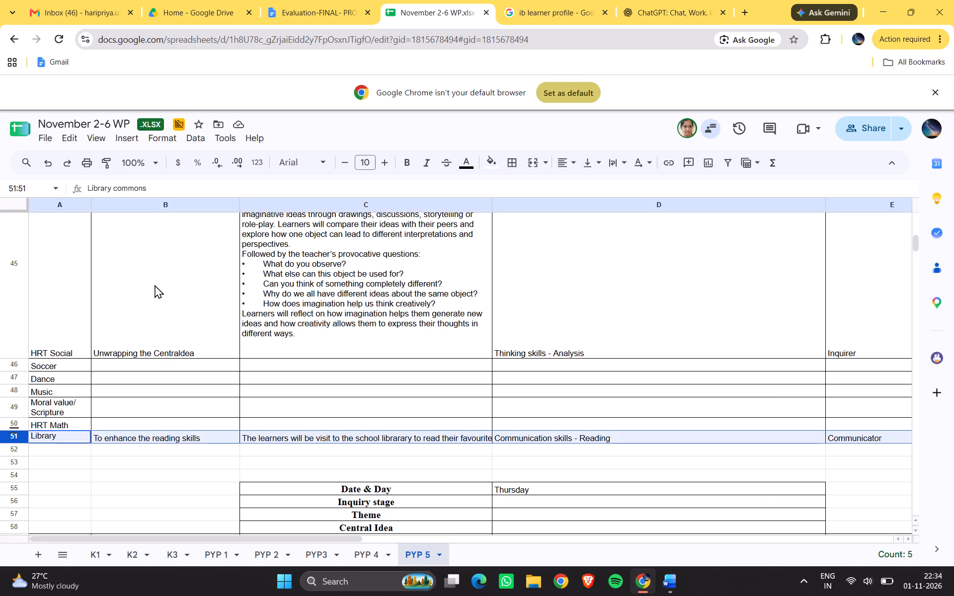
{"action": "left_click", "coordinate": [613, 166]}
{"action": "left_click", "coordinate": [636, 187]}
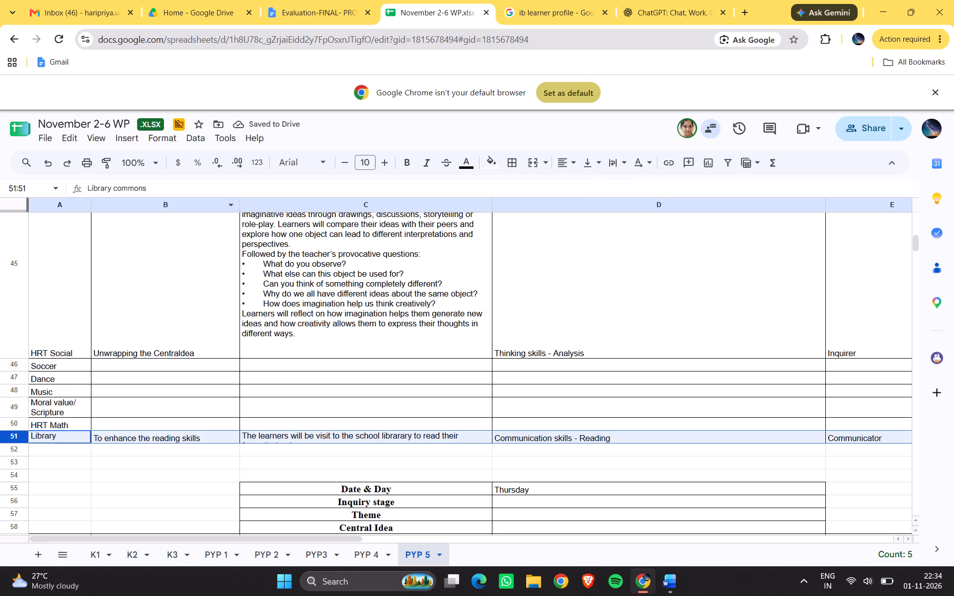
{"action": "double_click", "coordinate": [17, 446]}
{"action": "left_click", "coordinate": [163, 478]}
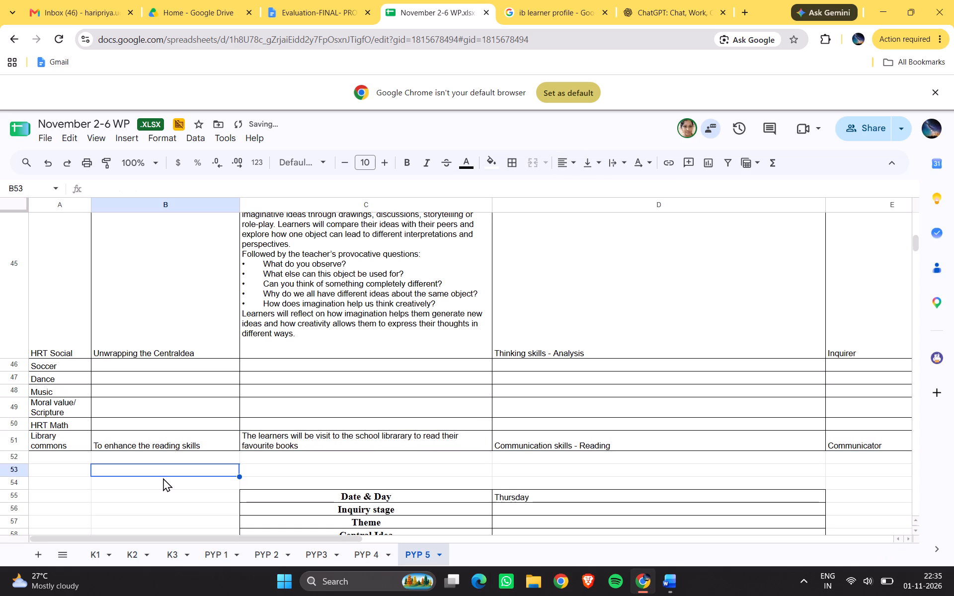
Copy Wednesday's inquiry stage, theme and central idea values into the matching cells of Thursday's header block.
{"action": "scroll", "coordinate": [381, 475], "scroll_direction": "down", "scroll_amount": 1}
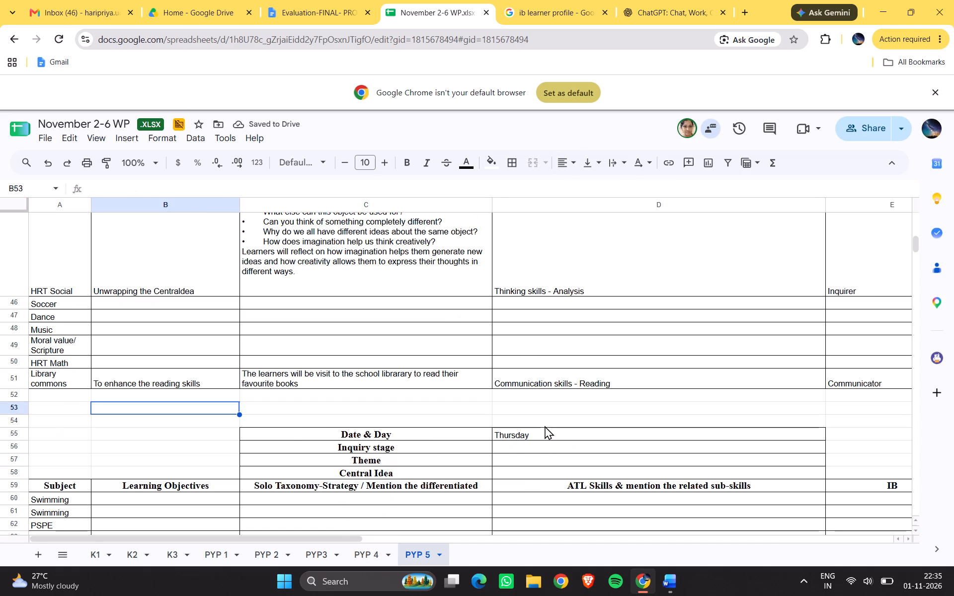
{"action": "scroll", "coordinate": [545, 425], "scroll_direction": "up", "scroll_amount": 6}
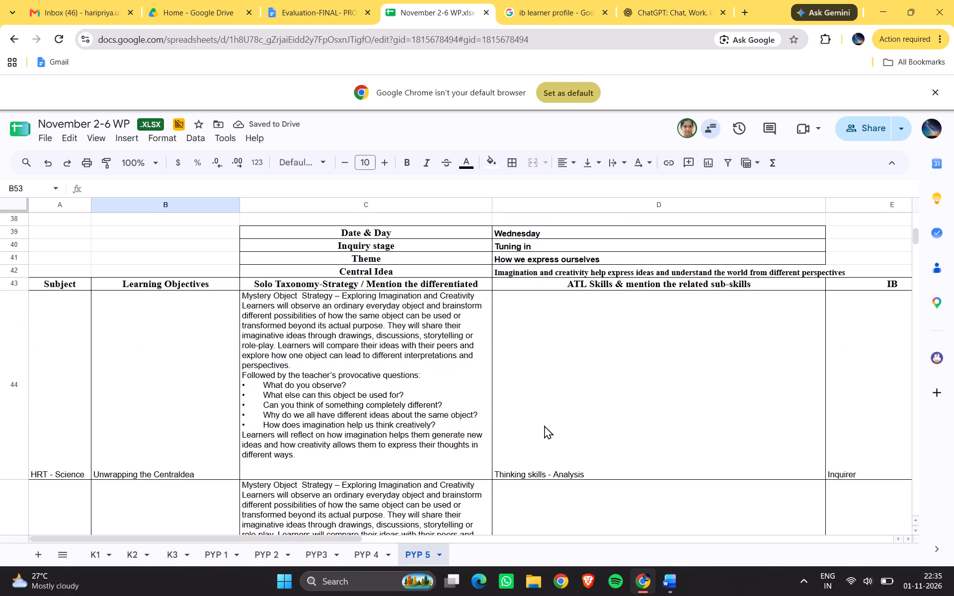
{"action": "left_click", "coordinate": [528, 244]}
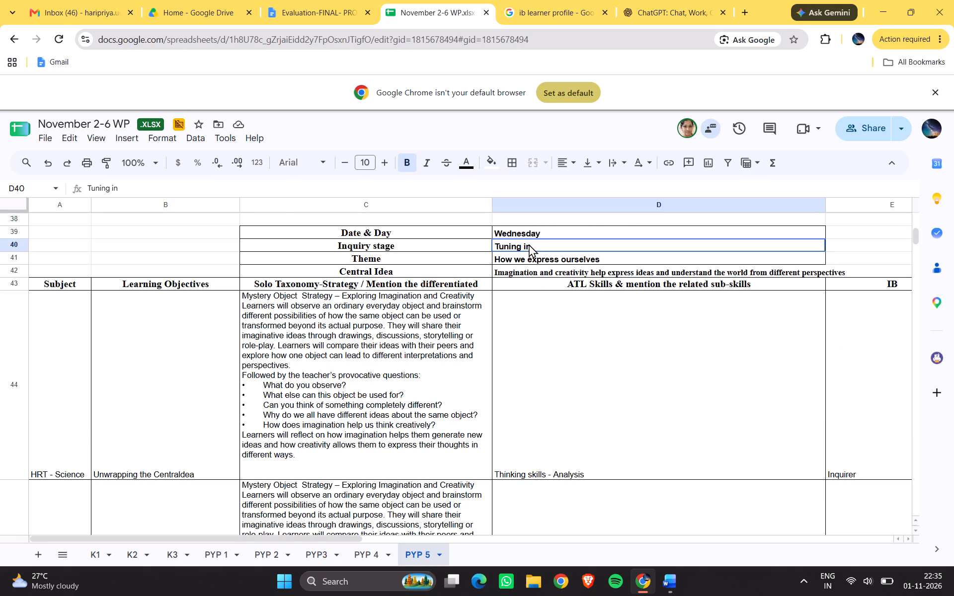
{"action": "key", "text": "shift+Down"}
{"action": "key", "text": "shift+Down"}
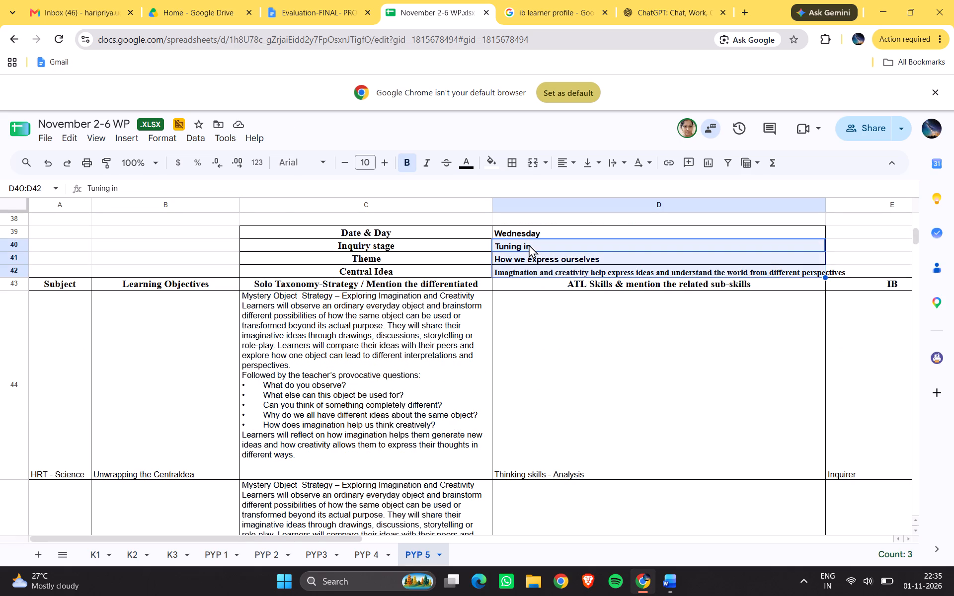
{"action": "key", "text": "ctrl+c"}
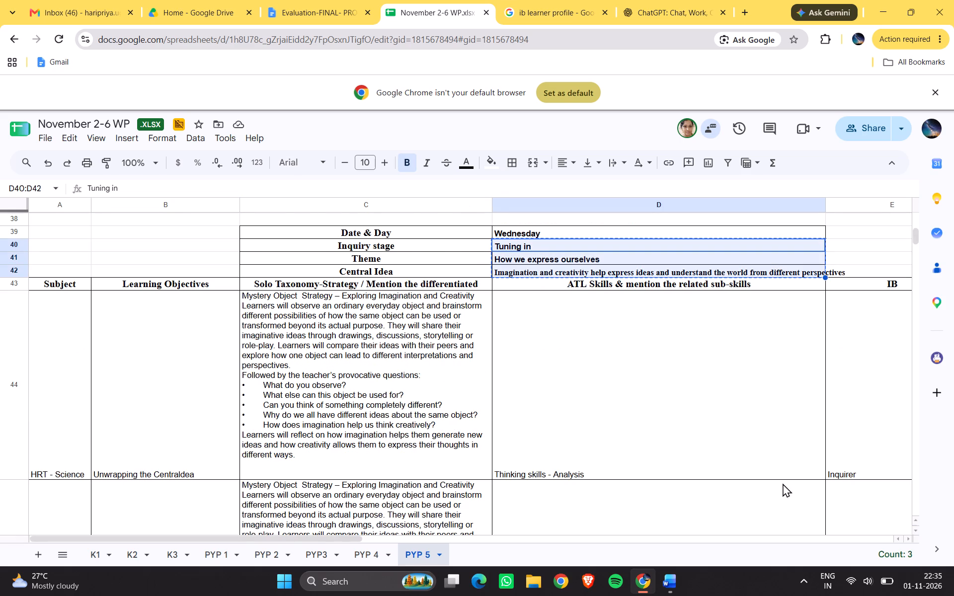
{"action": "scroll", "coordinate": [656, 452], "scroll_direction": "down", "scroll_amount": 6}
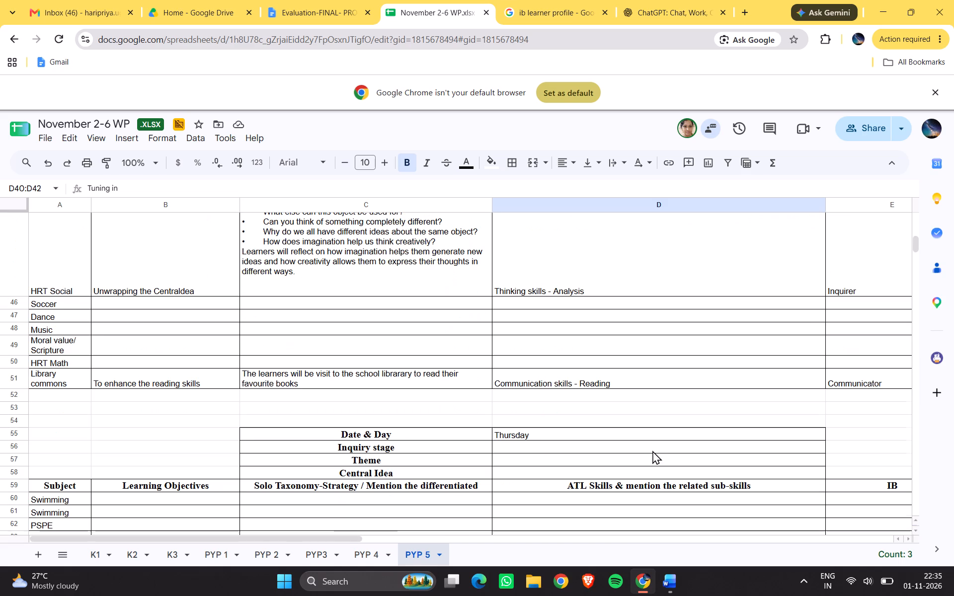
{"action": "left_click", "coordinate": [510, 449]}
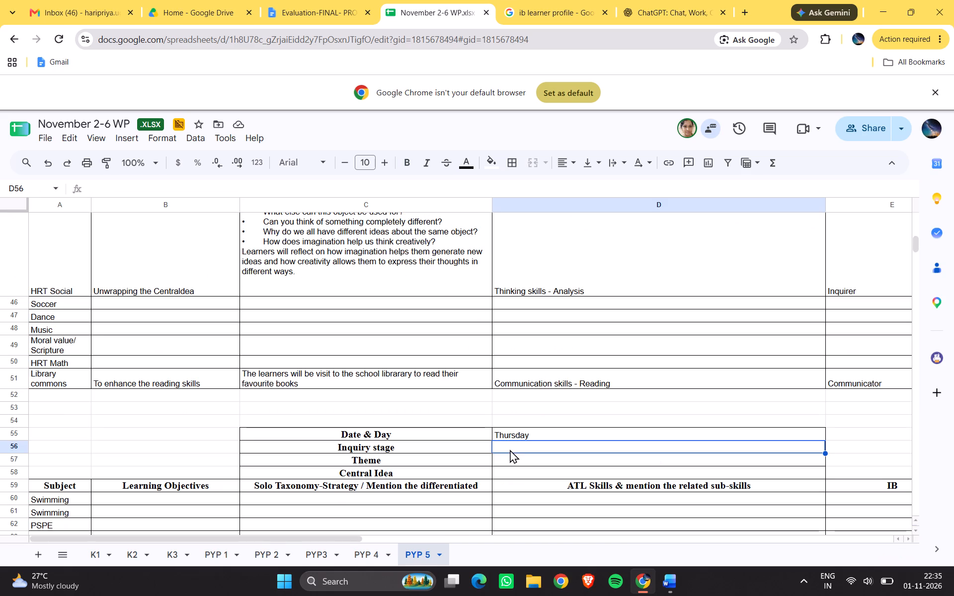
{"action": "key", "text": "ctrl+v"}
Make the day name "Thursday" bold in its header block.
{"action": "left_click", "coordinate": [516, 438]}
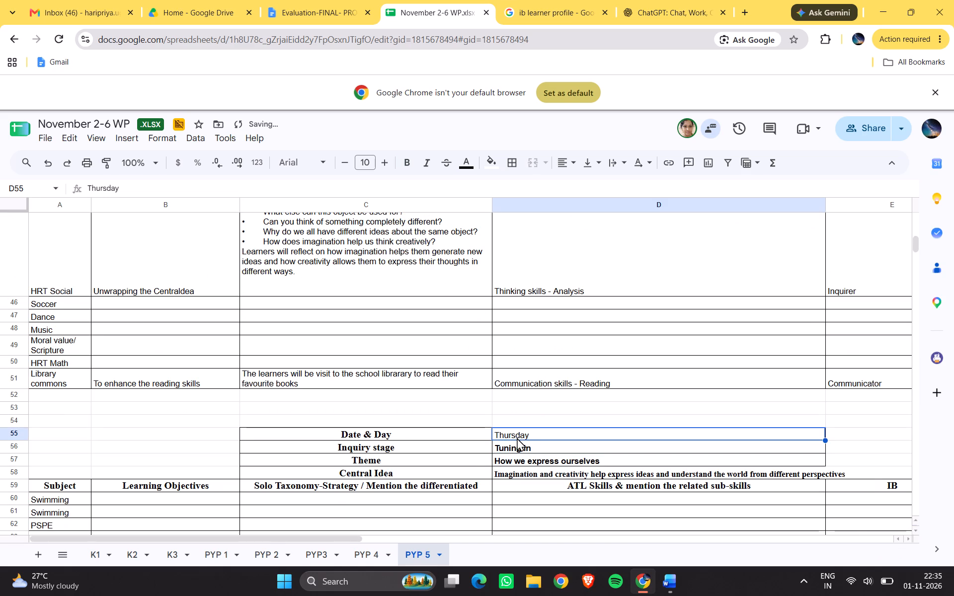
{"action": "left_click", "coordinate": [404, 163]}
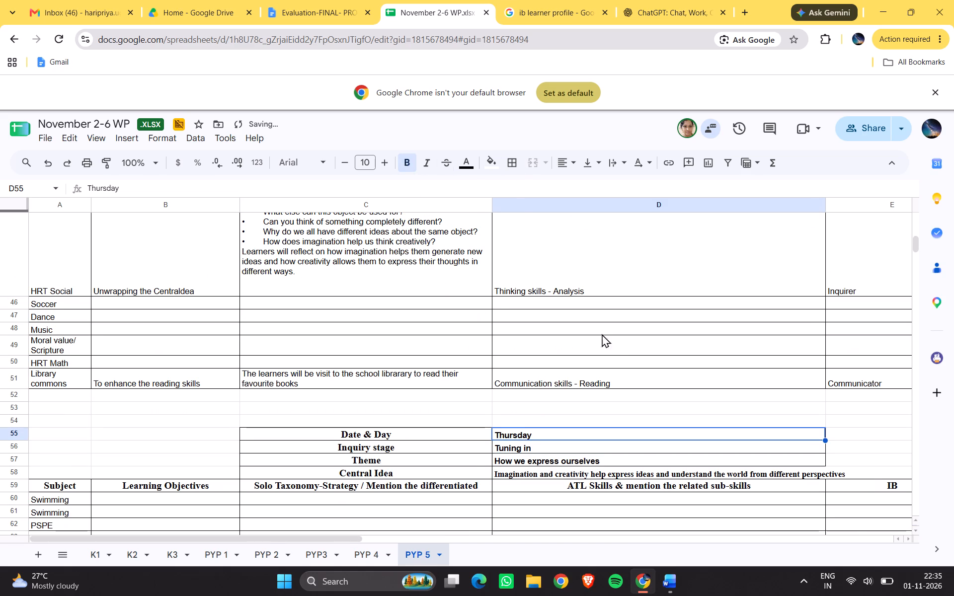
Paste the same inquiry stage, theme and central idea values into Friday's header block.
{"action": "scroll", "coordinate": [612, 347], "scroll_direction": "down", "scroll_amount": 6}
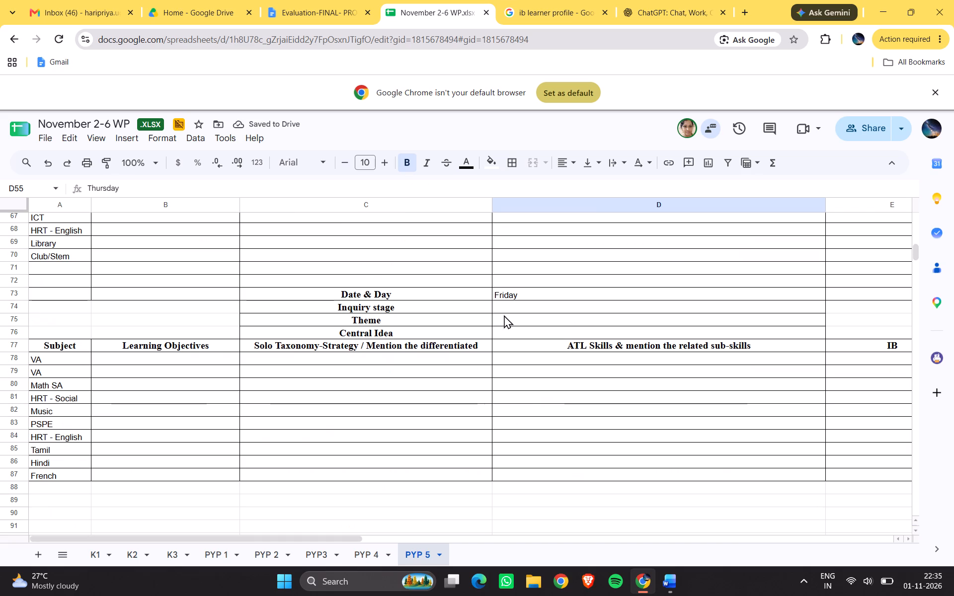
{"action": "left_click", "coordinate": [503, 310]}
{"action": "key", "text": "ctrl+v"}
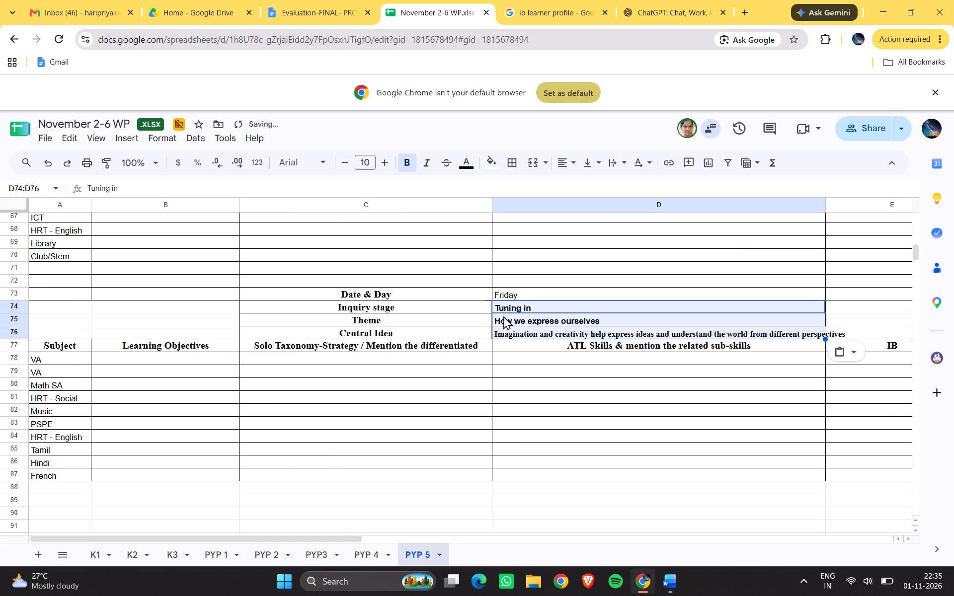
Make the day name "Friday" bold in its header block.
{"action": "left_click", "coordinate": [517, 295]}
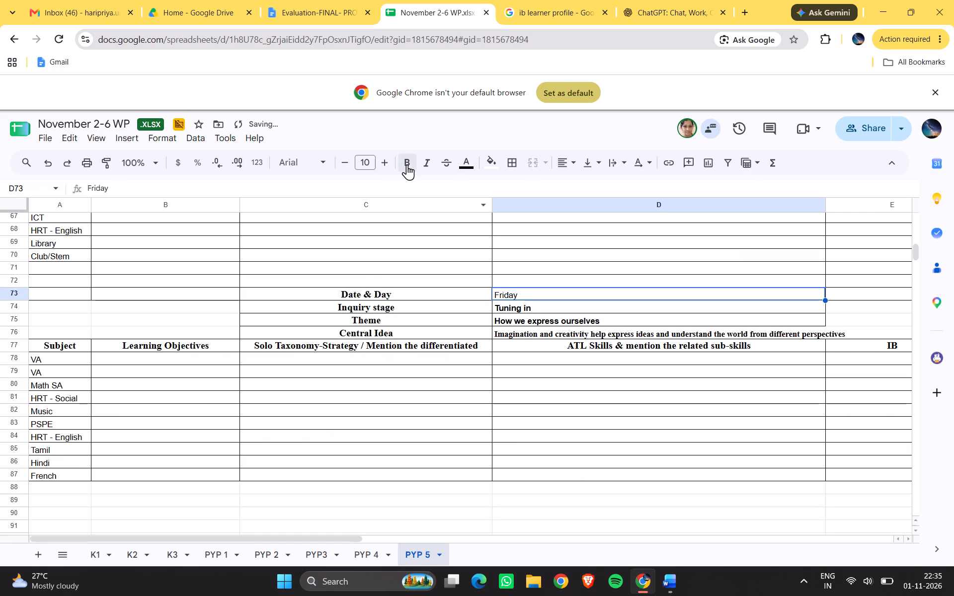
{"action": "left_click", "coordinate": [407, 164]}
Copy Wednesday's Library commons entries, from learning objective through IB, into Thursday's Library row and fit the row height to its text.
{"action": "scroll", "coordinate": [516, 357], "scroll_direction": "up", "scroll_amount": 2}
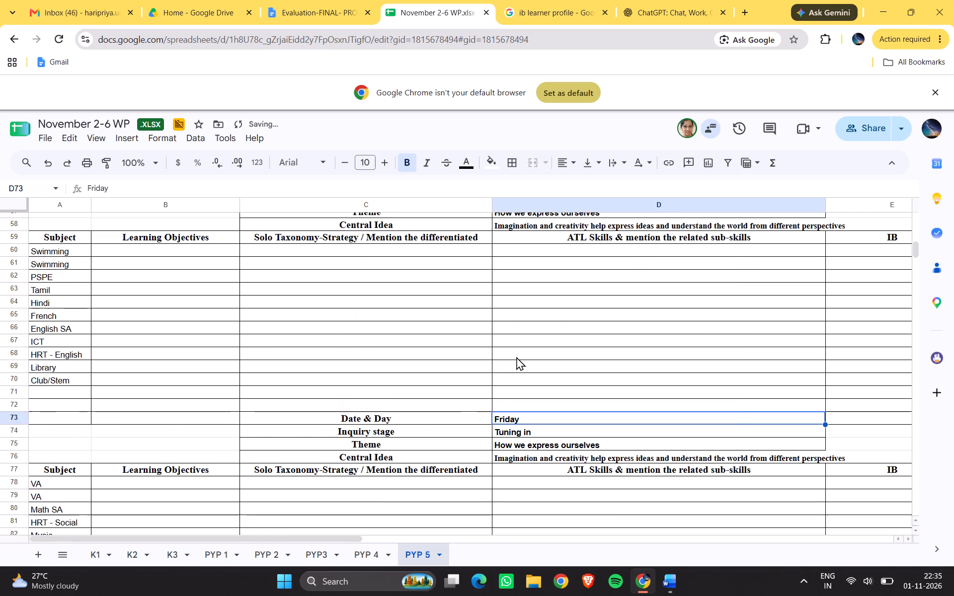
{"action": "scroll", "coordinate": [516, 357], "scroll_direction": "up", "scroll_amount": 2}
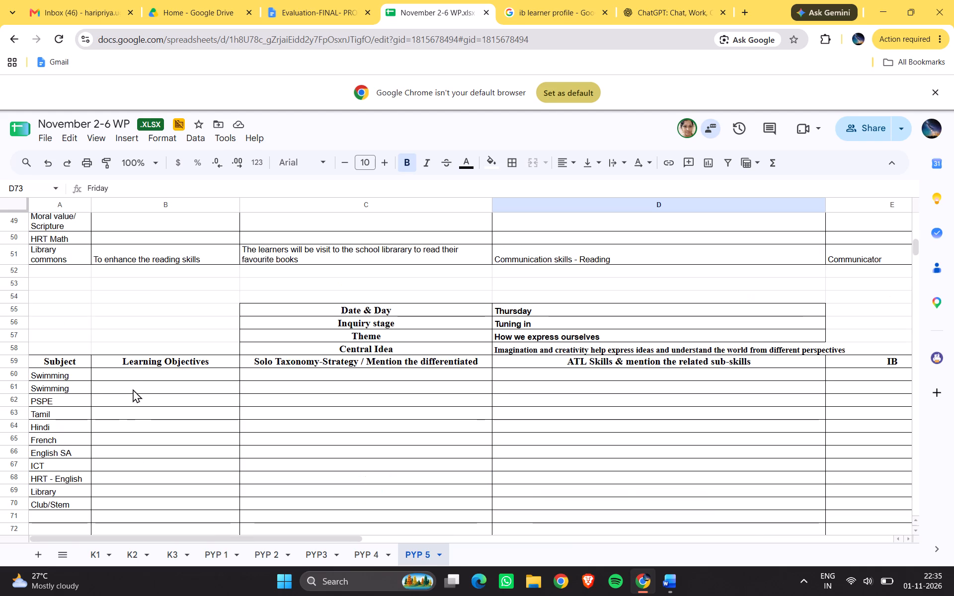
{"action": "left_click", "coordinate": [121, 478]}
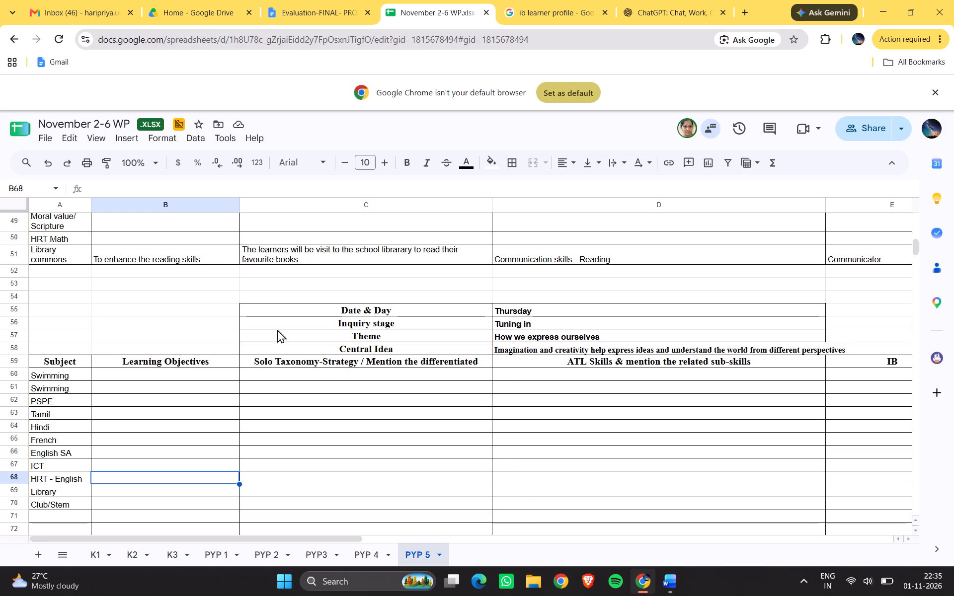
{"action": "left_click", "coordinate": [214, 259]}
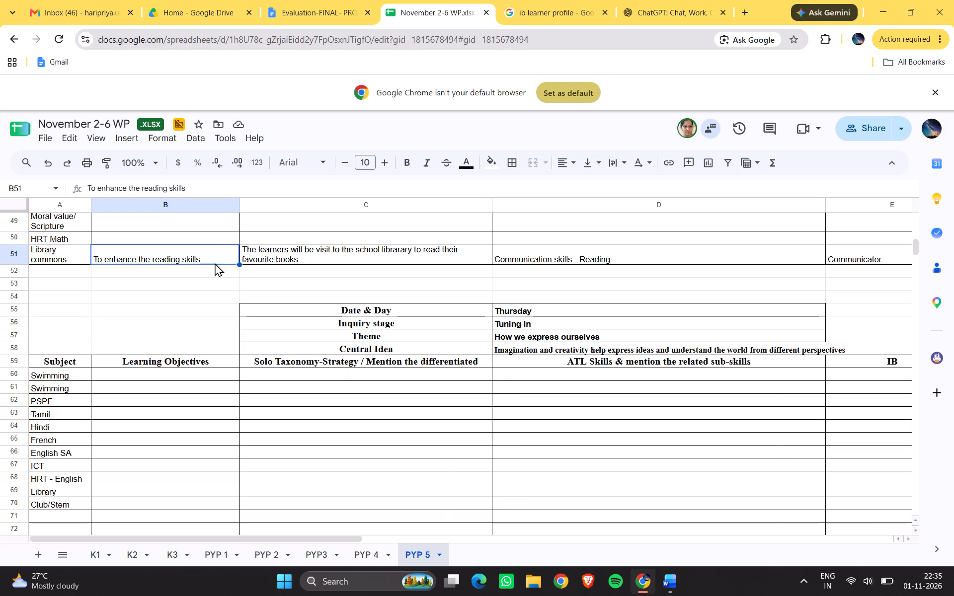
{"action": "key", "text": "shift+Right"}
{"action": "key", "text": "shift+Right"}
{"action": "key", "text": "shift+Right"}
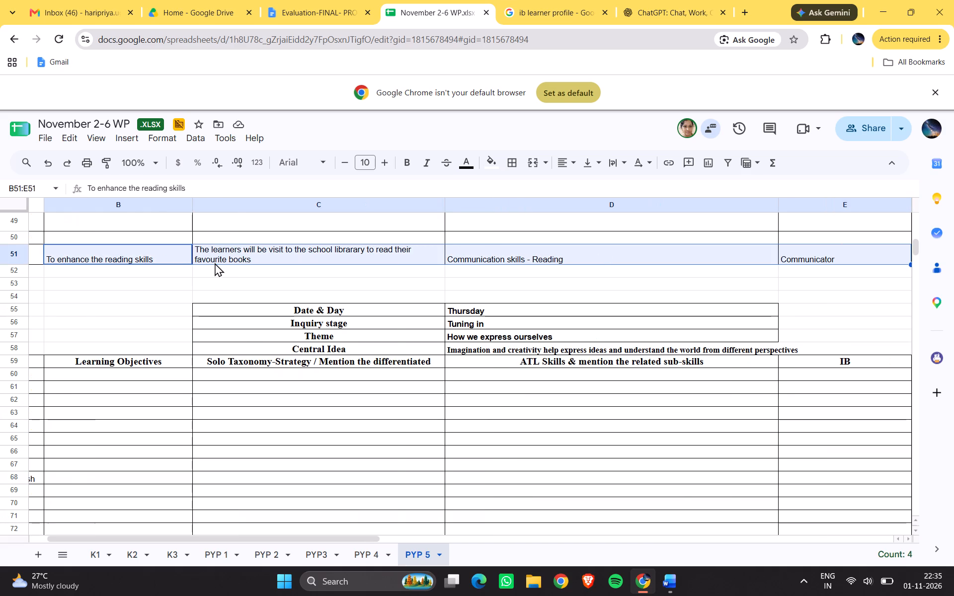
{"action": "key", "text": "ctrl+c"}
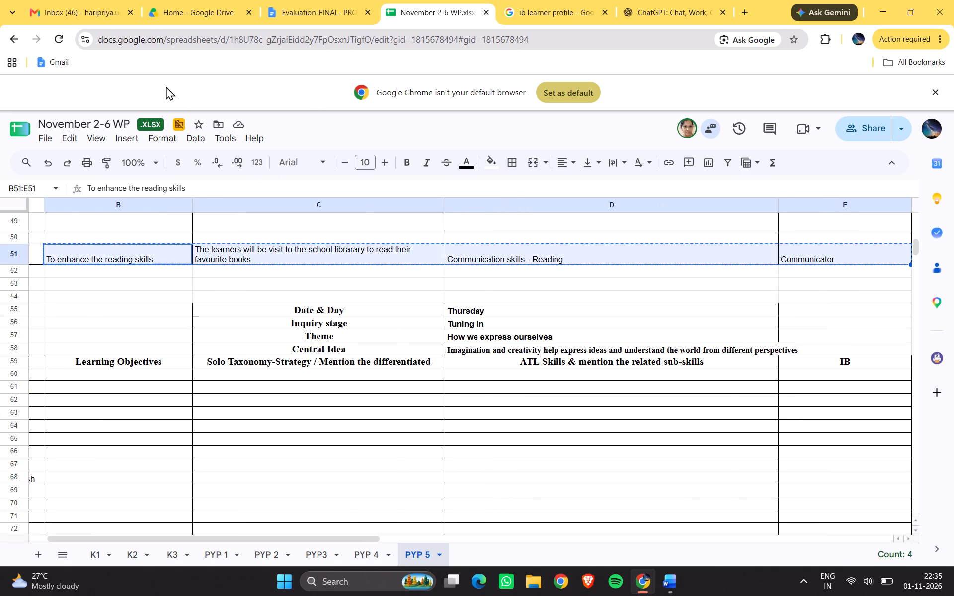
{"action": "left_click_drag", "start_coordinate": [120, 541], "coordinate": [83, 527]}
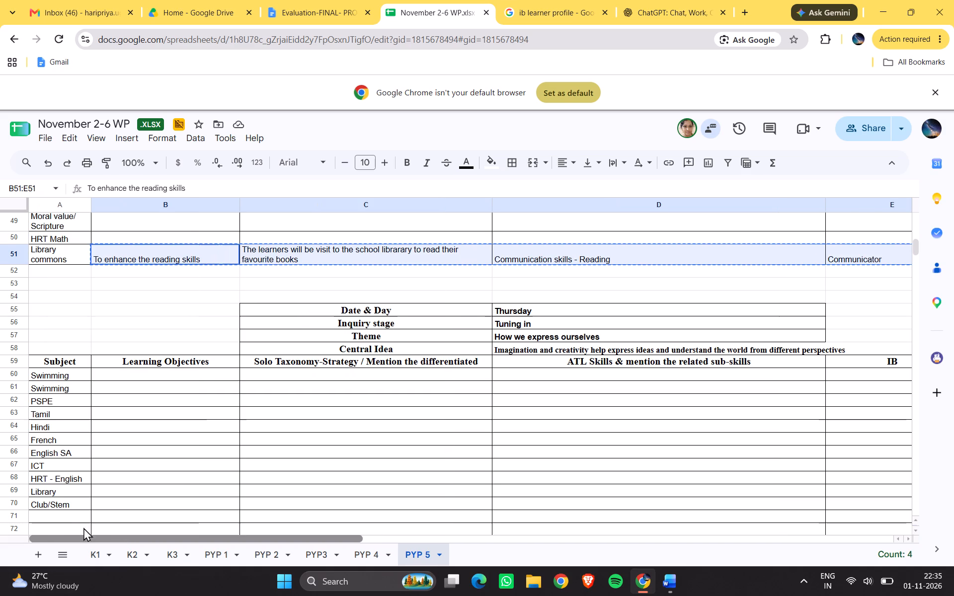
{"action": "left_click_drag", "start_coordinate": [83, 527], "coordinate": [56, 521]}
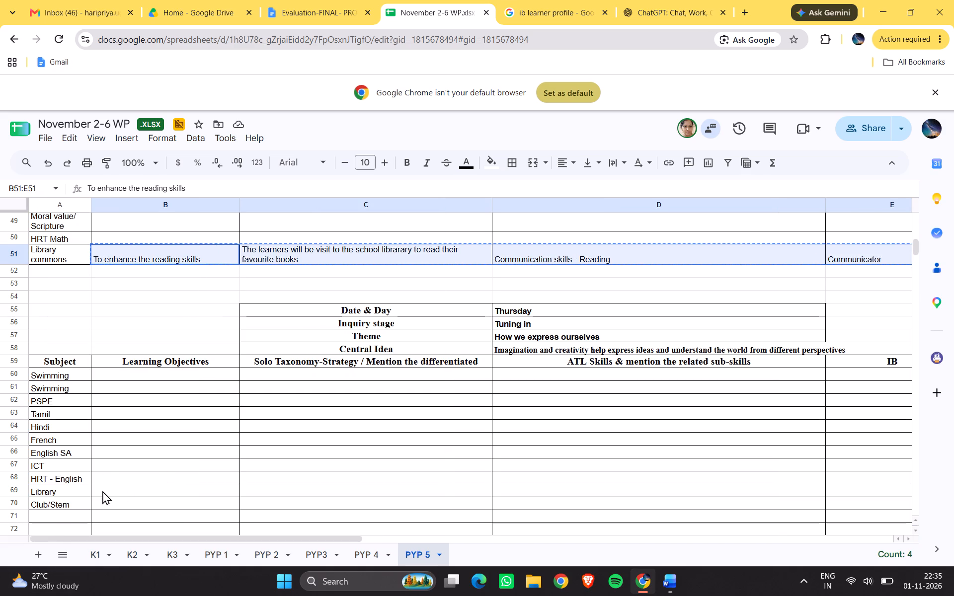
{"action": "left_click", "coordinate": [99, 478]}
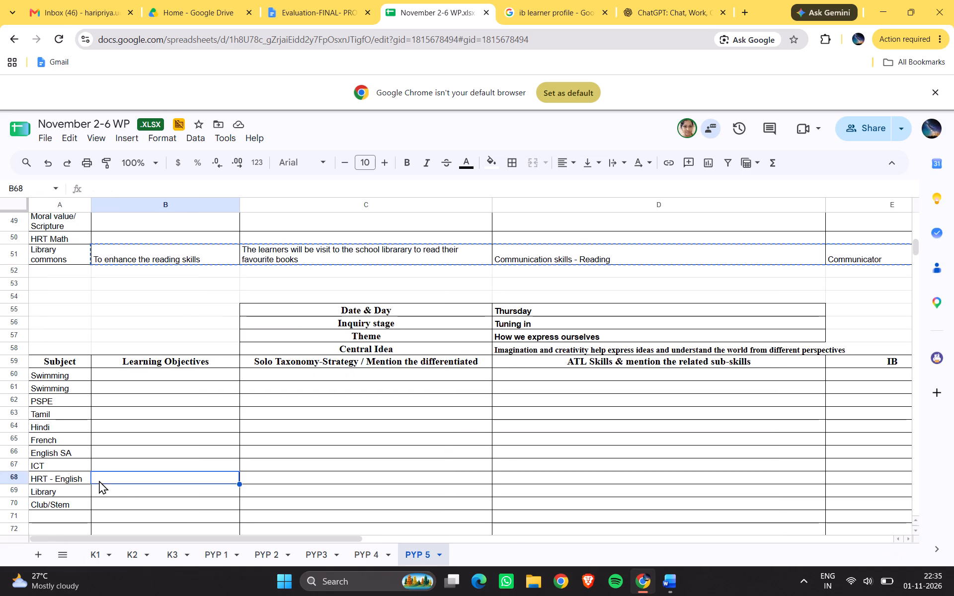
{"action": "left_click", "coordinate": [93, 494]}
{"action": "key", "text": "ctrl+v"}
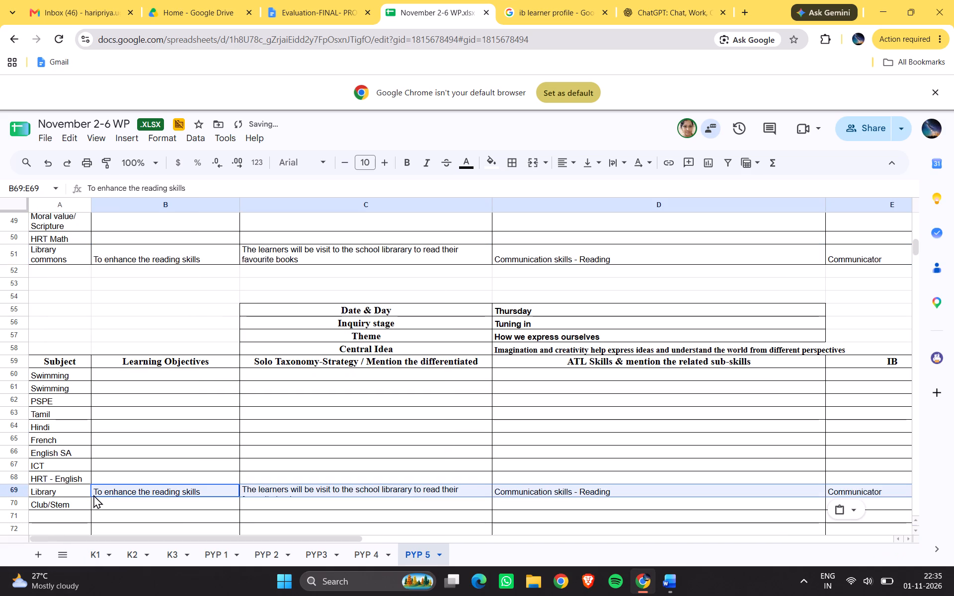
{"action": "double_click", "coordinate": [12, 497]}
Enter "Nelson English text book" as the learning objective in Thursday's HRT - English row.
{"action": "left_click", "coordinate": [121, 479]}
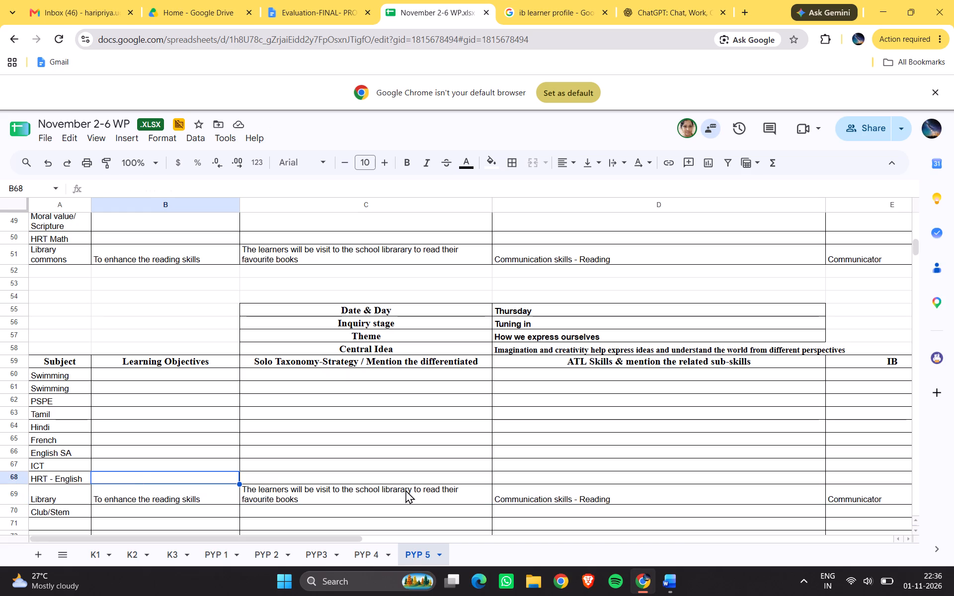
{"action": "type", "text": "Nelson"}
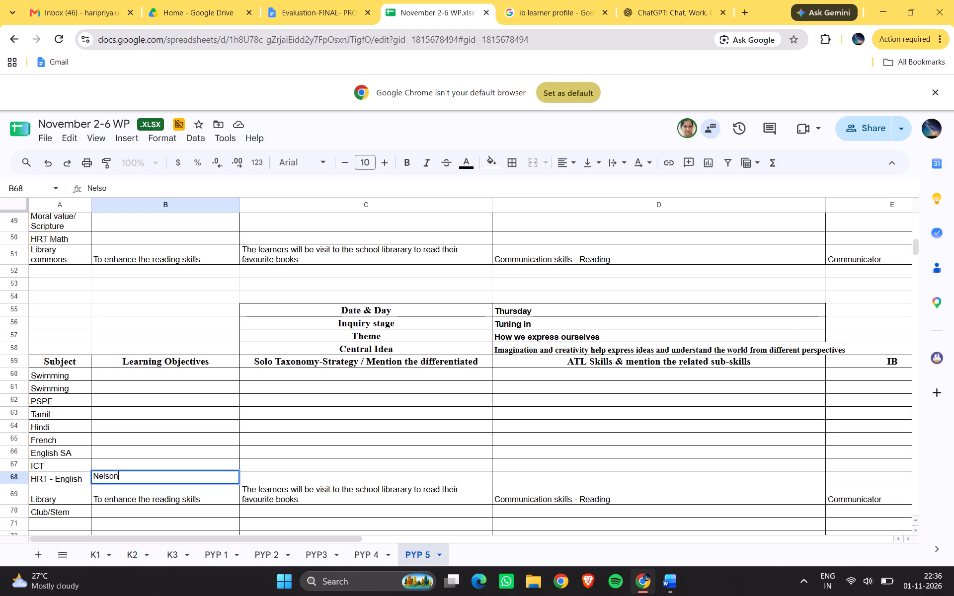
{"action": "key", "text": "space"}
{"action": "type", "text": "English"}
{"action": "key", "text": "space"}
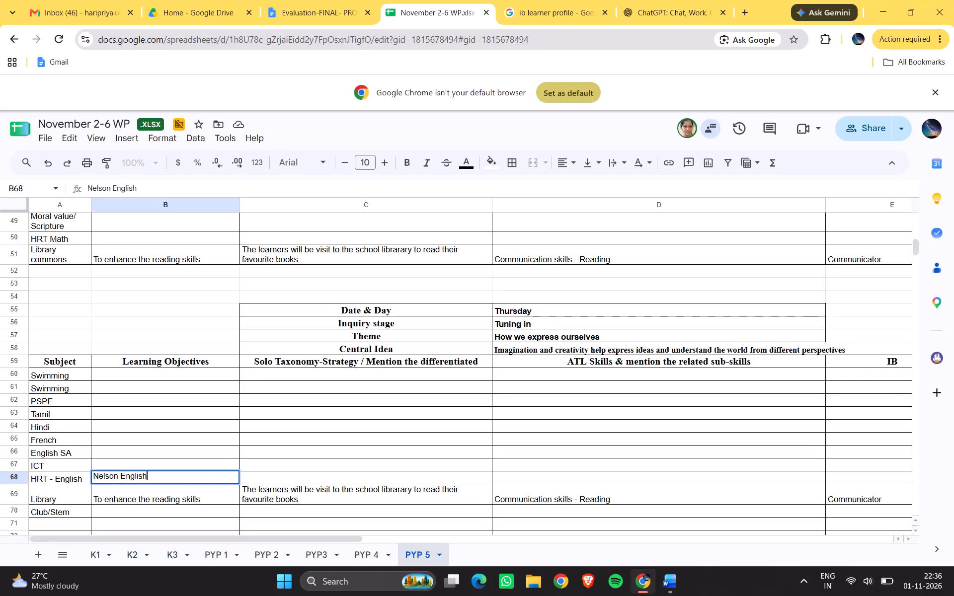
{"action": "type", "text": "text"}
{"action": "key", "text": "space"}
{"action": "type", "text": "book"}
{"action": "key", "text": "space"}
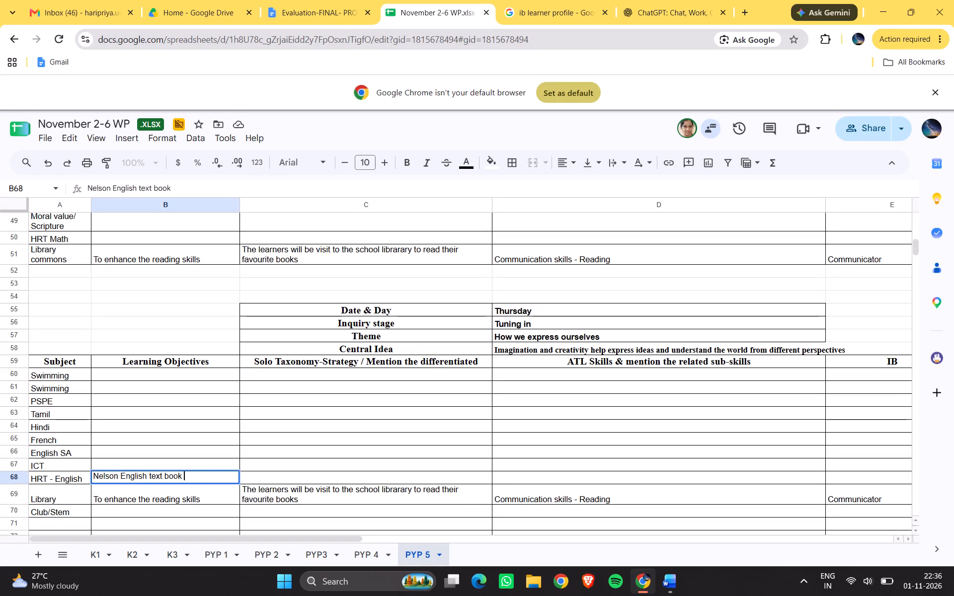
{"action": "key", "text": "Right"}
Enter "students will be encourage to read the next chapter and will be guided to complete the book back exercises" as Thursday's HRT - English strategy.
{"action": "key", "text": "Return"}
{"action": "type", "text": "studens"}
{"action": "key", "text": "space"}
{"action": "key", "text": "BackSpace"}
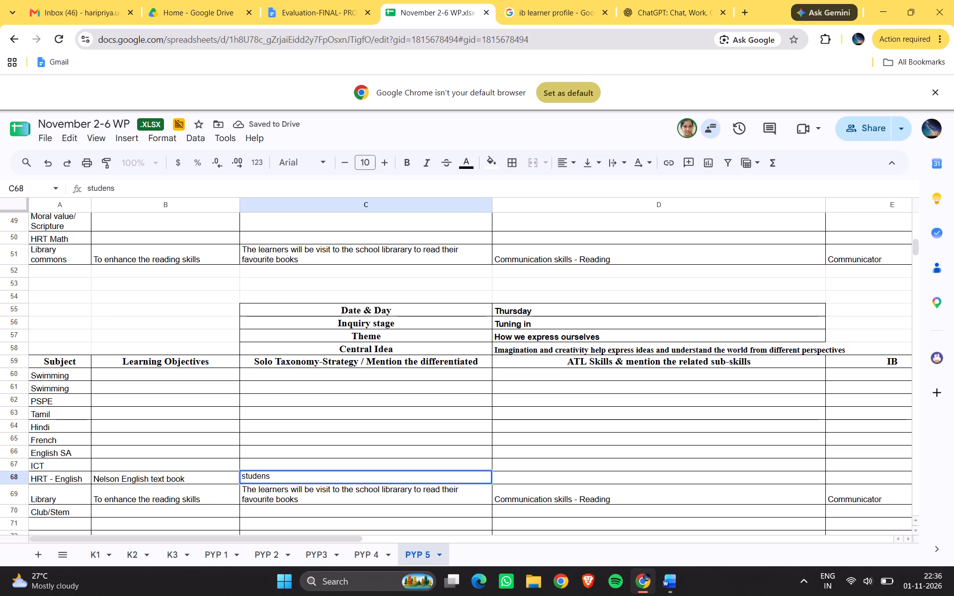
{"action": "key", "text": "BackSpace"}
{"action": "type", "text": "ts will be"}
{"action": "key", "text": "space"}
{"action": "key", "text": "BackSpace"}
{"action": "key", "text": "BackSpace"}
{"action": "key", "text": "BackSpace"}
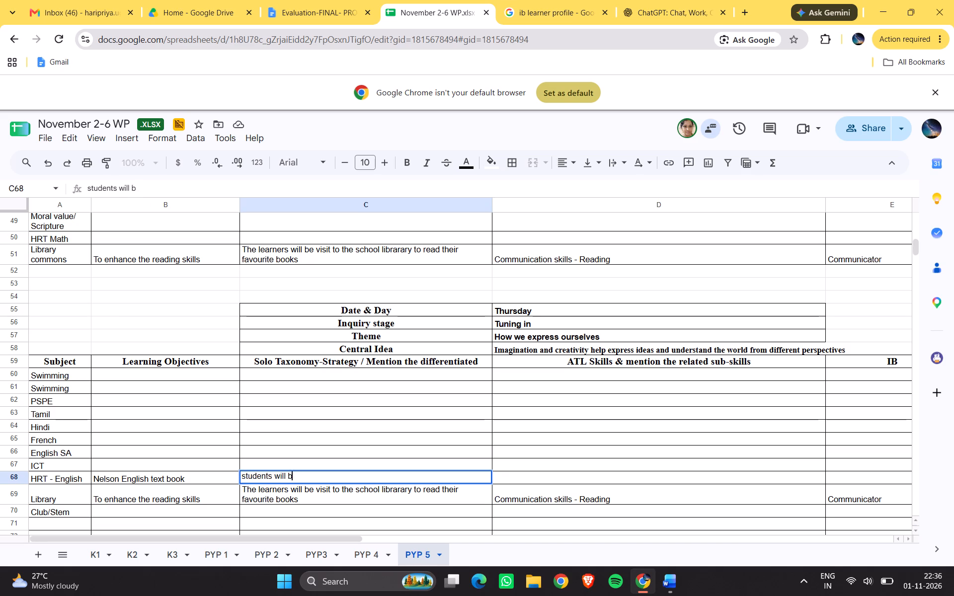
{"action": "type", "text": "be encourage ti"}
{"action": "key", "text": "space"}
{"action": "key", "text": "BackSpace"}
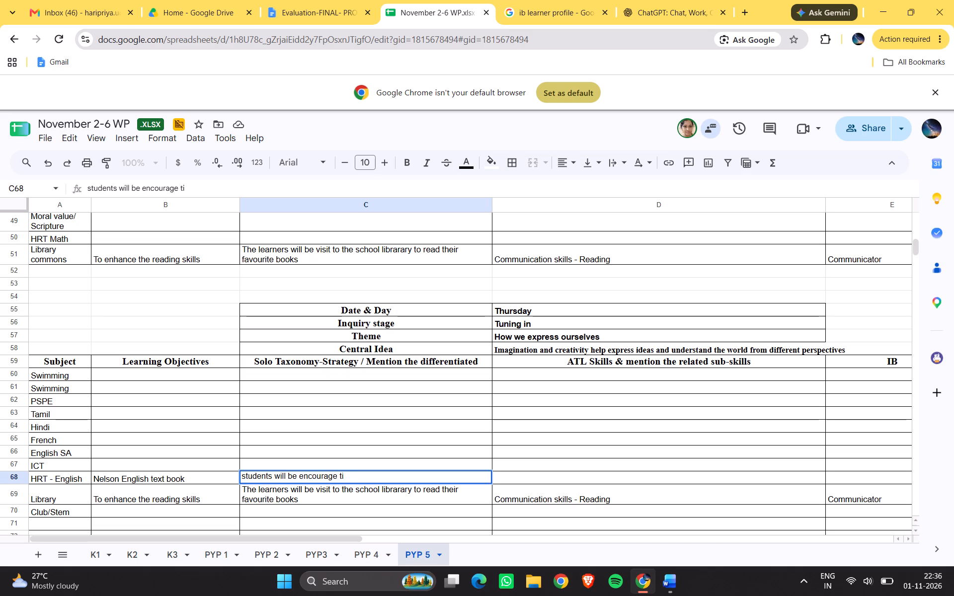
{"action": "key", "text": "BackSpace"}
{"action": "type", "text": "o read the"}
{"action": "key", "text": "space"}
{"action": "type", "text": "next chapter and"}
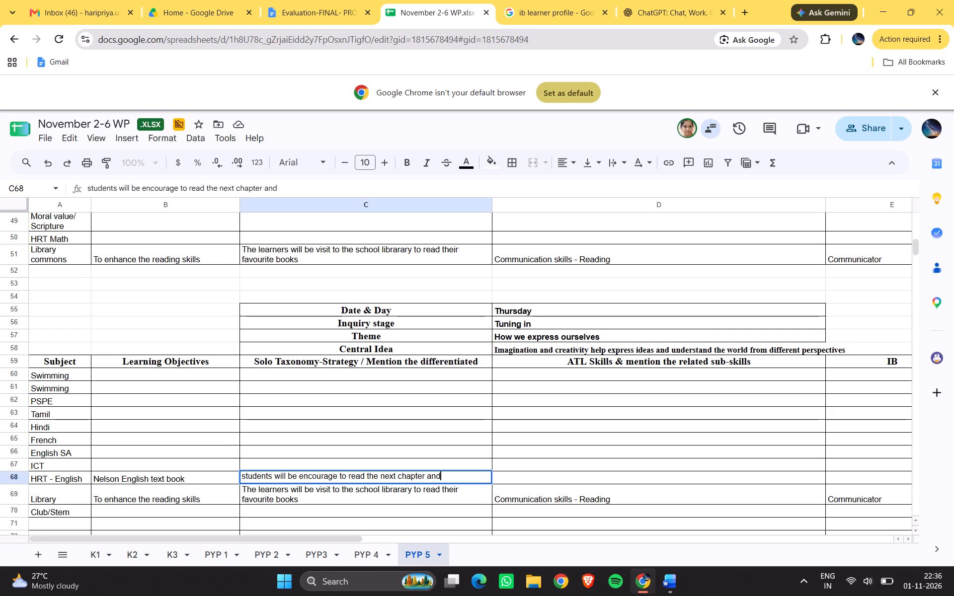
{"action": "key", "text": "space"}
{"action": "type", "text": "will be"}
{"action": "key", "text": "space"}
{"action": "type", "text": "gi"}
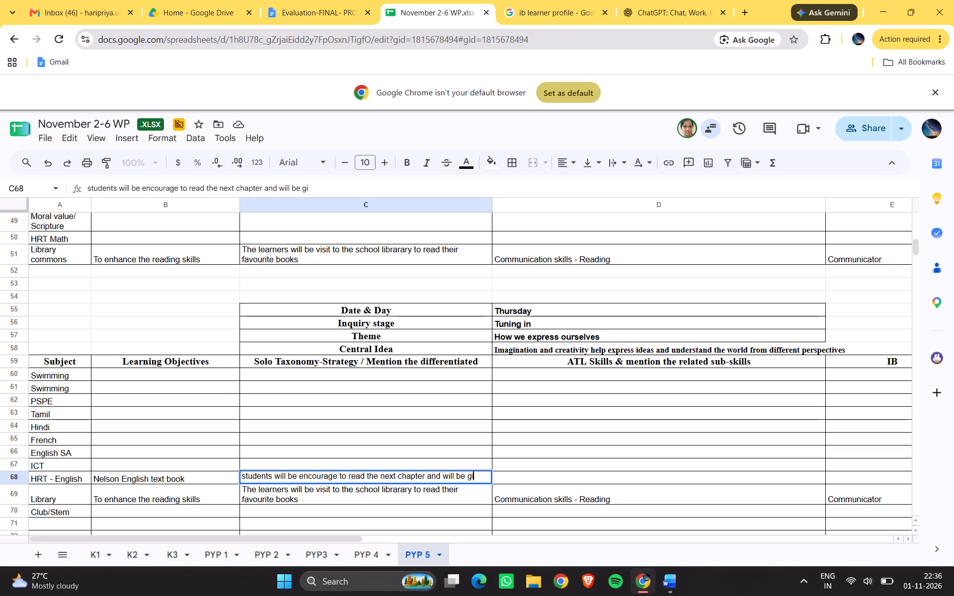
{"action": "key", "text": "BackSpace"}
{"action": "type", "text": "uided t"}
{"action": "key", "text": "space"}
{"action": "key", "text": "BackSpace"}
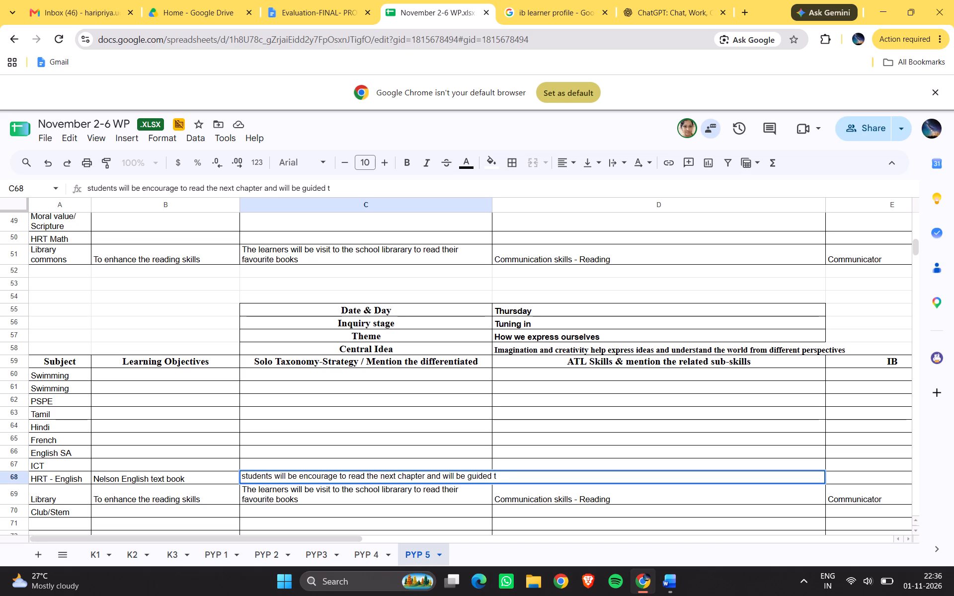
{"action": "type", "text": "o complete the"}
{"action": "key", "text": "space"}
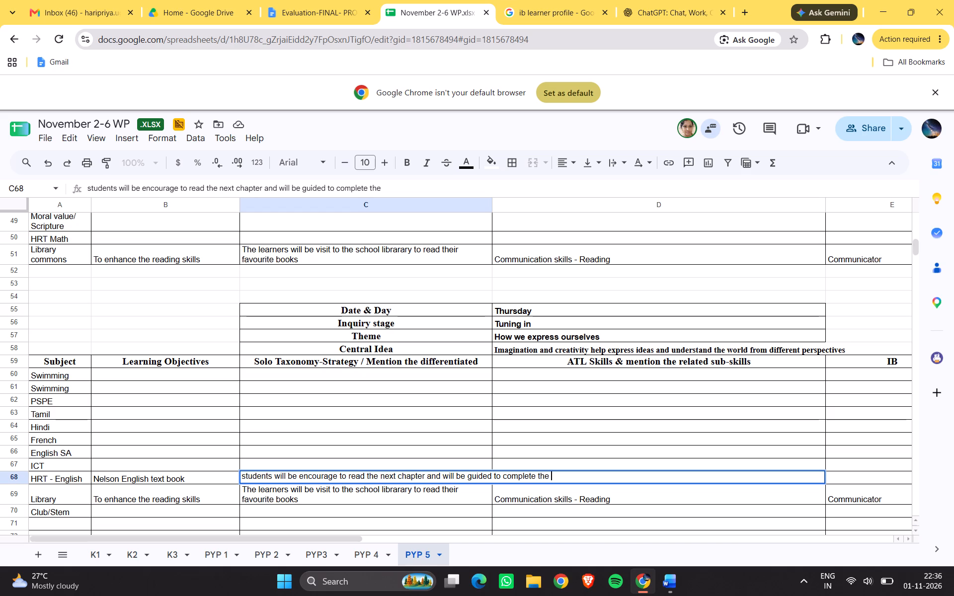
{"action": "type", "text": "book back e"}
{"action": "type", "text": "xercises"}
{"action": "key", "text": "space"}
{"action": "key", "text": "Return"}
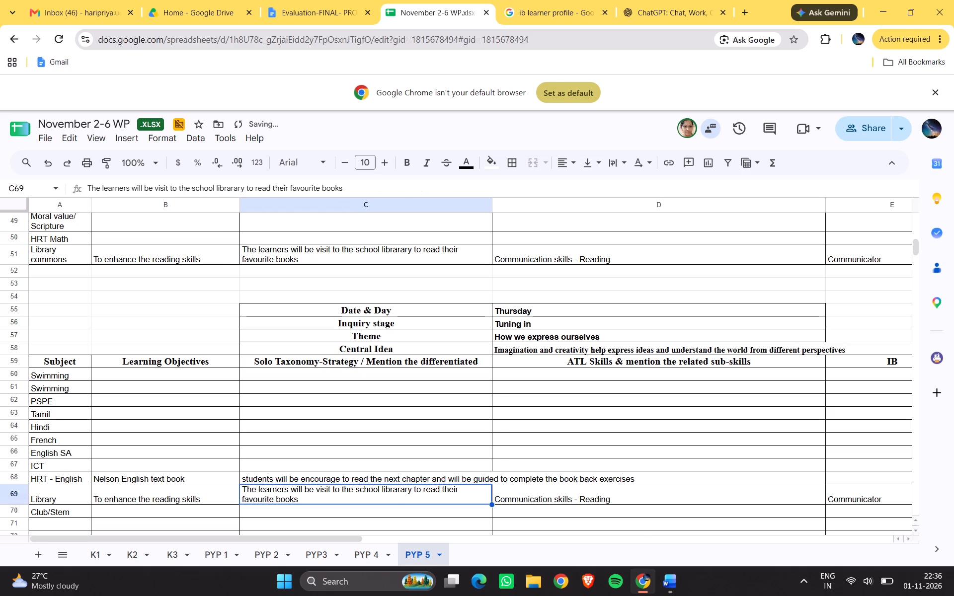
Capitalize the first letter of the HRT - English strategy text so it starts with "Students".
{"action": "double_click", "coordinate": [355, 479]}
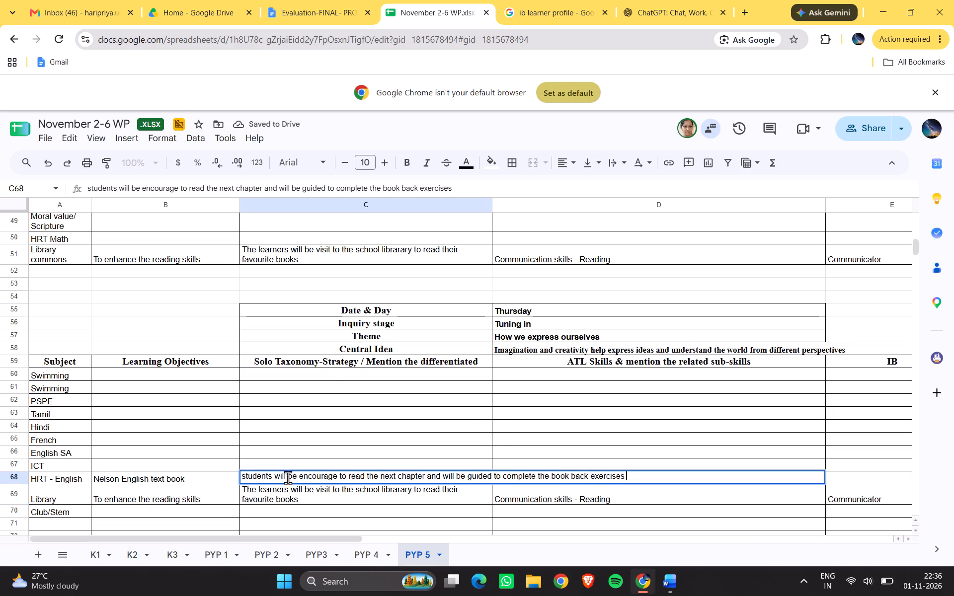
{"action": "left_click", "coordinate": [243, 475]}
{"action": "key", "text": "Delete"}
{"action": "key", "text": "shift+s"}
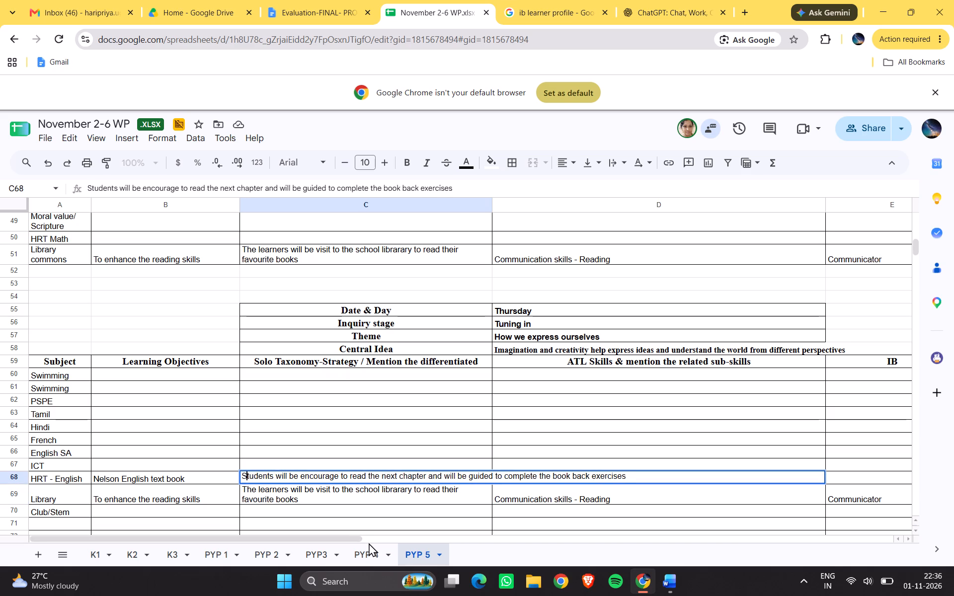
{"action": "left_click", "coordinate": [382, 486]}
Wrap the text of Thursday's HRT - English strategy cell and fit the row height to it.
{"action": "left_click", "coordinate": [385, 476]}
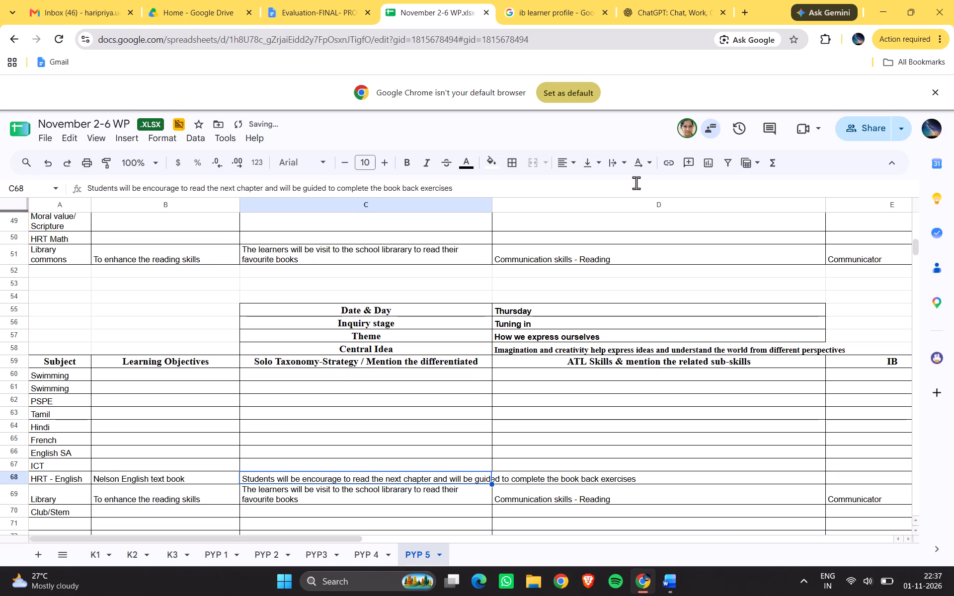
{"action": "left_click", "coordinate": [614, 161]}
{"action": "left_click", "coordinate": [636, 188]}
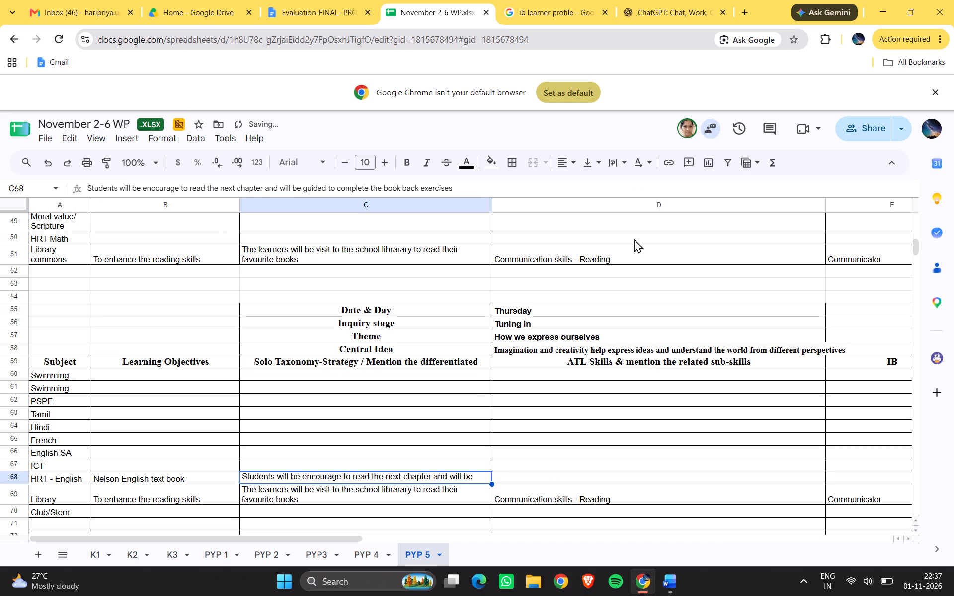
{"action": "double_click", "coordinate": [22, 484]}
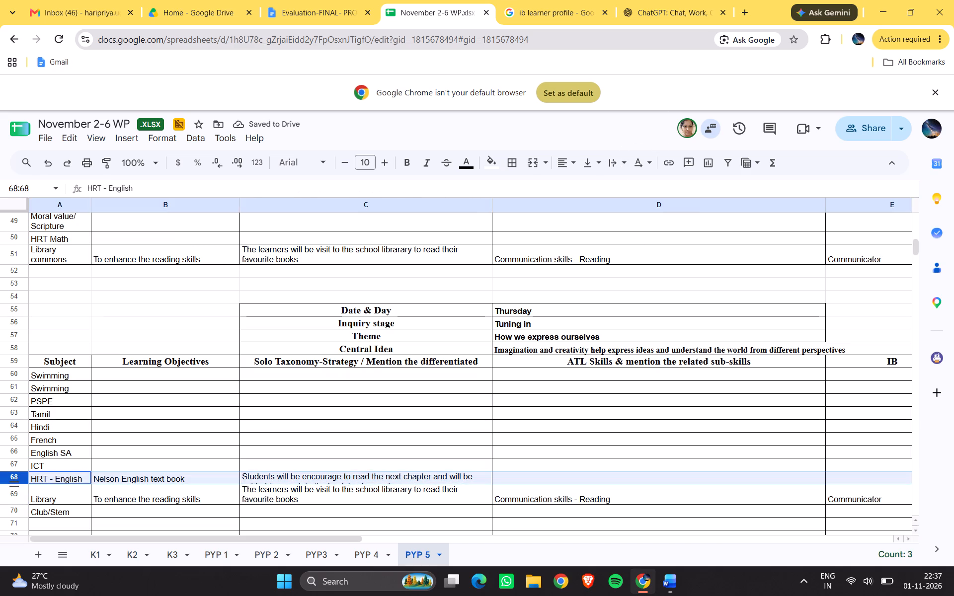
{"action": "double_click", "coordinate": [14, 487]}
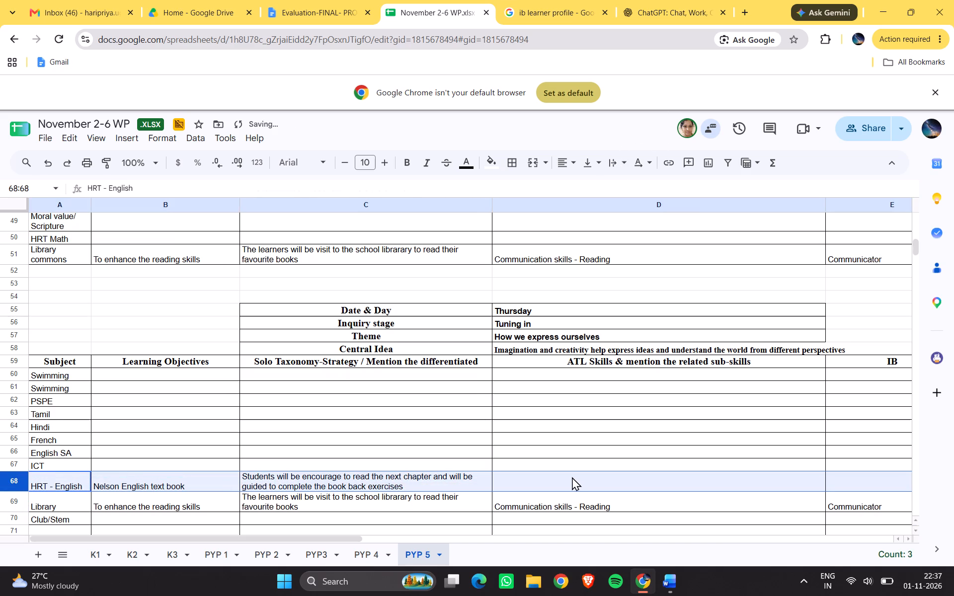
Enter "Communication skills - Reading" as the ATL skill in Thursday's HRT - English row.
{"action": "left_click", "coordinate": [572, 477]}
{"action": "key", "text": "c"}
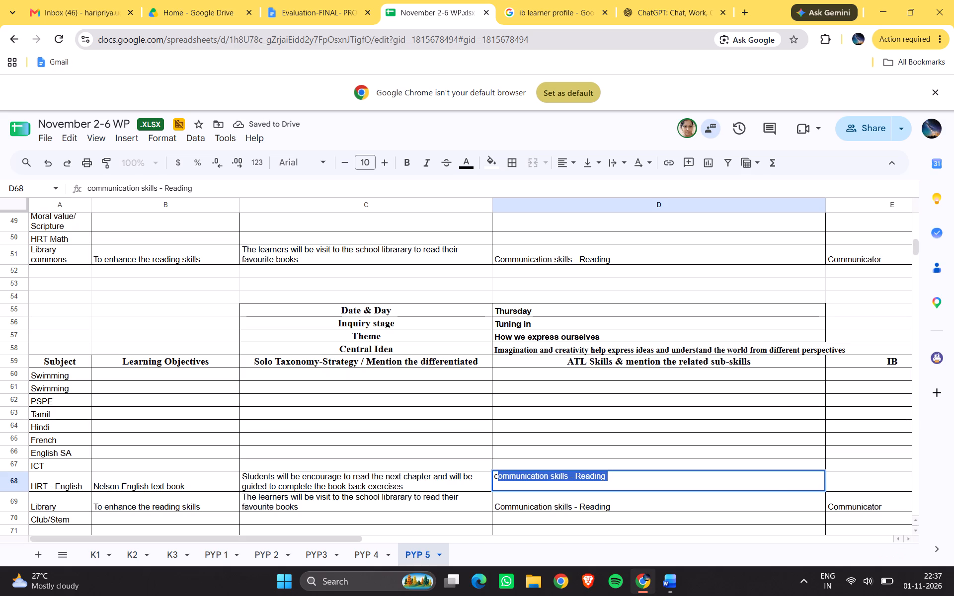
{"action": "key", "text": "Right"}
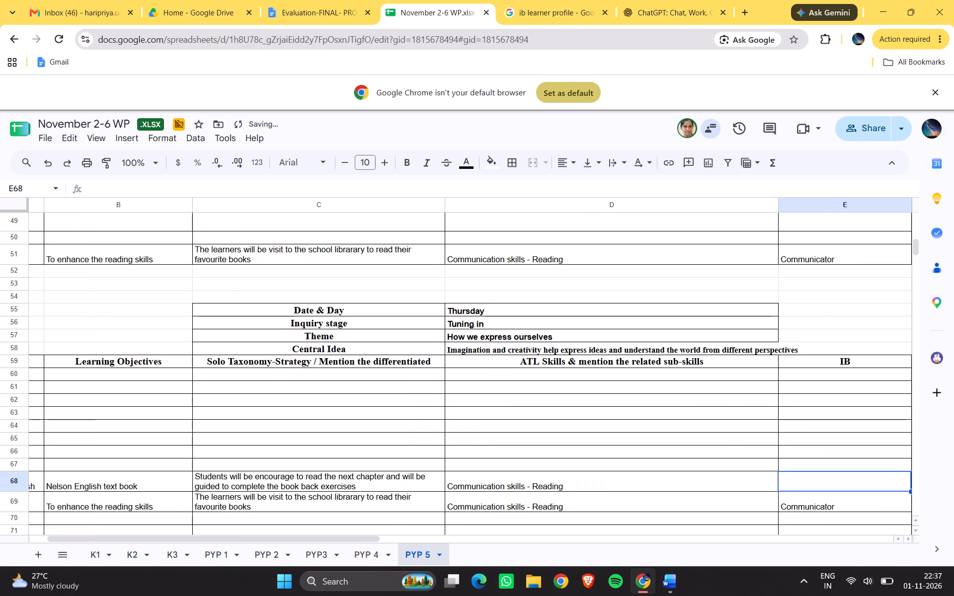
Extend the ATL skill in Thursday's HRT - English row to "Communication skills - Reading and writing".
{"action": "key", "text": "Left"}
{"action": "key", "text": "Return"}
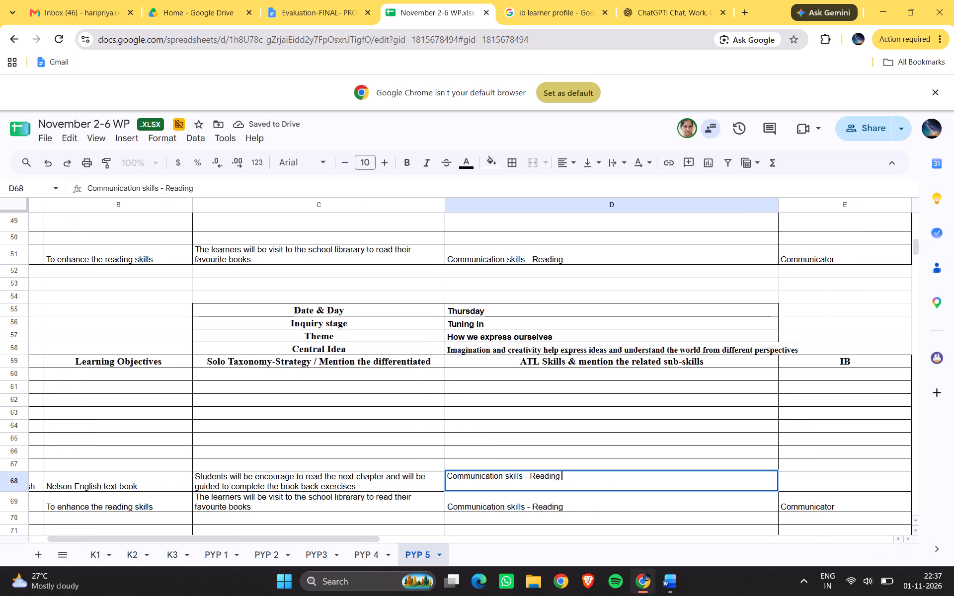
{"action": "type", "text": "nd"}
{"action": "key", "text": "space"}
{"action": "key", "text": "BackSpace"}
{"action": "key", "text": "BackSpace"}
{"action": "key", "text": "BackSpace"}
{"action": "type", "text": "and writing"}
{"action": "key", "text": "space"}
{"action": "key", "text": "Right"}
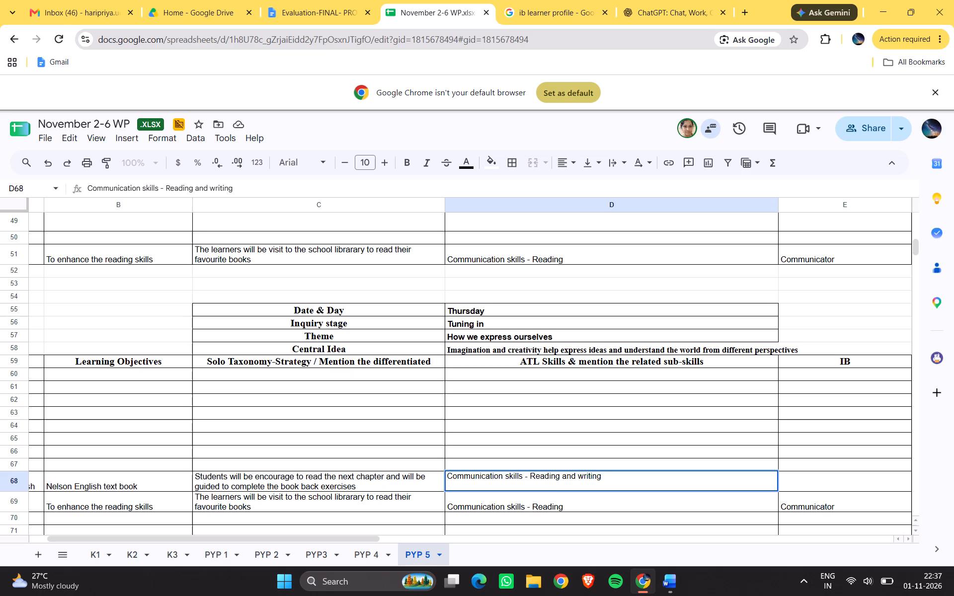
{"action": "key", "text": "Return"}
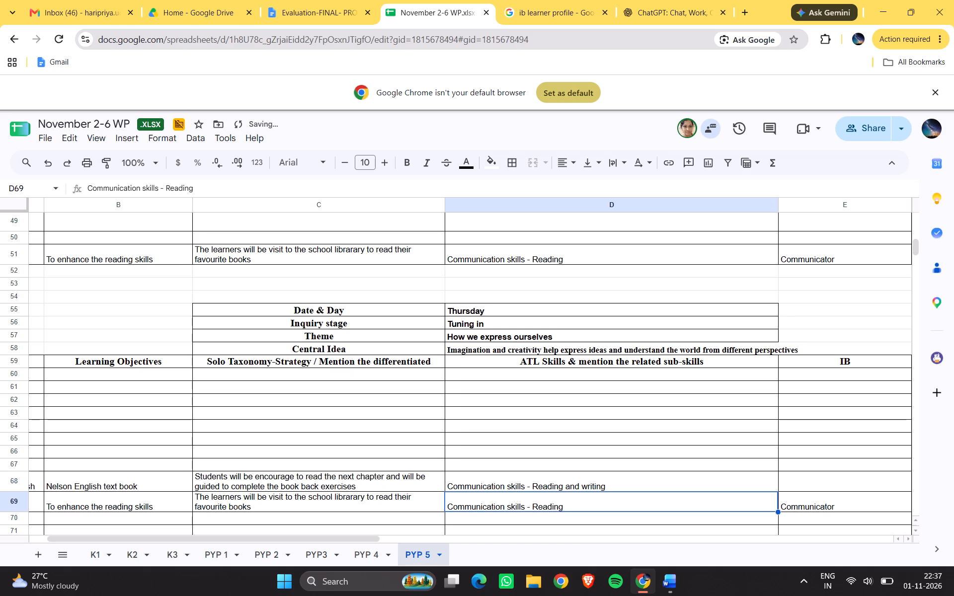
Enter "Communicator" in the IB column of Thursday's HRT - English row.
{"action": "key", "text": "Up"}
{"action": "key", "text": "Right"}
{"action": "key", "text": "c"}
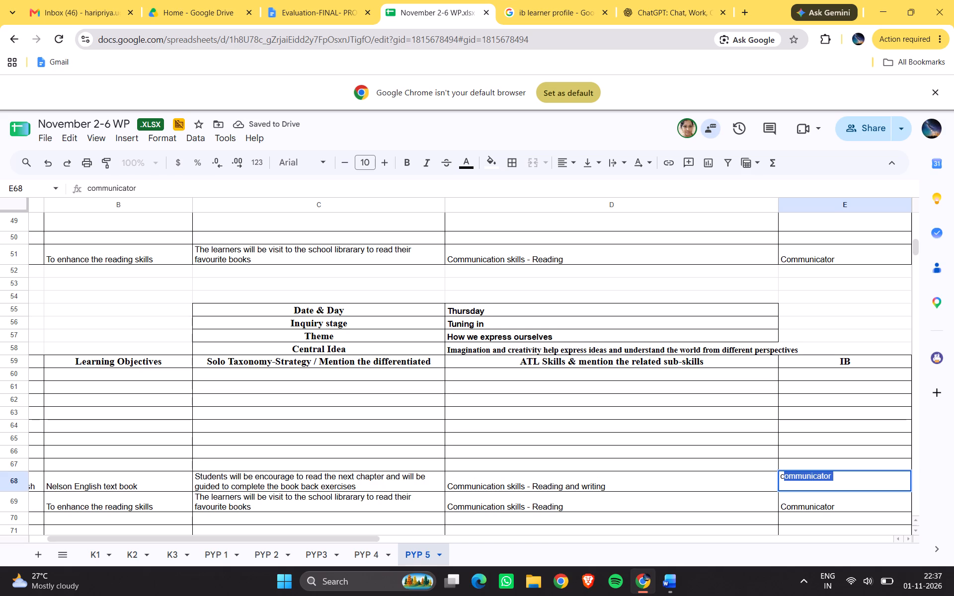
{"action": "key", "text": "Down"}
{"action": "key", "text": "Down"}
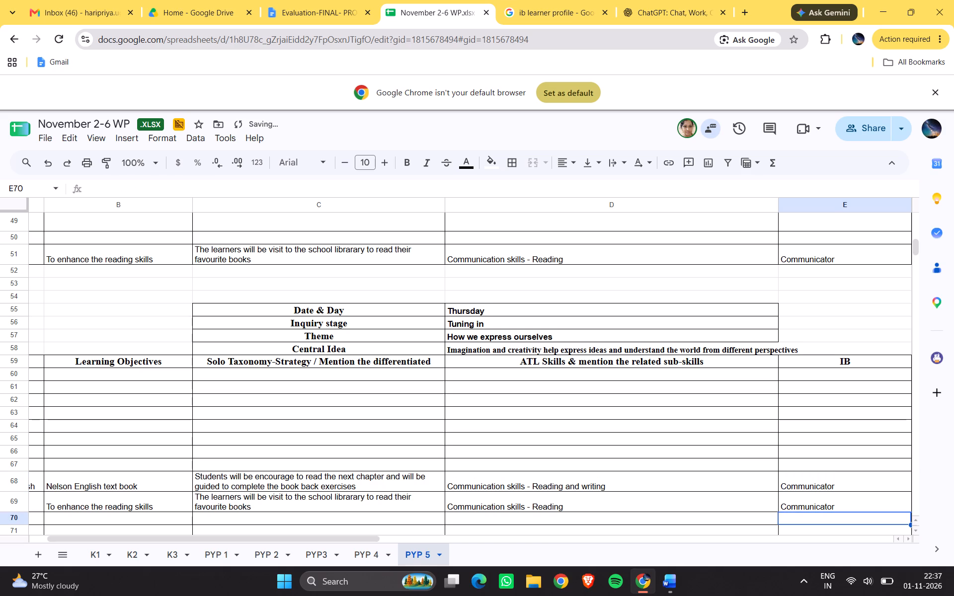
{"action": "left_click_drag", "start_coordinate": [365, 537], "coordinate": [312, 532]}
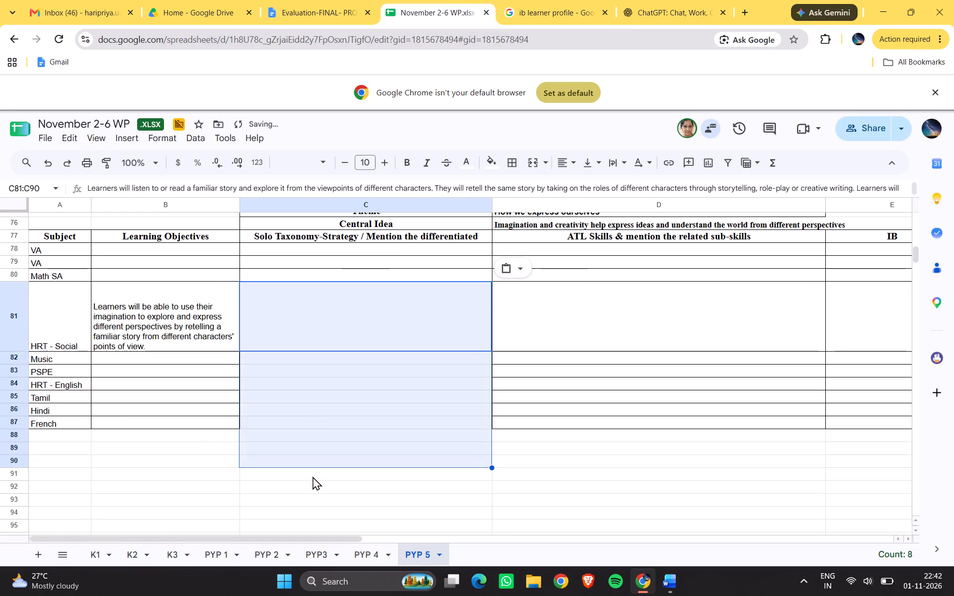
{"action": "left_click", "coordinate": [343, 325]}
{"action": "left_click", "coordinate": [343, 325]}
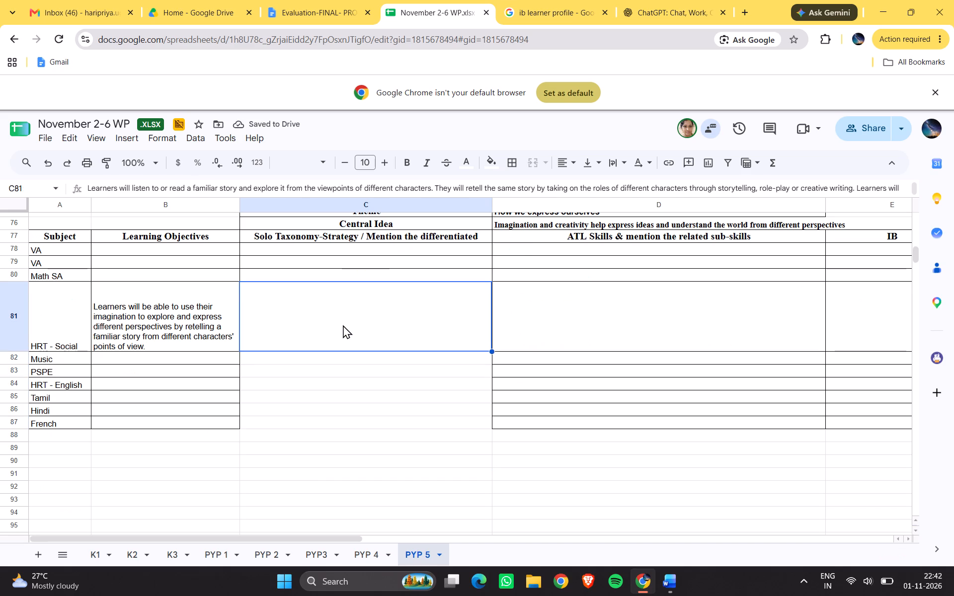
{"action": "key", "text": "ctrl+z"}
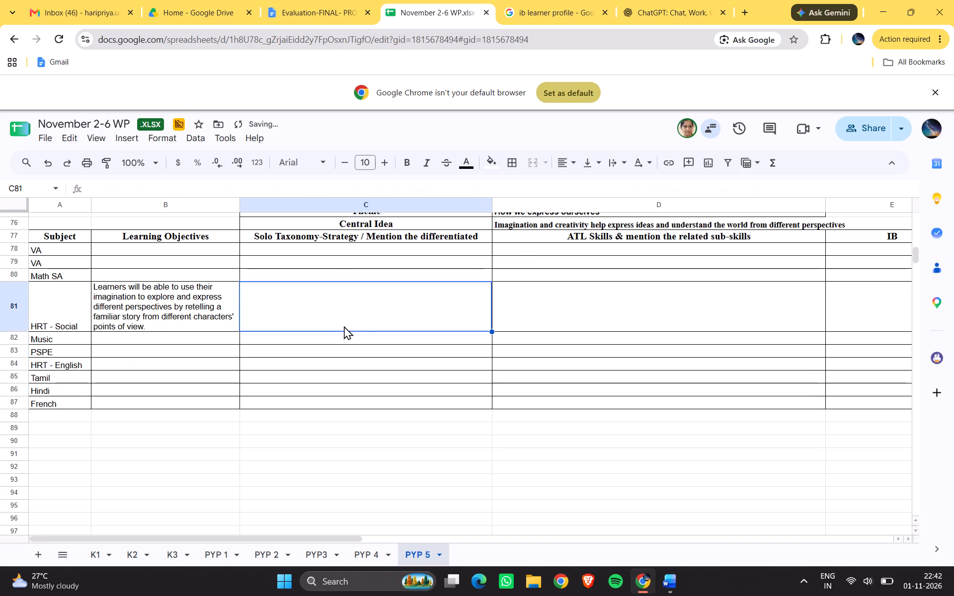
Paste the activity text into Word, then move its opening "Learners will listen to or read a familiar story" paragraph into planner cell C81.
{"action": "left_click", "coordinate": [673, 579]}
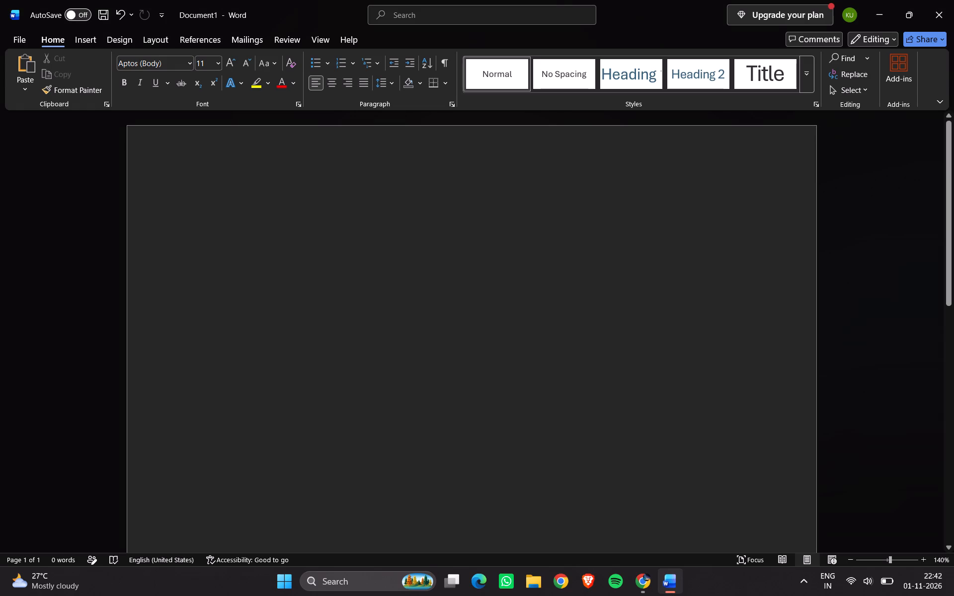
{"action": "key", "text": "ctrl+v"}
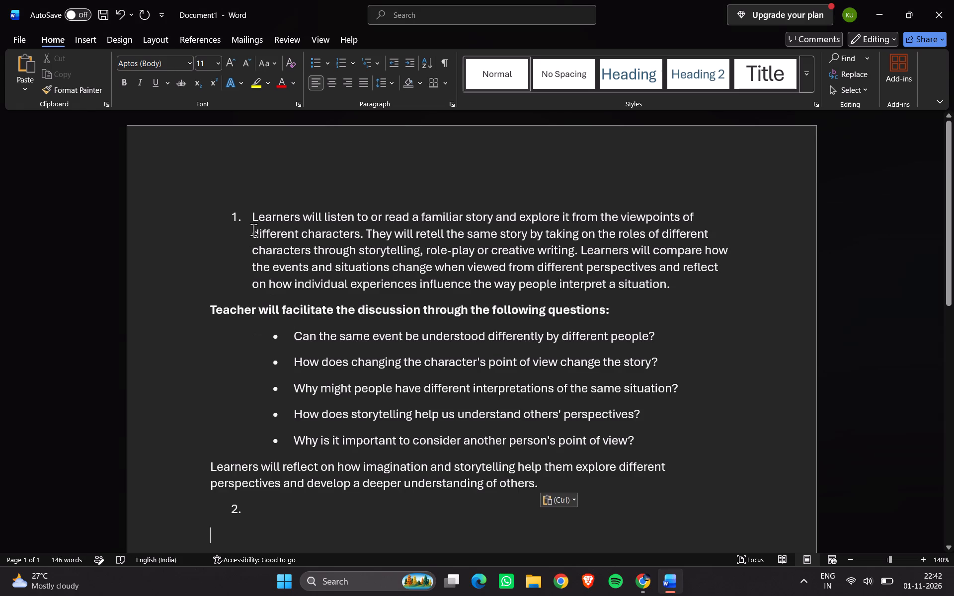
{"action": "left_click_drag", "start_coordinate": [254, 218], "coordinate": [673, 287]}
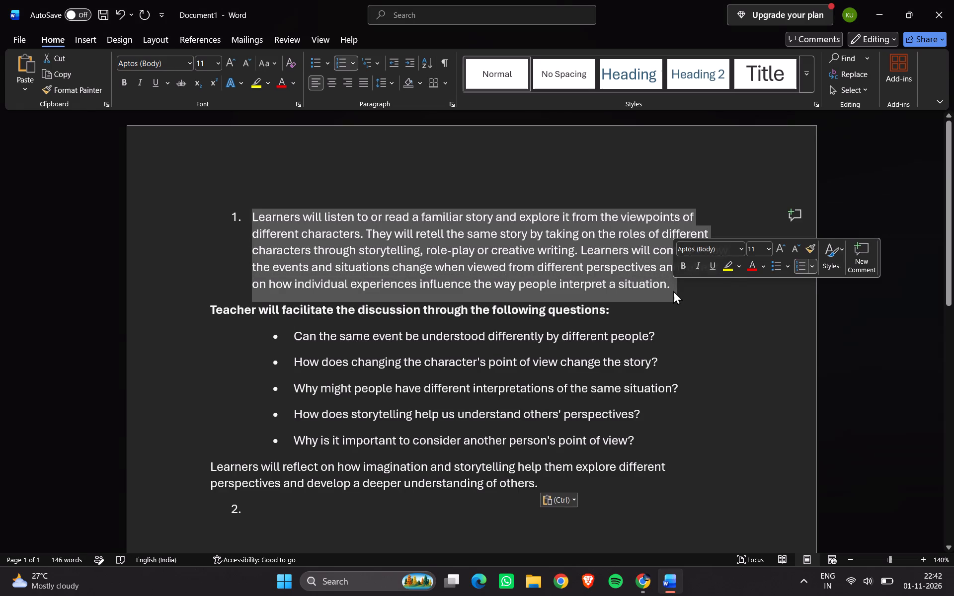
{"action": "key", "text": "ctrl+x"}
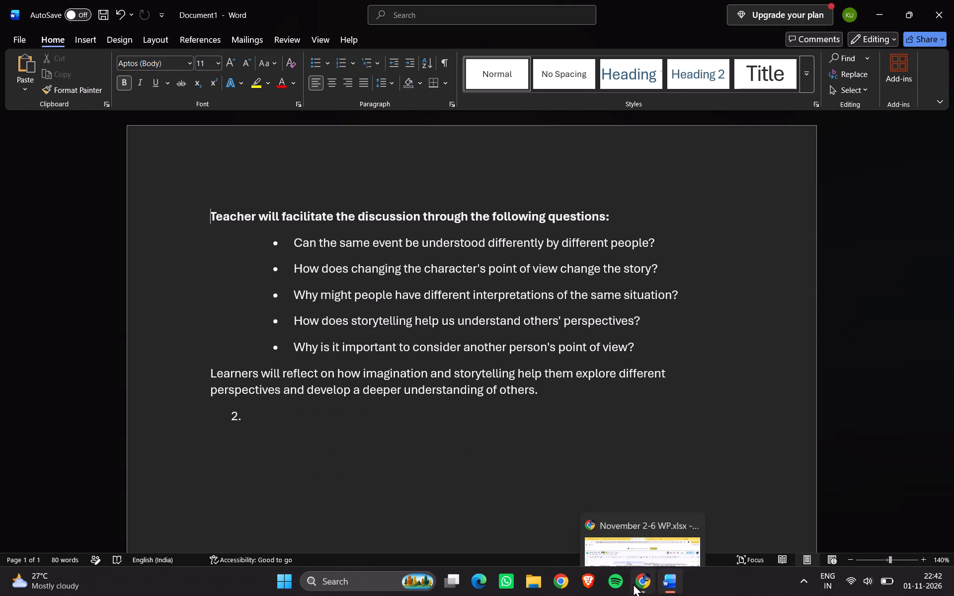
{"action": "left_click", "coordinate": [635, 584]}
{"action": "key", "text": "ctrl+v"}
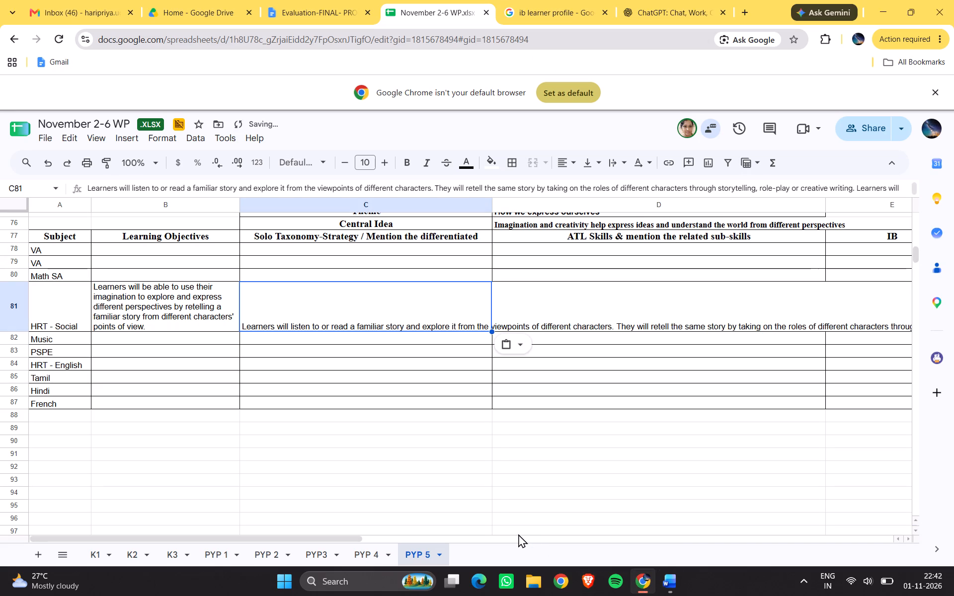
Wrap the text in the HRT - Social strategy cell C81.
{"action": "left_click", "coordinate": [447, 315]}
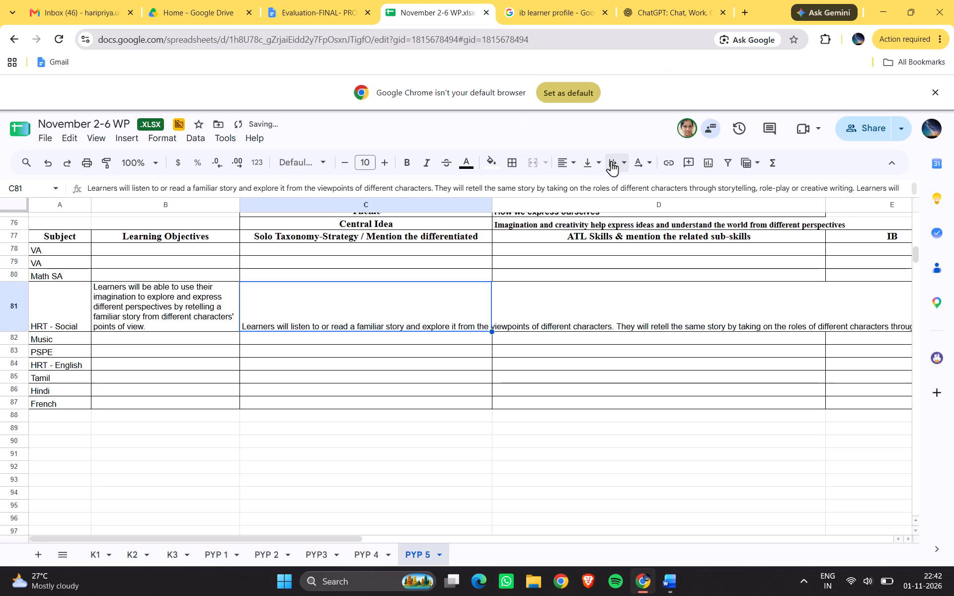
{"action": "left_click", "coordinate": [631, 167]}
{"action": "left_click", "coordinate": [620, 158]}
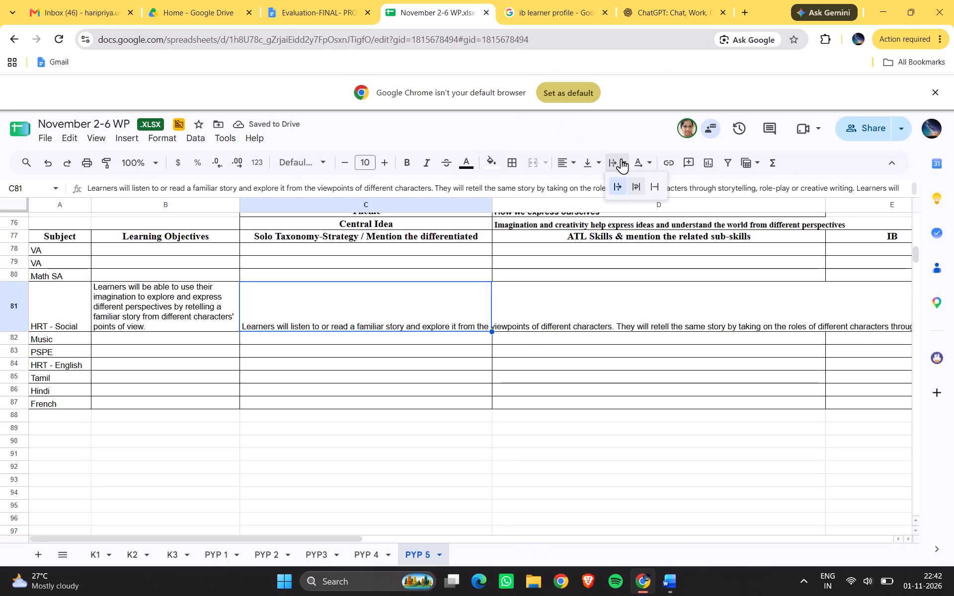
{"action": "left_click", "coordinate": [638, 190]}
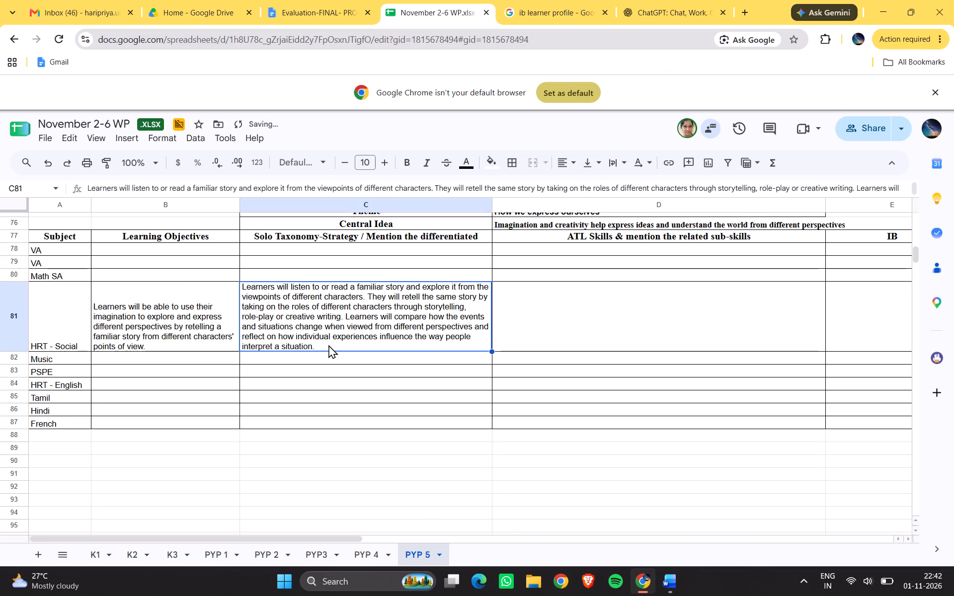
Add the line "followed by teacher's provocative questions" below the paragraph in cell C81 and start a new line under it.
{"action": "double_click", "coordinate": [328, 345]}
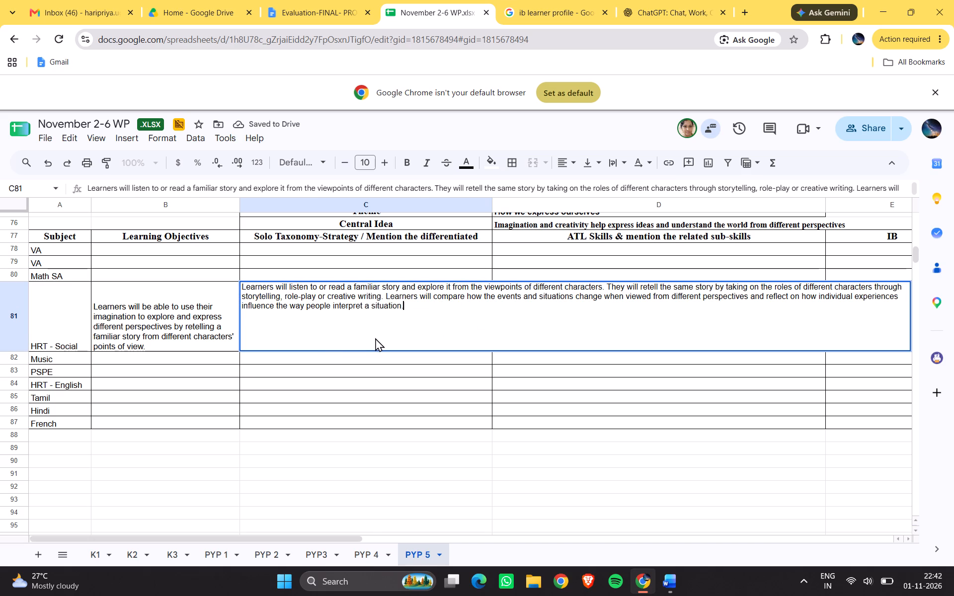
{"action": "key", "text": "space"}
{"action": "key", "text": "alt+Return"}
{"action": "type", "text": "followed by tea"}
{"action": "key", "text": "BackSpace"}
{"action": "type", "text": "ea"}
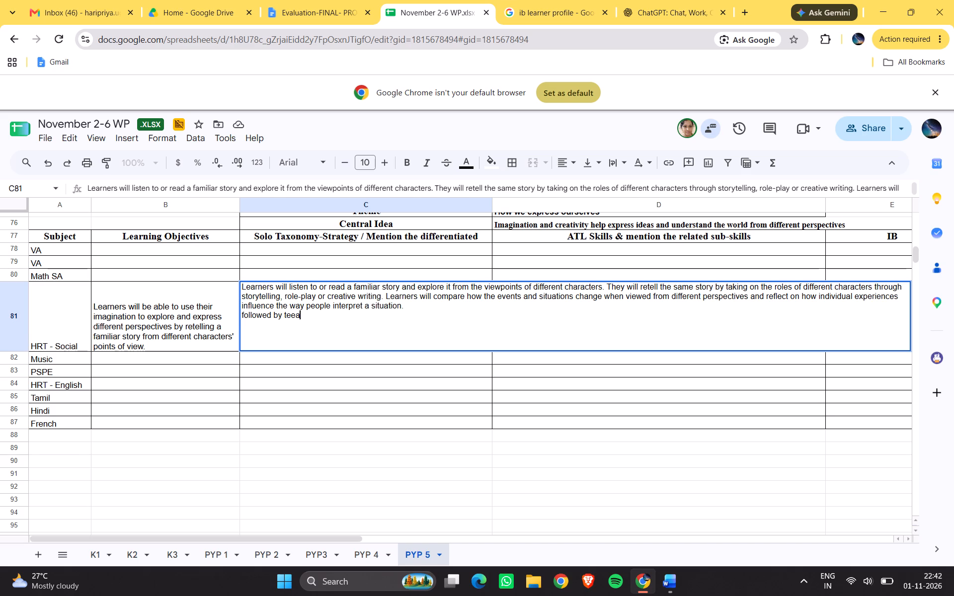
{"action": "key", "text": "BackSpace"}
{"action": "key", "text": "BackSpace"}
{"action": "type", "text": "achers"}
{"action": "key", "text": "BackSpace"}
{"action": "type", "text": "'s"}
{"action": "key", "text": "space"}
{"action": "type", "text": "provocative questions"}
{"action": "key", "text": "space"}
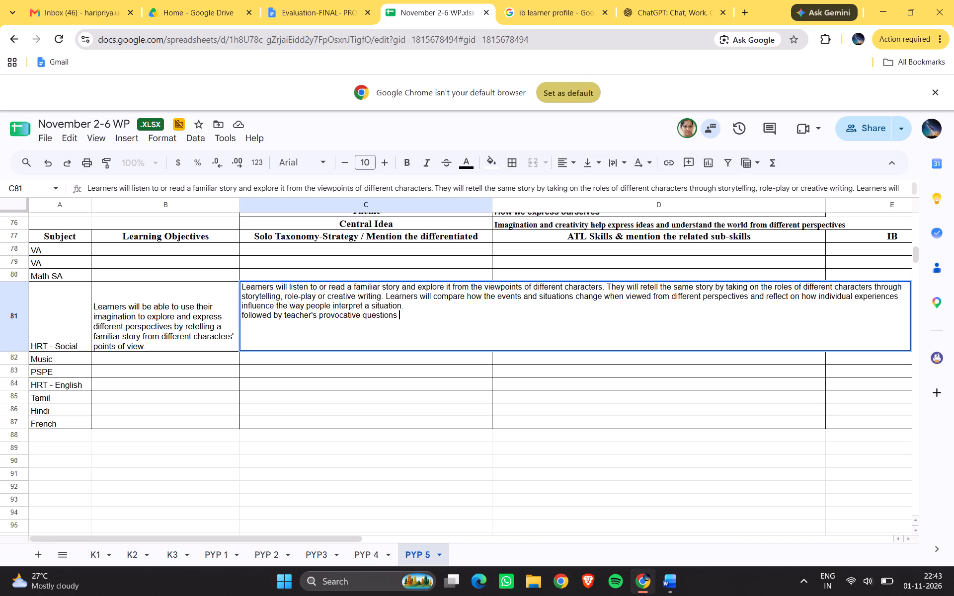
{"action": "key", "text": "alt+Return"}
Move the question "Can the same event be understood differently by different people?" from Word into cell C81, followed by a line break.
{"action": "left_click", "coordinate": [667, 584]}
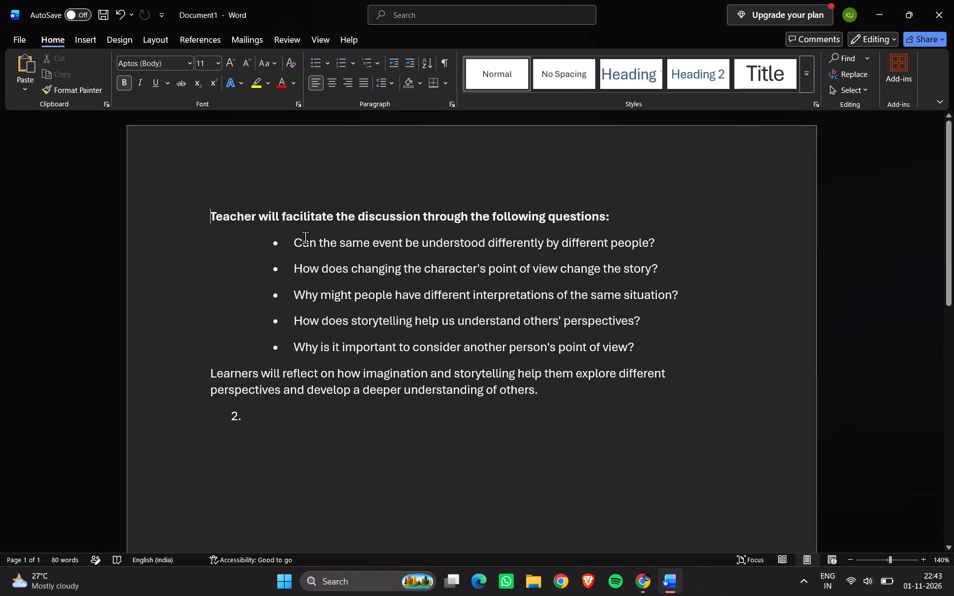
{"action": "left_click_drag", "start_coordinate": [296, 240], "coordinate": [597, 244]}
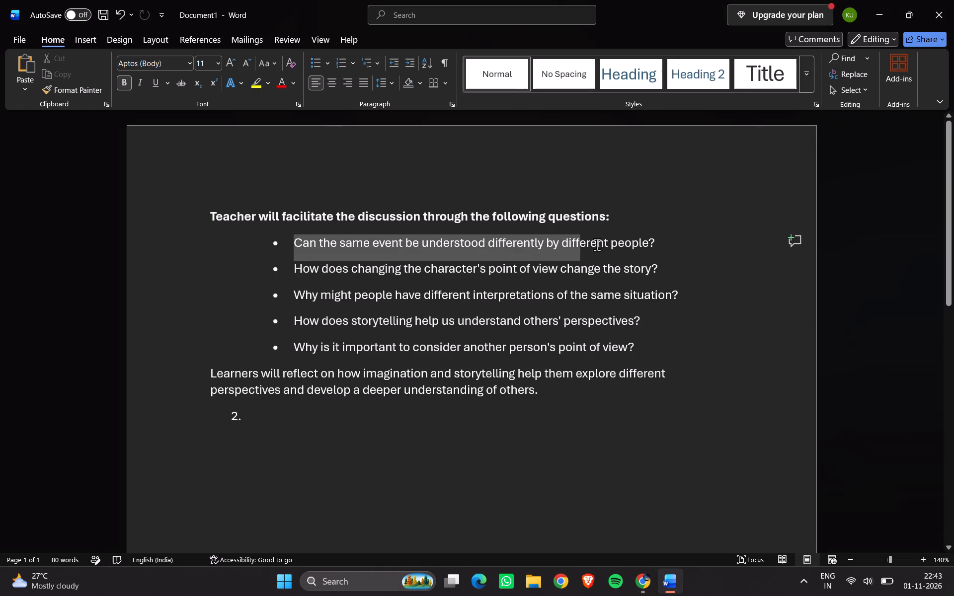
{"action": "left_click_drag", "start_coordinate": [597, 244], "coordinate": [673, 238]}
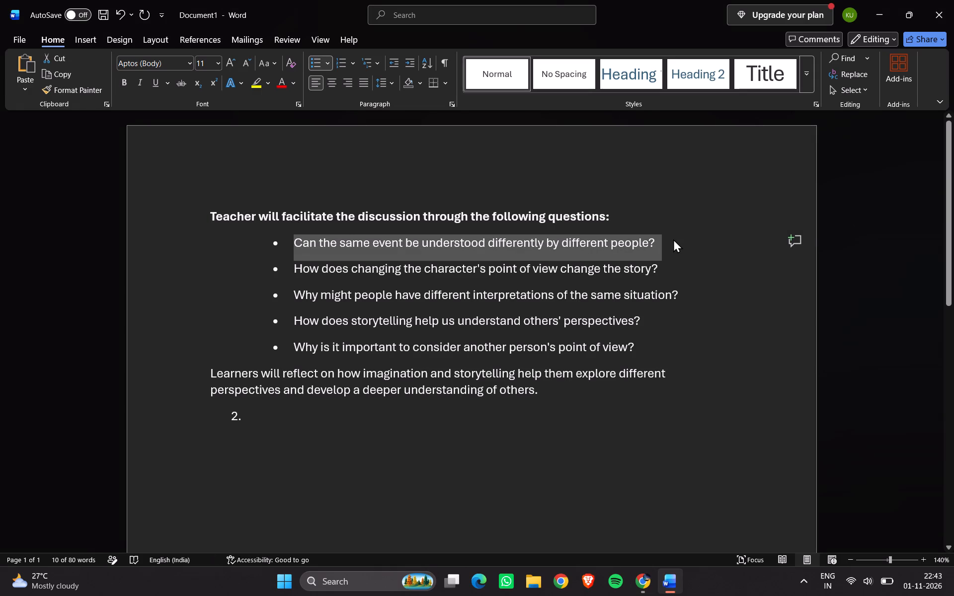
{"action": "key", "text": "ctrl+x"}
{"action": "left_click", "coordinate": [635, 576]}
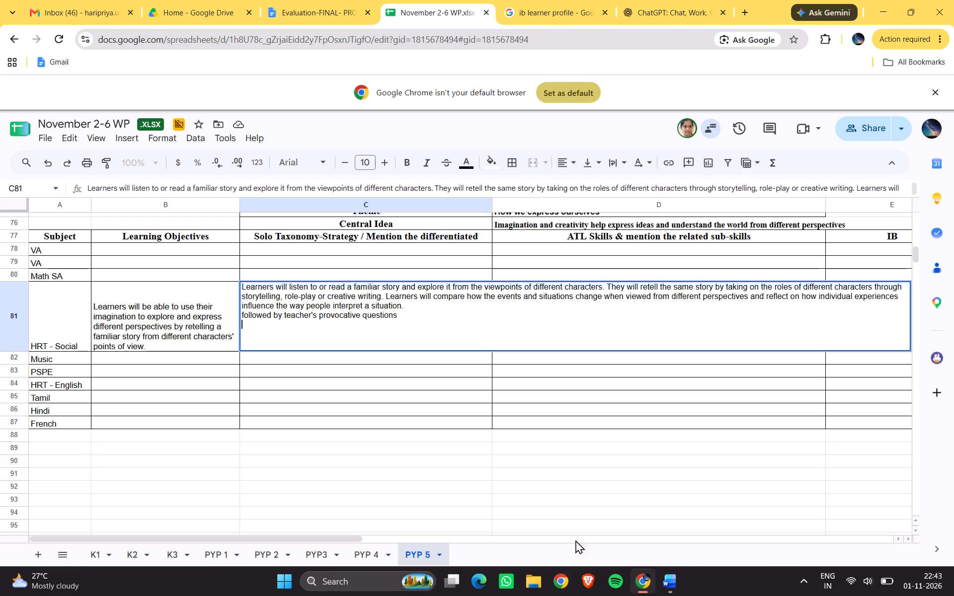
{"action": "key", "text": "ctrl+v"}
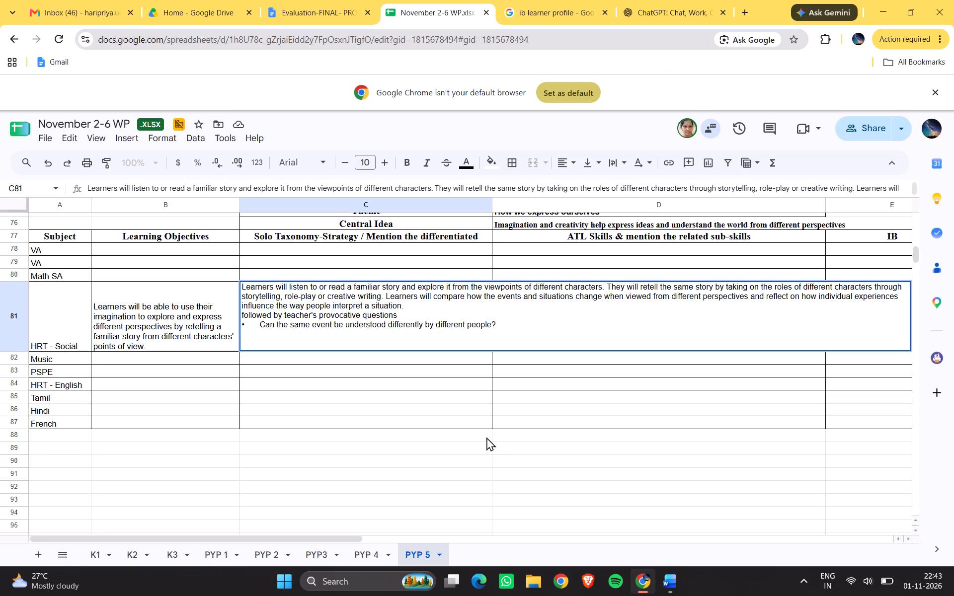
{"action": "key", "text": "alt+Return"}
Move the question "How does changing the character's point of view change the story?" from Word into cell C81, followed by a line break.
{"action": "left_click", "coordinate": [670, 577]}
{"action": "left_click_drag", "start_coordinate": [299, 240], "coordinate": [370, 247]}
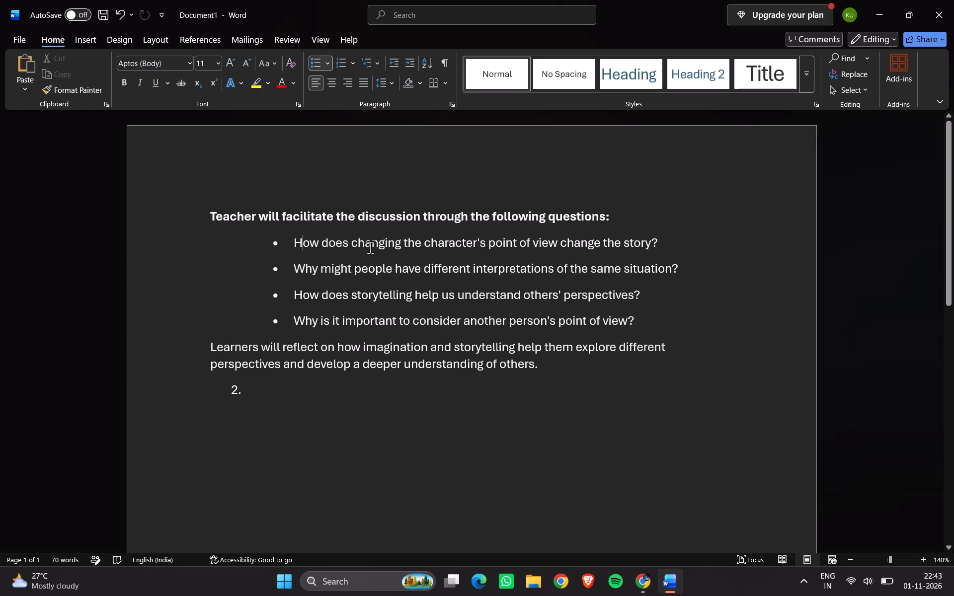
{"action": "left_click_drag", "start_coordinate": [370, 247], "coordinate": [673, 252]}
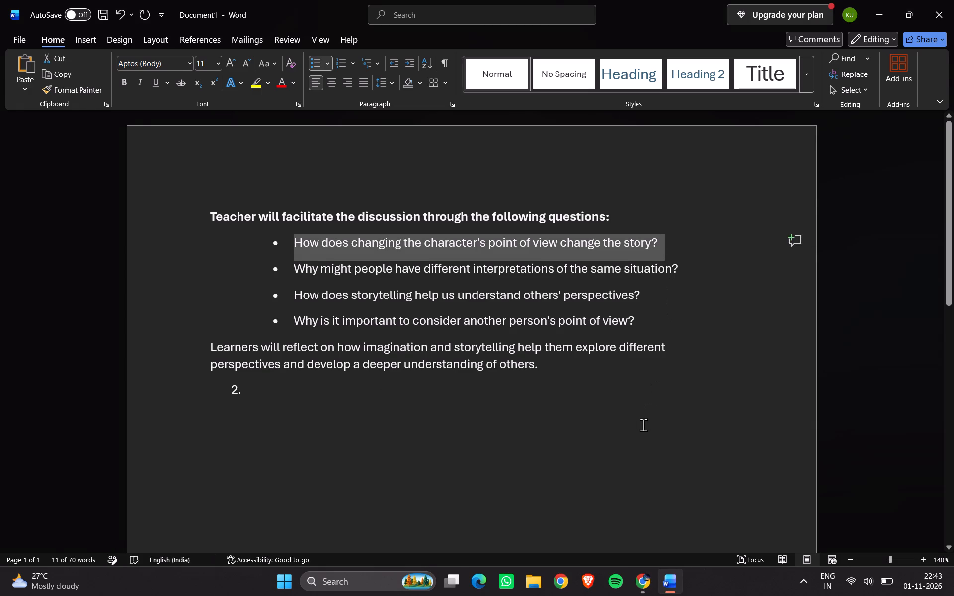
{"action": "key", "text": "ctrl+x"}
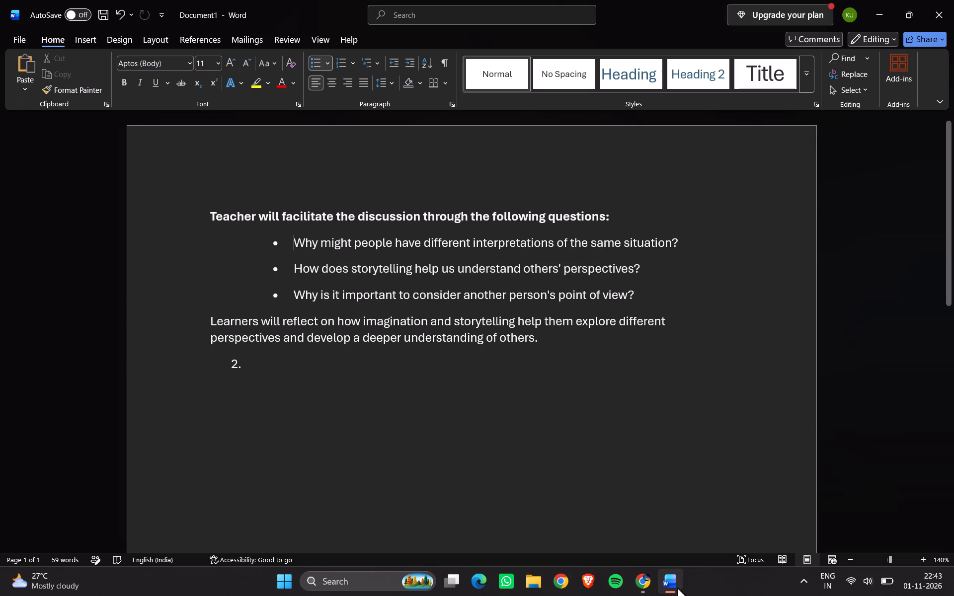
{"action": "left_click", "coordinate": [653, 587]}
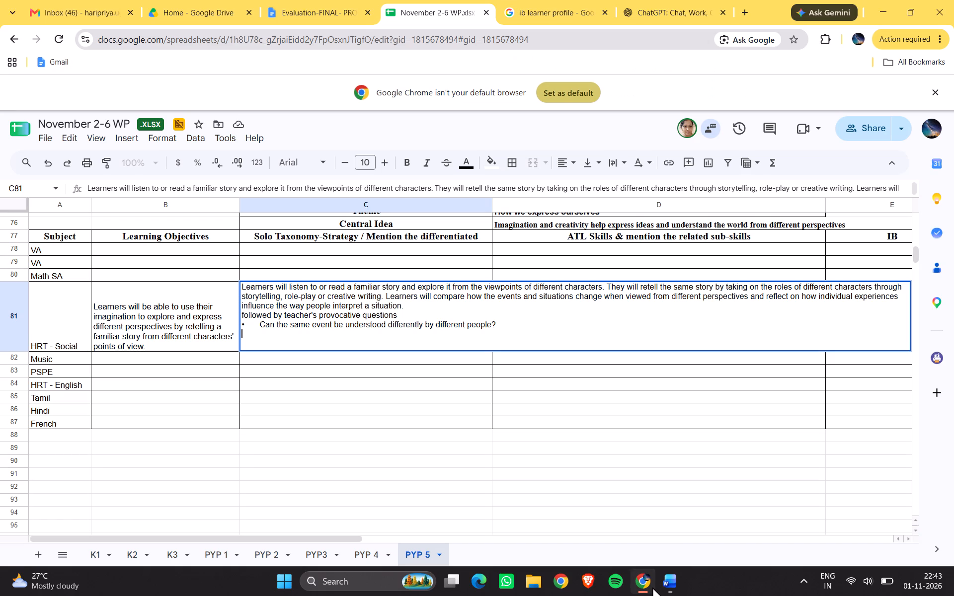
{"action": "key", "text": "ctrl+v"}
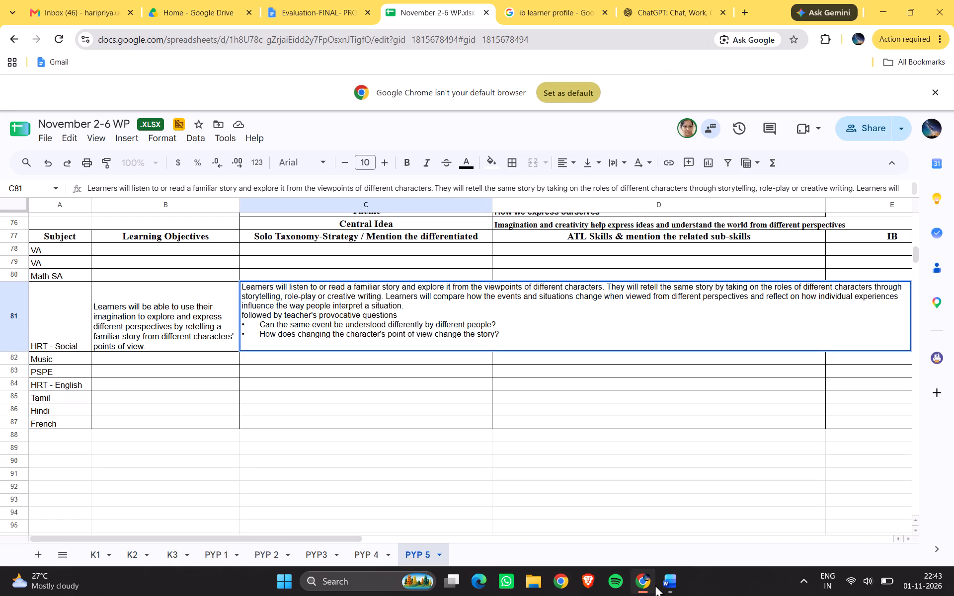
{"action": "key", "text": "alt+Return"}
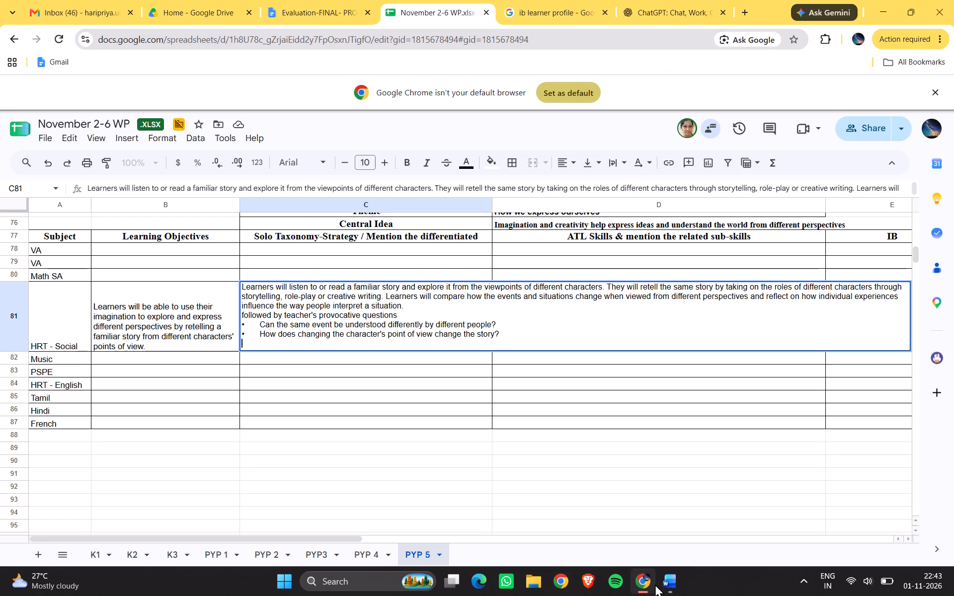
Move the question "Why might people have different interpretations of the same situation?" from Word into cell C81, followed by a line break.
{"action": "left_click", "coordinate": [669, 590]}
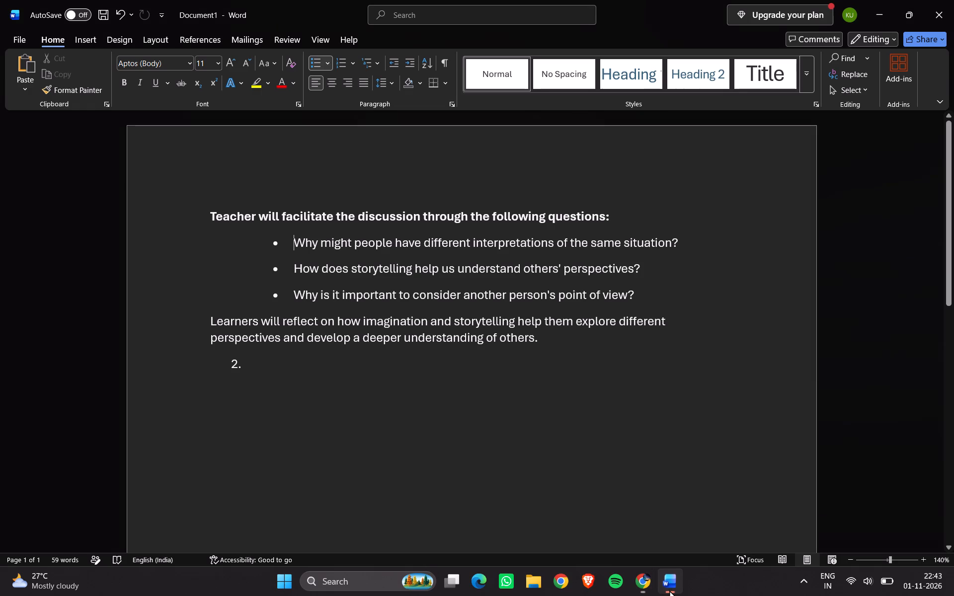
{"action": "left_click_drag", "start_coordinate": [290, 237], "coordinate": [695, 239]}
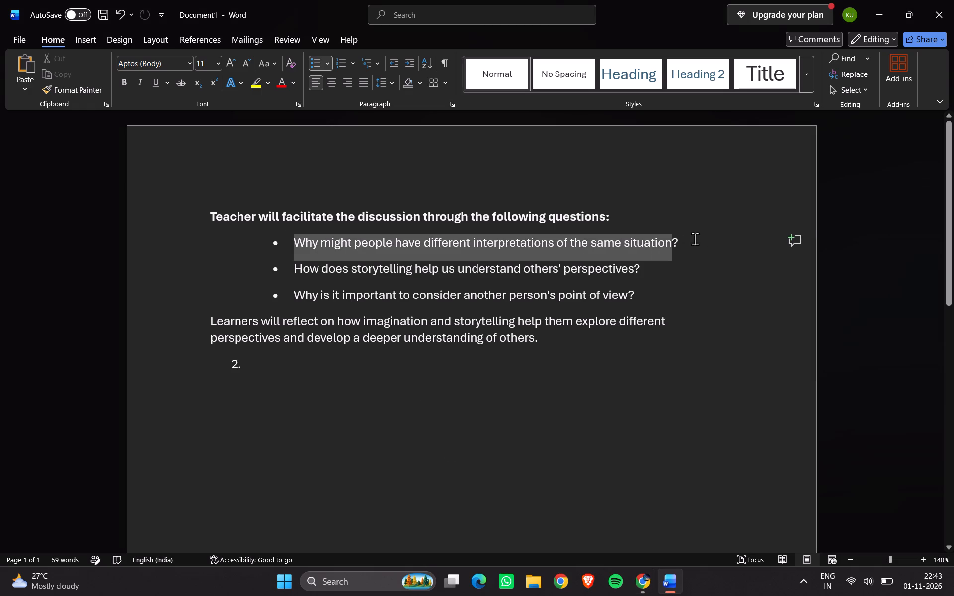
{"action": "left_click_drag", "start_coordinate": [695, 239], "coordinate": [723, 240]}
{"action": "key", "text": "ctrl+x"}
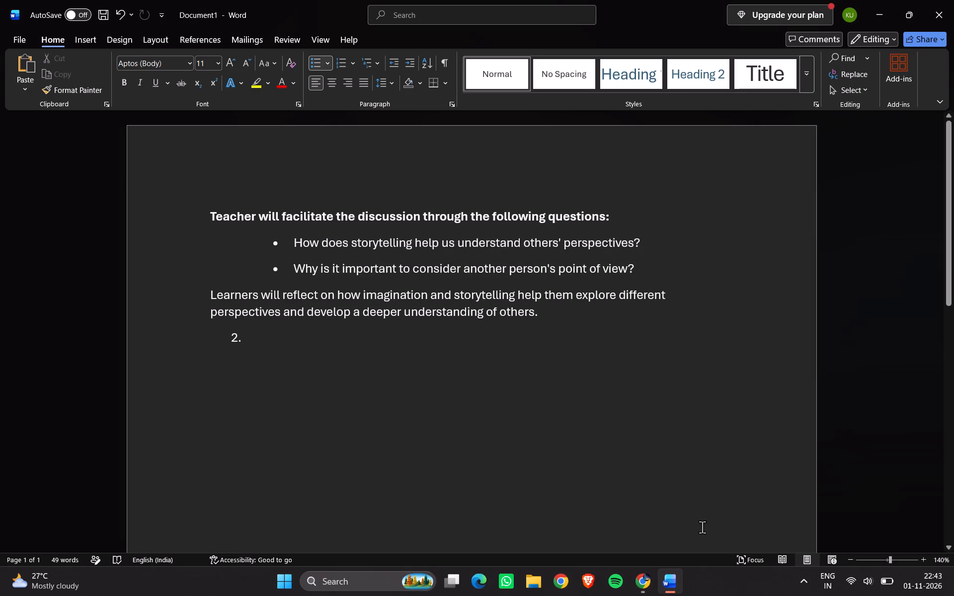
{"action": "left_click", "coordinate": [647, 586]}
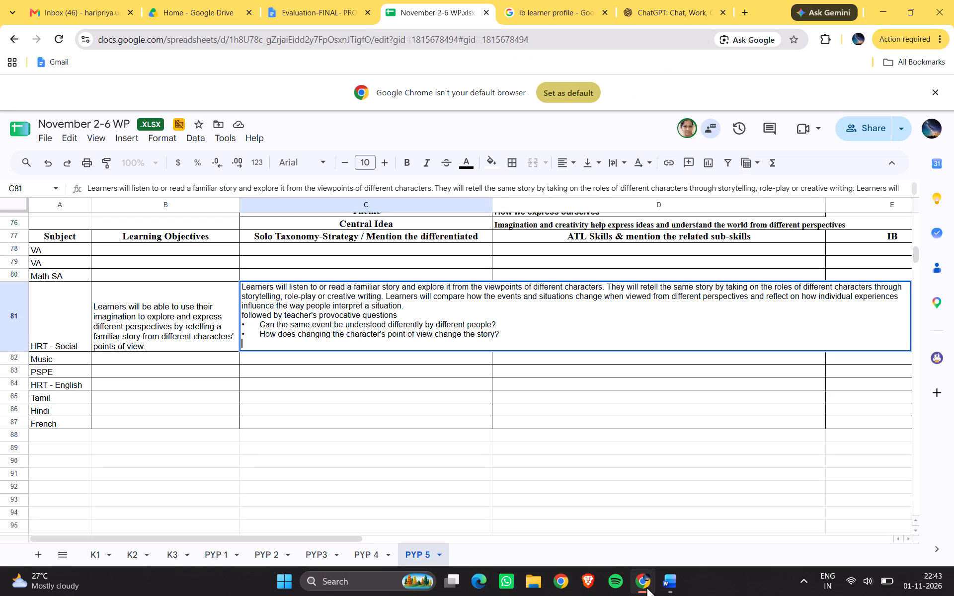
{"action": "key", "text": "ctrl+v"}
{"action": "key", "text": "alt+Return"}
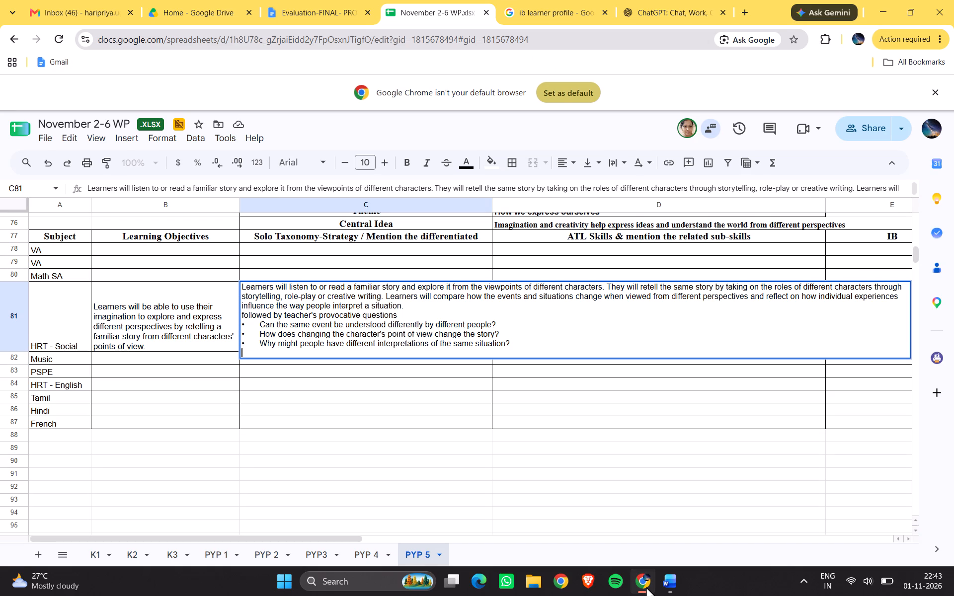
Move the question "How does storytelling help us understand others' perspectives?" from Word into cell C81, followed by a line break.
{"action": "left_click", "coordinate": [664, 582]}
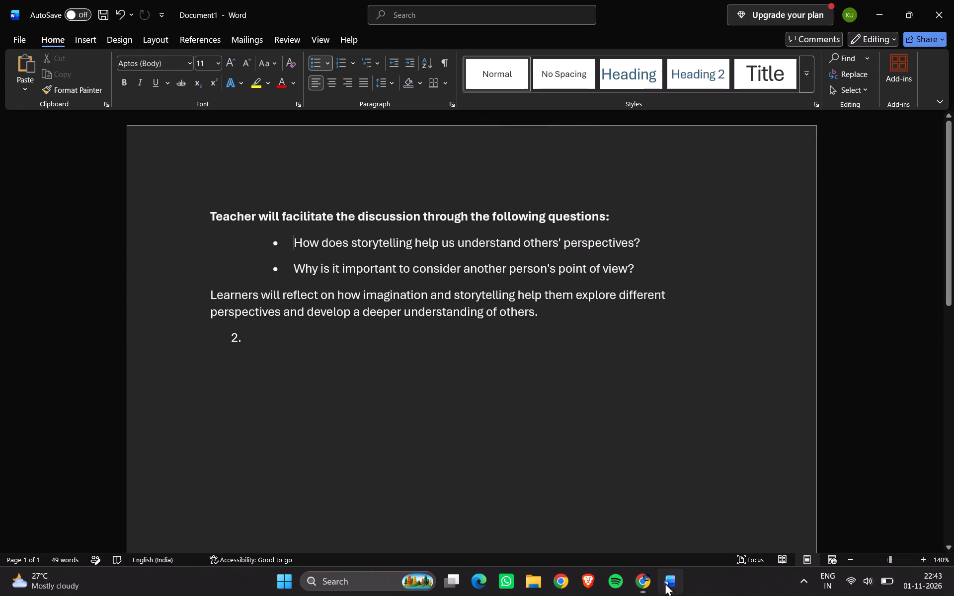
{"action": "left_click_drag", "start_coordinate": [297, 235], "coordinate": [307, 236]}
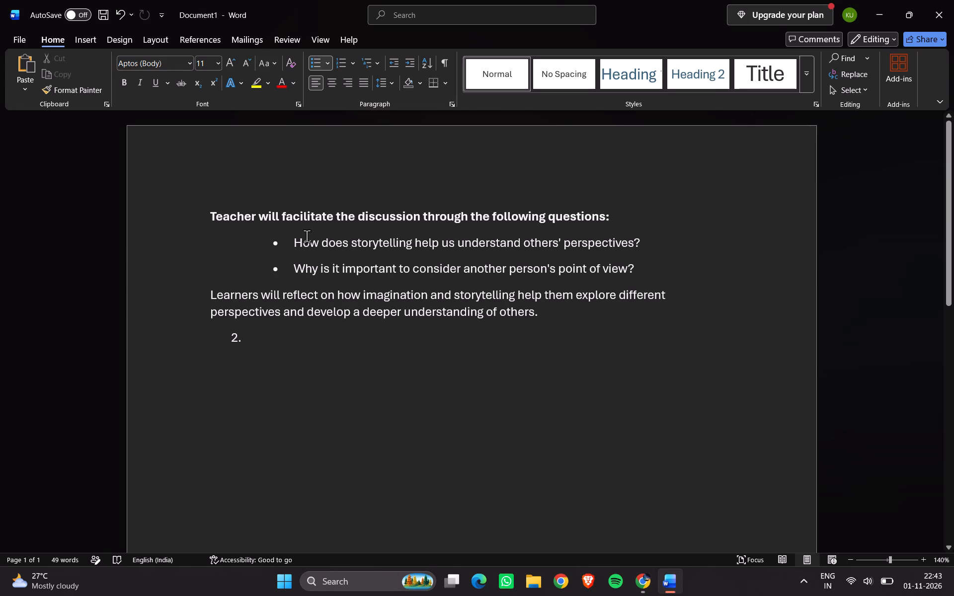
{"action": "left_click_drag", "start_coordinate": [307, 236], "coordinate": [659, 242]}
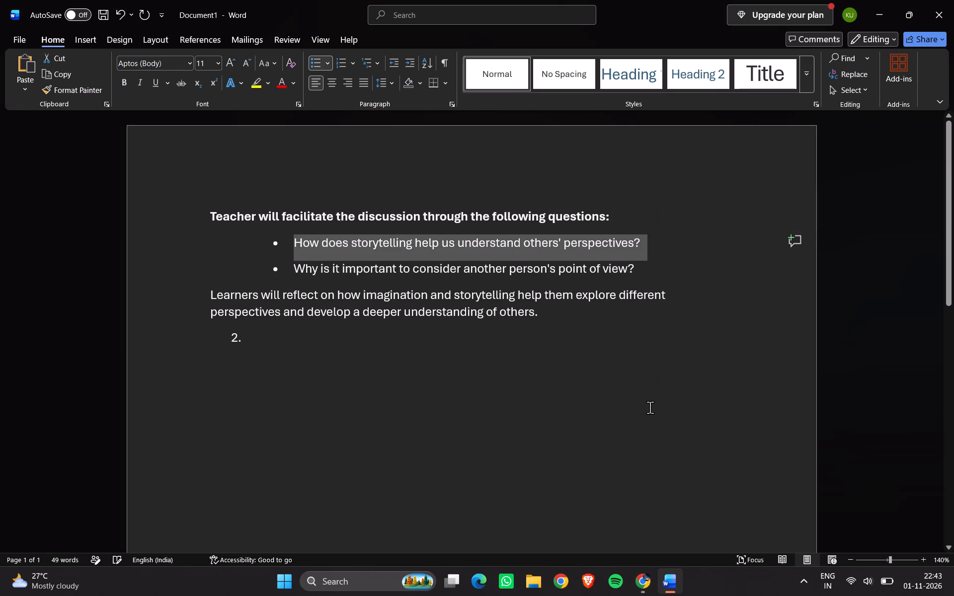
{"action": "key", "text": "ctrl+x"}
{"action": "left_click", "coordinate": [635, 576]}
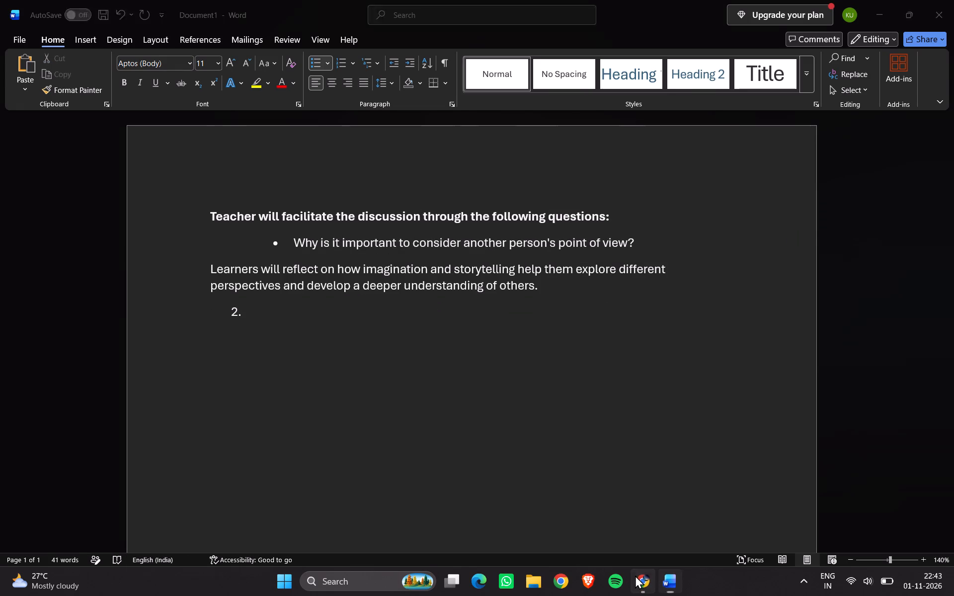
{"action": "key", "text": "ctrl+v"}
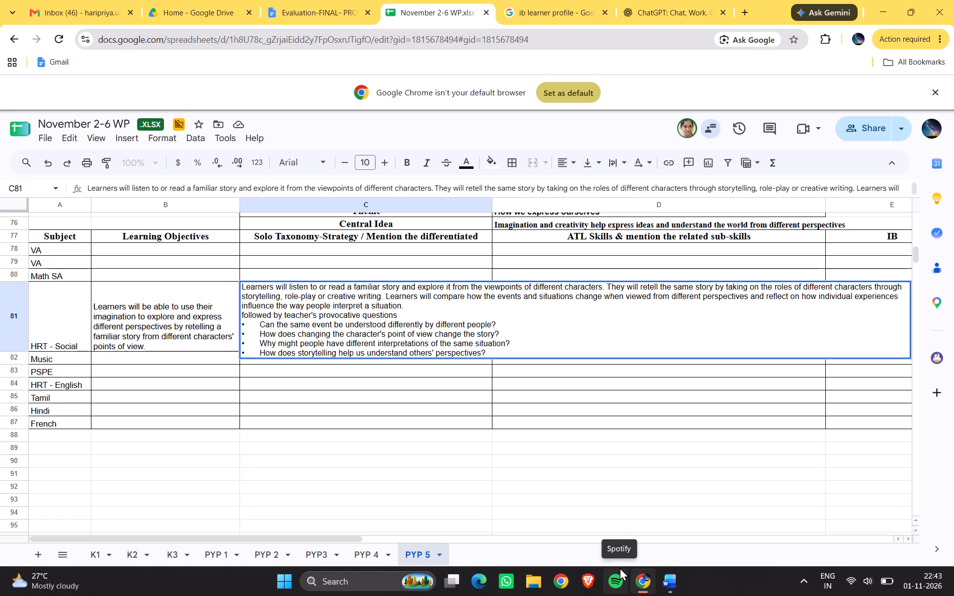
{"action": "key", "text": "alt+Return"}
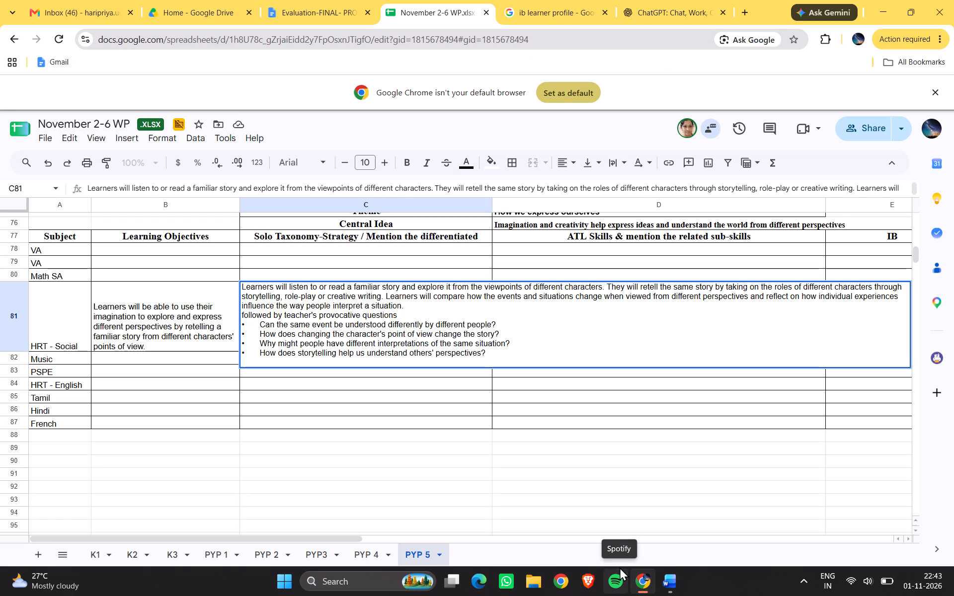
Move the question "Why is it important to consider another person's point of view?" from Word into cell C81, followed by a line break.
{"action": "left_click", "coordinate": [672, 581]}
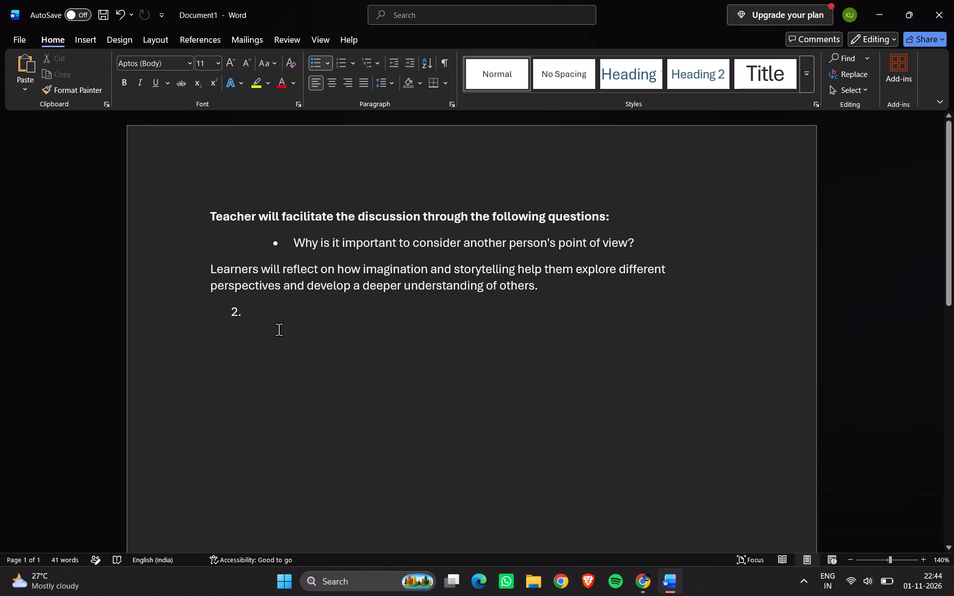
{"action": "left_click_drag", "start_coordinate": [298, 240], "coordinate": [598, 223]}
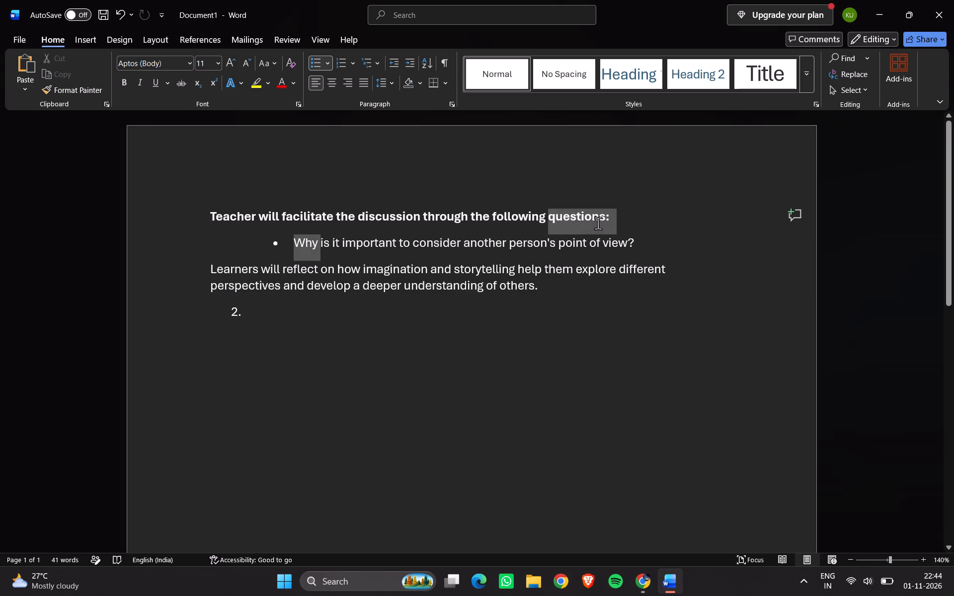
{"action": "left_click_drag", "start_coordinate": [598, 223], "coordinate": [655, 247]}
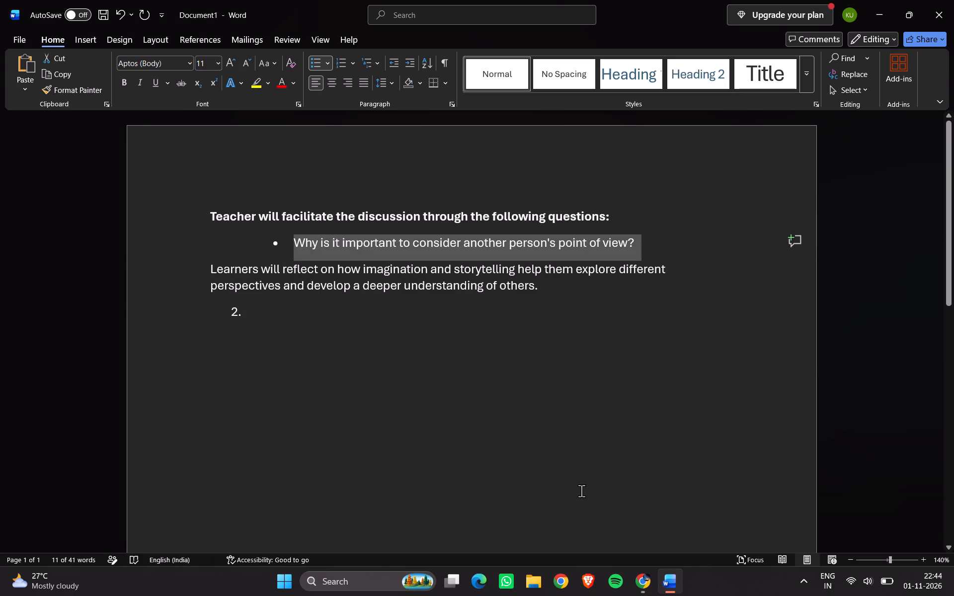
{"action": "key", "text": "ctrl+x"}
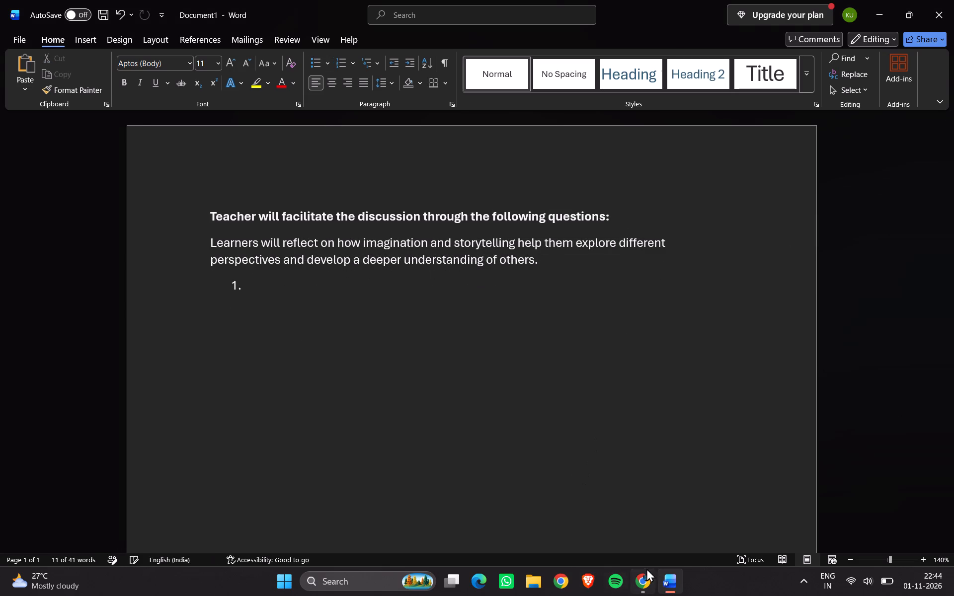
{"action": "left_click", "coordinate": [669, 578]}
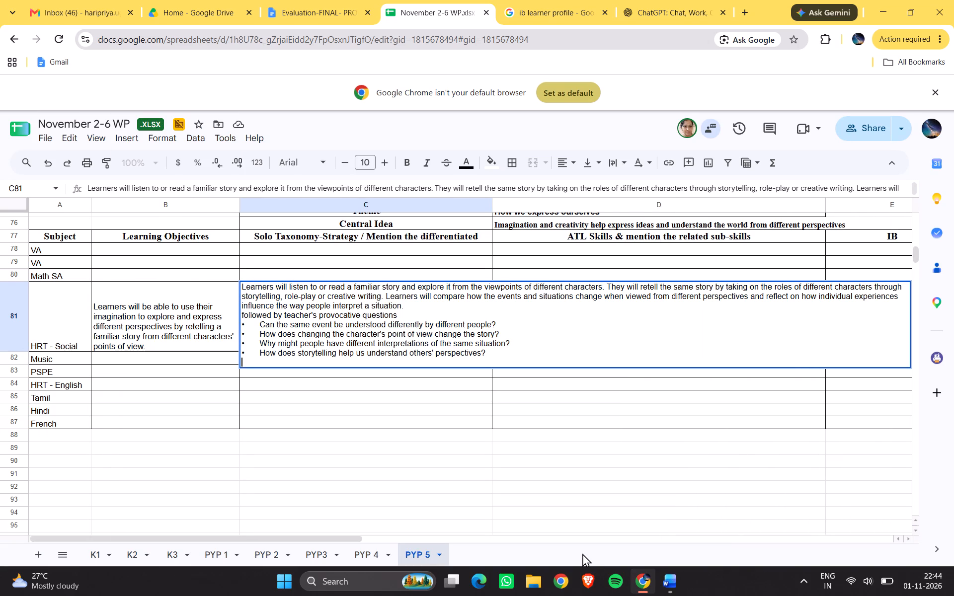
{"action": "key", "text": "ctrl+v"}
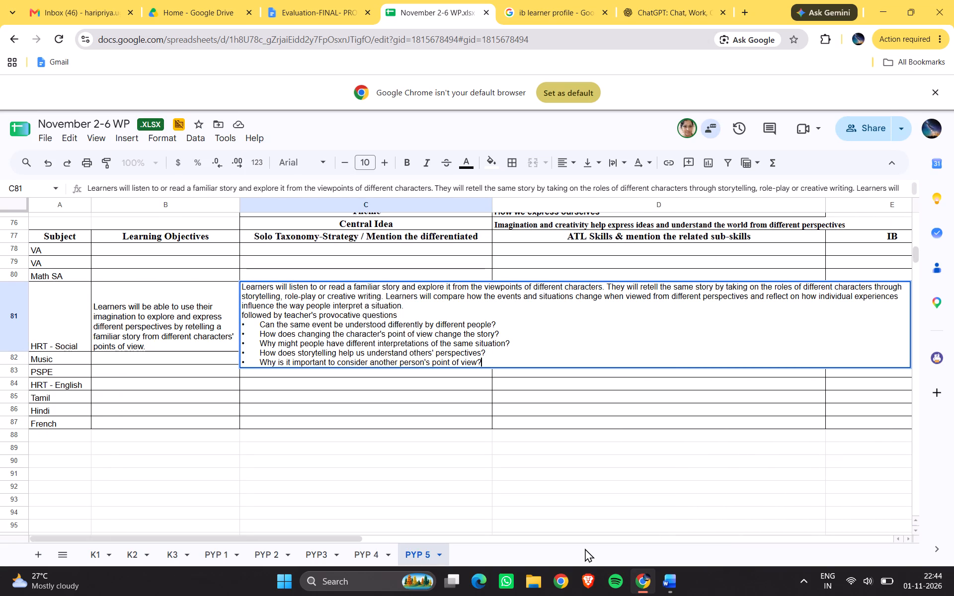
{"action": "key", "text": "alt+Return"}
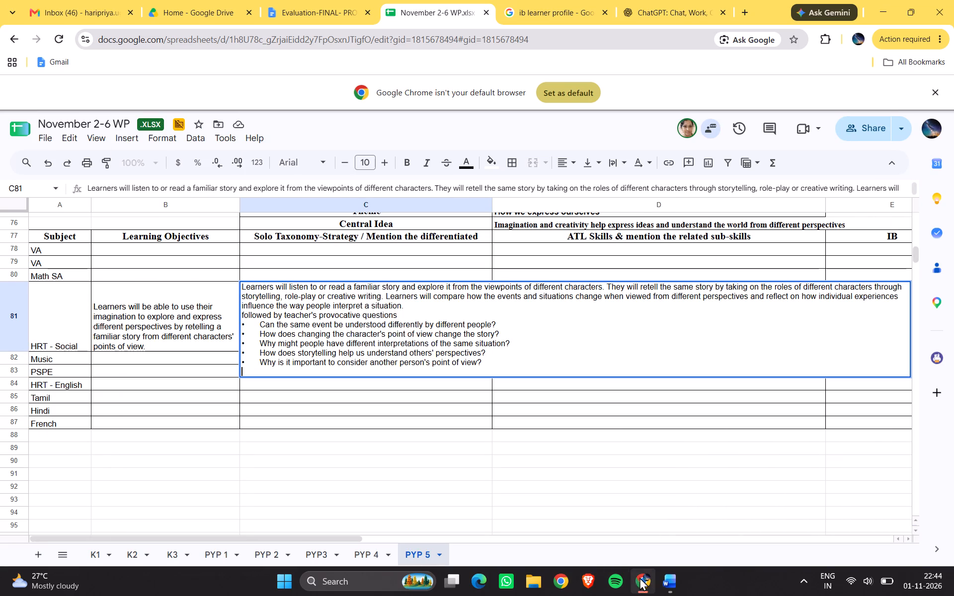
Move the "Learners will reflect on how imagination and storytelling" paragraph from Word to the end of cell C81, deleting the stray list number after it.
{"action": "left_click", "coordinate": [673, 578]}
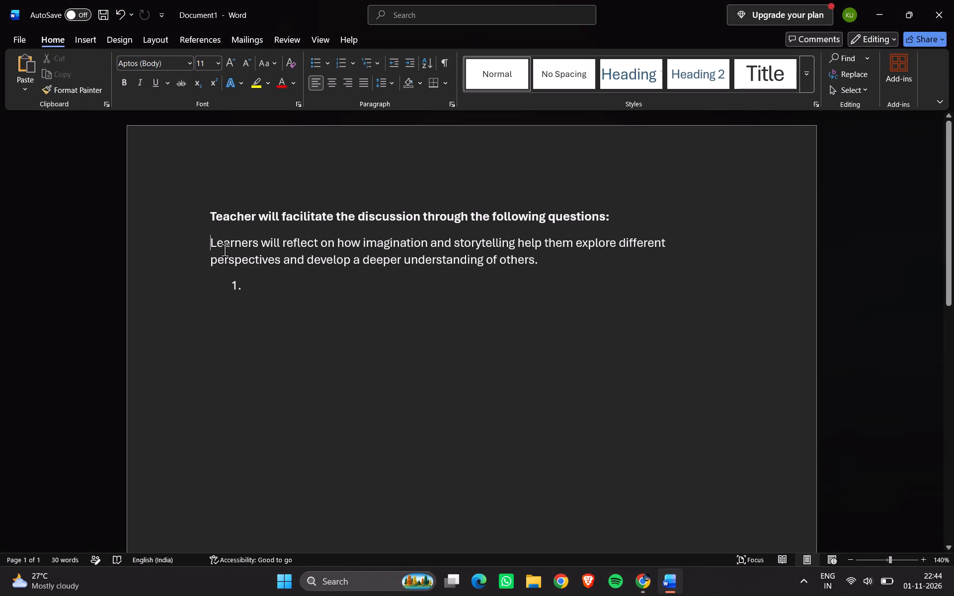
{"action": "left_click_drag", "start_coordinate": [211, 240], "coordinate": [530, 279]}
{"action": "key", "text": "ctrl+x"}
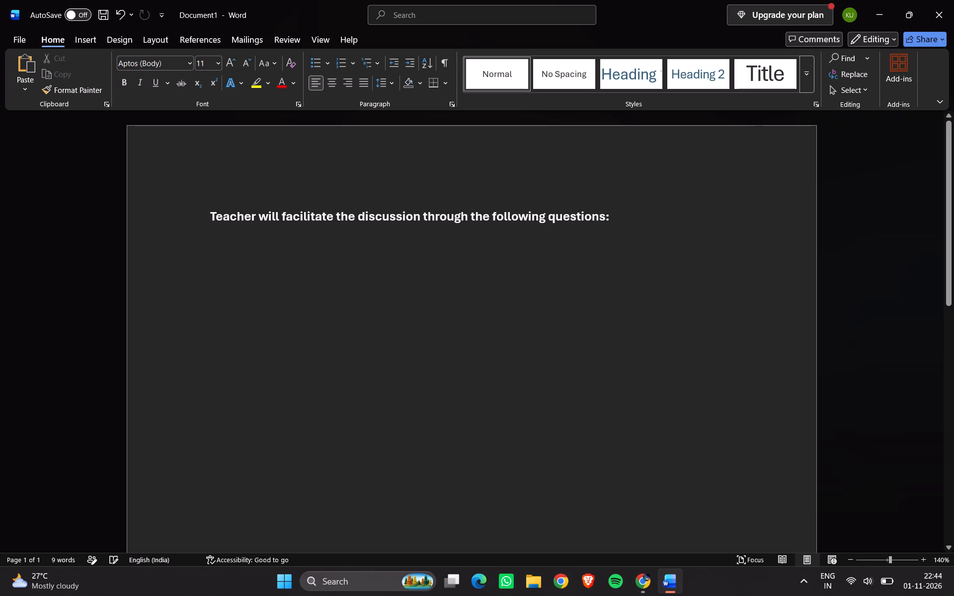
{"action": "left_click", "coordinate": [644, 582]}
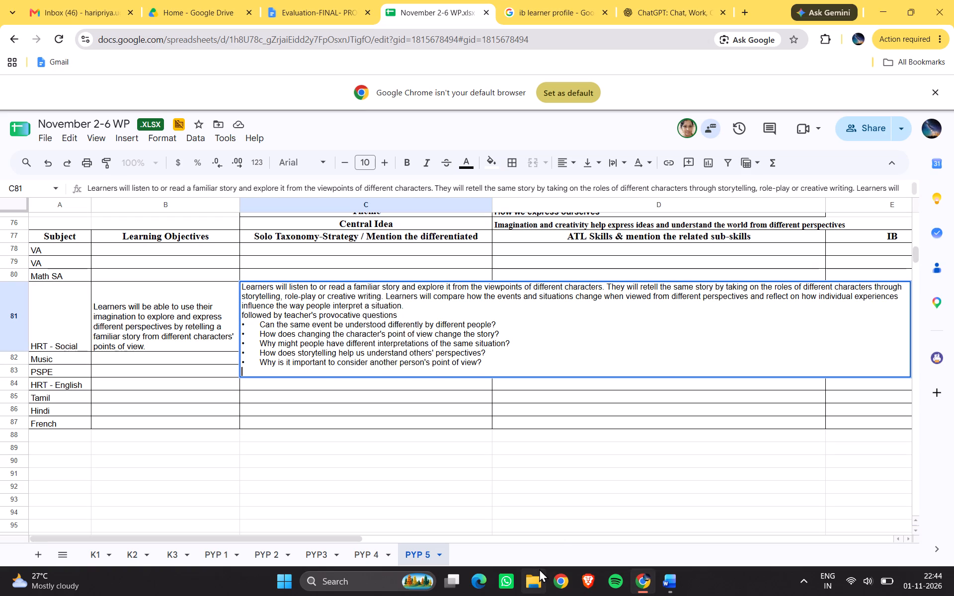
{"action": "key", "text": "ctrl+v"}
{"action": "left_click", "coordinate": [285, 382]}
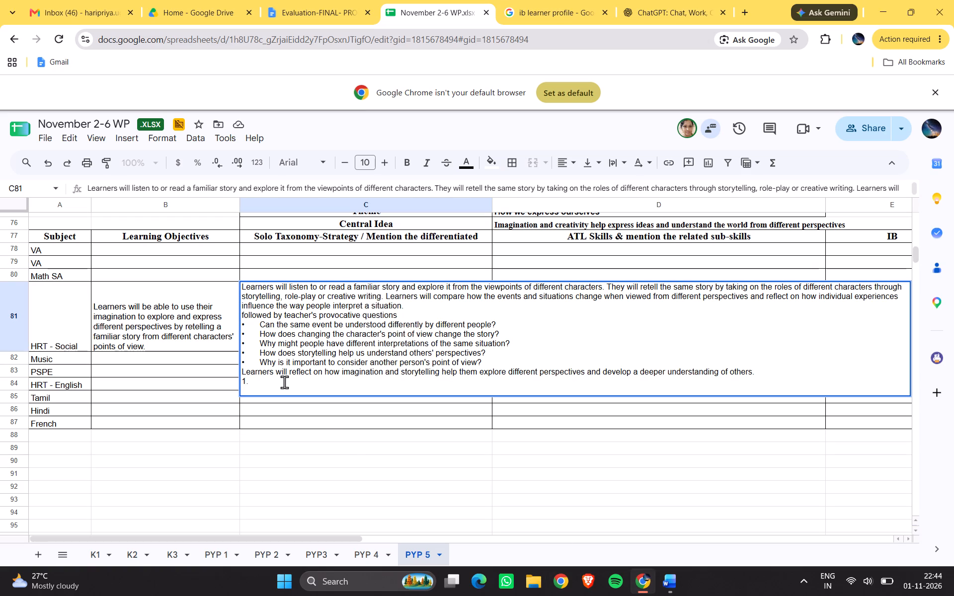
{"action": "key", "text": "BackSpace"}
{"action": "key", "text": "BackSpace"}
{"action": "key", "text": "BackSpace"}
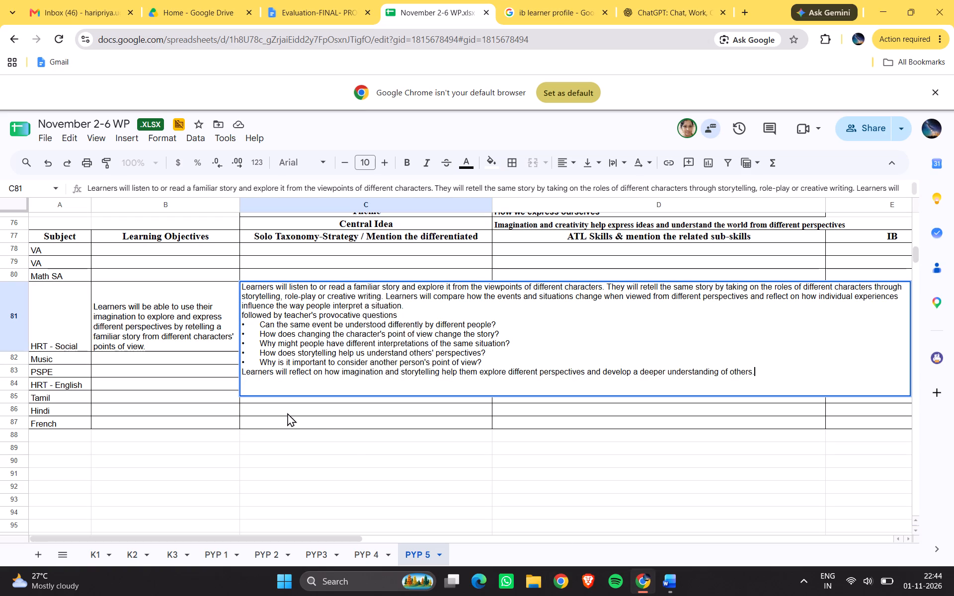
{"action": "left_click", "coordinate": [288, 414]}
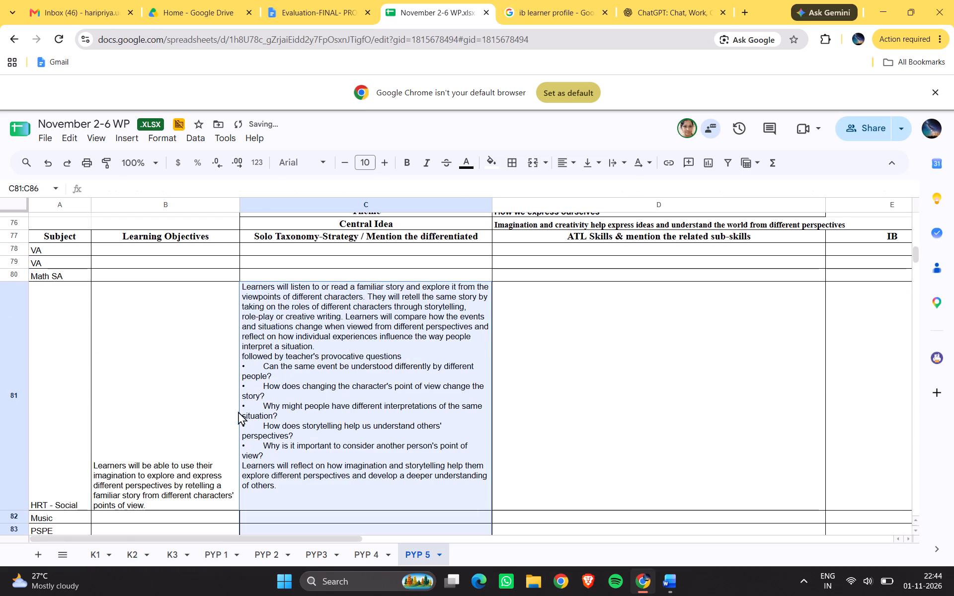
Align the HRT - Social learning objective in cell B81 to the top of the cell.
{"action": "left_click", "coordinate": [185, 396]}
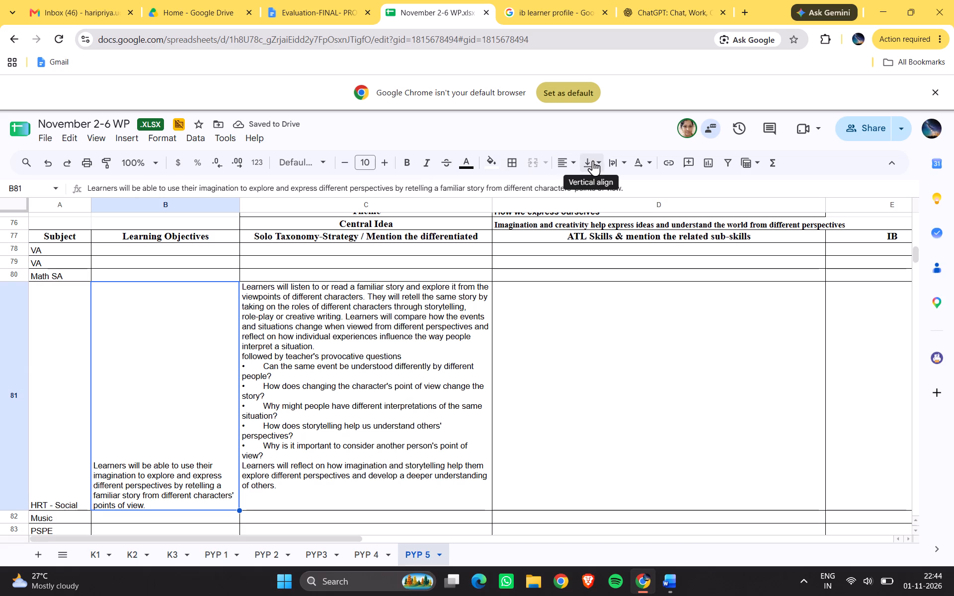
{"action": "left_click", "coordinate": [599, 160]}
{"action": "left_click", "coordinate": [594, 186]}
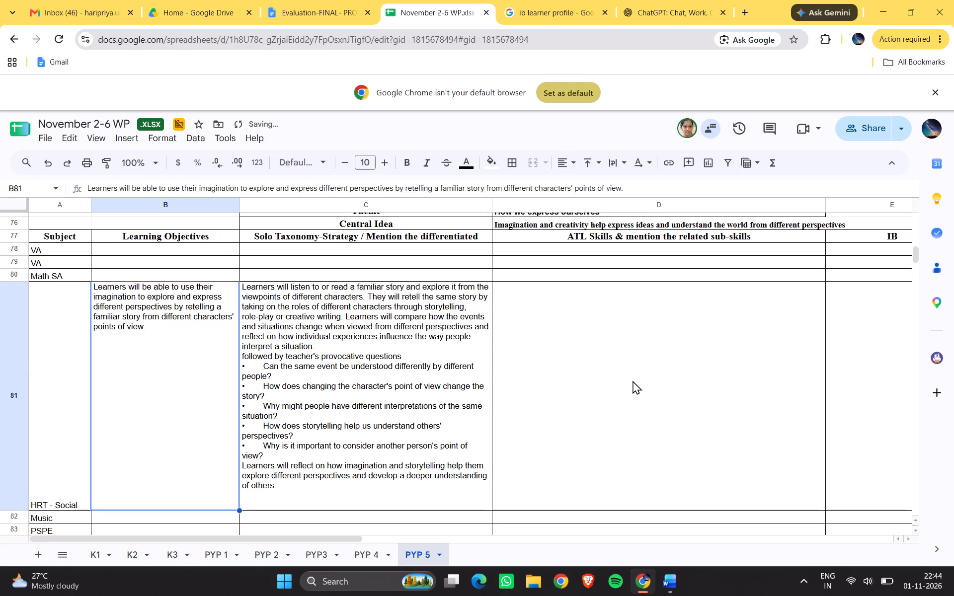
{"action": "left_click", "coordinate": [633, 380]}
Apply an outer border to the HRT - Social strategy cell C81.
{"action": "left_click", "coordinate": [395, 352]}
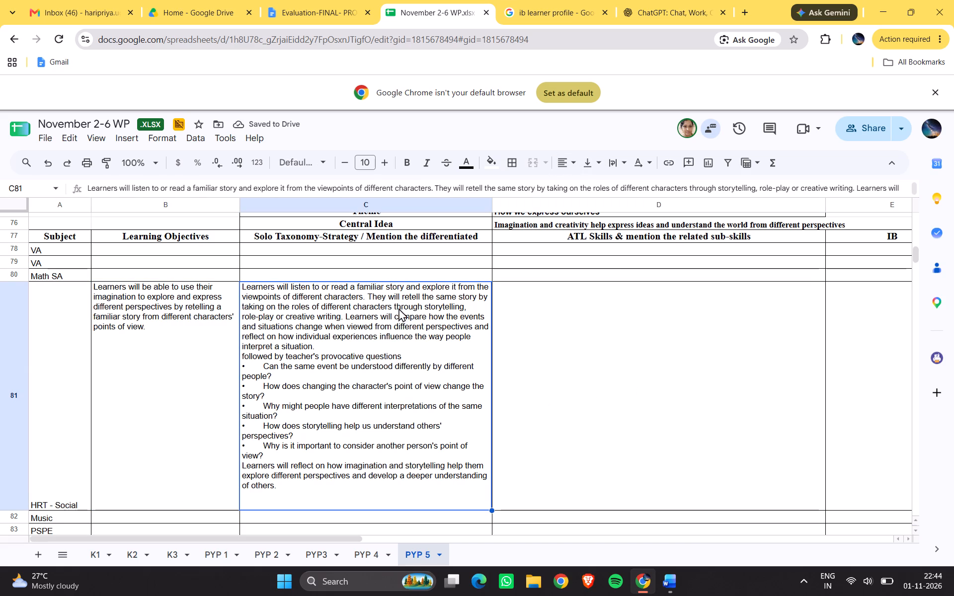
{"action": "left_click", "coordinate": [516, 161]}
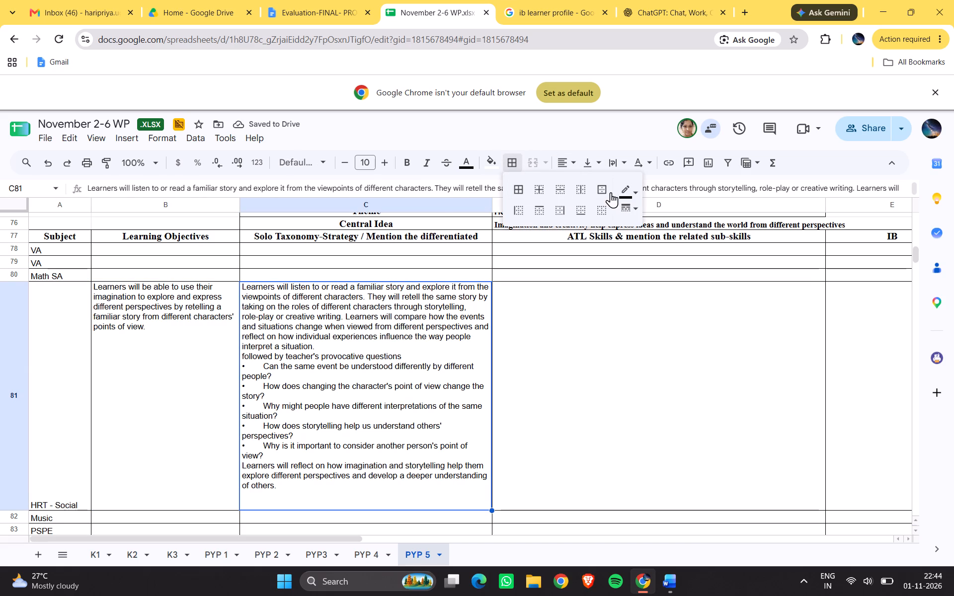
{"action": "left_click", "coordinate": [603, 189]}
{"action": "left_click", "coordinate": [565, 342]}
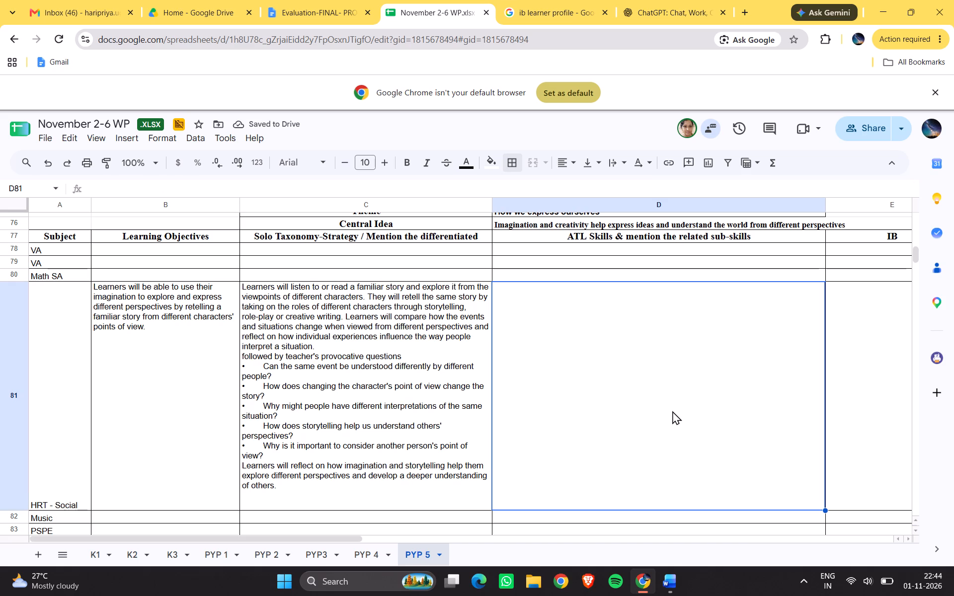
Fill in the HRT - Social row with "Thinking skills - Analysis" under ATL Skills in D81 and "Thinker" under IB in E81.
{"action": "type", "text": "Thinking skills - Analu"}
{"action": "key", "text": "BackSpace"}
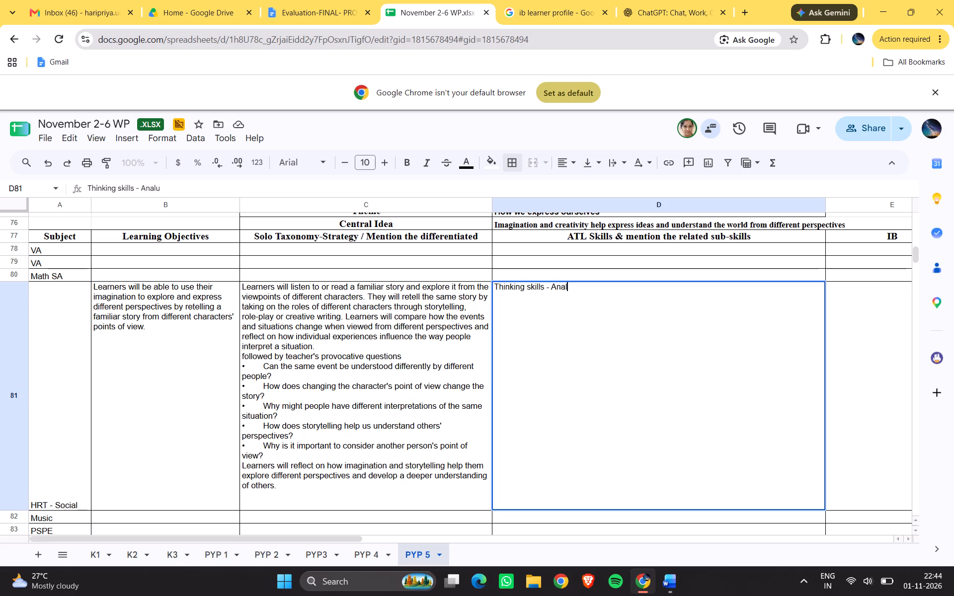
{"action": "type", "text": "ysis"}
{"action": "key", "text": "space"}
{"action": "key", "text": "Right"}
{"action": "type", "text": "Thinker"}
{"action": "key", "text": "space"}
{"action": "key", "text": "Down"}
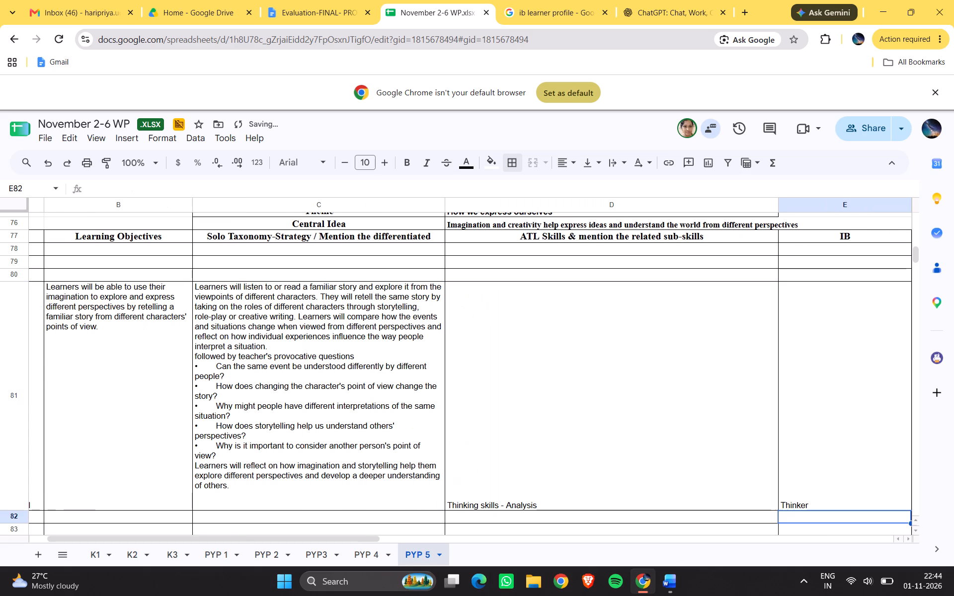
Go to the empty Learning Objectives cell B84 in the HRT - English row.
{"action": "key", "text": "Left"}
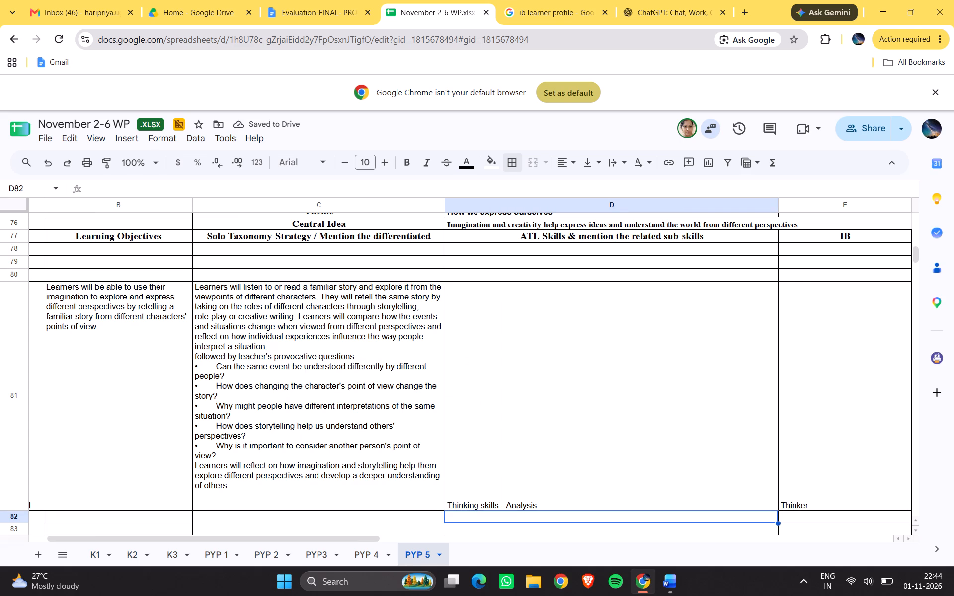
{"action": "key", "text": "Left"}
{"action": "key", "text": "Left"}
{"action": "key", "text": "Left"}
{"action": "key", "text": "Left"}
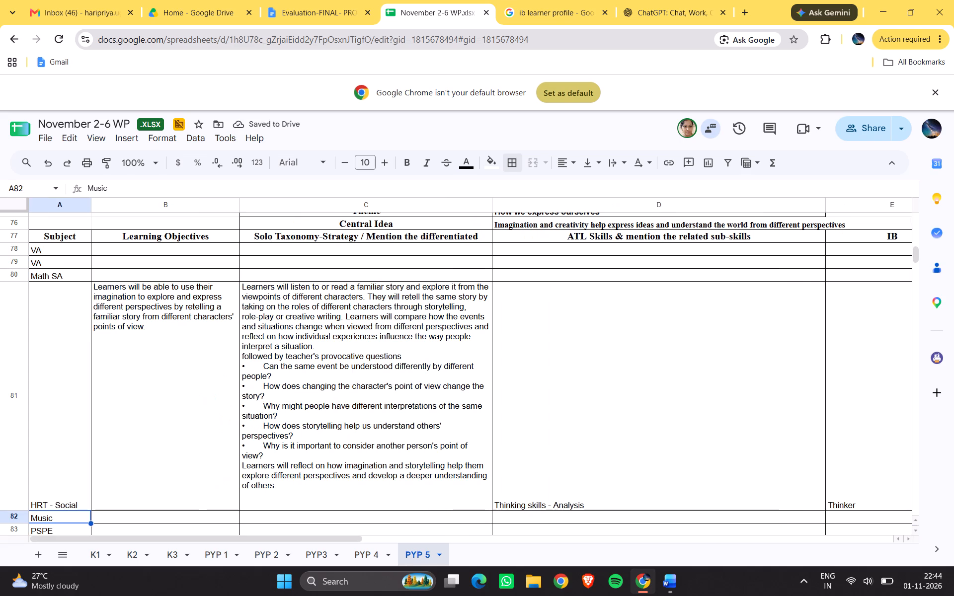
{"action": "key", "text": "Left"}
{"action": "key", "text": "Down"}
{"action": "key", "text": "Down"}
{"action": "key", "text": "Down"}
{"action": "key", "text": "Down"}
{"action": "key", "text": "Down"}
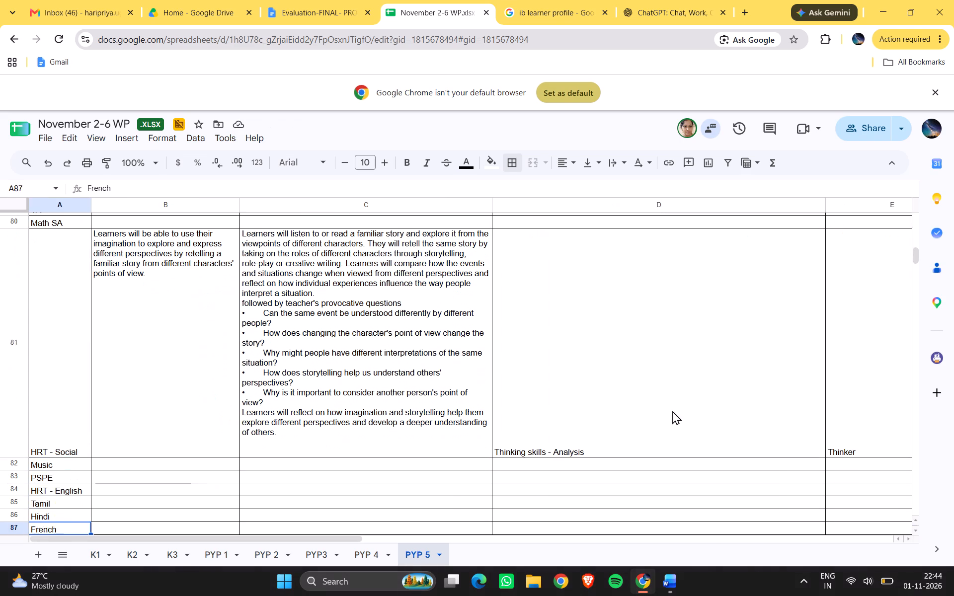
{"action": "key", "text": "Down"}
{"action": "key", "text": "Up"}
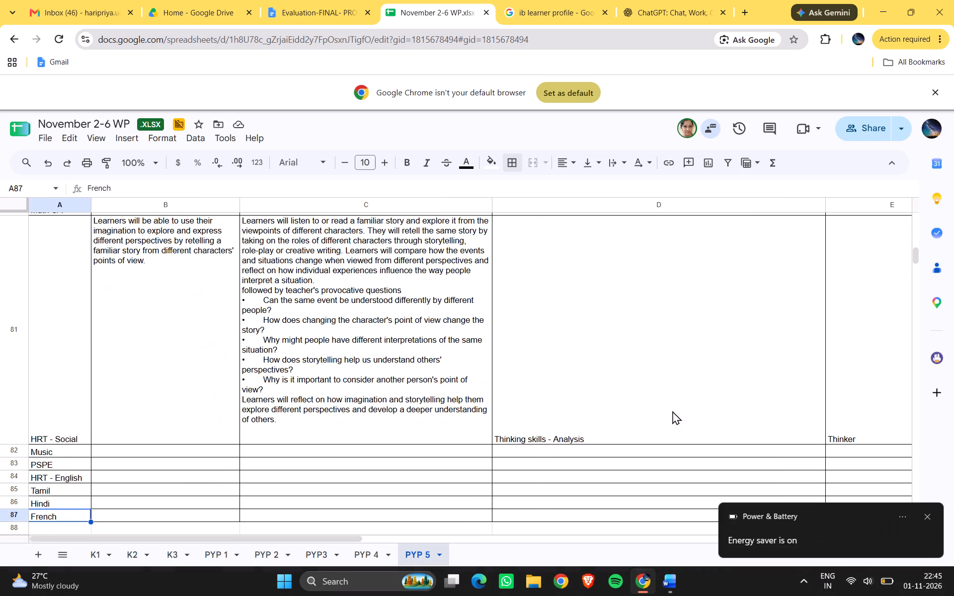
{"action": "key", "text": "Up"}
{"action": "key", "text": "Up"}
{"action": "key", "text": "Up"}
{"action": "key", "text": "Right"}
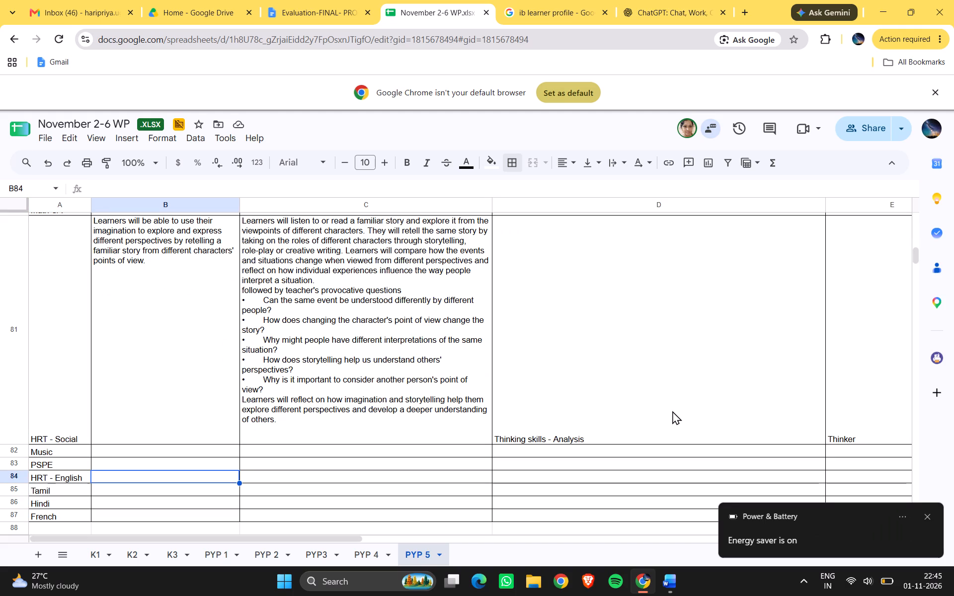
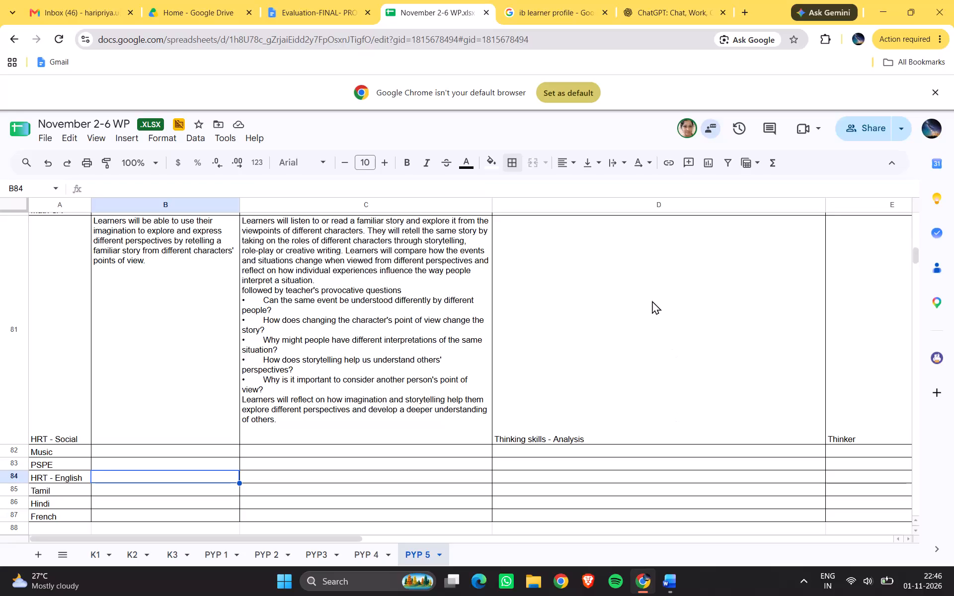
Copy Thursday's HRT - English entries B68:E68 into Friday's HRT - English row, starting at B84.
{"action": "scroll", "coordinate": [442, 312], "scroll_direction": "up", "scroll_amount": 1}
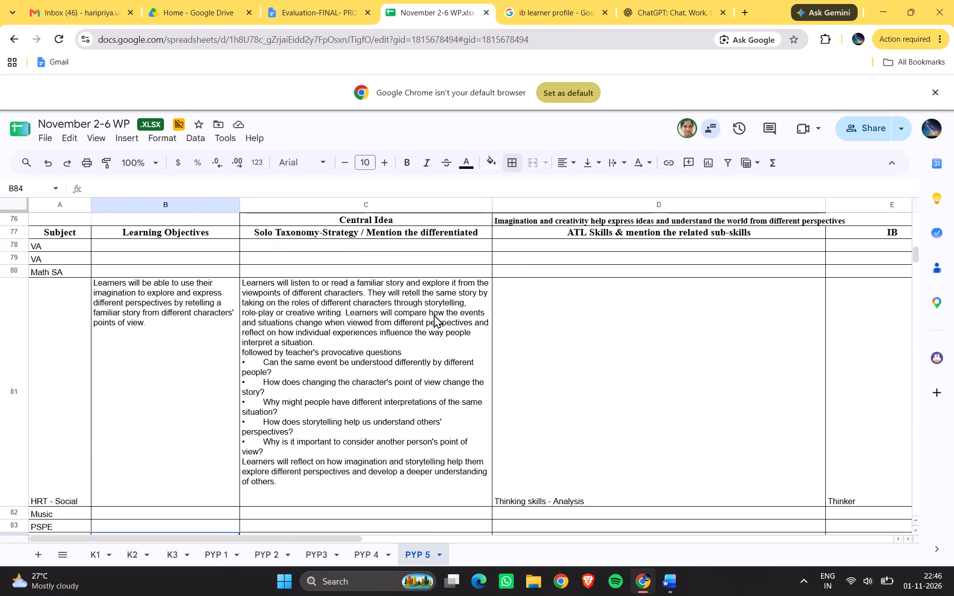
{"action": "scroll", "coordinate": [425, 322], "scroll_direction": "up", "scroll_amount": 3}
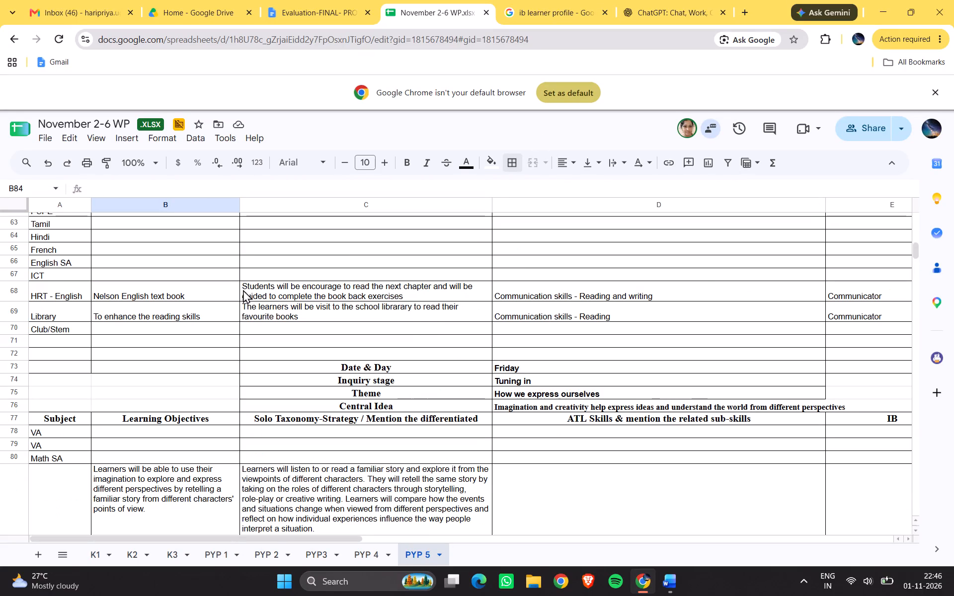
{"action": "left_click", "coordinate": [216, 283]}
{"action": "key", "text": "shift+Right"}
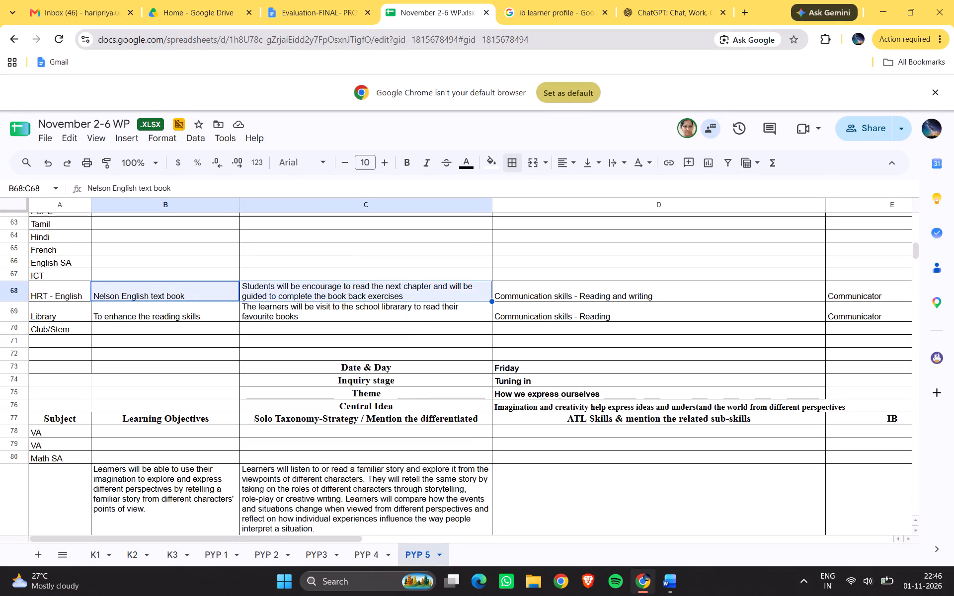
{"action": "key", "text": "shift+Right"}
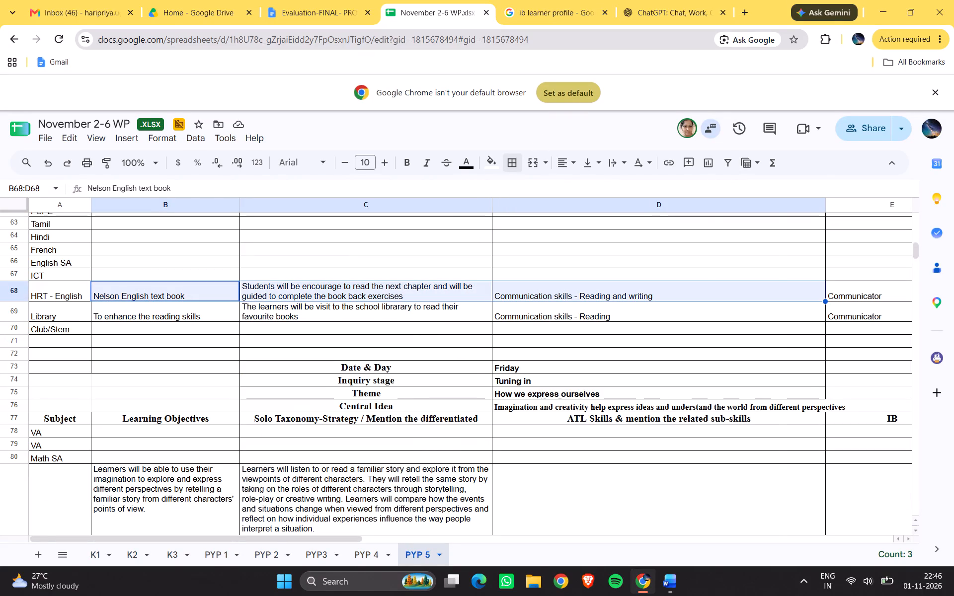
{"action": "key", "text": "shift+Right"}
{"action": "key", "text": "ctrl+c"}
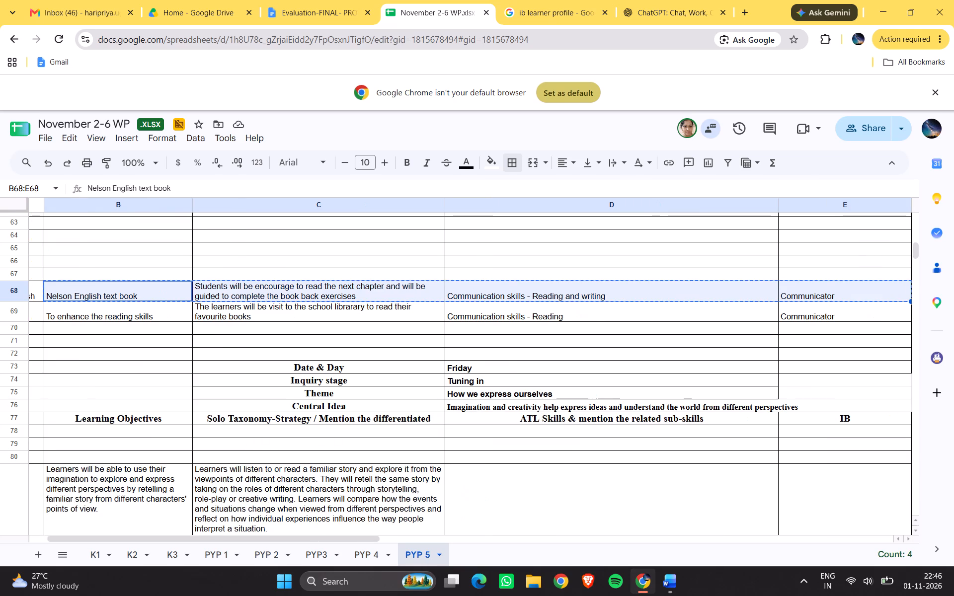
{"action": "scroll", "coordinate": [250, 349], "scroll_direction": "down", "scroll_amount": 2}
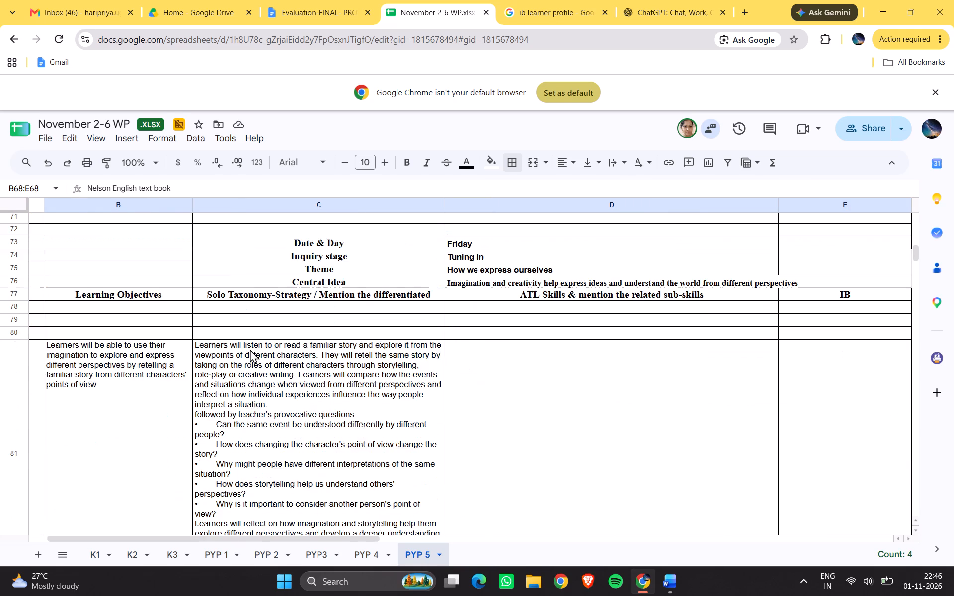
{"action": "scroll", "coordinate": [251, 350], "scroll_direction": "down", "scroll_amount": 3}
{"action": "left_click_drag", "start_coordinate": [177, 537], "coordinate": [103, 537]}
{"action": "left_click", "coordinate": [138, 412]}
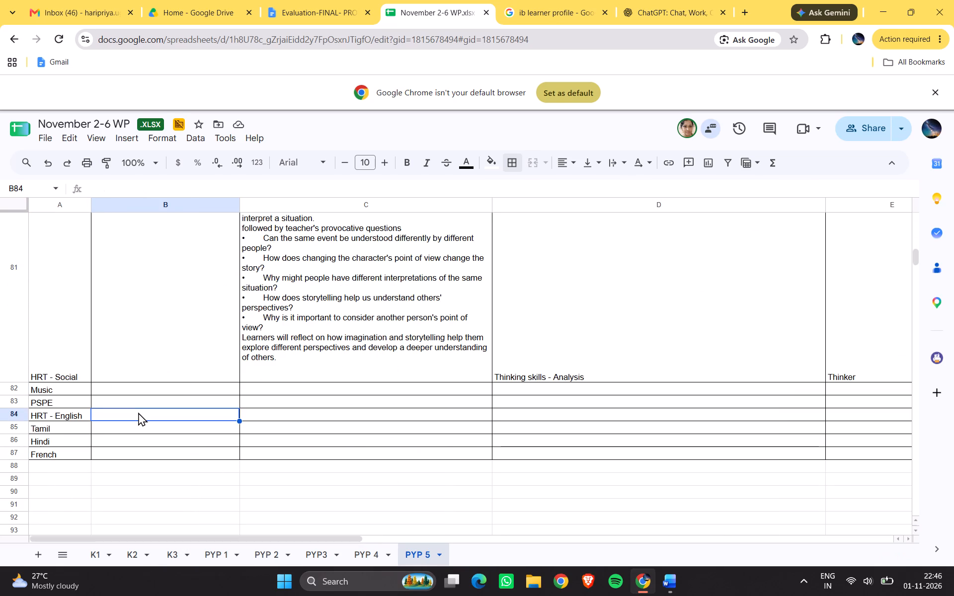
{"action": "key", "text": "ctrl+v"}
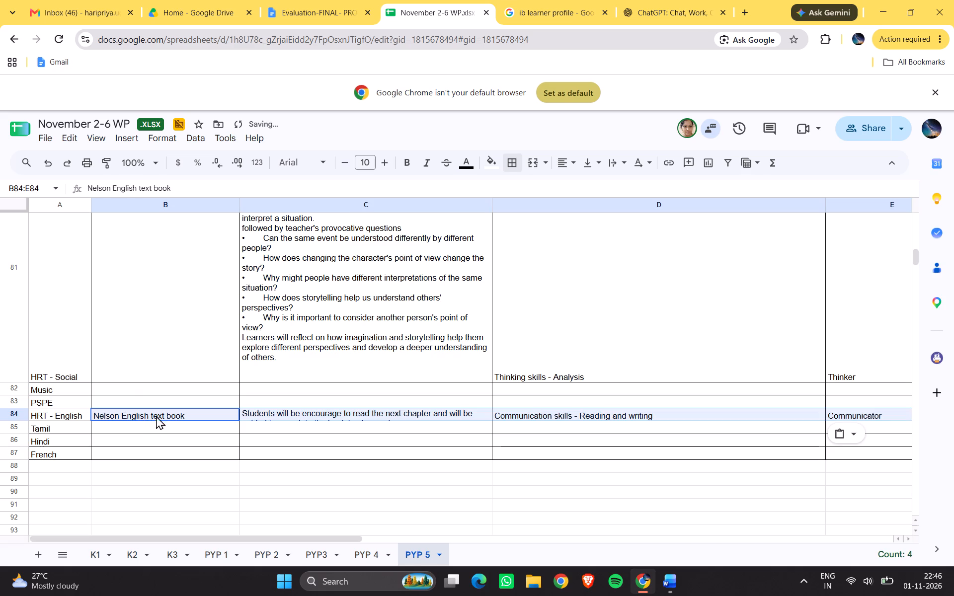
Change the learning objective in B84 to "Nelson English work book".
{"action": "double_click", "coordinate": [167, 410]}
{"action": "left_click", "coordinate": [167, 413]}
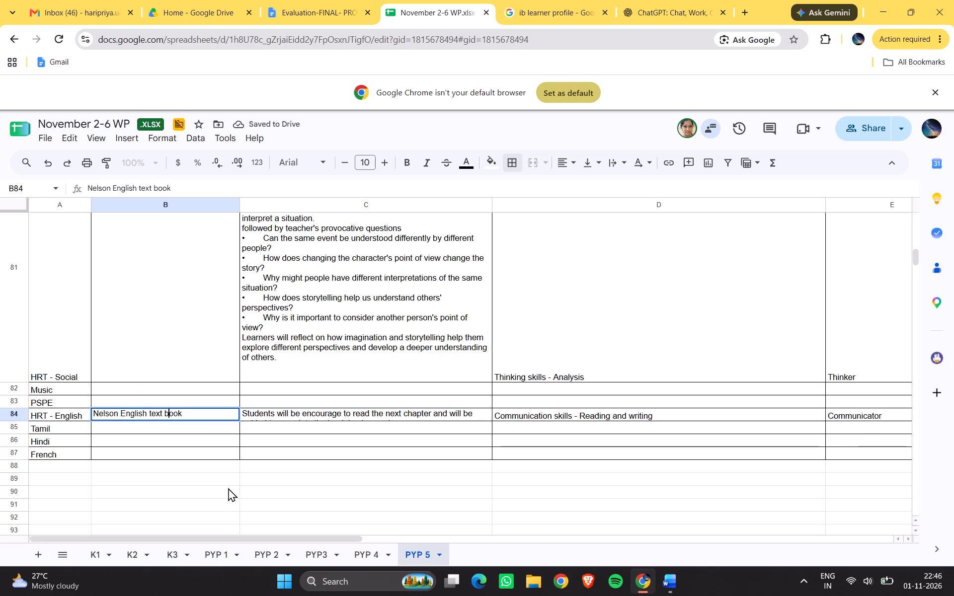
{"action": "key", "text": "Left"}
{"action": "key", "text": "BackSpace"}
{"action": "key", "text": "BackSpace"}
{"action": "key", "text": "BackSpace"}
{"action": "key", "text": "BackSpace"}
{"action": "type", "text": "works"}
{"action": "key", "text": "BackSpace"}
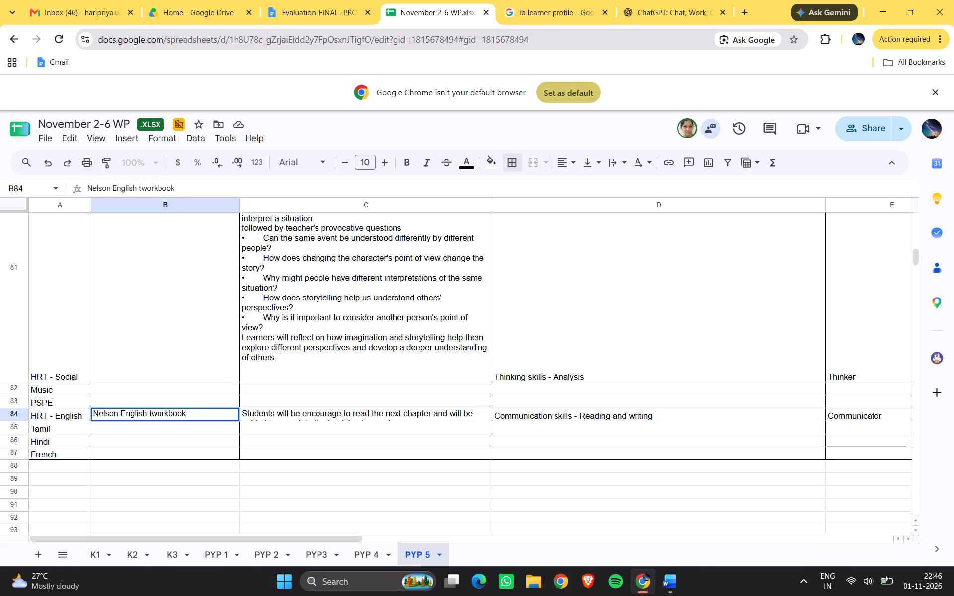
{"action": "key", "text": "BackSpace"}
{"action": "key", "text": "BackSpace"}
{"action": "key", "text": "BackSpace"}
{"action": "key", "text": "BackSpace"}
{"action": "key", "text": "BackSpace"}
{"action": "type", "text": "work"}
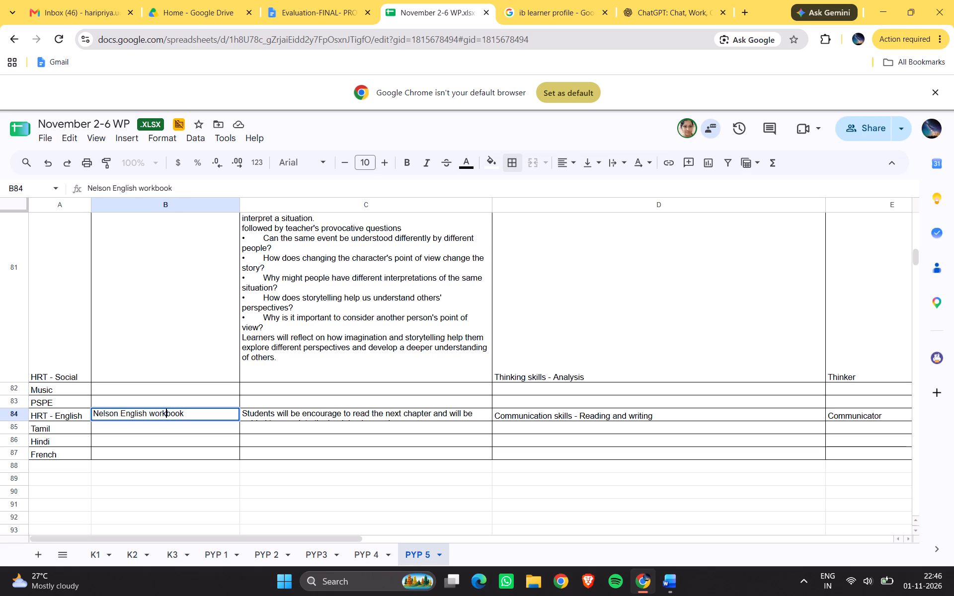
{"action": "key", "text": "space"}
Fit the height of row 84 (HRT - English) to its wrapped text.
{"action": "double_click", "coordinate": [17, 421]}
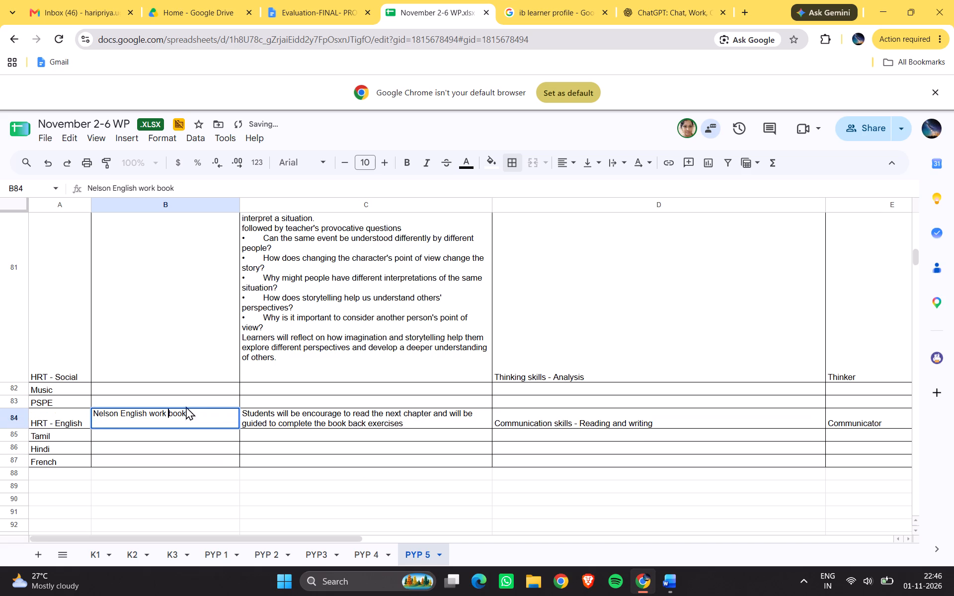
Edit the strategy in C84 to read "Students will be encourage to read the next chapter and will be guided to complete the work book exercises".
{"action": "double_click", "coordinate": [367, 422]}
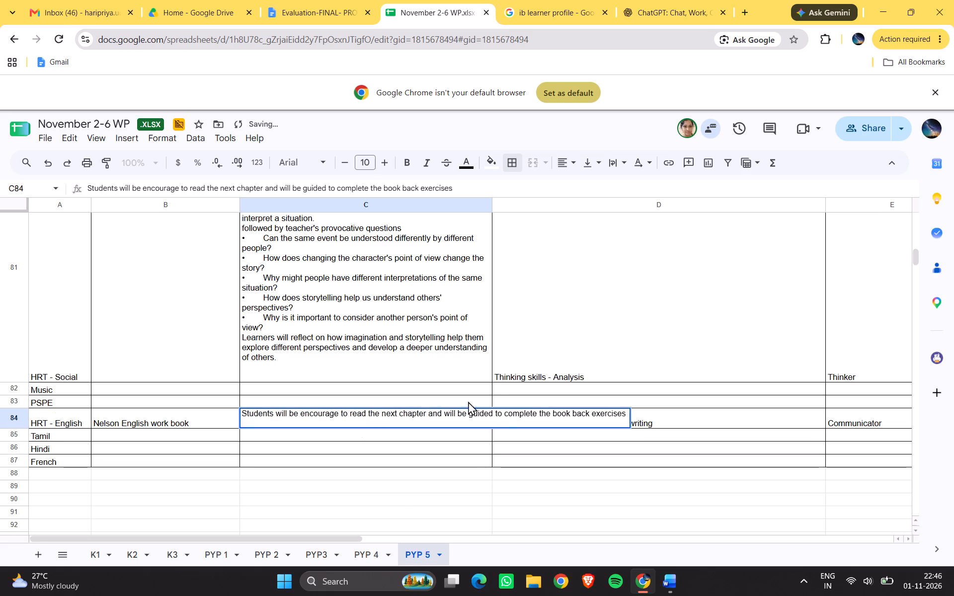
{"action": "left_click", "coordinate": [592, 414]}
{"action": "key", "text": "BackSpace"}
{"action": "key", "text": "BackSpace"}
{"action": "key", "text": "BackSpace"}
{"action": "key", "text": "BackSpace"}
{"action": "key", "text": "BackSpace"}
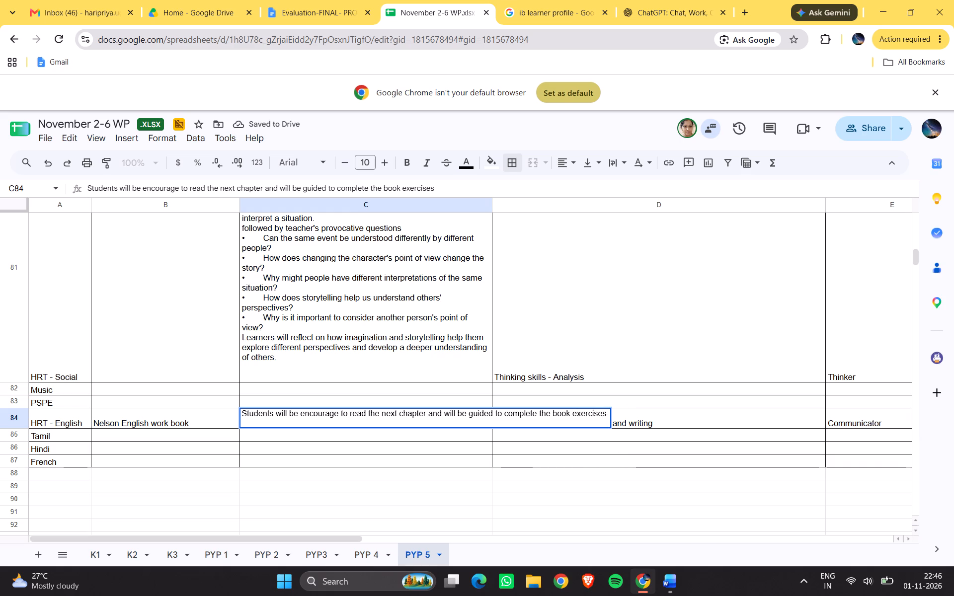
{"action": "key", "text": "Left"}
{"action": "key", "text": "Left"}
{"action": "key", "text": "Left"}
{"action": "key", "text": "Left"}
{"action": "key", "text": "Left"}
{"action": "type", "text": "work"}
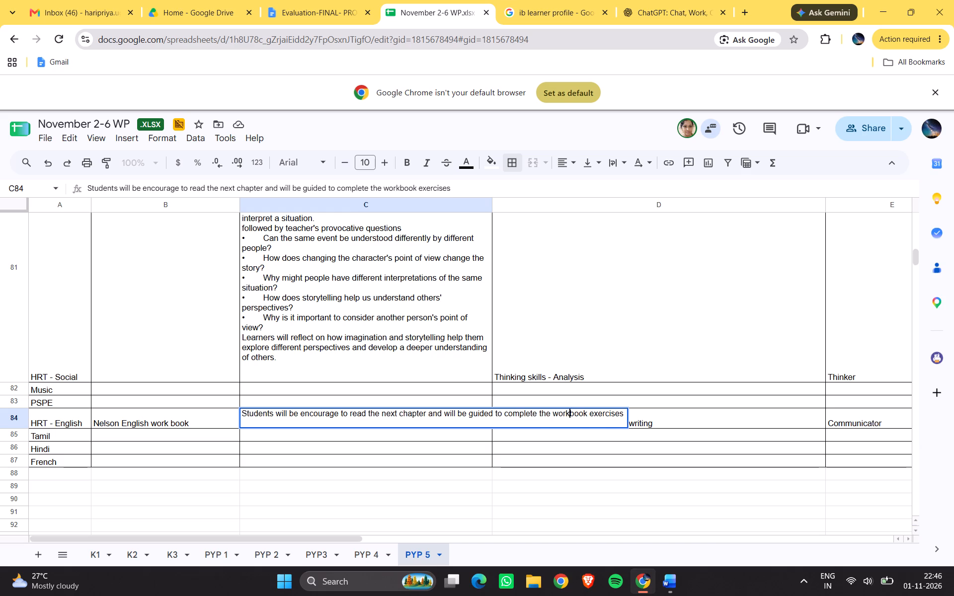
{"action": "key", "text": "space"}
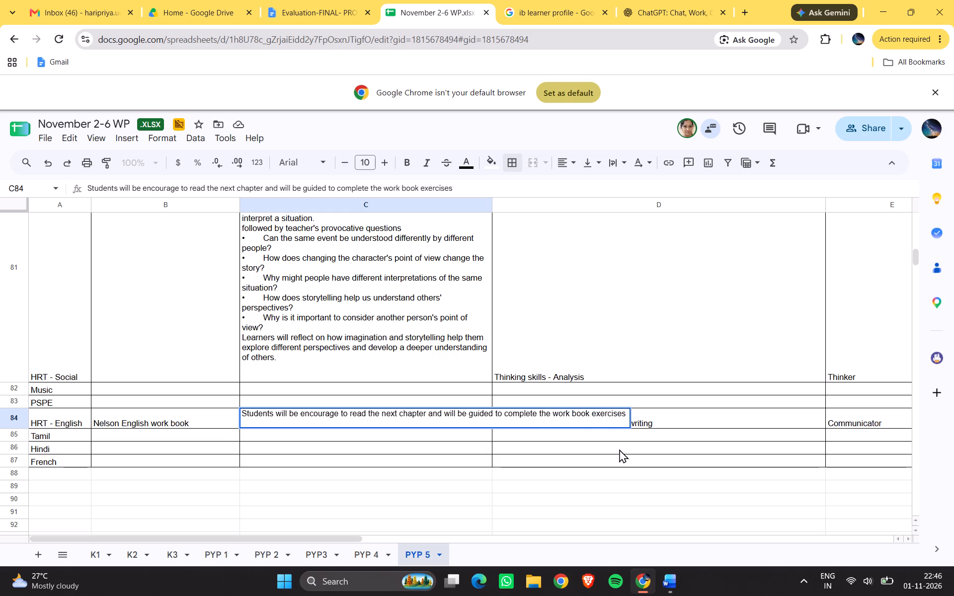
{"action": "left_click", "coordinate": [440, 456]}
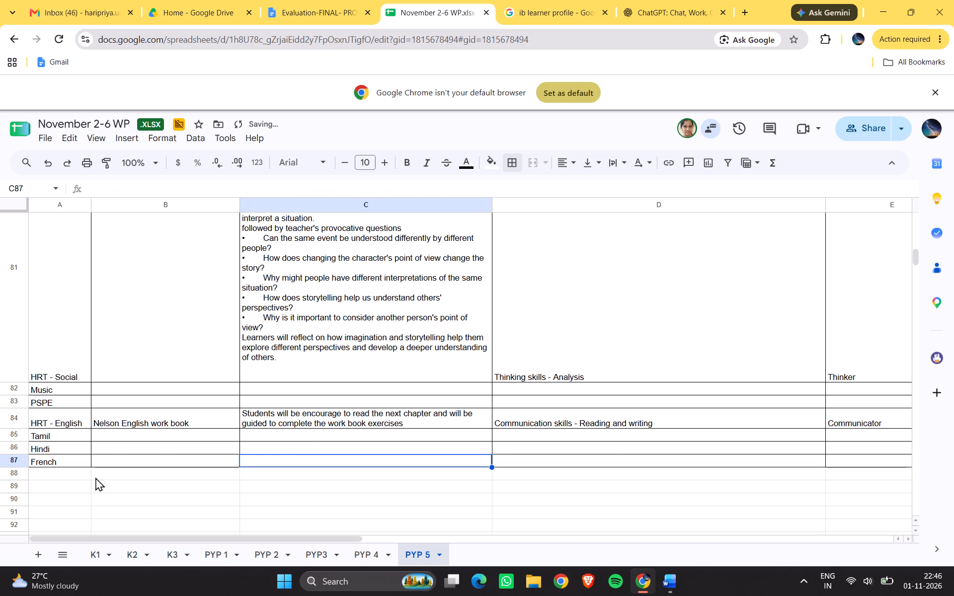
Review the PYP 5 sheet's entries from Friday's section back up to Monday's section and the planner header.
{"action": "scroll", "coordinate": [124, 465], "scroll_direction": "down", "scroll_amount": 2}
{"action": "scroll", "coordinate": [152, 462], "scroll_direction": "up", "scroll_amount": 3}
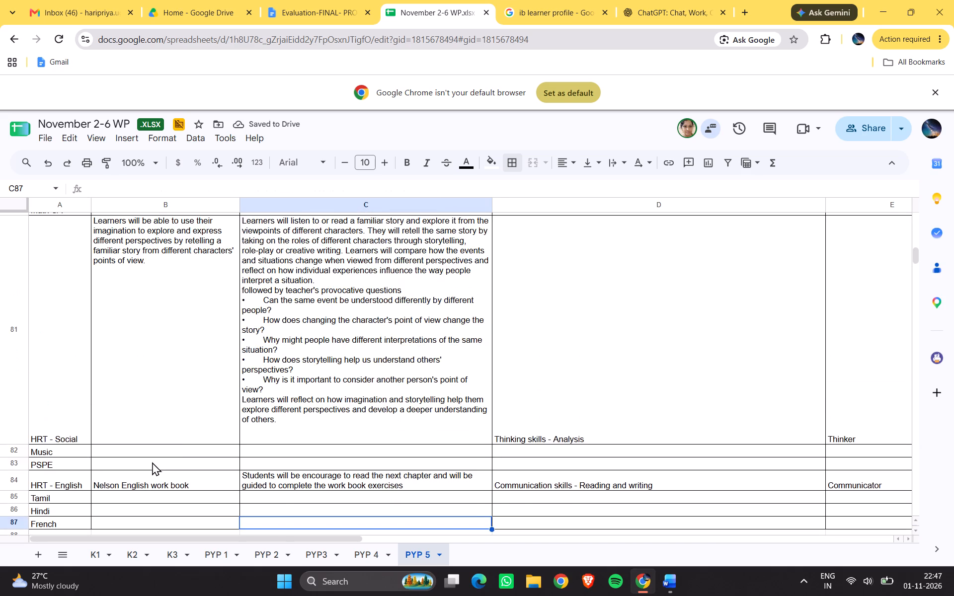
{"action": "scroll", "coordinate": [152, 462], "scroll_direction": "up", "scroll_amount": 2}
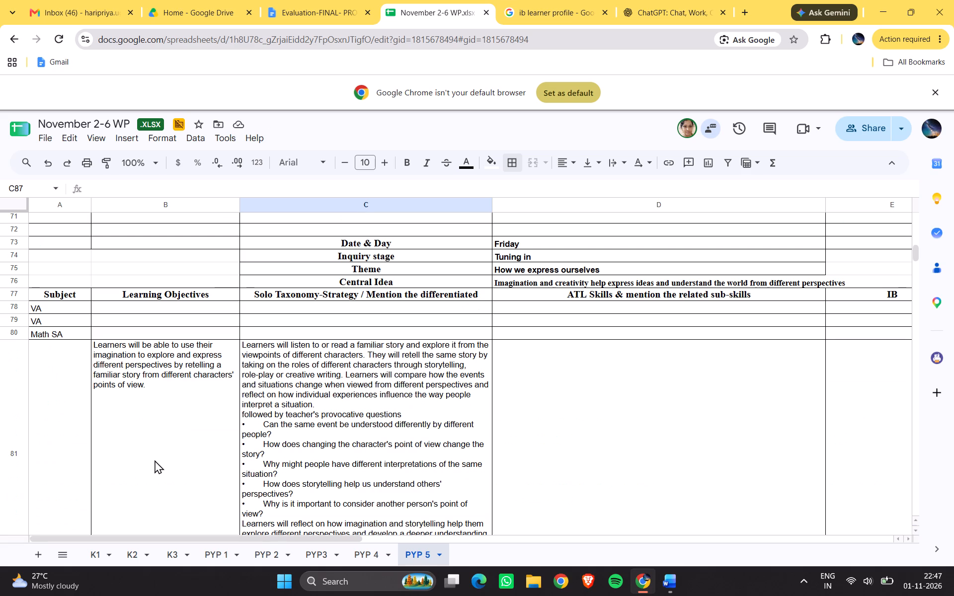
{"action": "scroll", "coordinate": [155, 460], "scroll_direction": "up", "scroll_amount": 2}
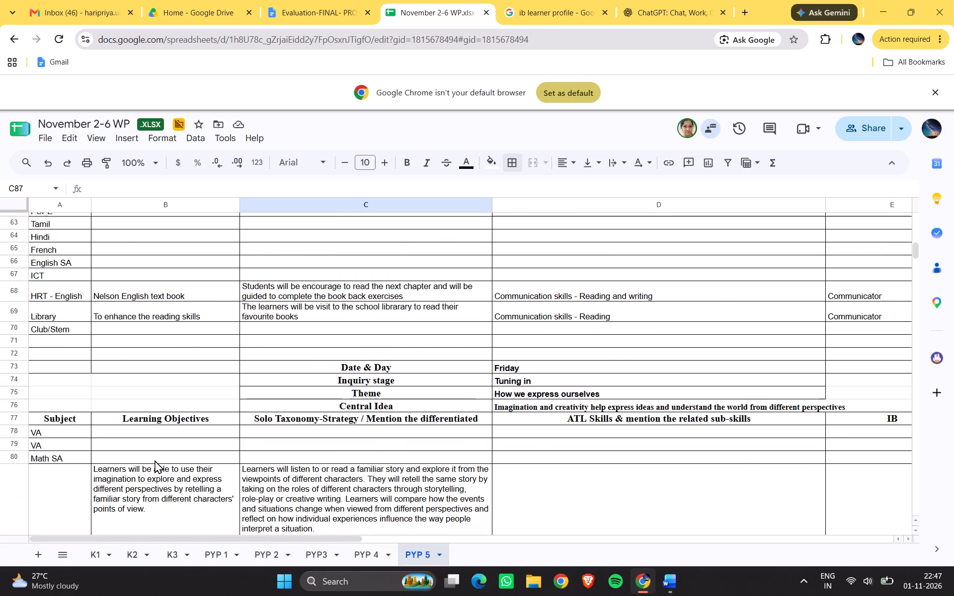
{"action": "scroll", "coordinate": [155, 460], "scroll_direction": "up", "scroll_amount": 1}
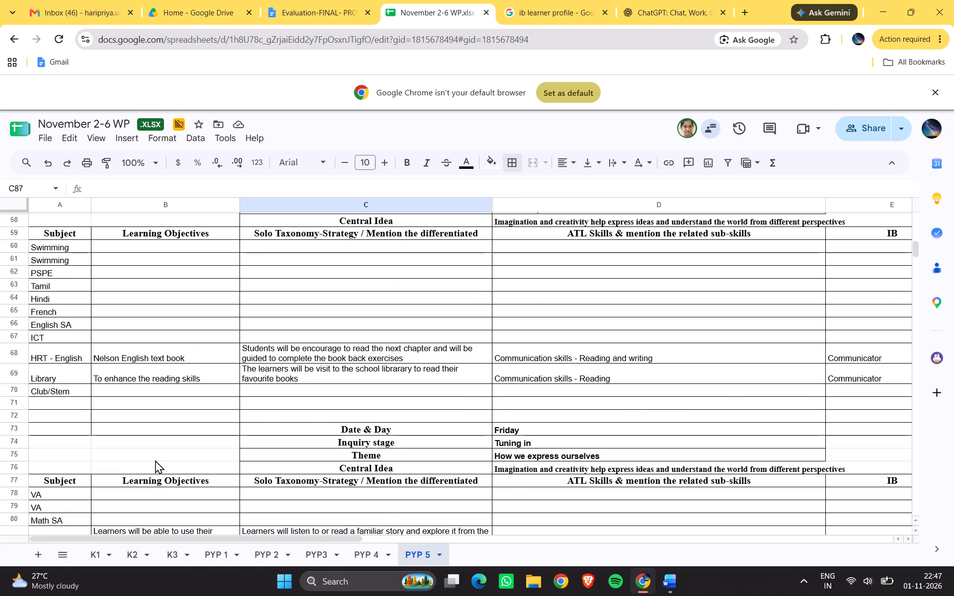
{"action": "scroll", "coordinate": [156, 459], "scroll_direction": "up", "scroll_amount": 4}
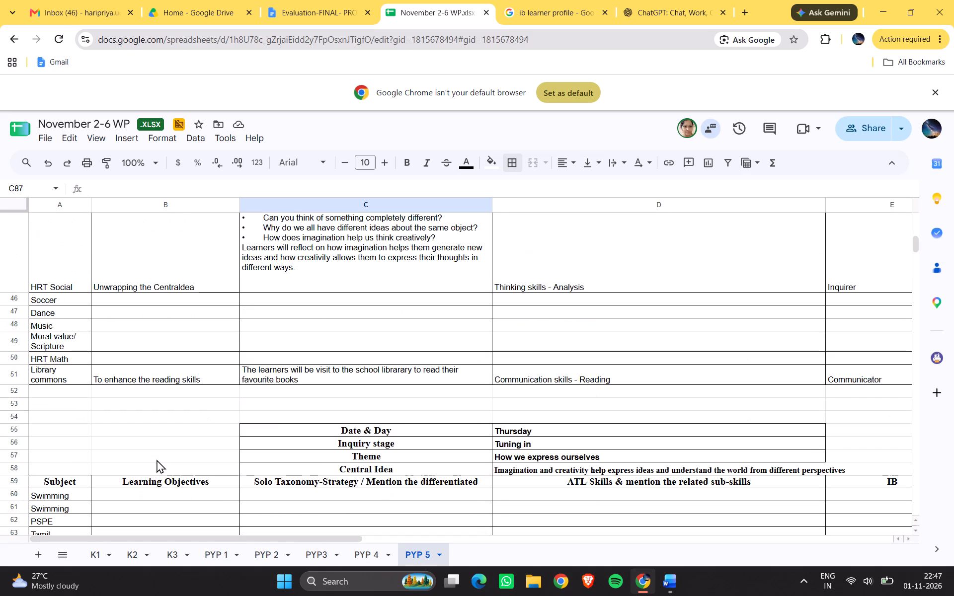
{"action": "scroll", "coordinate": [157, 459], "scroll_direction": "up", "scroll_amount": 1}
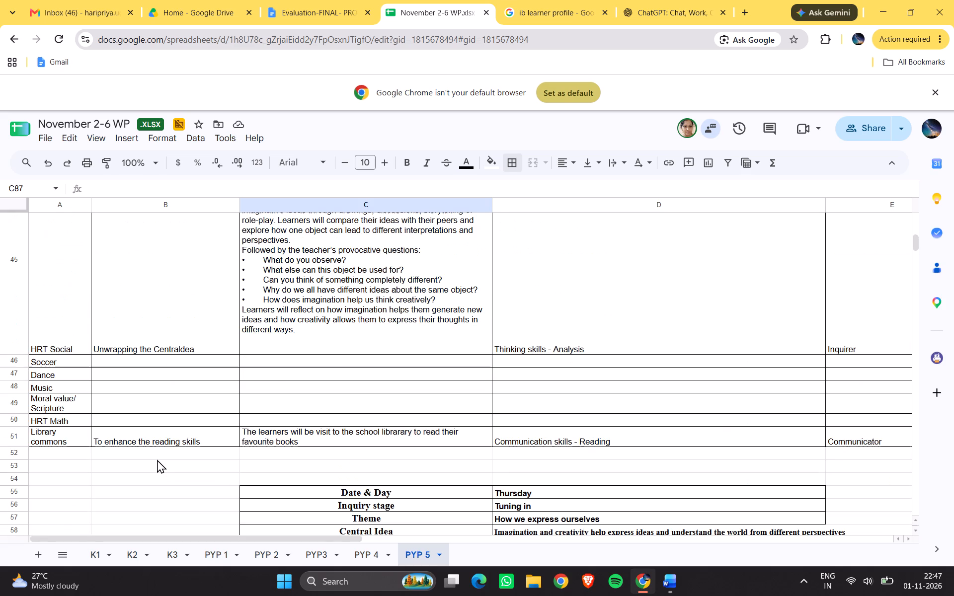
{"action": "scroll", "coordinate": [157, 459], "scroll_direction": "up", "scroll_amount": 8}
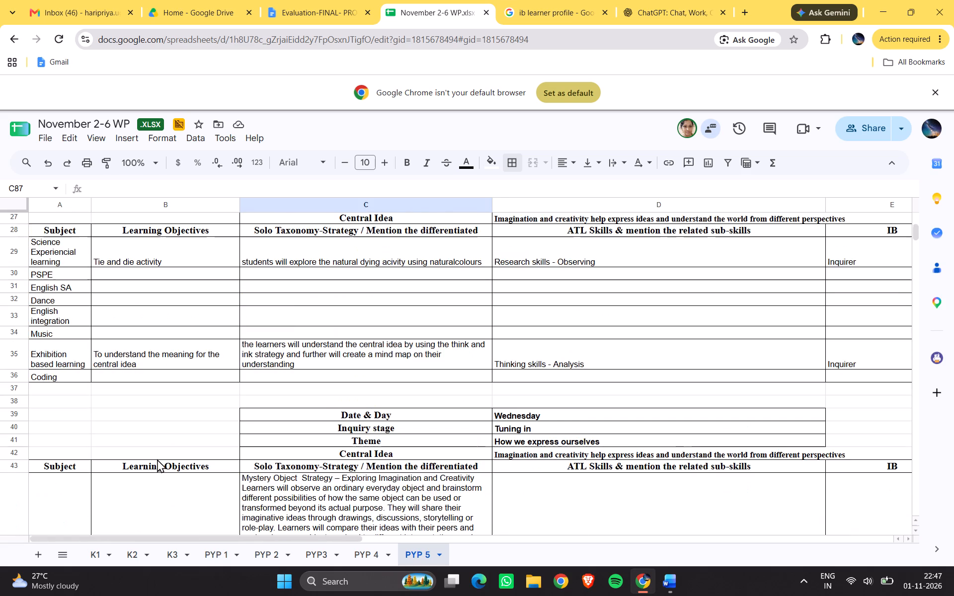
{"action": "scroll", "coordinate": [157, 459], "scroll_direction": "up", "scroll_amount": 5}
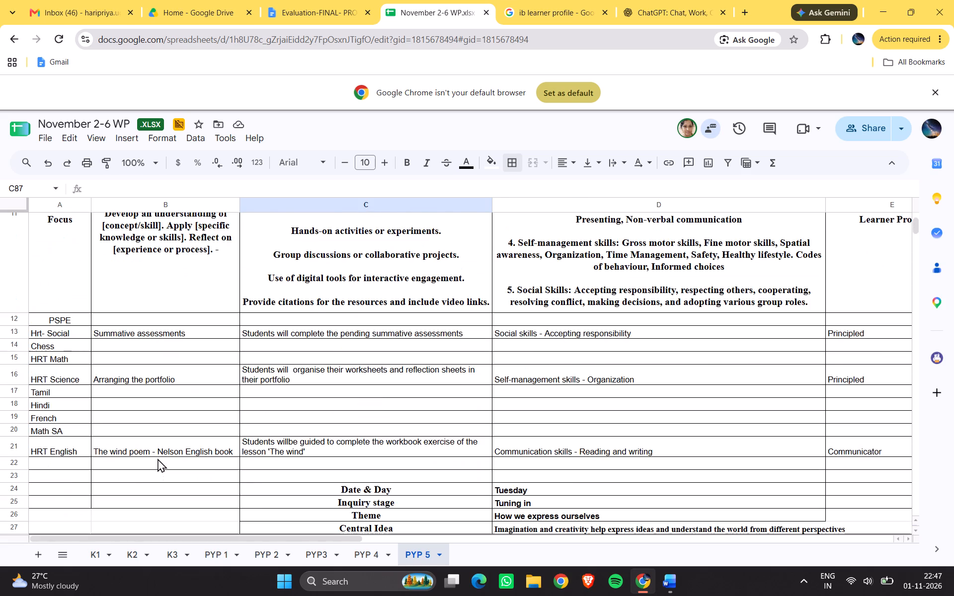
{"action": "scroll", "coordinate": [158, 458], "scroll_direction": "up", "scroll_amount": 7}
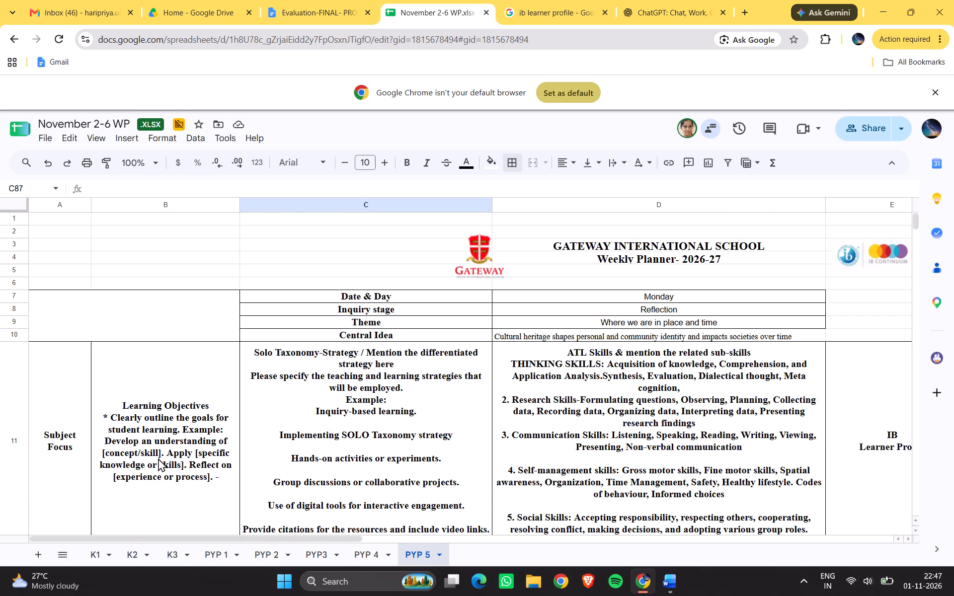
{"action": "scroll", "coordinate": [158, 458], "scroll_direction": "up", "scroll_amount": 1}
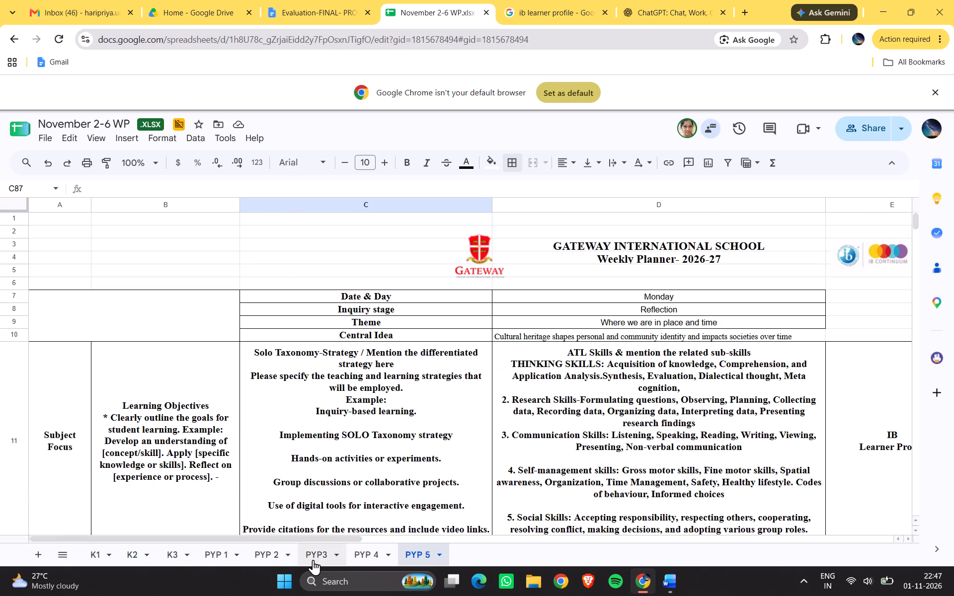
On the PYP3 sheet, fit the height of row 13 (Math stand alone) to its full subject text.
{"action": "left_click", "coordinate": [314, 559]}
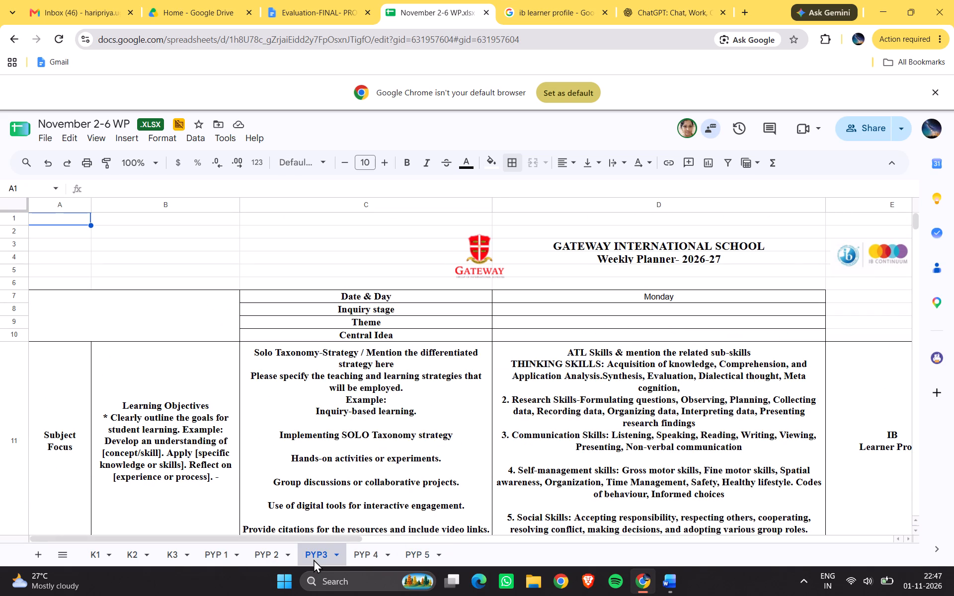
{"action": "scroll", "coordinate": [347, 425], "scroll_direction": "down", "scroll_amount": 3}
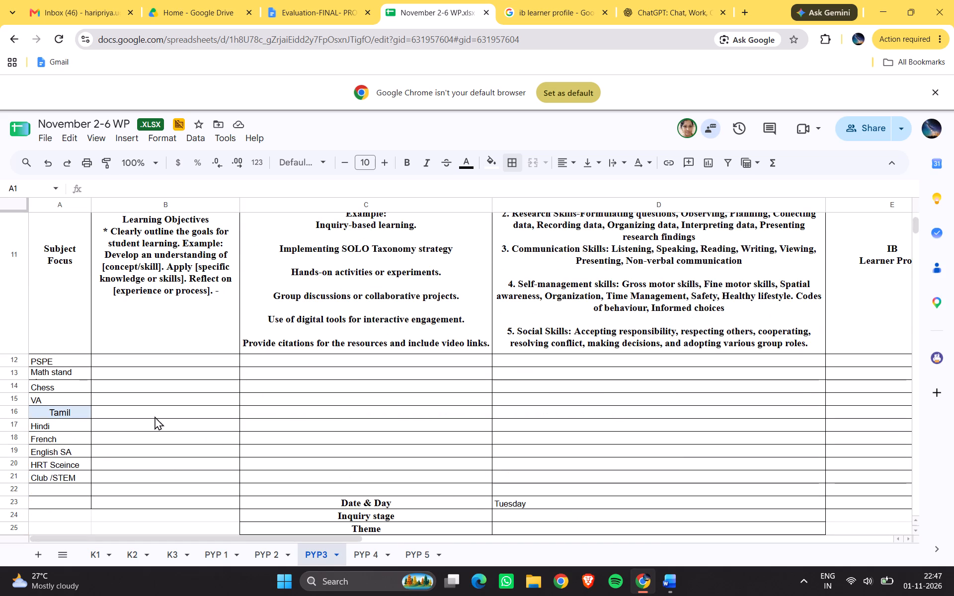
{"action": "double_click", "coordinate": [15, 378]}
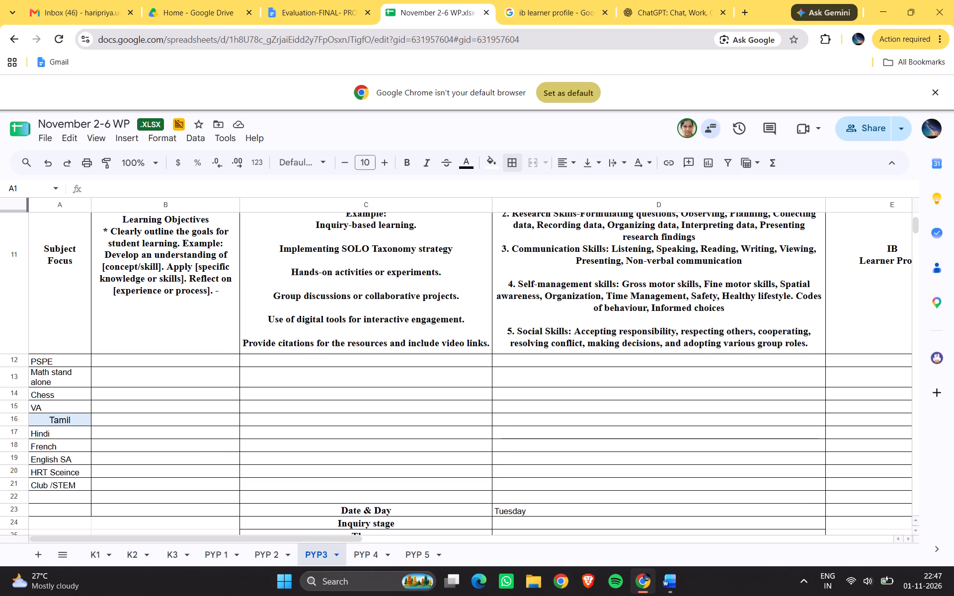
Fit the height of row 19 (English SA) on the PYP3 sheet to its text.
{"action": "double_click", "coordinate": [14, 463]}
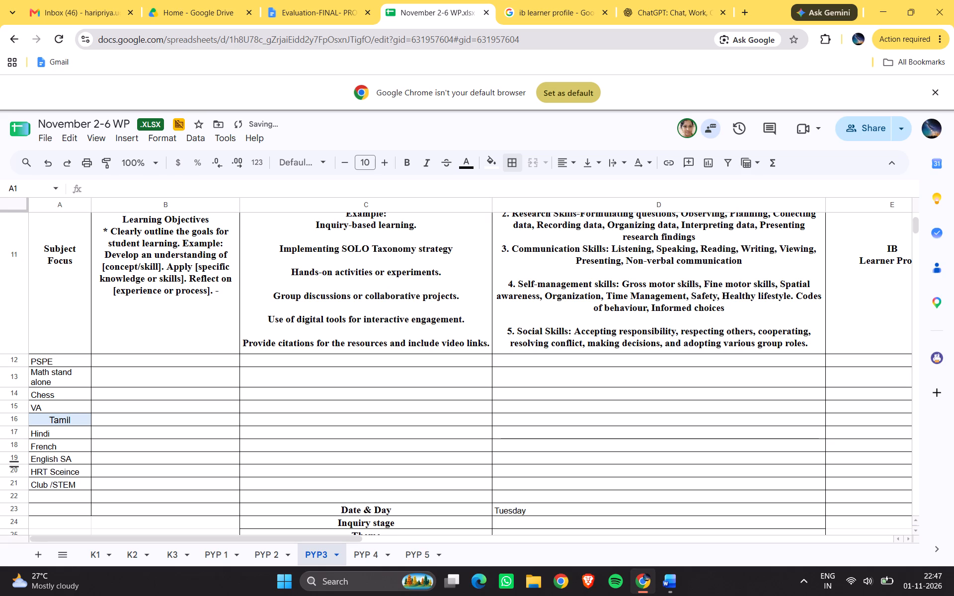
{"action": "left_click", "coordinate": [109, 473]}
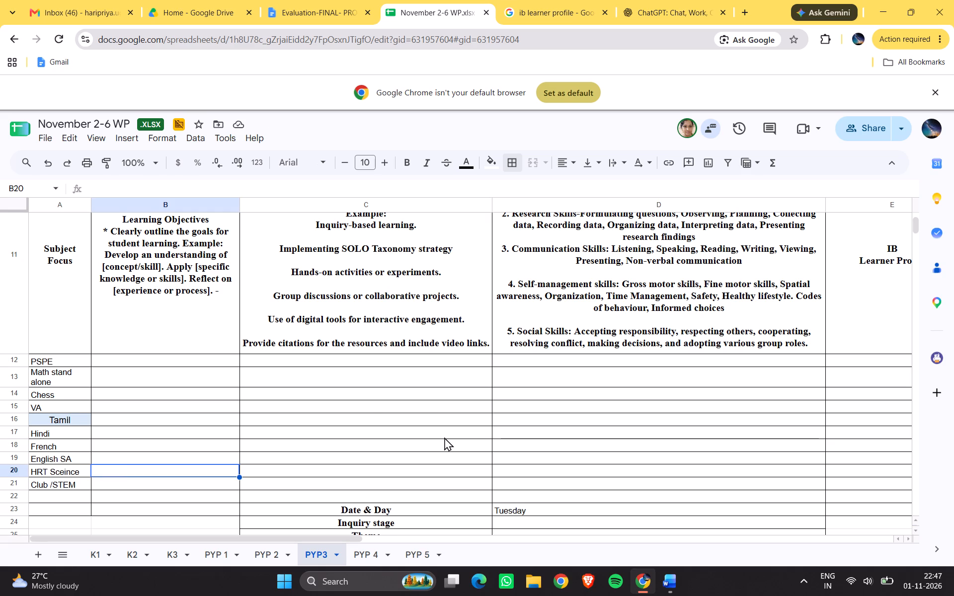
Enter "Reflection" as Monday's inquiry stage in D8 of the PYP3 sheet.
{"action": "scroll", "coordinate": [525, 355], "scroll_direction": "up", "scroll_amount": 3}
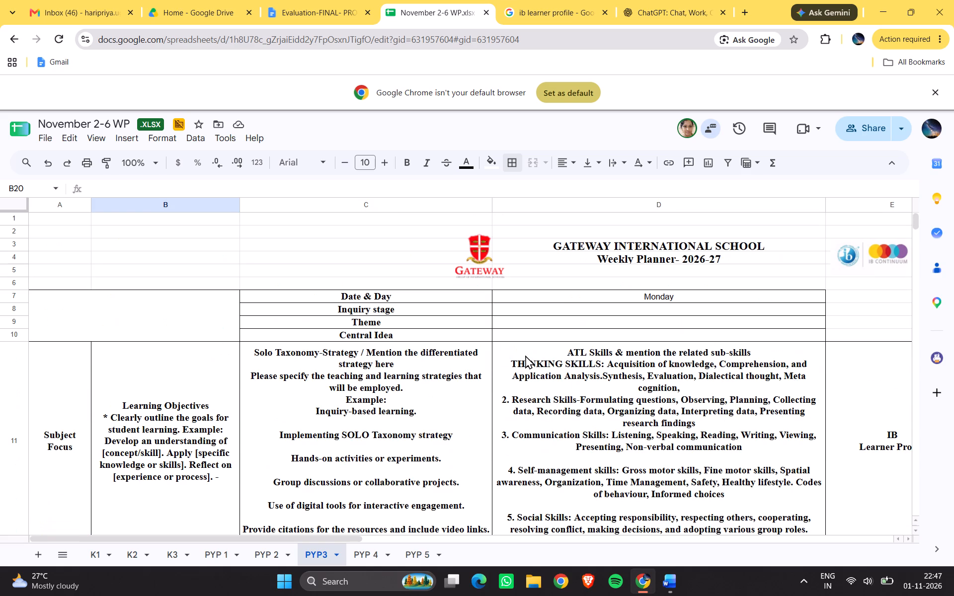
{"action": "left_click", "coordinate": [572, 311]}
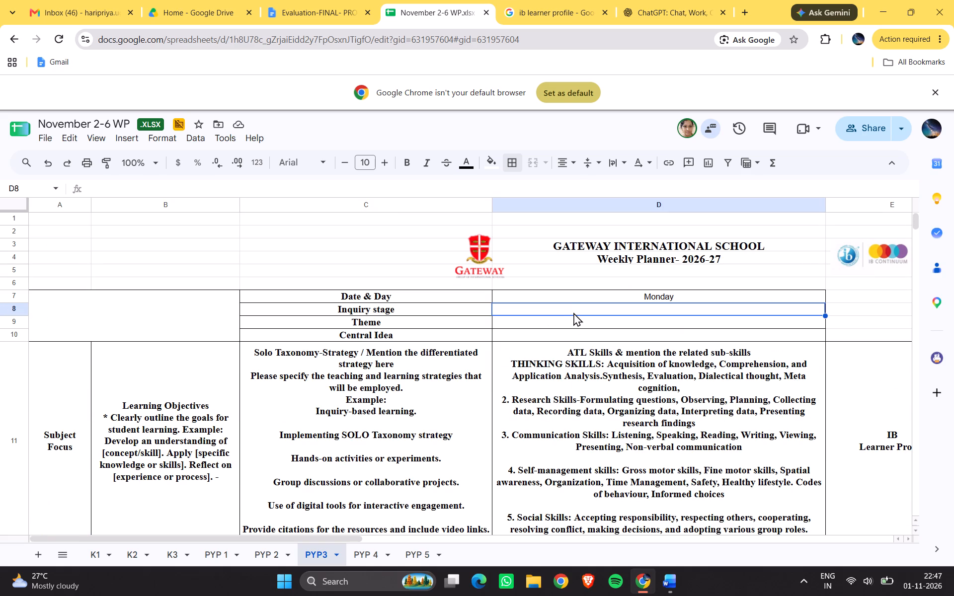
{"action": "type", "text": "Reflection"}
{"action": "key", "text": "space"}
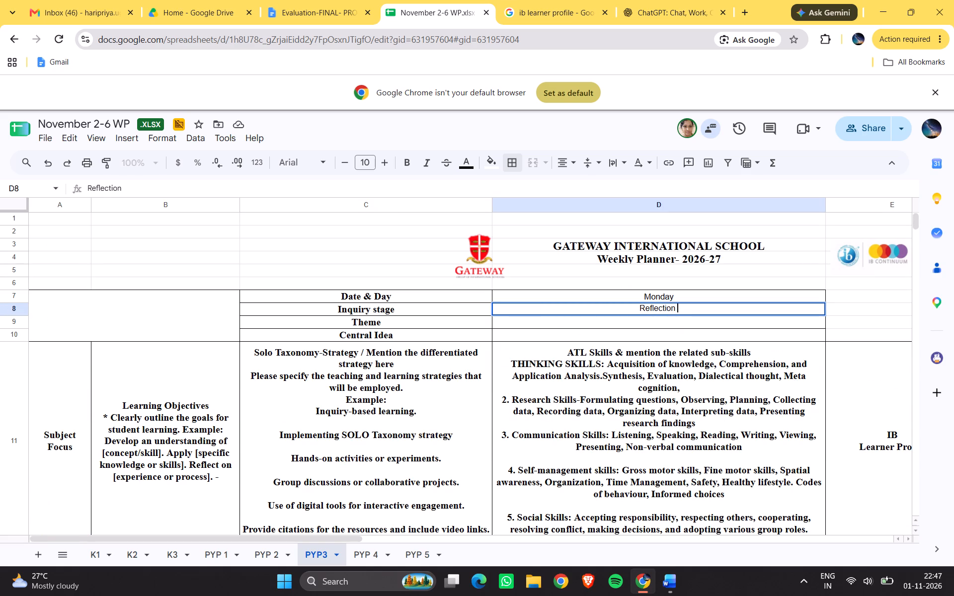
{"action": "key", "text": "Down"}
Enter "Where we are in place and time" as Monday's theme in D9.
{"action": "type", "text": "Where we"}
{"action": "key", "text": "space"}
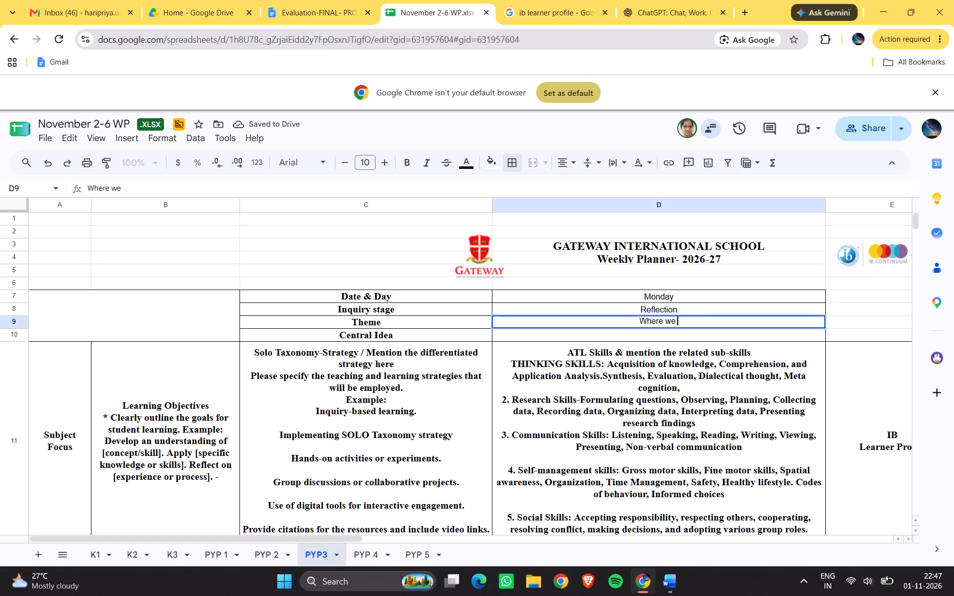
{"action": "type", "text": "are in placea"}
{"action": "key", "text": "BackSpace"}
{"action": "key", "text": "space"}
{"action": "type", "text": "and time"}
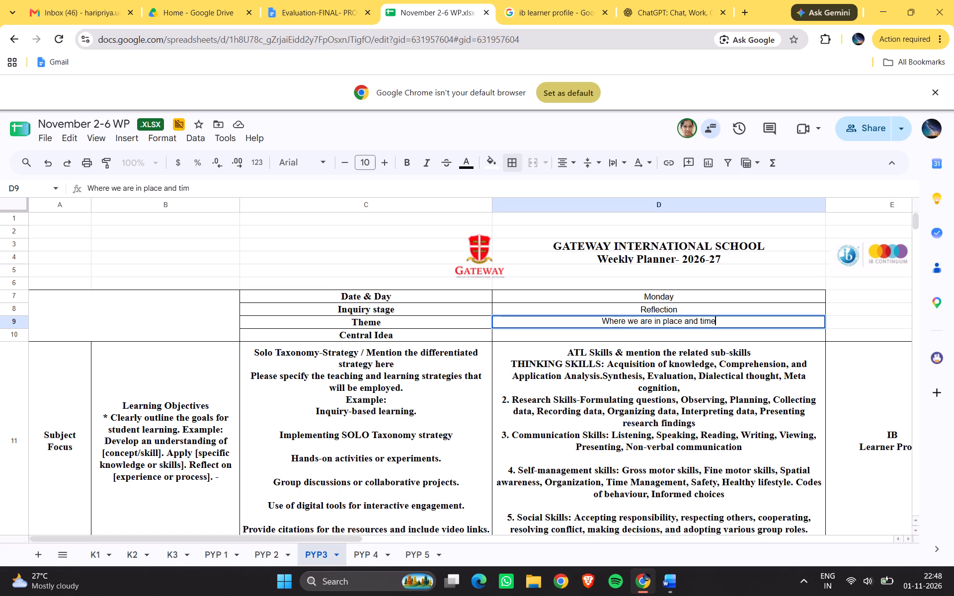
{"action": "key", "text": "space"}
{"action": "key", "text": "Down"}
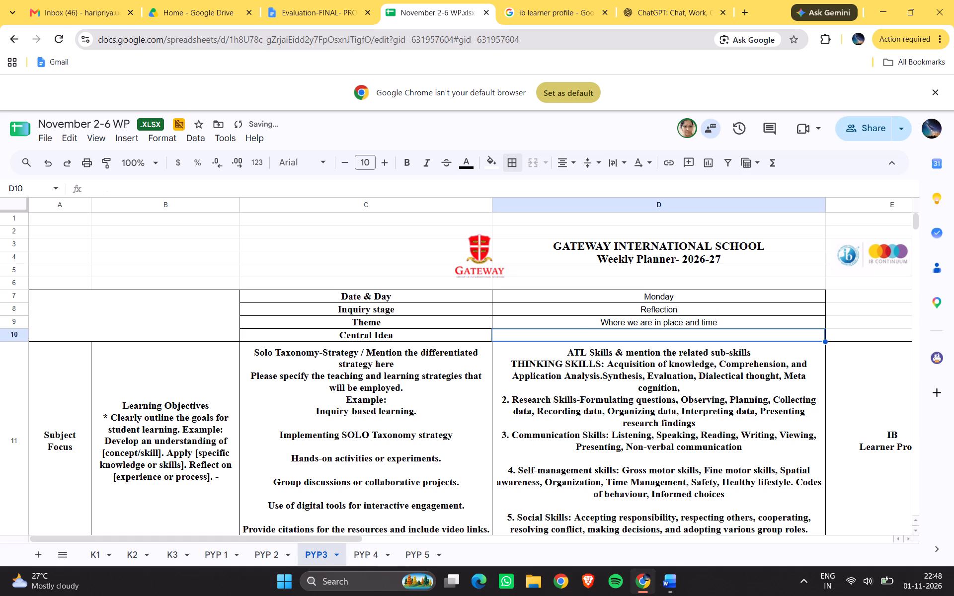
Copy PYP 3's "Where we are in place and time" central idea from the Programme of Inquiry document into Monday's Central Idea cell, D10.
{"action": "left_click", "coordinate": [331, 5]}
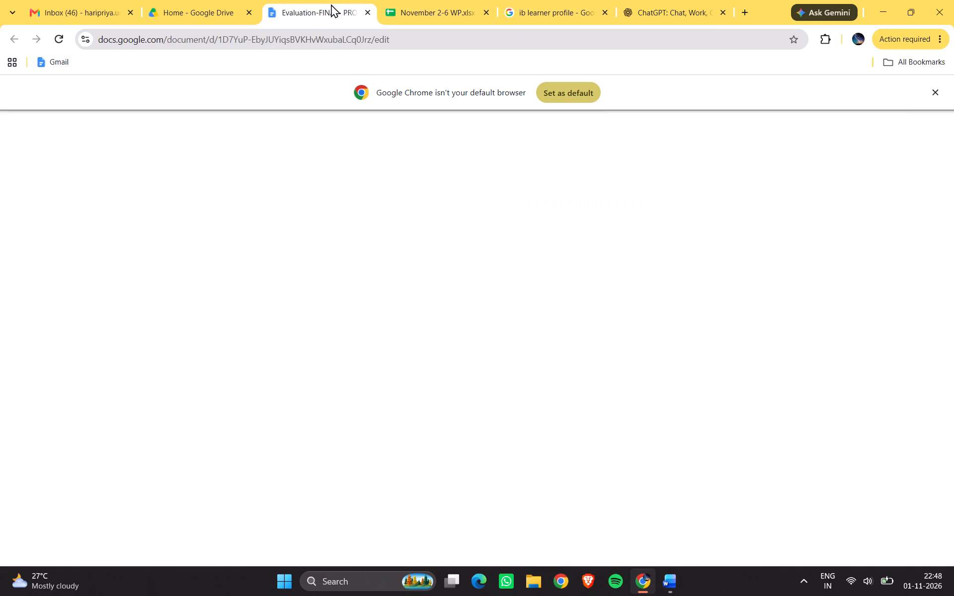
{"action": "scroll", "coordinate": [419, 272], "scroll_direction": "up", "scroll_amount": 13}
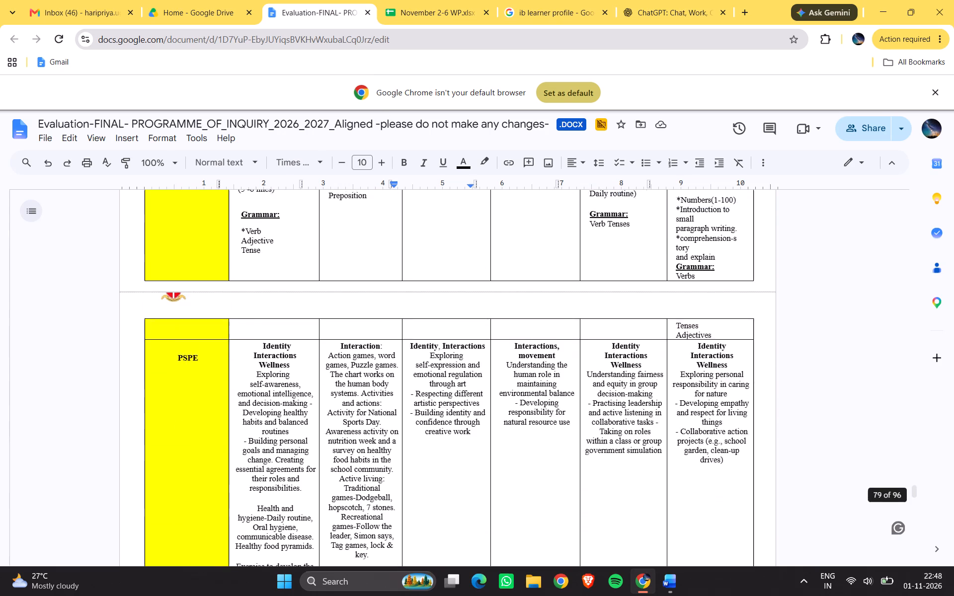
{"action": "scroll", "coordinate": [420, 269], "scroll_direction": "up", "scroll_amount": 14}
{"action": "scroll", "coordinate": [420, 266], "scroll_direction": "up", "scroll_amount": 9}
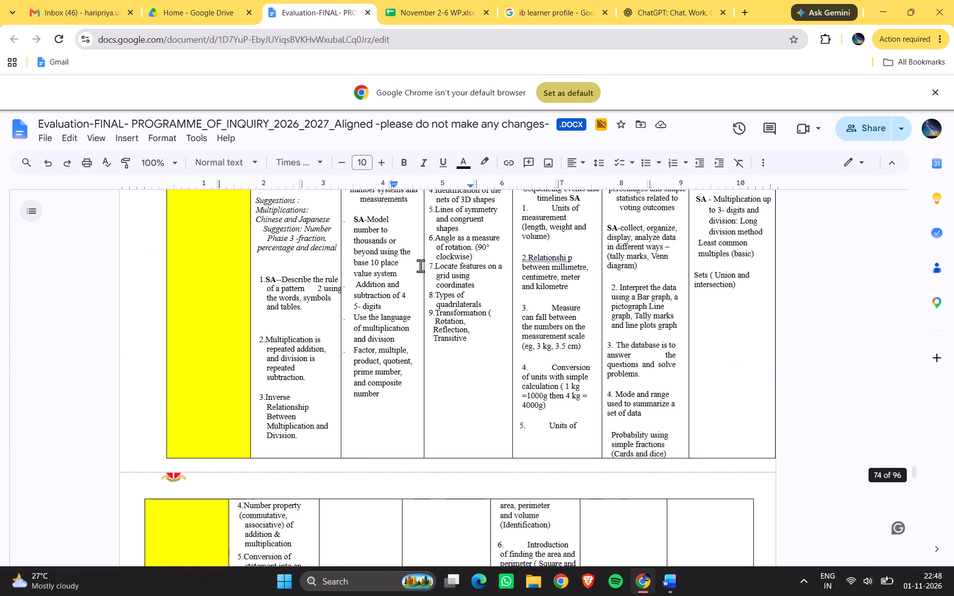
{"action": "scroll", "coordinate": [420, 266], "scroll_direction": "up", "scroll_amount": 14}
{"action": "scroll", "coordinate": [424, 263], "scroll_direction": "up", "scroll_amount": 8}
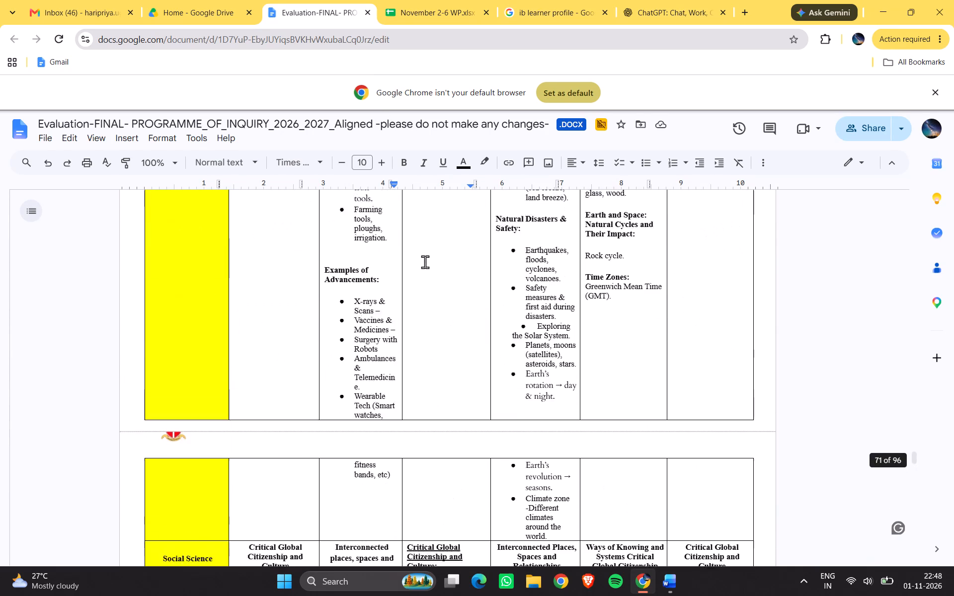
{"action": "scroll", "coordinate": [425, 262], "scroll_direction": "up", "scroll_amount": 20}
{"action": "scroll", "coordinate": [425, 262], "scroll_direction": "up", "scroll_amount": 3}
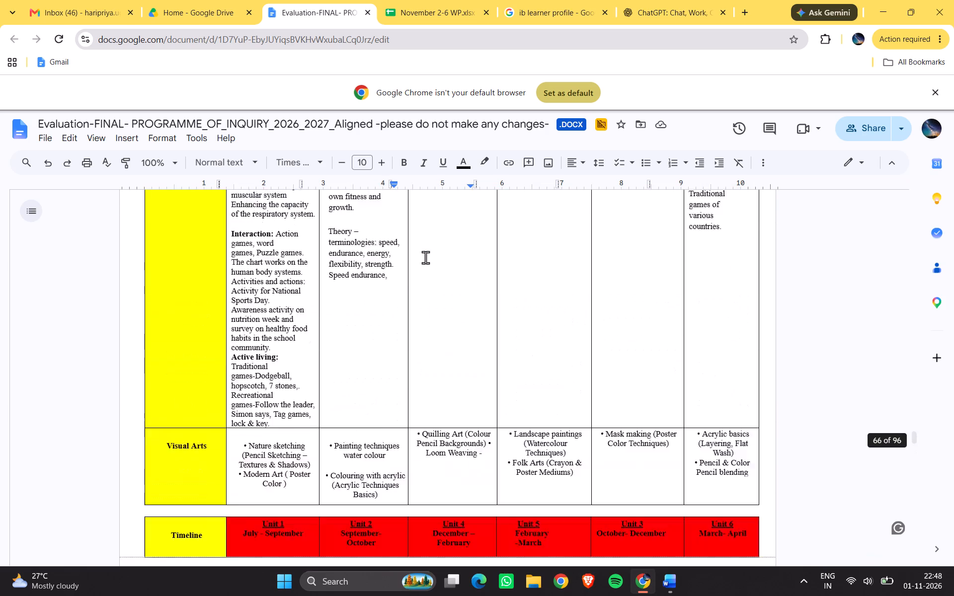
{"action": "scroll", "coordinate": [425, 257], "scroll_direction": "up", "scroll_amount": 17}
{"action": "scroll", "coordinate": [428, 248], "scroll_direction": "up", "scroll_amount": 6}
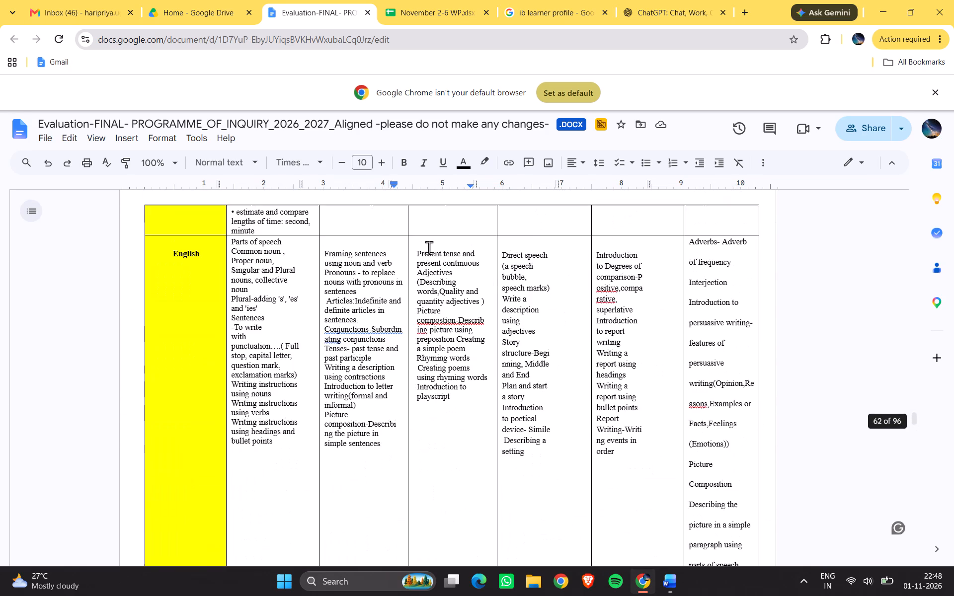
{"action": "scroll", "coordinate": [429, 247], "scroll_direction": "up", "scroll_amount": 19}
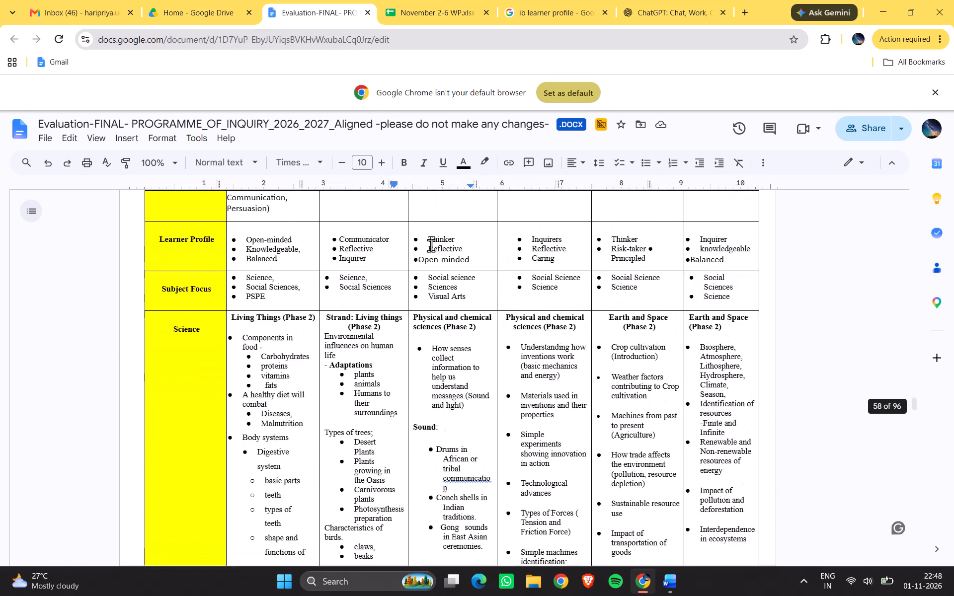
{"action": "scroll", "coordinate": [431, 245], "scroll_direction": "up", "scroll_amount": 15}
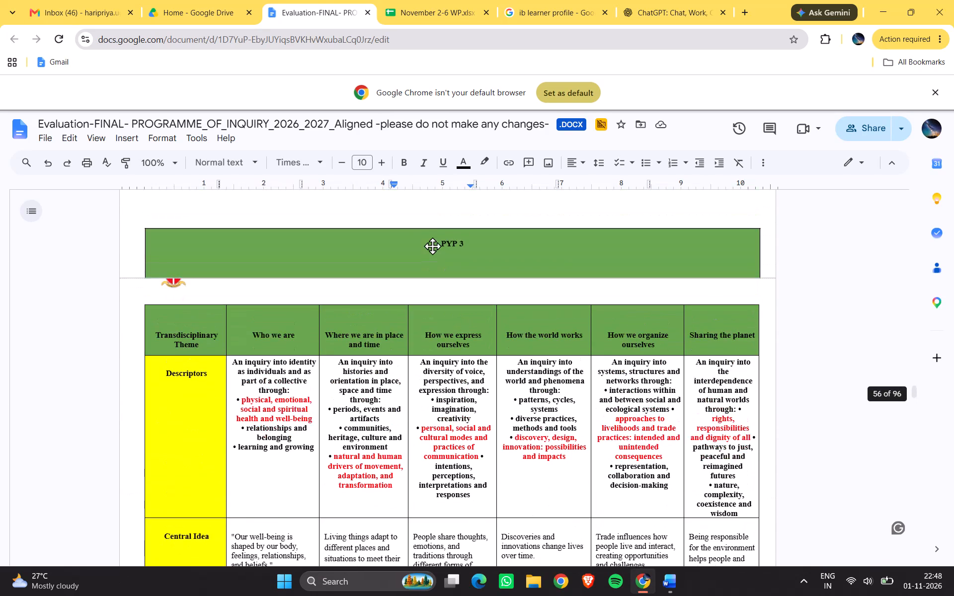
{"action": "scroll", "coordinate": [432, 246], "scroll_direction": "down", "scroll_amount": 2}
{"action": "scroll", "coordinate": [450, 248], "scroll_direction": "up", "scroll_amount": 2}
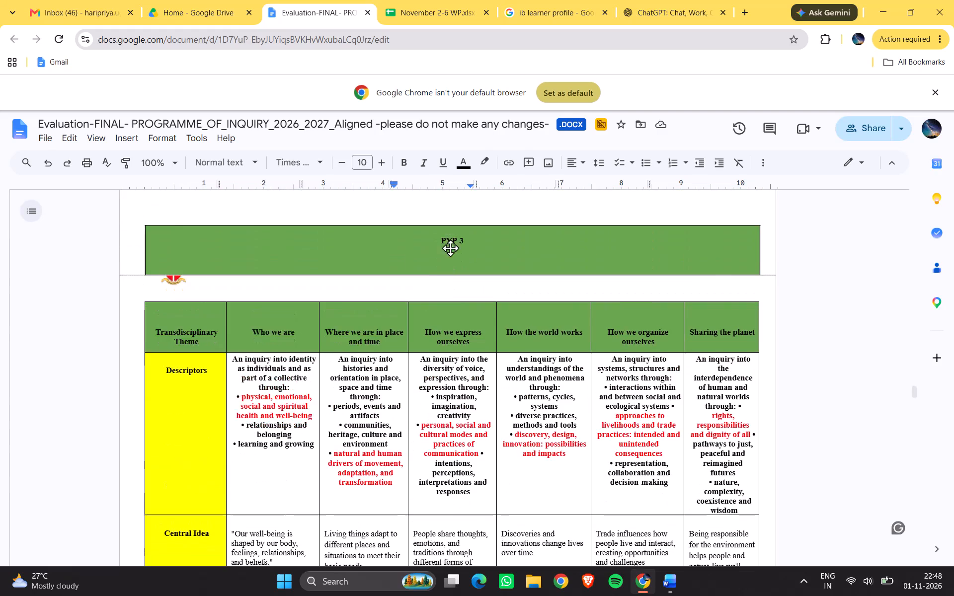
{"action": "scroll", "coordinate": [450, 248], "scroll_direction": "down", "scroll_amount": 3}
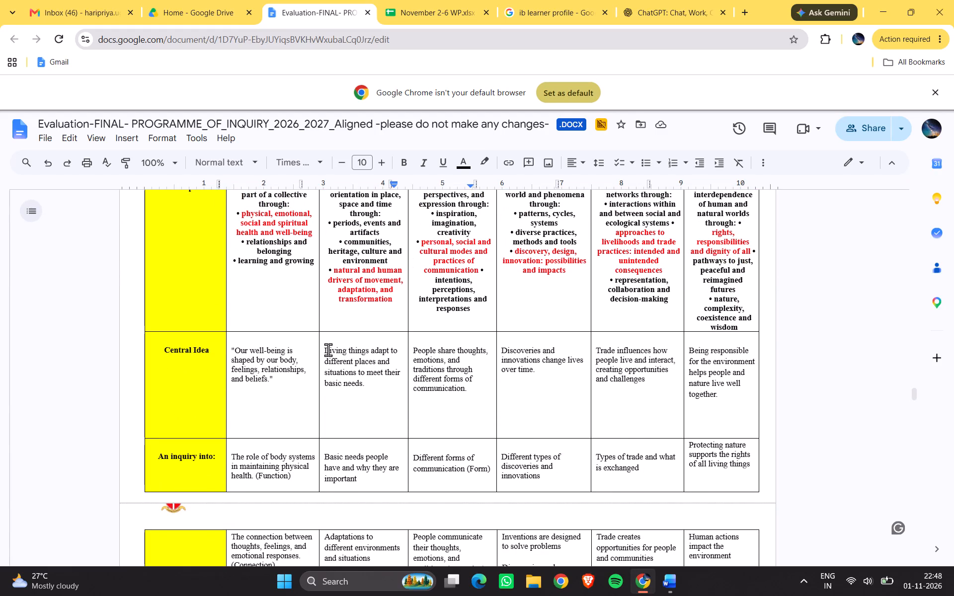
{"action": "left_click_drag", "start_coordinate": [327, 350], "coordinate": [361, 384]}
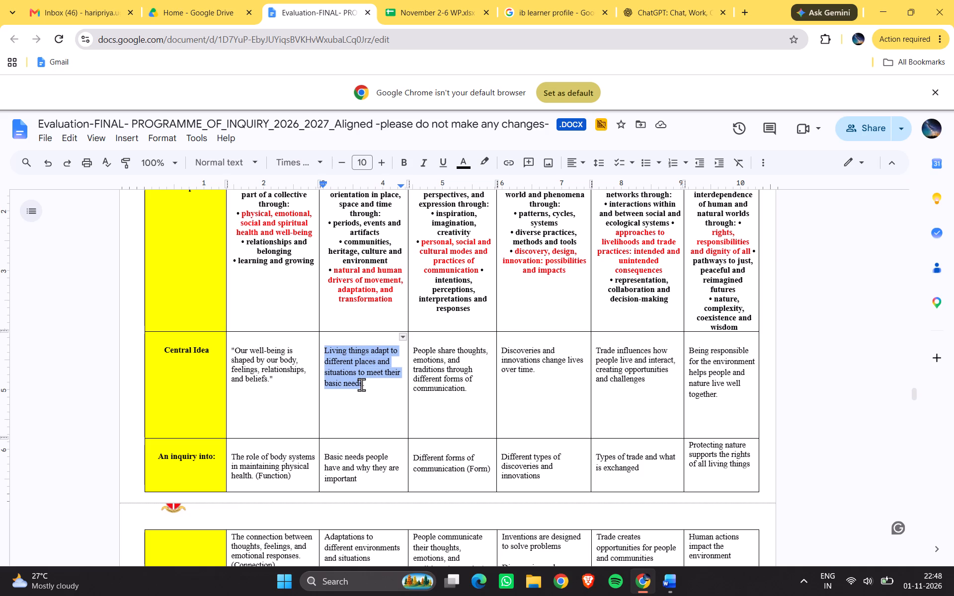
{"action": "left_click_drag", "start_coordinate": [361, 384], "coordinate": [364, 386]}
{"action": "key", "text": "ctrl+c"}
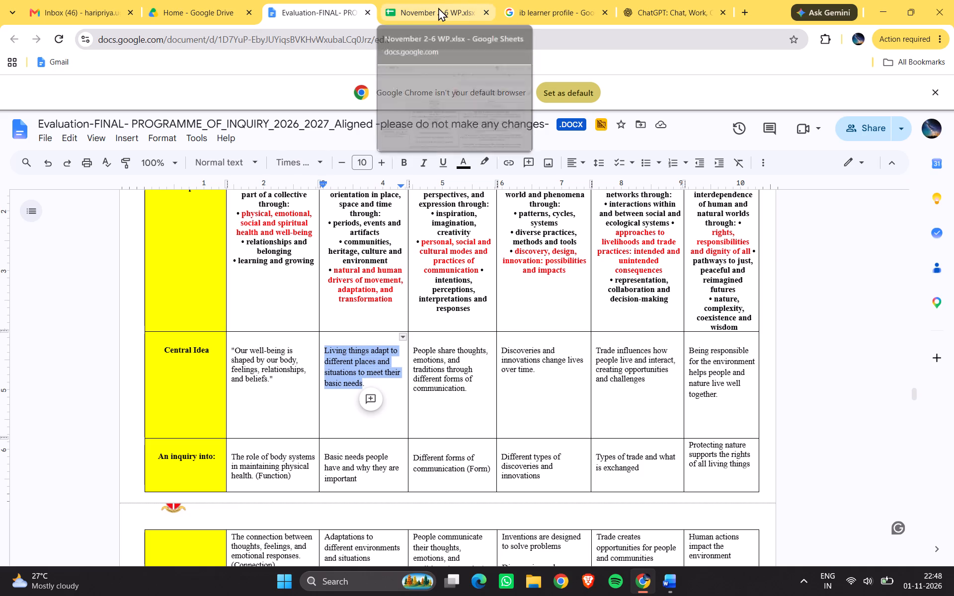
{"action": "left_click", "coordinate": [438, 6]}
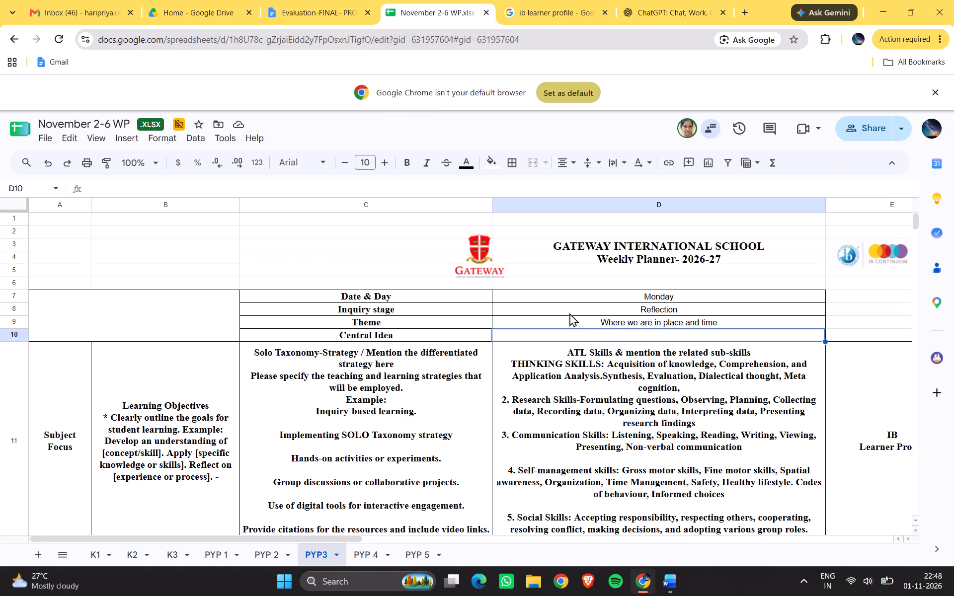
{"action": "key", "text": "ctrl+v"}
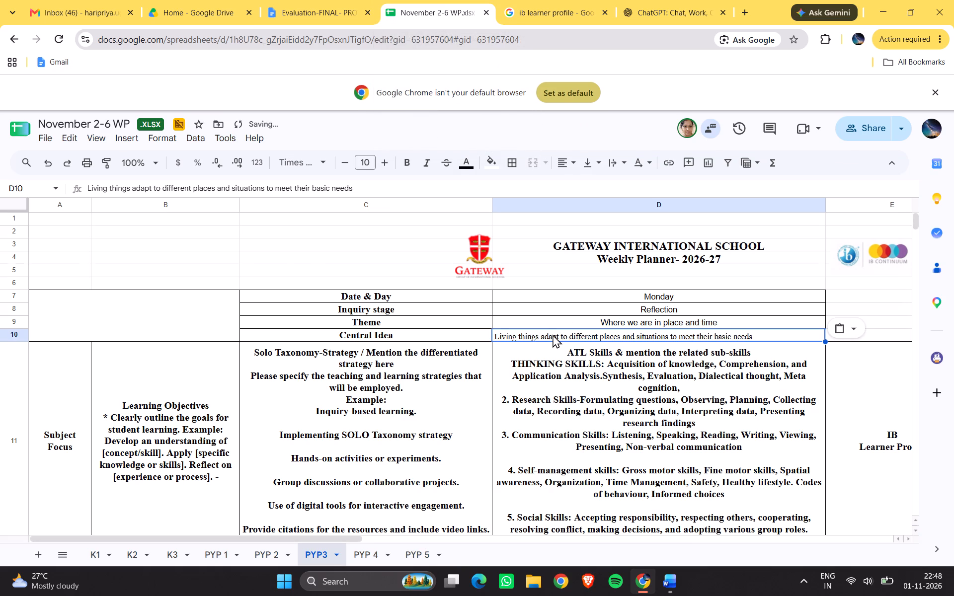
Enter "Organising portfolio" as the learning objective for Monday's HRT Science row in B20.
{"action": "scroll", "coordinate": [636, 380], "scroll_direction": "down", "scroll_amount": 2}
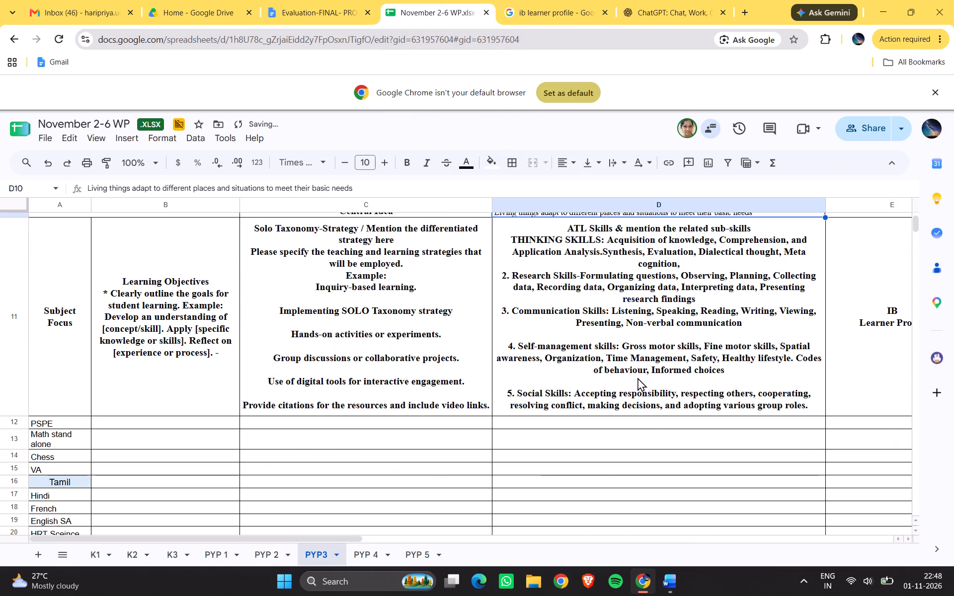
{"action": "scroll", "coordinate": [637, 377], "scroll_direction": "down", "scroll_amount": 1}
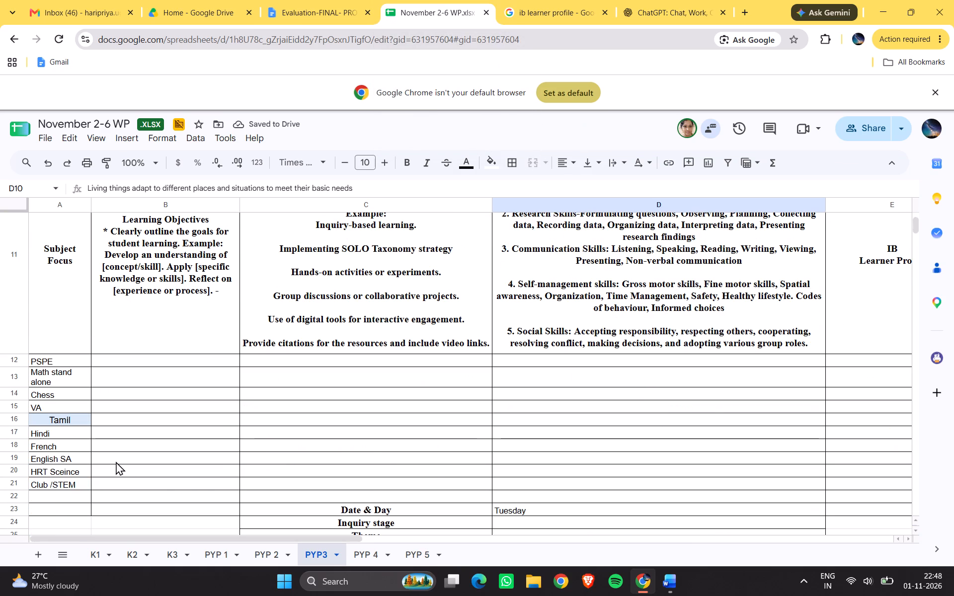
{"action": "left_click", "coordinate": [121, 456]}
{"action": "left_click", "coordinate": [126, 469]}
{"action": "left_click", "coordinate": [124, 457]}
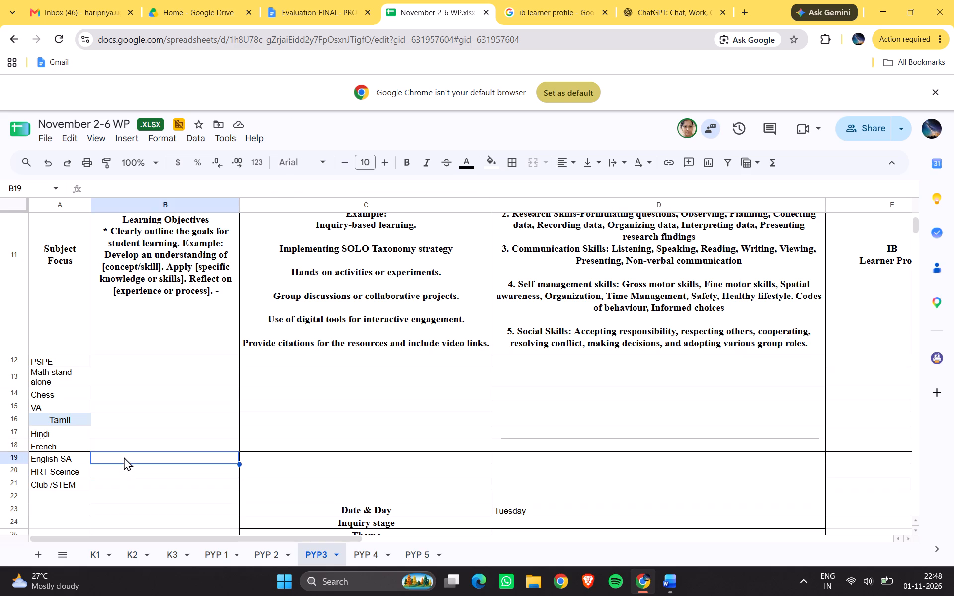
{"action": "left_click", "coordinate": [133, 473]}
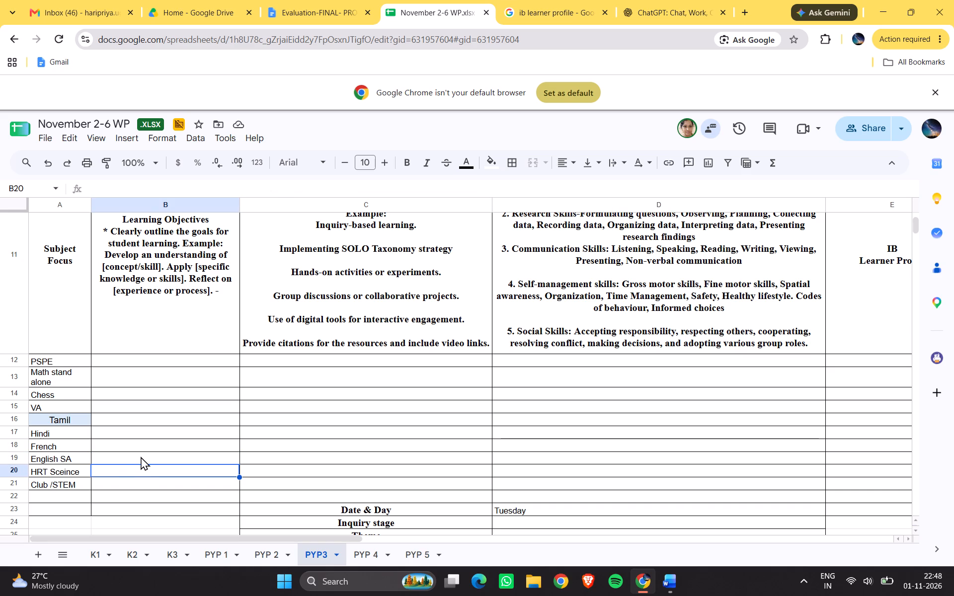
{"action": "type", "text": "Organizing"}
{"action": "key", "text": "space"}
{"action": "key", "text": "BackSpace"}
{"action": "key", "text": "BackSpace"}
{"action": "key", "text": "BackSpace"}
{"action": "key", "text": "BackSpace"}
{"action": "key", "text": "BackSpace"}
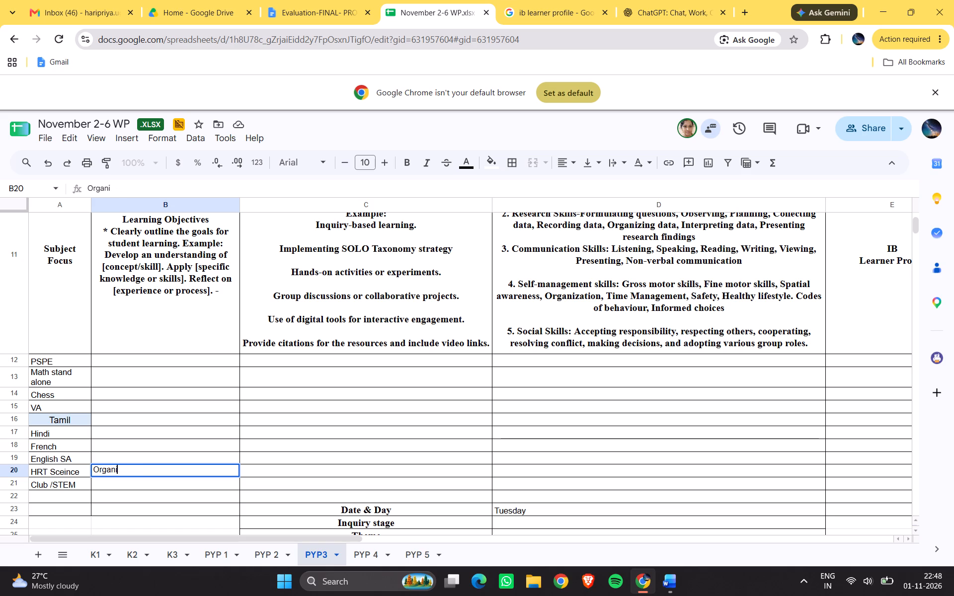
{"action": "type", "text": "sing portfolio"}
{"action": "key", "text": "space"}
{"action": "key", "text": "Right"}
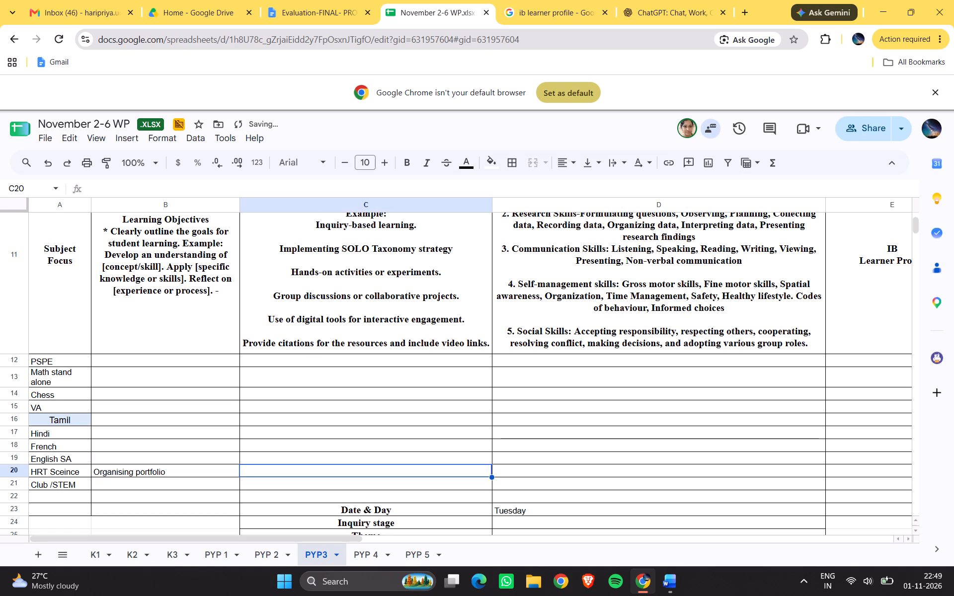
Enter the strategy "Students will organise their wroksheets in their port folio" for Monday's HRT Science row in C20.
{"action": "type", "text": "Studenst w"}
{"action": "key", "text": "BackSpace"}
{"action": "key", "text": "BackSpace"}
{"action": "key", "text": "BackSpace"}
{"action": "key", "text": "BackSpace"}
{"action": "type", "text": "ts will"}
{"action": "key", "text": "space"}
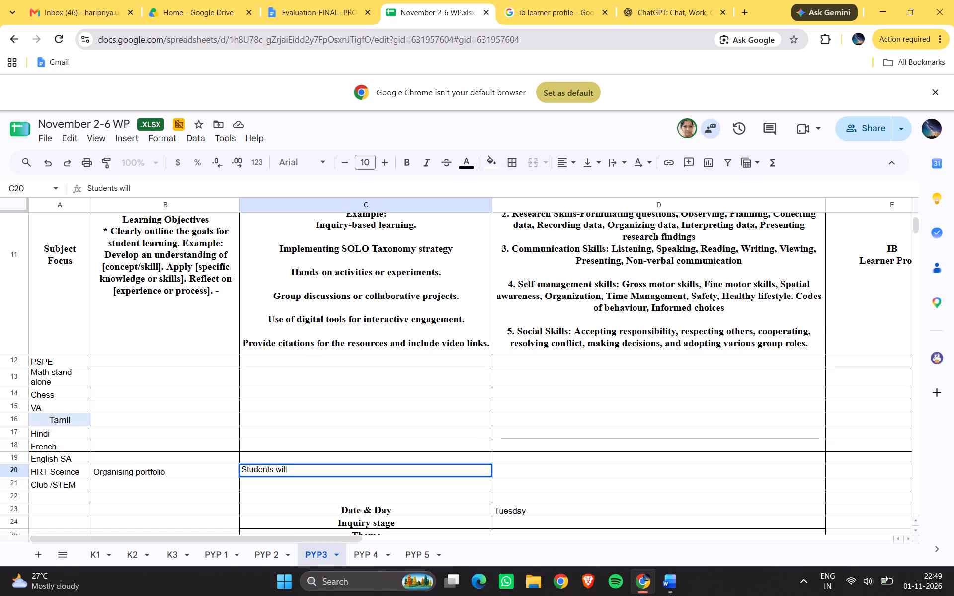
{"action": "type", "text": "organiz="}
{"action": "key", "text": "BackSpace"}
{"action": "key", "text": "BackSpace"}
{"action": "type", "text": "se their"}
{"action": "key", "text": "space"}
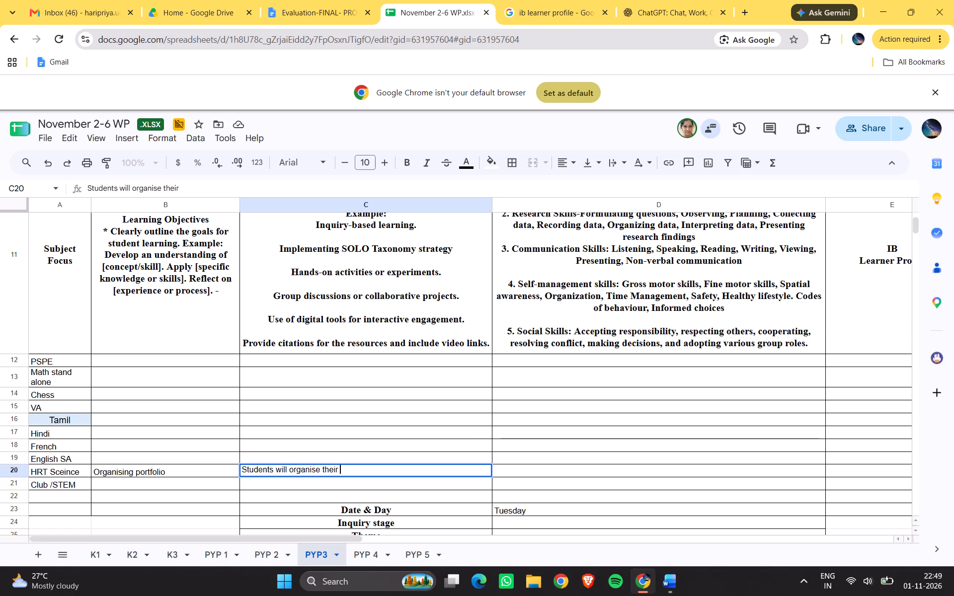
{"action": "type", "text": "wroksheets in their port folio"}
{"action": "key", "text": "space"}
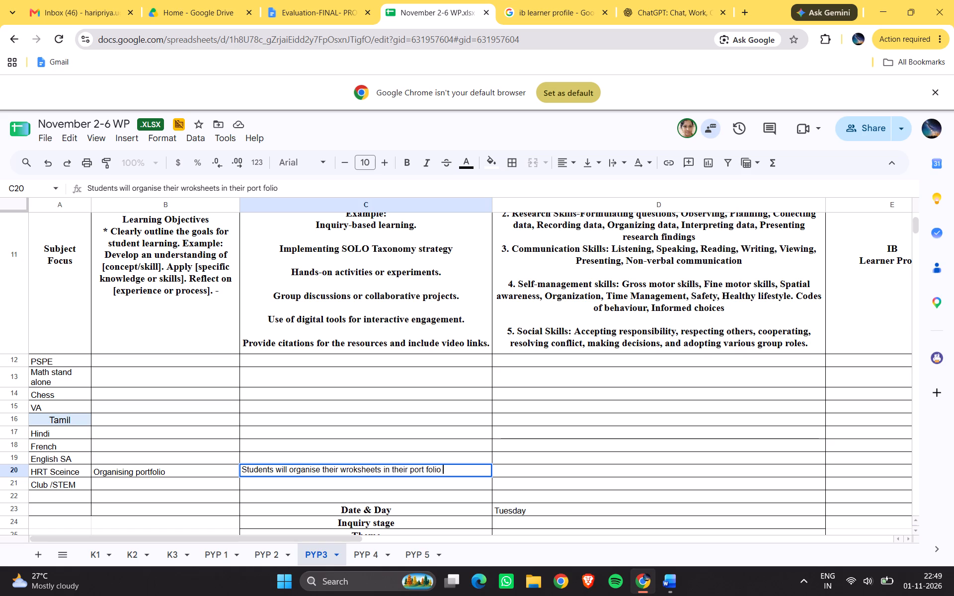
{"action": "key", "text": "Right"}
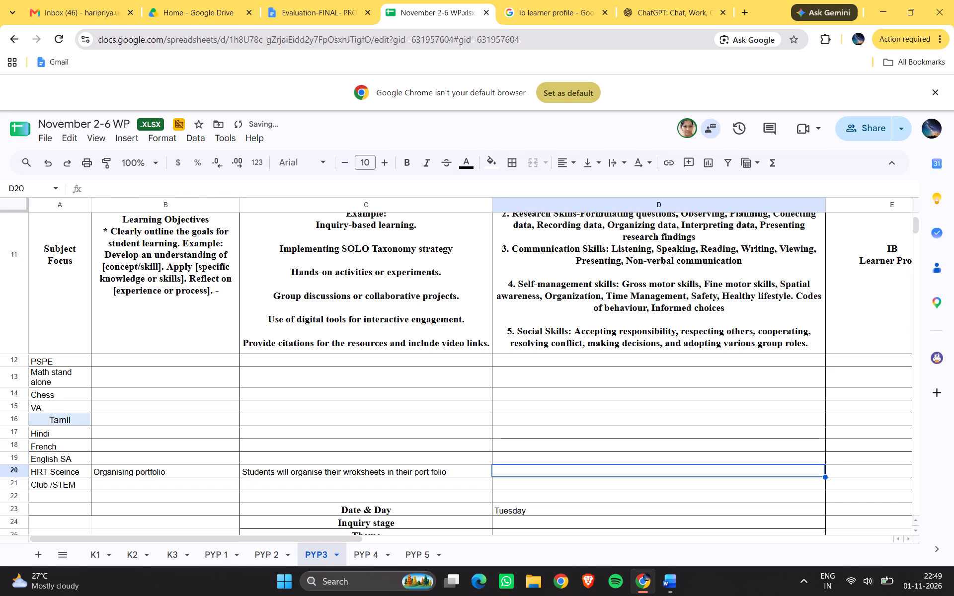
Enter "Social skills - Accepting responcibilities" as the ATL skill for Monday's HRT Science row in D20.
{"action": "type", "text": "Sel"}
{"action": "key", "text": "BackSpace"}
{"action": "key", "text": "BackSpace"}
{"action": "key", "text": "BackSpace"}
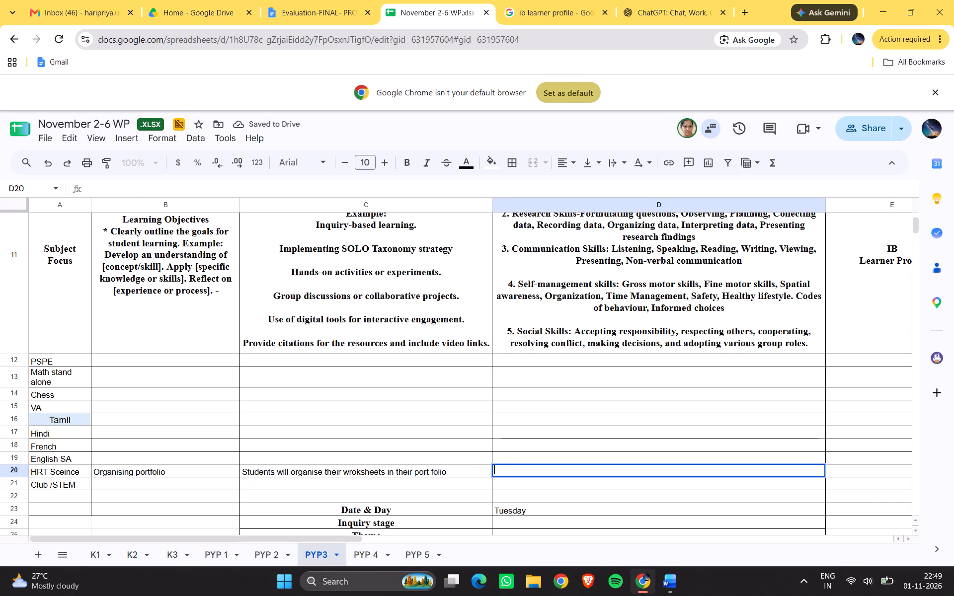
{"action": "type", "text": "Social skills - Accepti"}
{"action": "key", "text": "BackSpace"}
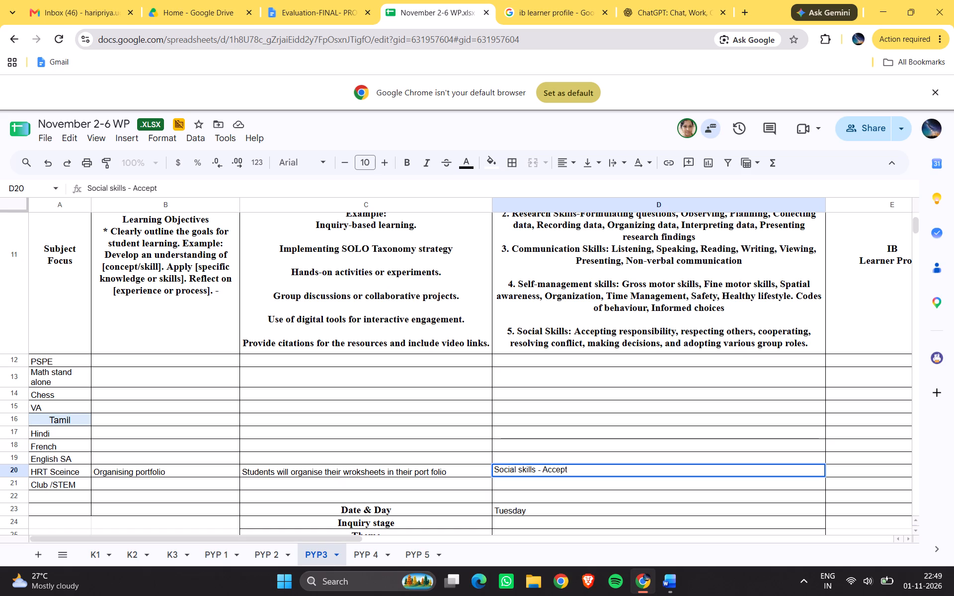
{"action": "type", "text": "ing respob=="}
{"action": "key", "text": "BackSpace"}
{"action": "key", "text": "BackSpace"}
{"action": "key", "text": "BackSpace"}
{"action": "type", "text": "ncipli"}
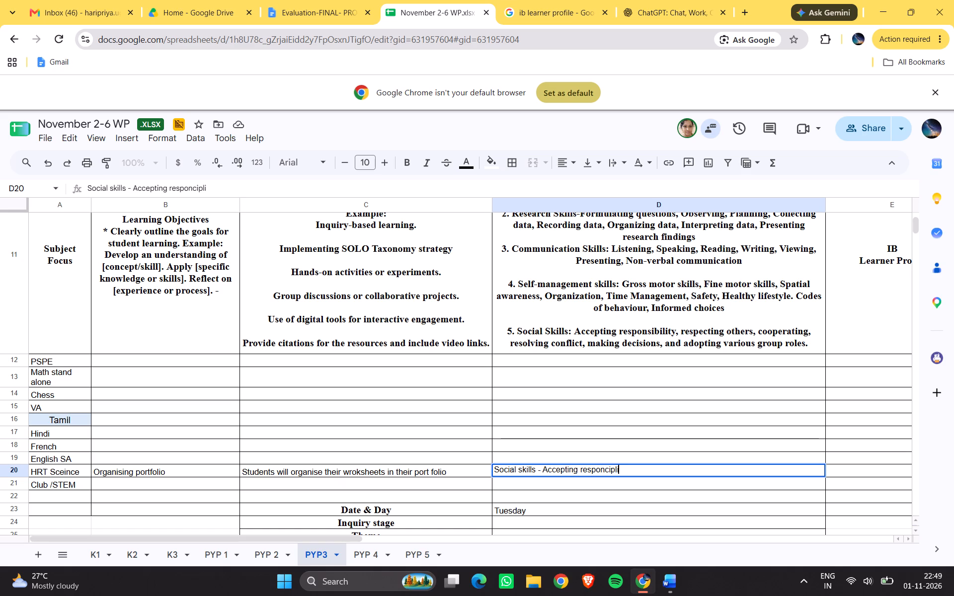
{"action": "key", "text": "BackSpace"}
{"action": "key", "text": "BackSpace"}
{"action": "key", "text": "BackSpace"}
{"action": "type", "text": "bilities"}
{"action": "key", "text": "space"}
{"action": "key", "text": "Right"}
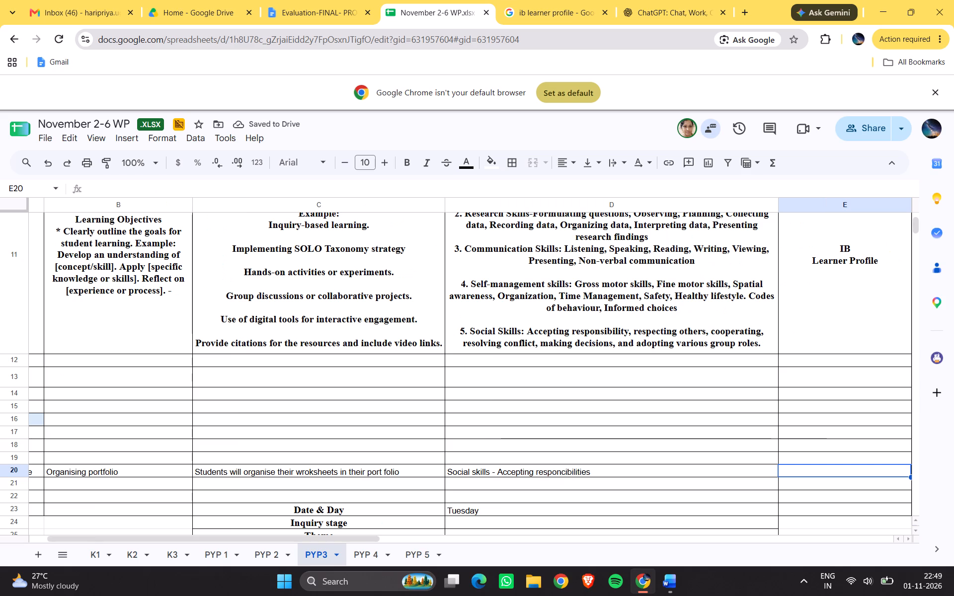
Enter "Principled" as the IB Learner Profile for Monday's HRT Science row in E20.
{"action": "type", "text": "Principles"}
{"action": "key", "text": "space"}
{"action": "key", "text": "BackSpace"}
{"action": "key", "text": "BackSpace"}
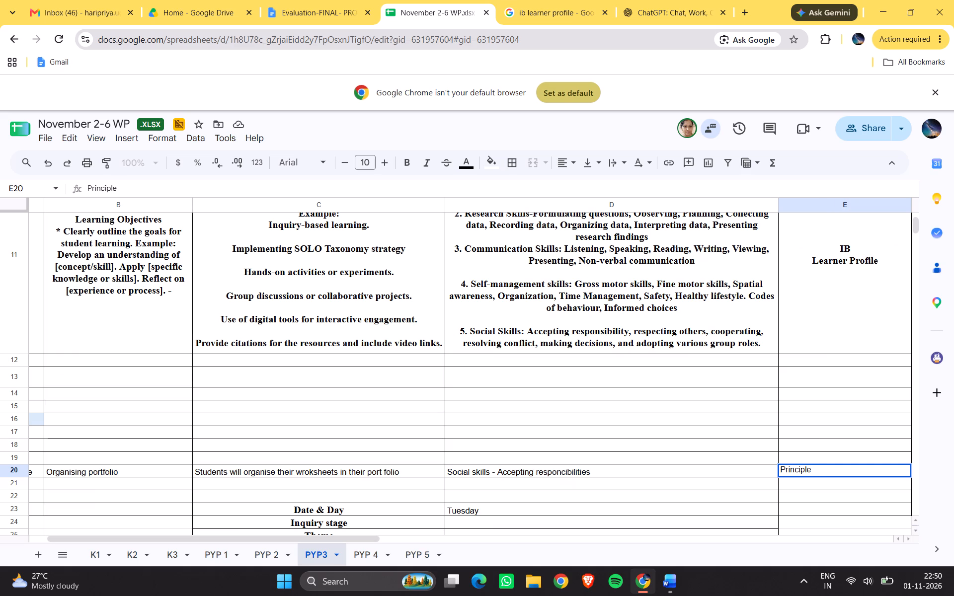
{"action": "type", "text": "d"}
{"action": "key", "text": "space"}
{"action": "key", "text": "Return"}
Fit the height of row 28 in Tuesday's section to the full text of its Science subject cell.
{"action": "key", "text": "Left"}
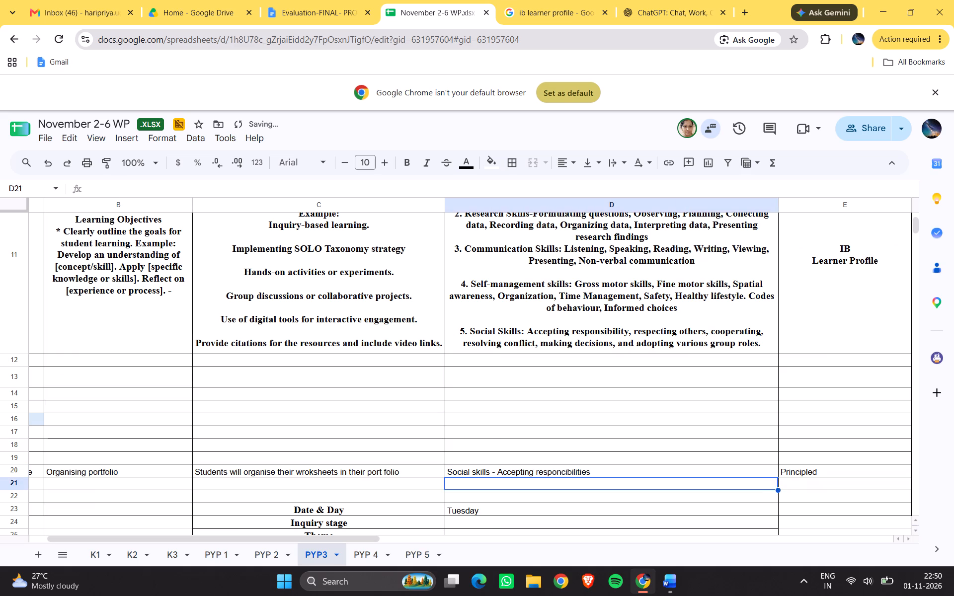
{"action": "key", "text": "Left"}
{"action": "key", "text": "Left"}
{"action": "key", "text": "Left"}
{"action": "key", "text": "Left"}
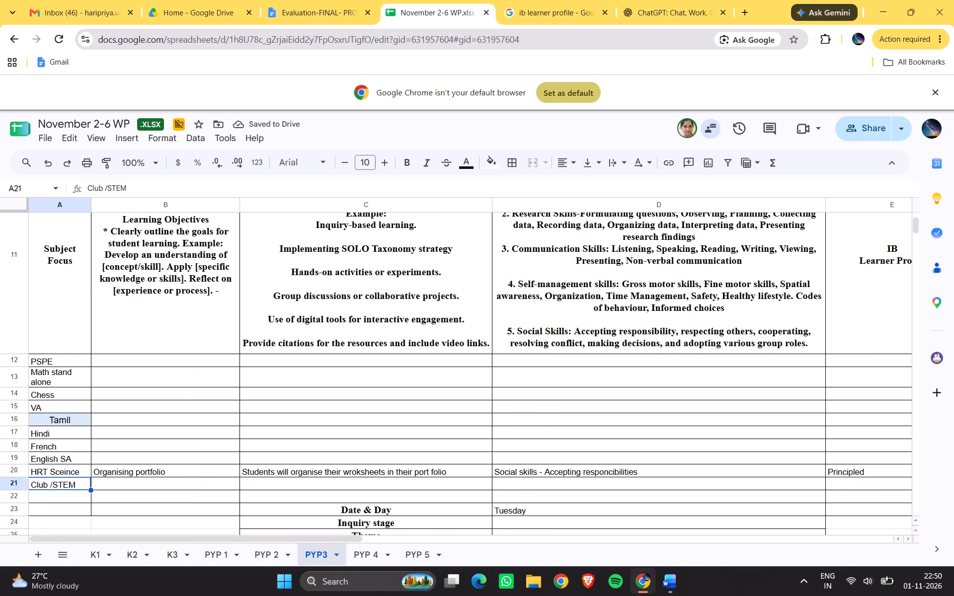
{"action": "key", "text": "Up"}
{"action": "key", "text": "Up"}
{"action": "key", "text": "Up"}
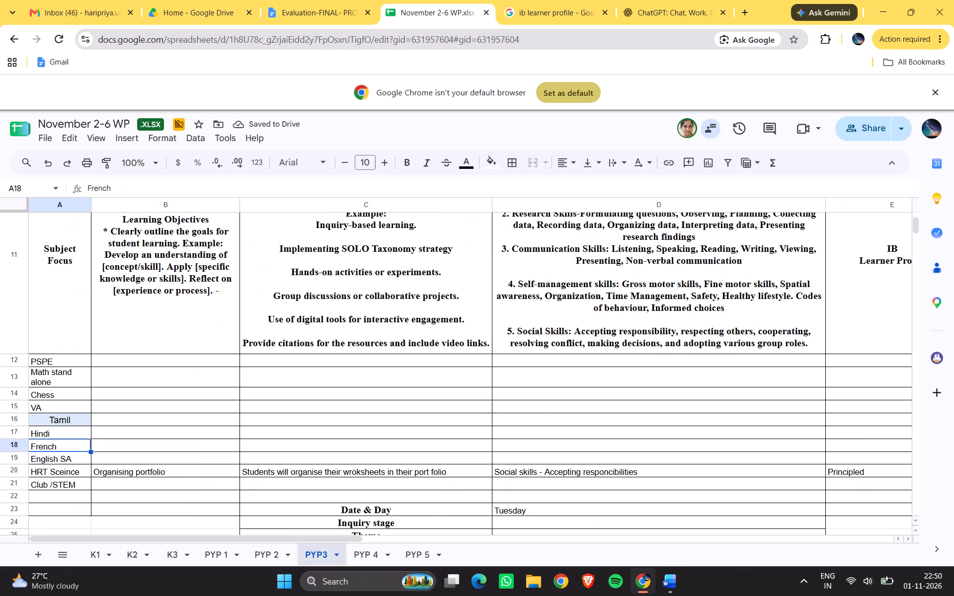
{"action": "key", "text": "Up"}
{"action": "key", "text": "Up"}
{"action": "key", "text": "Up"}
{"action": "key", "text": "Up"}
{"action": "key", "text": "Up"}
{"action": "key", "text": "Down"}
{"action": "key", "text": "Down"}
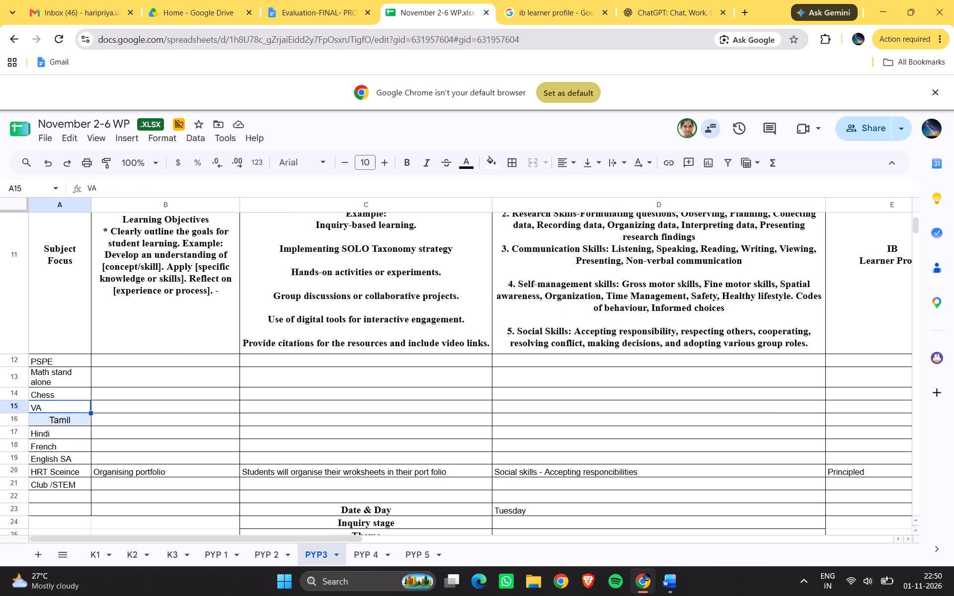
{"action": "key", "text": "Down"}
{"action": "key", "text": "Down"}
{"action": "key", "text": "Down"}
{"action": "key", "text": "Down"}
{"action": "key", "text": "Down"}
{"action": "key", "text": "Down"}
{"action": "key", "text": "Down"}
{"action": "key", "text": "Down"}
{"action": "key", "text": "Down"}
{"action": "key", "text": "Down"}
{"action": "key", "text": "Down"}
{"action": "key", "text": "Down"}
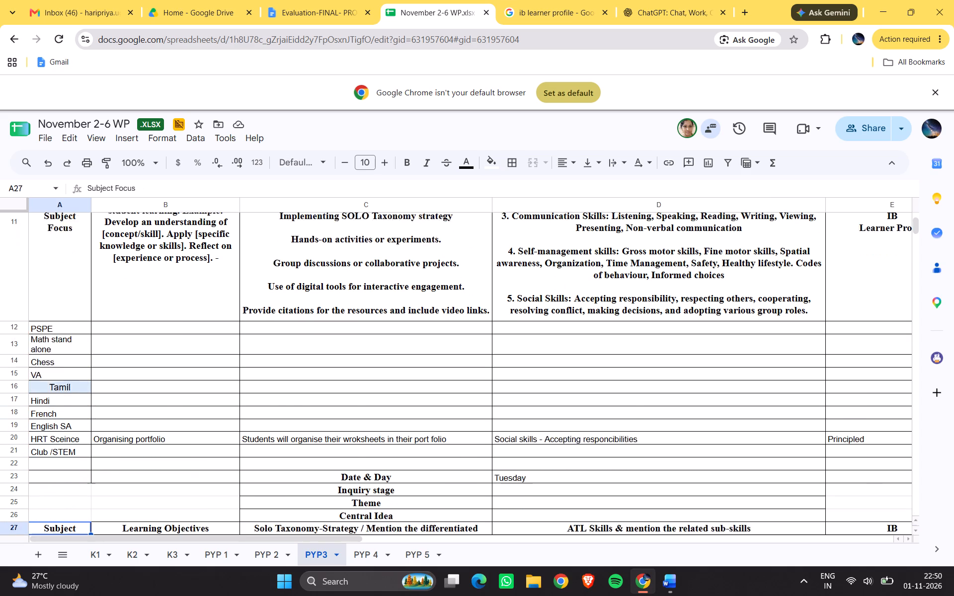
{"action": "key", "text": "Down"}
{"action": "key", "text": "Down"}
{"action": "key", "text": "Down"}
{"action": "key", "text": "Down"}
{"action": "key", "text": "Down"}
{"action": "key", "text": "Down"}
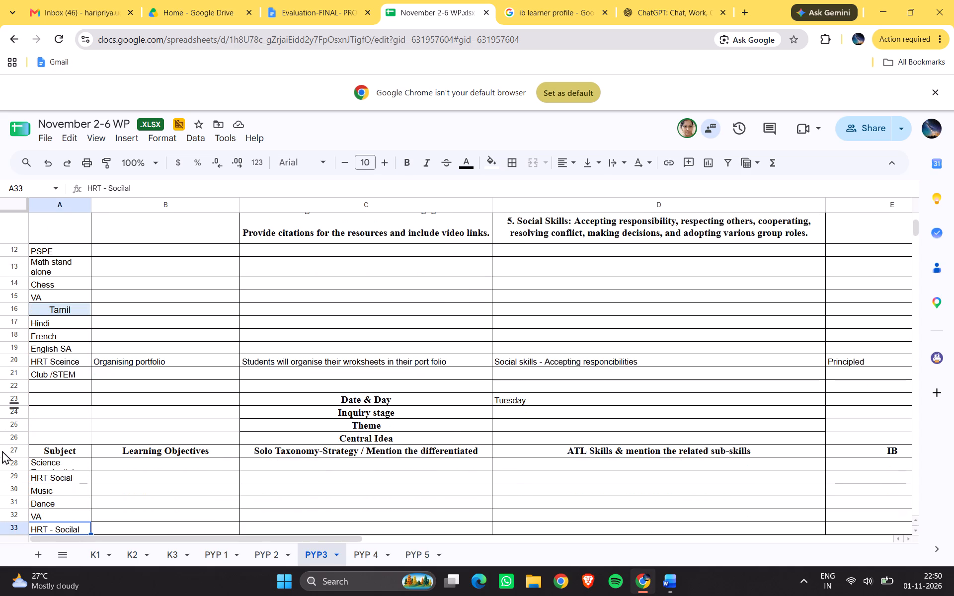
{"action": "double_click", "coordinate": [17, 467]}
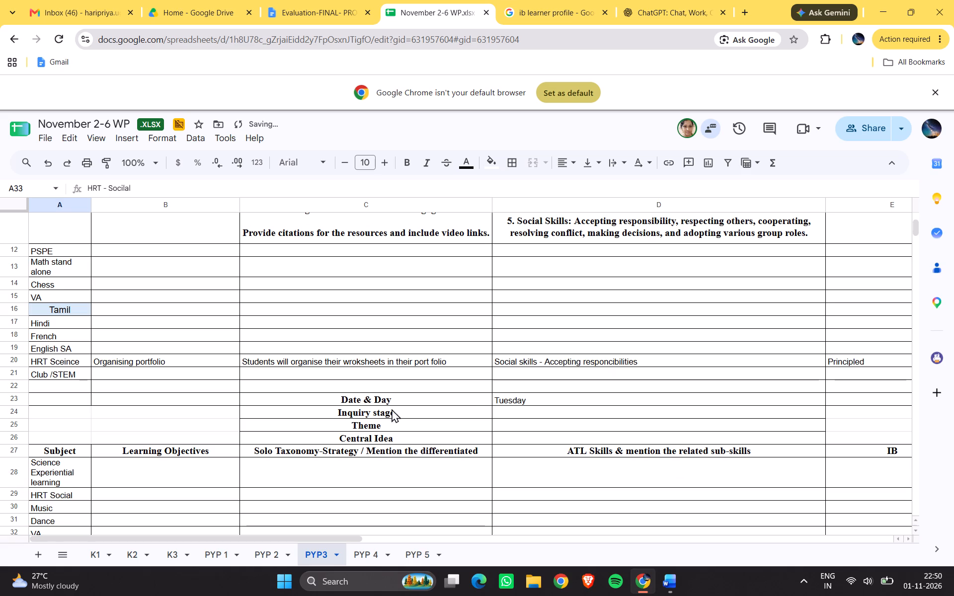
Enter "Tuning in" as Tuesday's inquiry stage in D24.
{"action": "left_click", "coordinate": [514, 406]}
{"action": "left_click", "coordinate": [515, 414]}
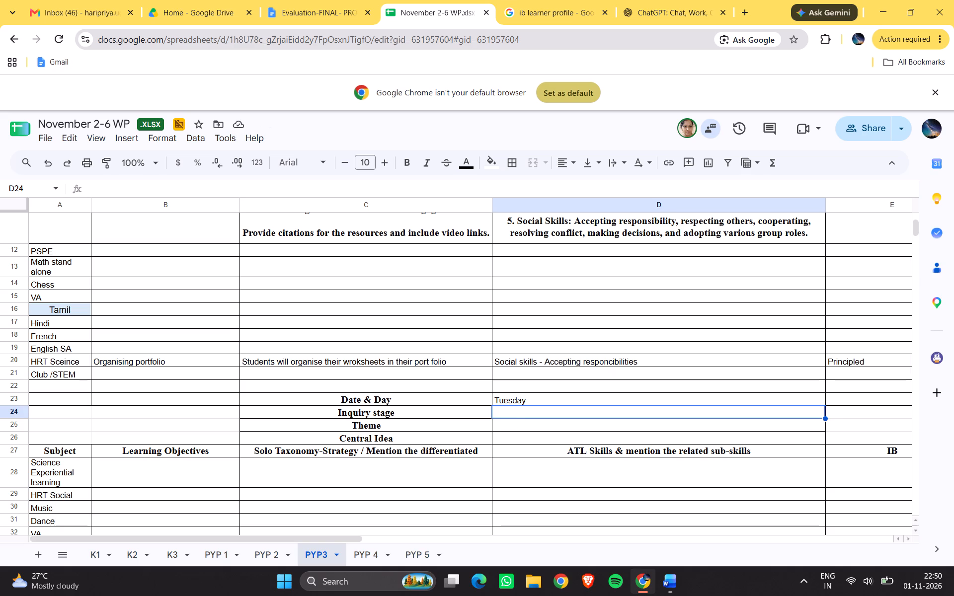
{"action": "type", "text": "Tuning in"}
{"action": "key", "text": "space"}
{"action": "key", "text": "Down"}
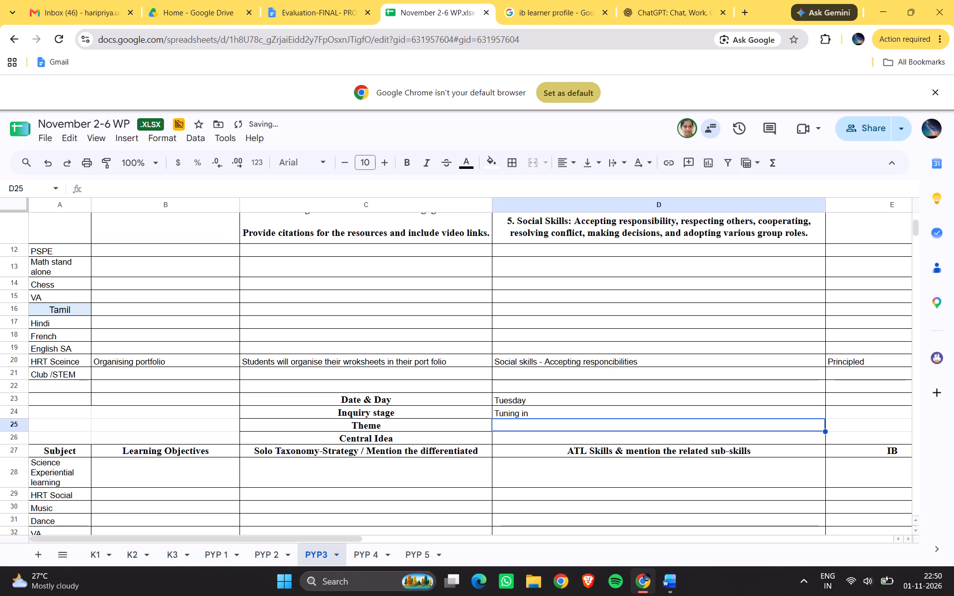
Enter "How we express ourselves" as Tuesday's theme in D25.
{"action": "type", "text": "How we express ourselves"}
{"action": "key", "text": "space"}
{"action": "key", "text": "Down"}
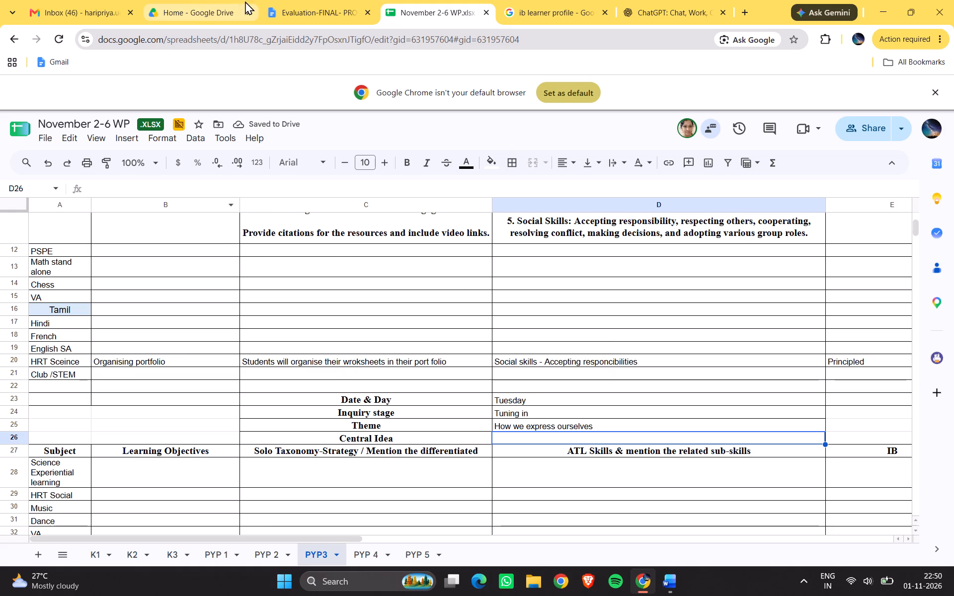
Copy the central idea "People share thoughts, emotions, and traditions through different forms of communication." from the Programme of Inquiry document into Tuesday's Central Idea cell, D26.
{"action": "left_click", "coordinate": [336, 0]}
{"action": "left_click", "coordinate": [425, 361]}
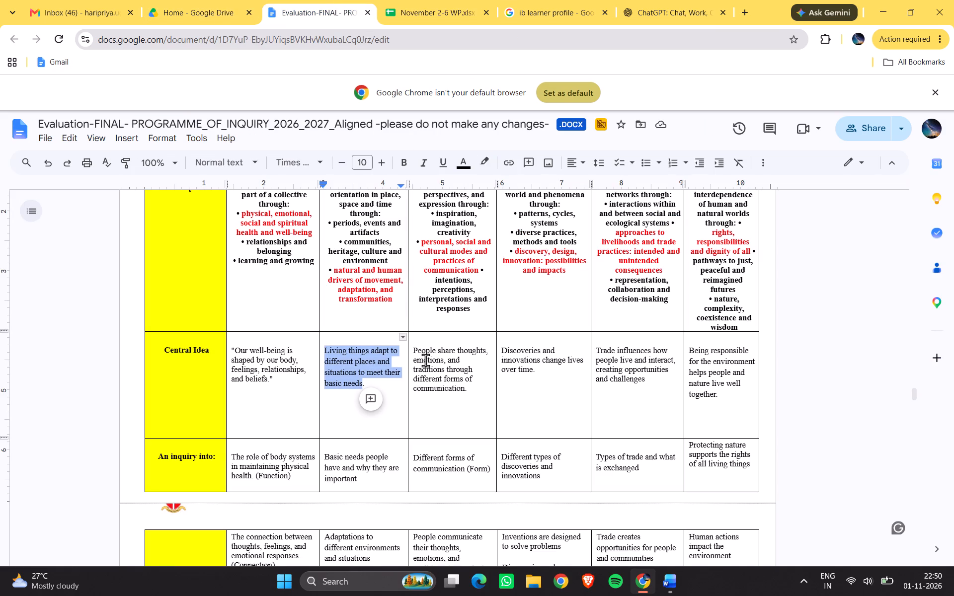
{"action": "left_click_drag", "start_coordinate": [414, 352], "coordinate": [461, 384]}
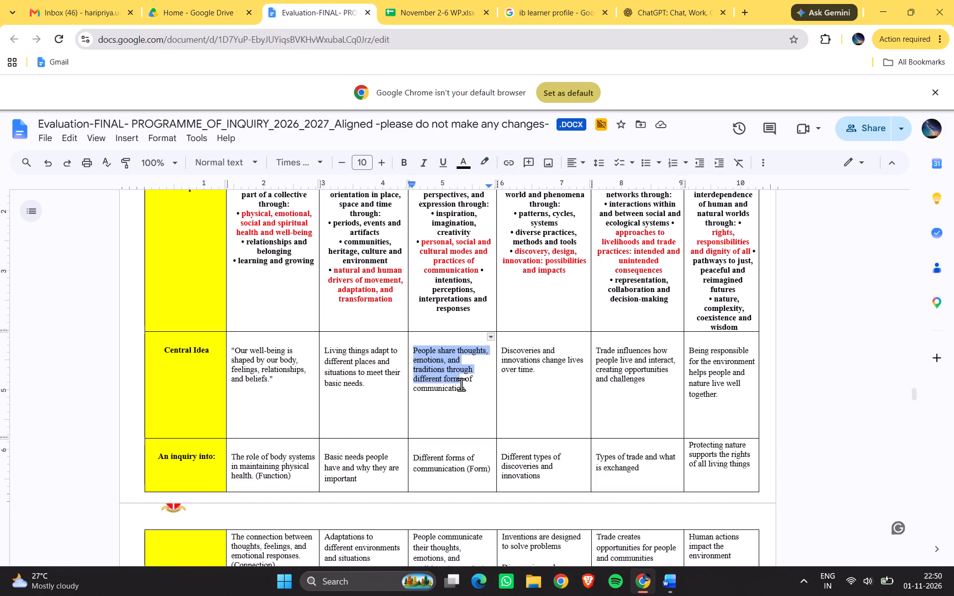
{"action": "left_click_drag", "start_coordinate": [461, 384], "coordinate": [469, 390]}
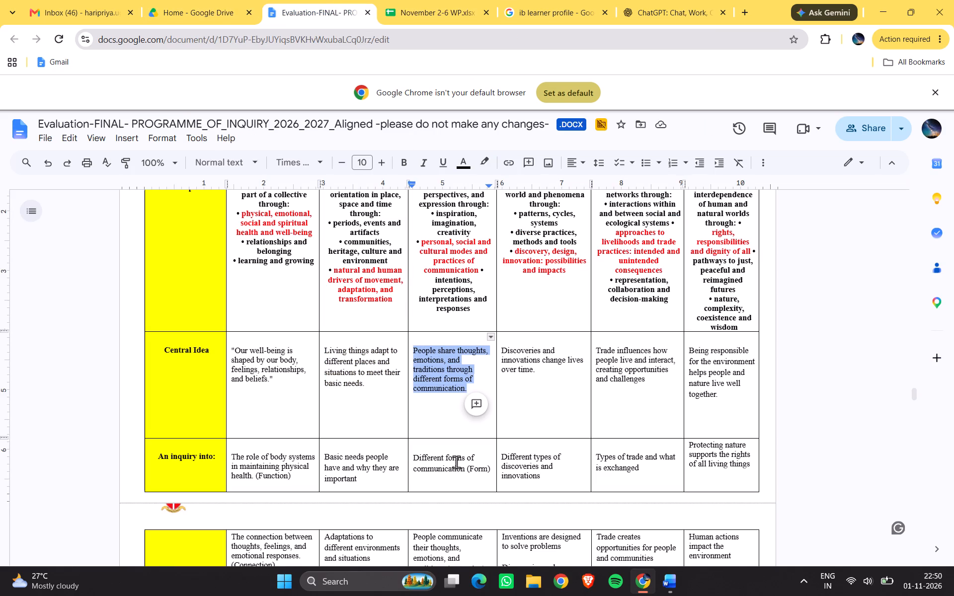
{"action": "key", "text": "ctrl+c"}
{"action": "left_click", "coordinate": [411, 9]}
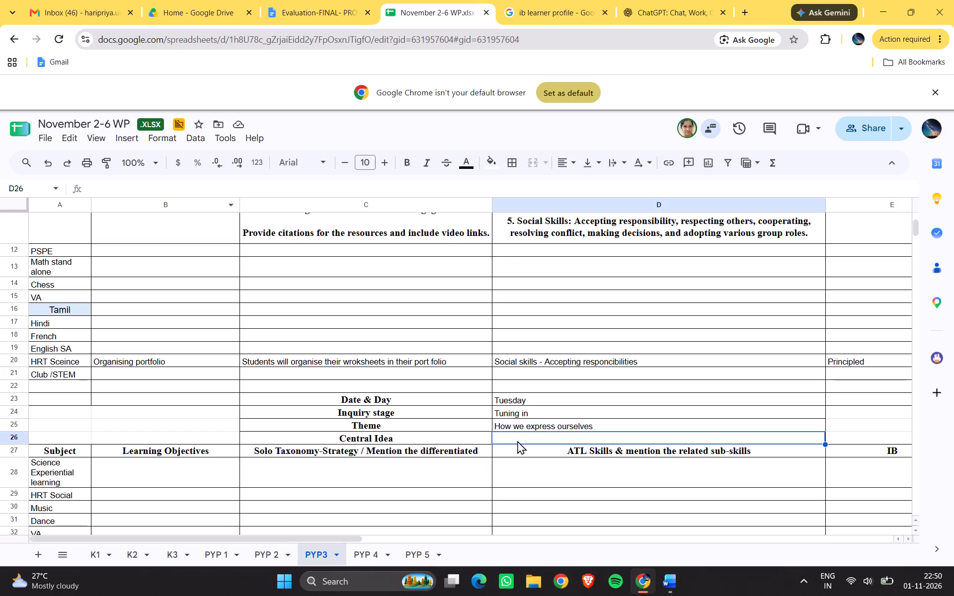
{"action": "key", "text": "ctrl+v"}
{"action": "left_click", "coordinate": [541, 479]}
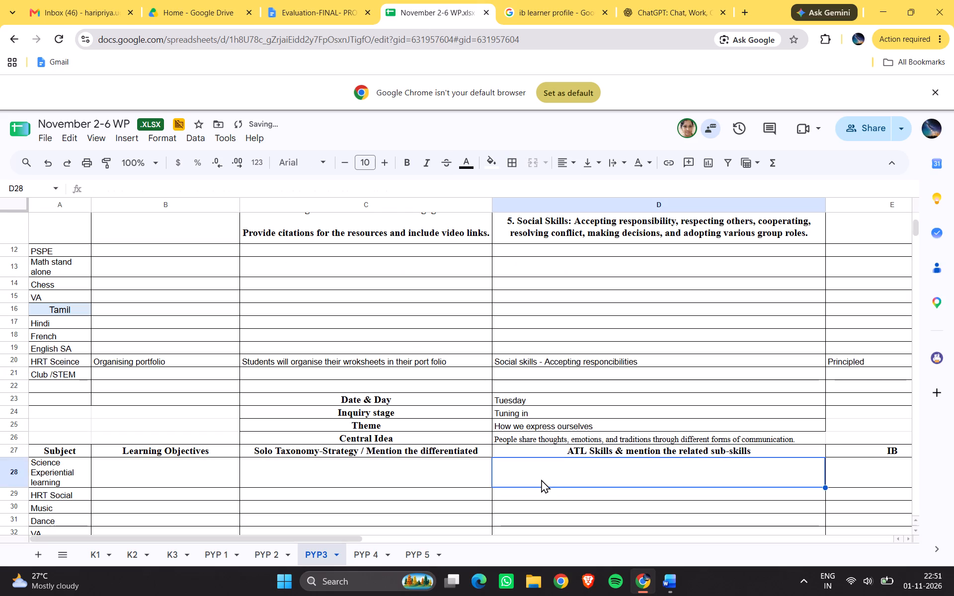
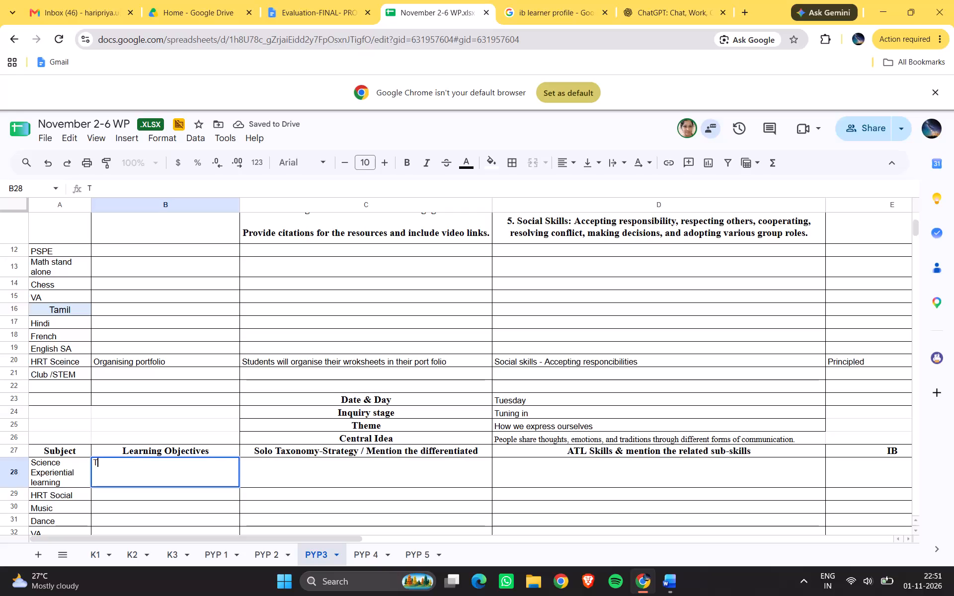
Complete the Tuesday Science Experiential learning objective in the PYP3 sheet as "Tie and dye acitivity".
{"action": "type", "text": "dye"}
{"action": "key", "text": "space"}
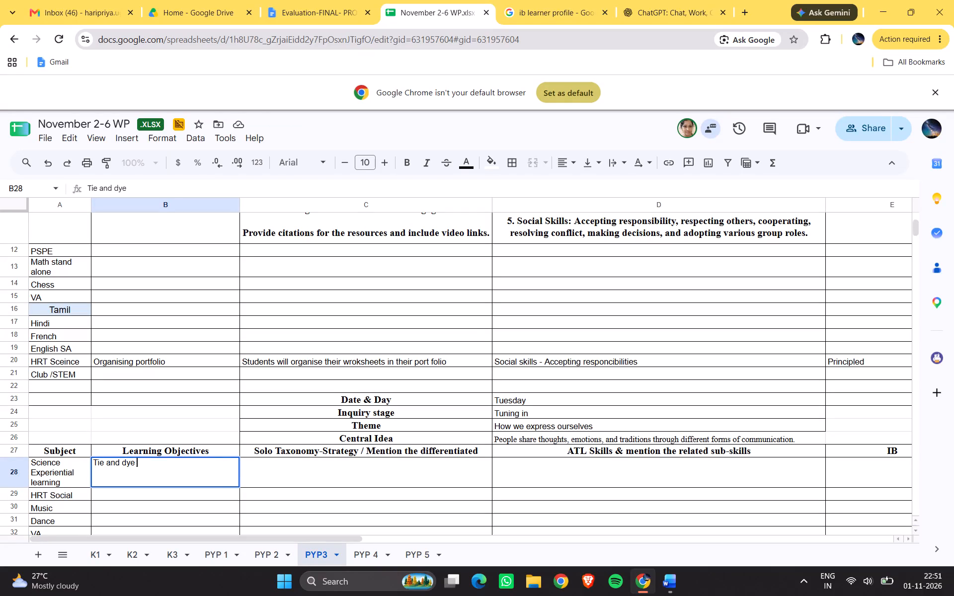
{"action": "type", "text": "aciti"}
{"action": "type", "text": "vity"}
{"action": "key", "text": "space"}
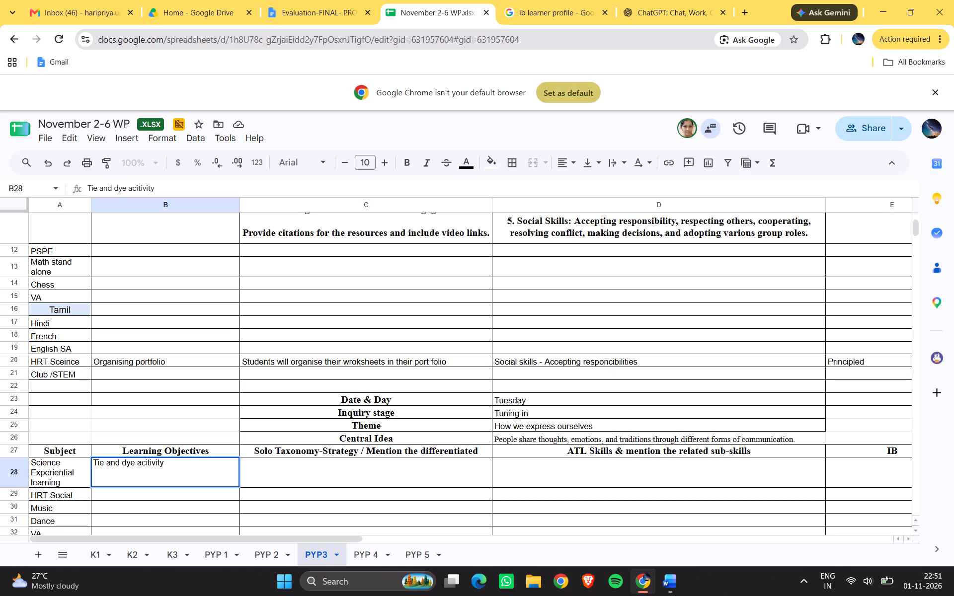
In the PYP 5 sheet's Tuesday Science strategy cell, insert the missing space so the sentence ends with "natural colours".
{"action": "left_click", "coordinate": [432, 554]}
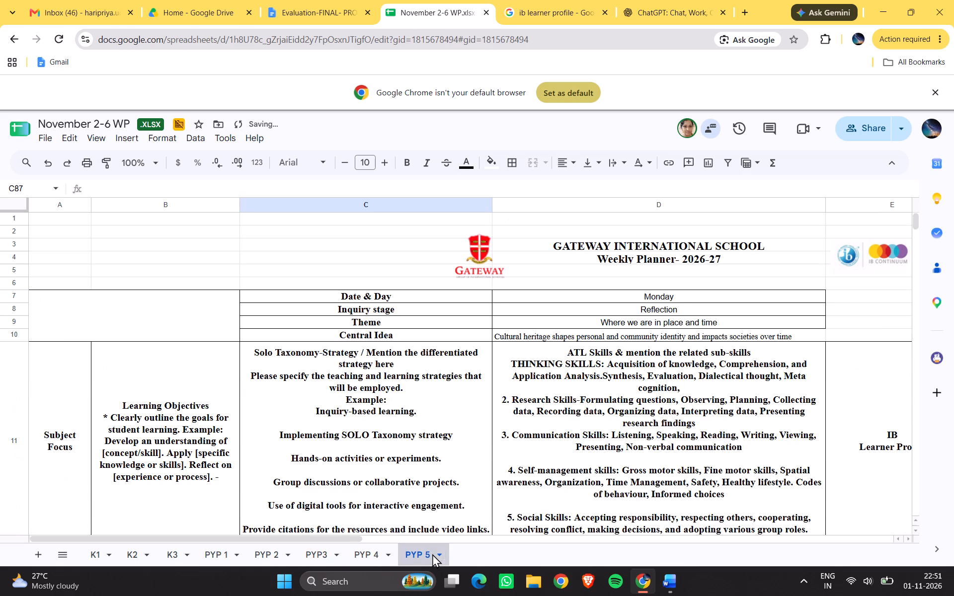
{"action": "scroll", "coordinate": [590, 468], "scroll_direction": "down", "scroll_amount": 2}
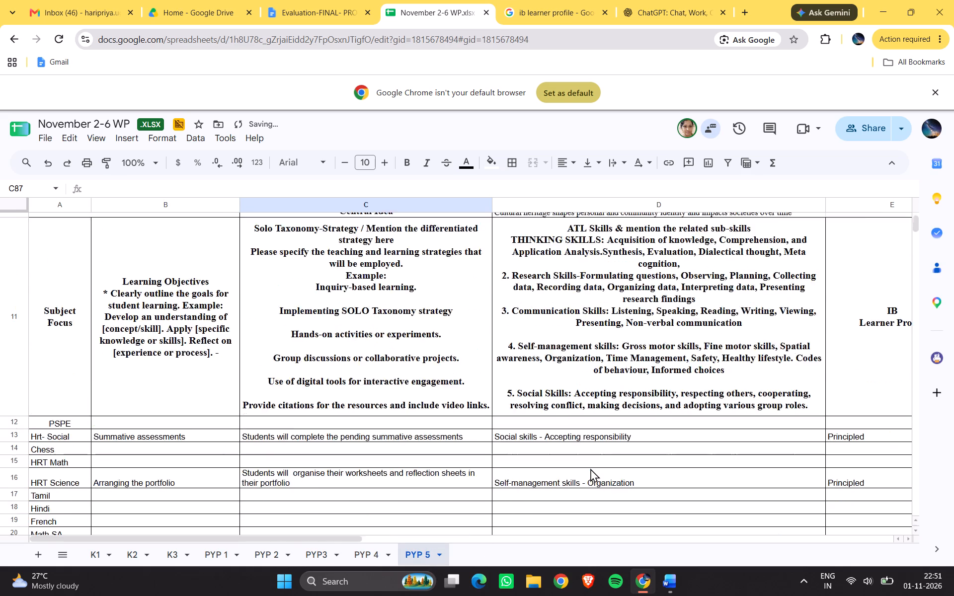
{"action": "scroll", "coordinate": [590, 468], "scroll_direction": "down", "scroll_amount": 4}
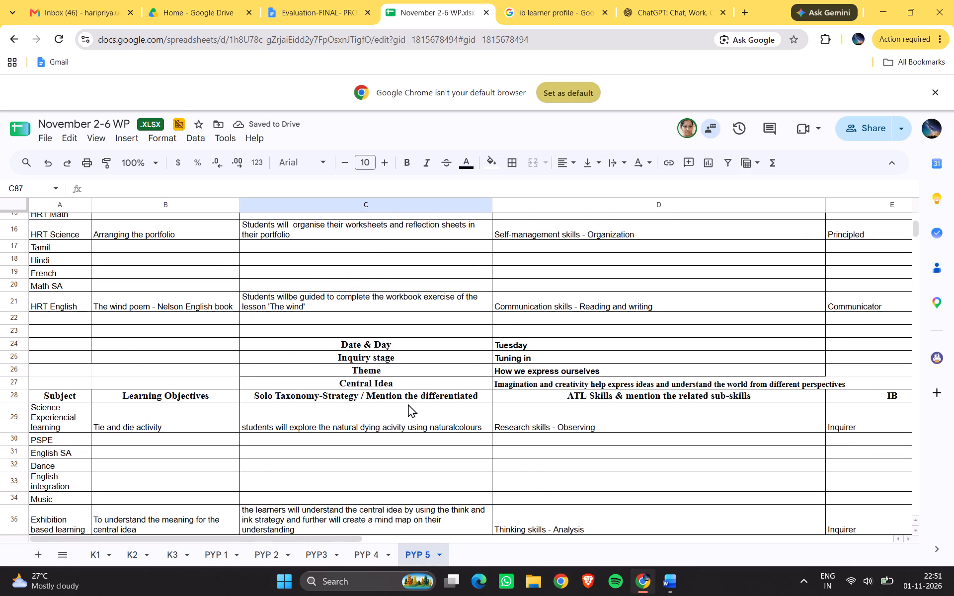
{"action": "left_click", "coordinate": [381, 417]}
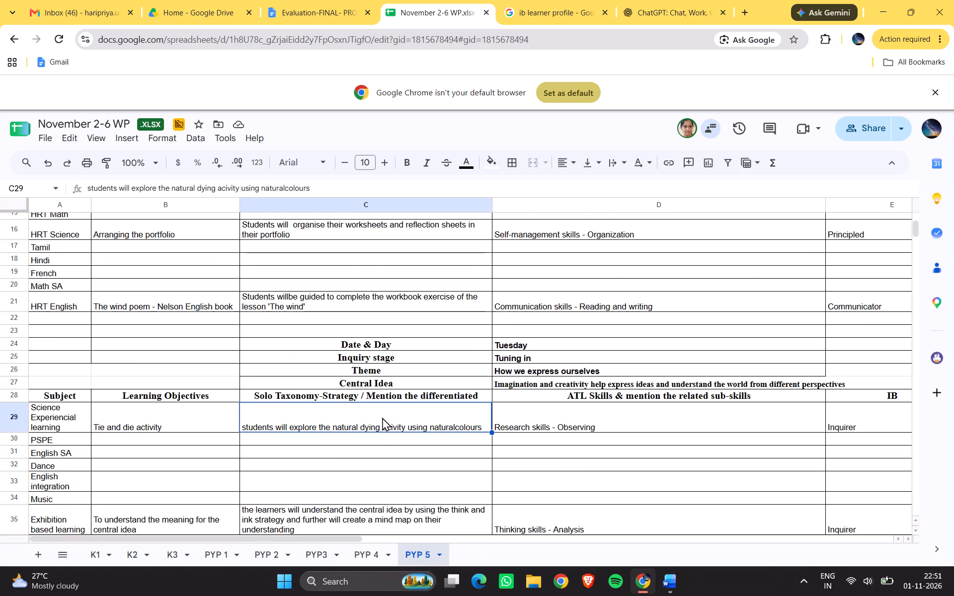
{"action": "key", "text": "Return"}
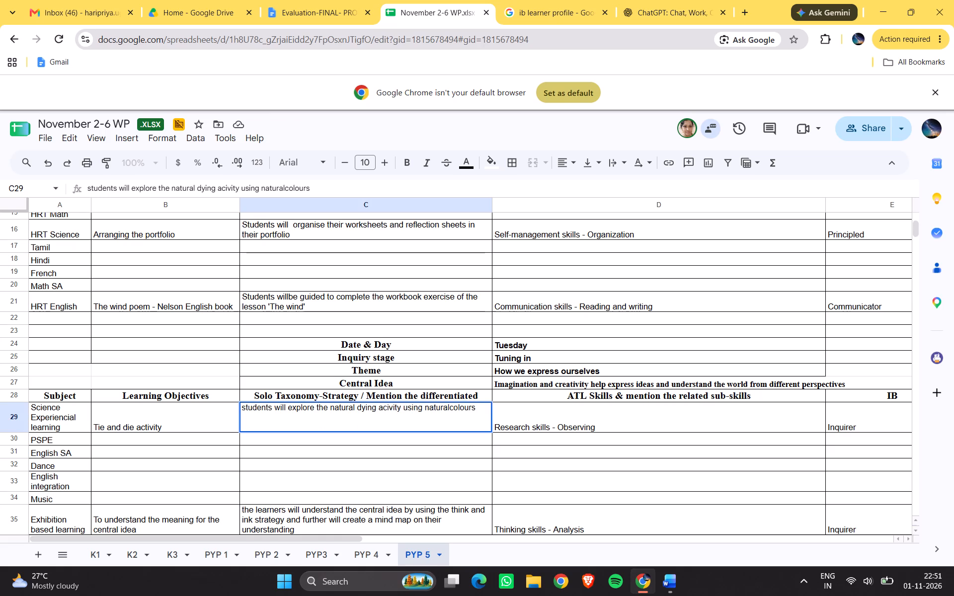
{"action": "key", "text": "Left"}
{"action": "key", "text": "Left"}
{"action": "key", "text": "Left"}
{"action": "key", "text": "Left"}
{"action": "key", "text": "Left"}
{"action": "key", "text": "Left"}
{"action": "key", "text": "Left"}
{"action": "key", "text": "Left"}
{"action": "key", "text": "space"}
{"action": "key", "text": "Down"}
{"action": "key", "text": "Return"}
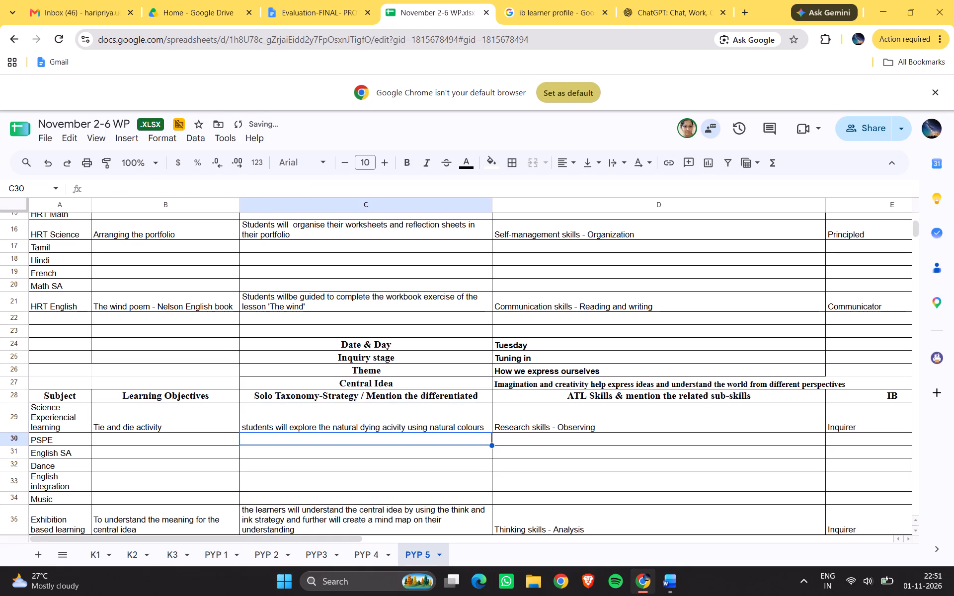
Copy the strategy, ATL skills and IB learner profile cells of PYP 5's Tuesday Science row into PYP3's Science Experiential learning row.
{"action": "key", "text": "Up"}
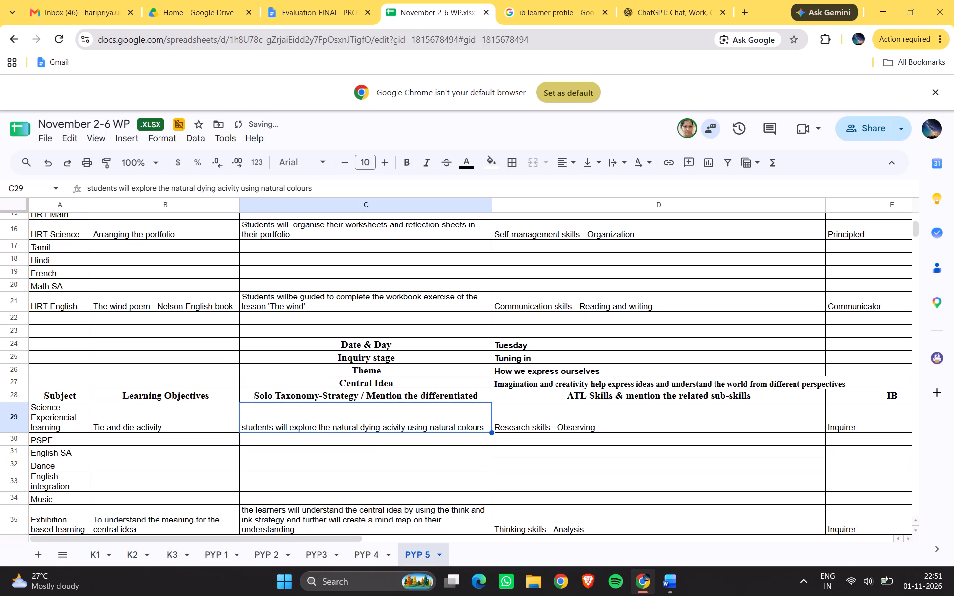
{"action": "key", "text": "shift+Right"}
{"action": "key", "text": "shift+Right"}
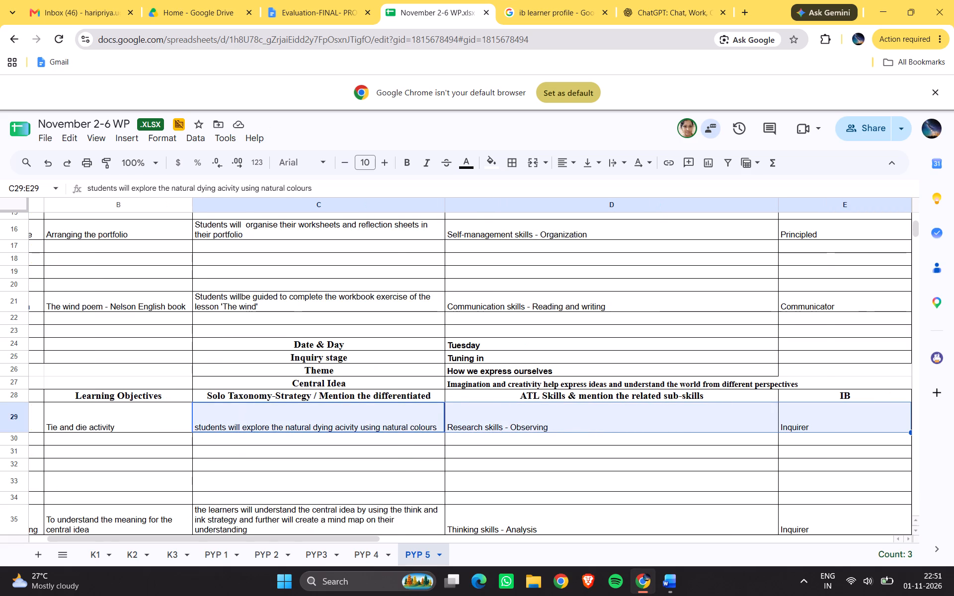
{"action": "key", "text": "ctrl+c"}
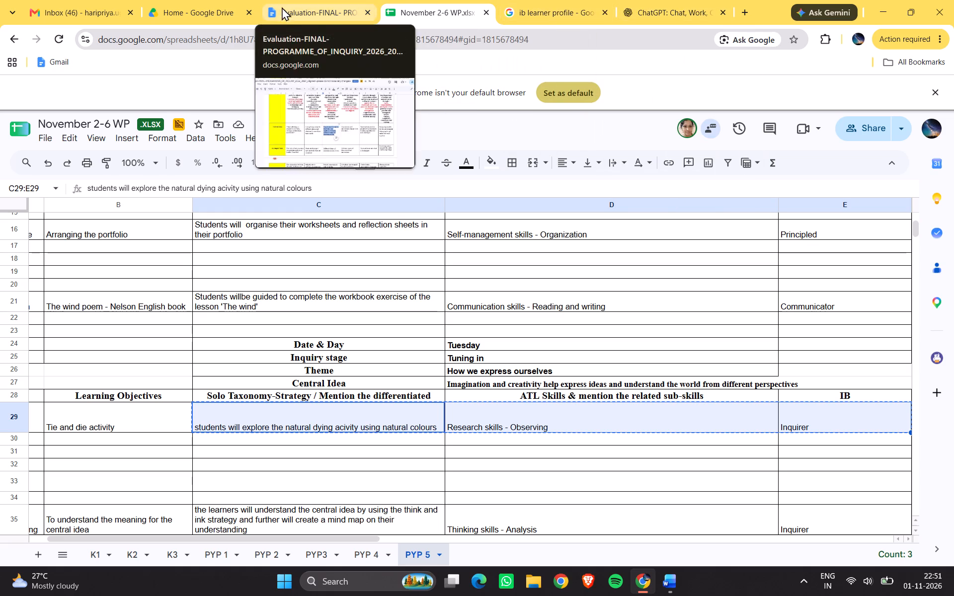
{"action": "left_click", "coordinate": [308, 556]}
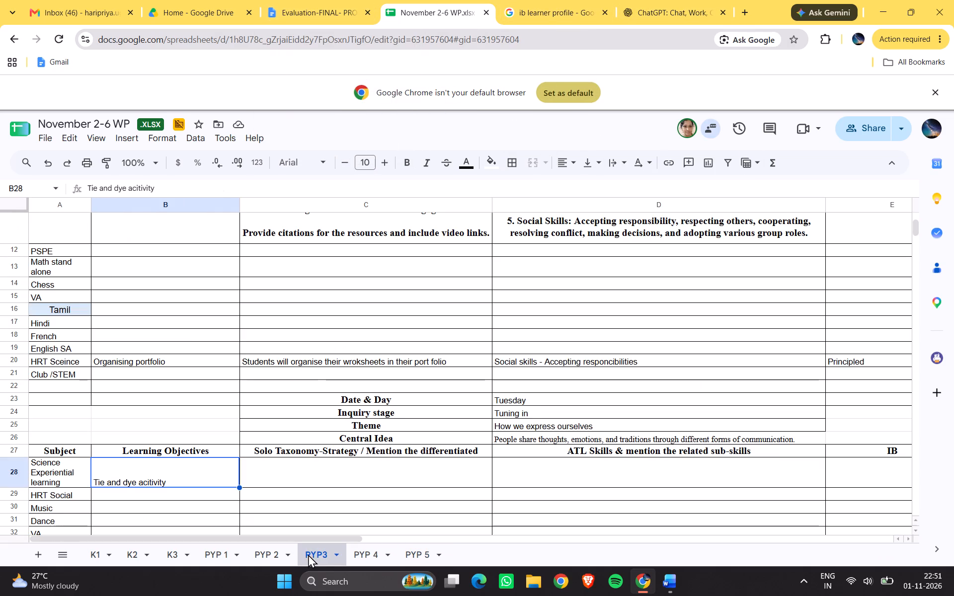
{"action": "left_click", "coordinate": [332, 473]}
{"action": "key", "text": "ctrl+v"}
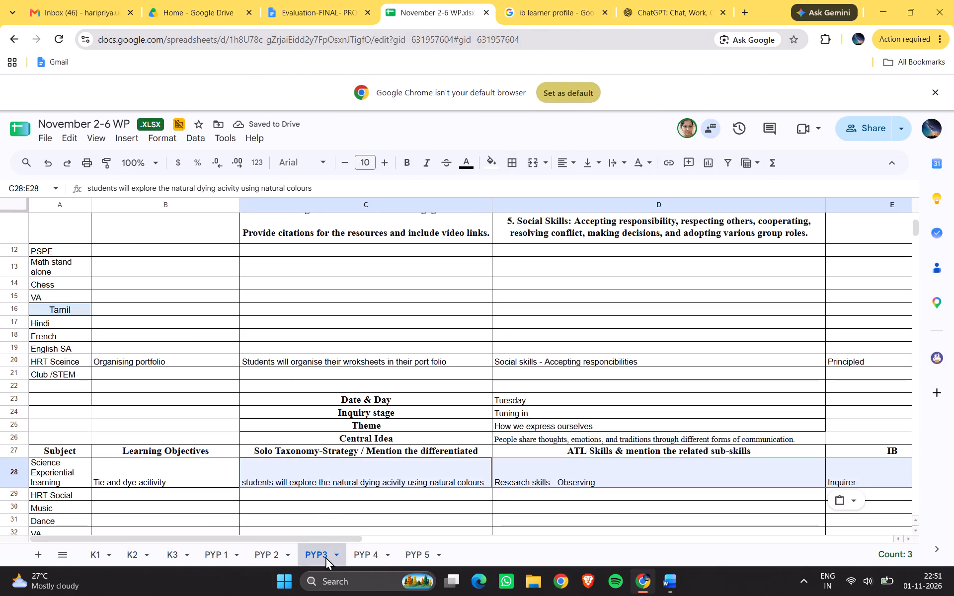
Correct the Tuesday Science learning objective in the PYP 5 sheet to "Tie and dye activity".
{"action": "left_click", "coordinate": [418, 554]}
{"action": "double_click", "coordinate": [86, 425]}
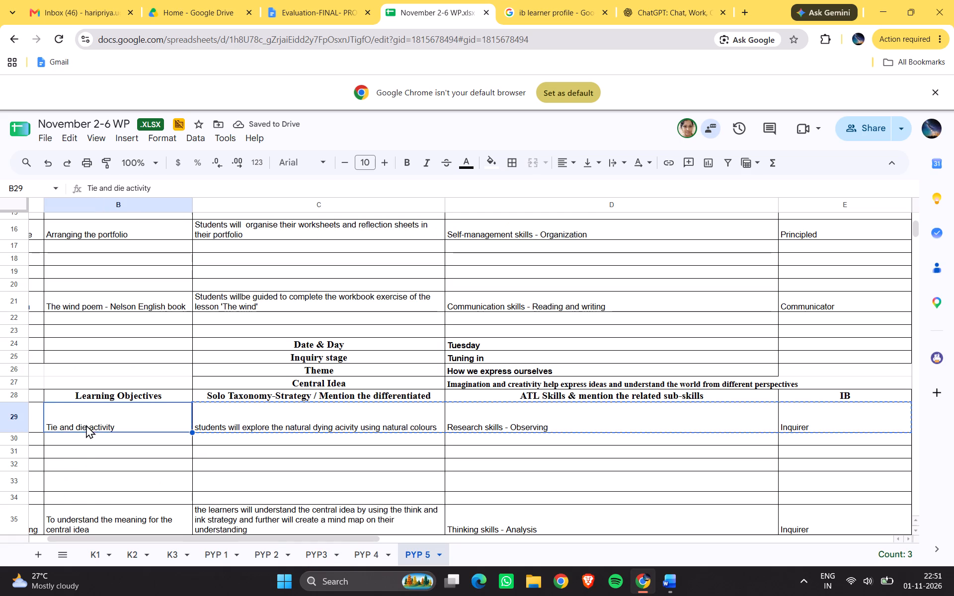
{"action": "left_click", "coordinate": [85, 406]}
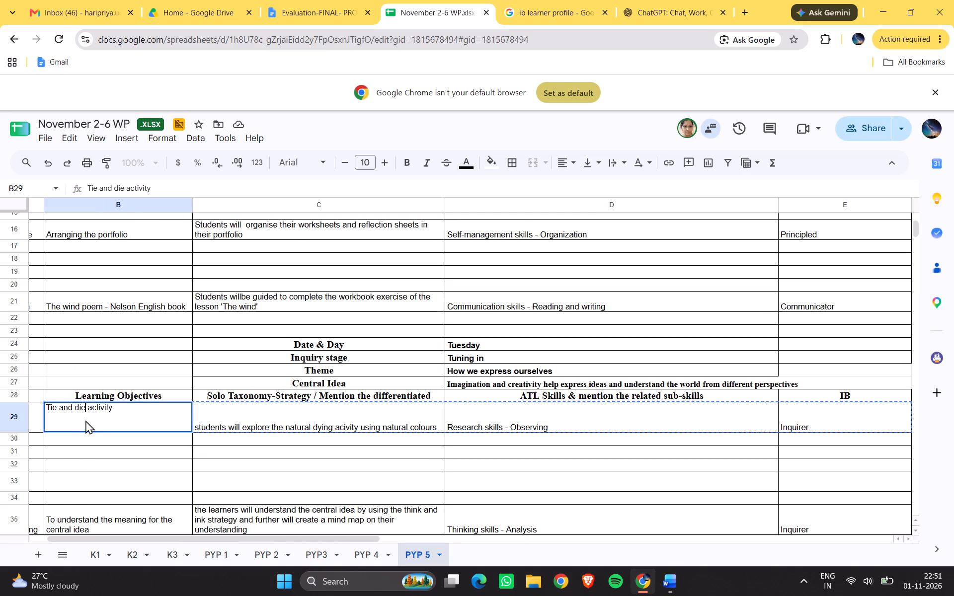
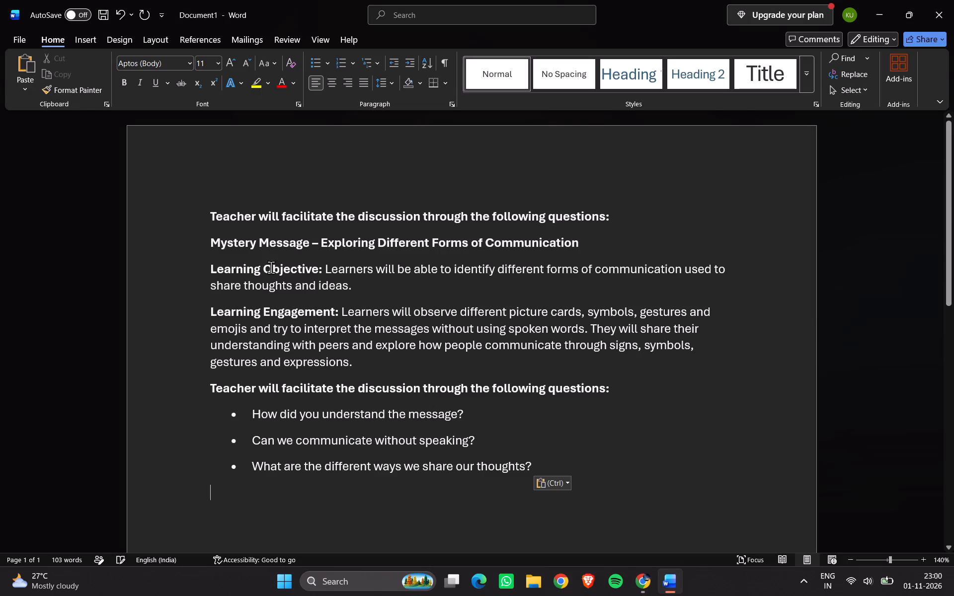
Delete the leftover line "Teacher will facilitate the discussion through the following questions:" above the Mystery Message title.
{"action": "left_click_drag", "start_coordinate": [205, 215], "coordinate": [709, 201]}
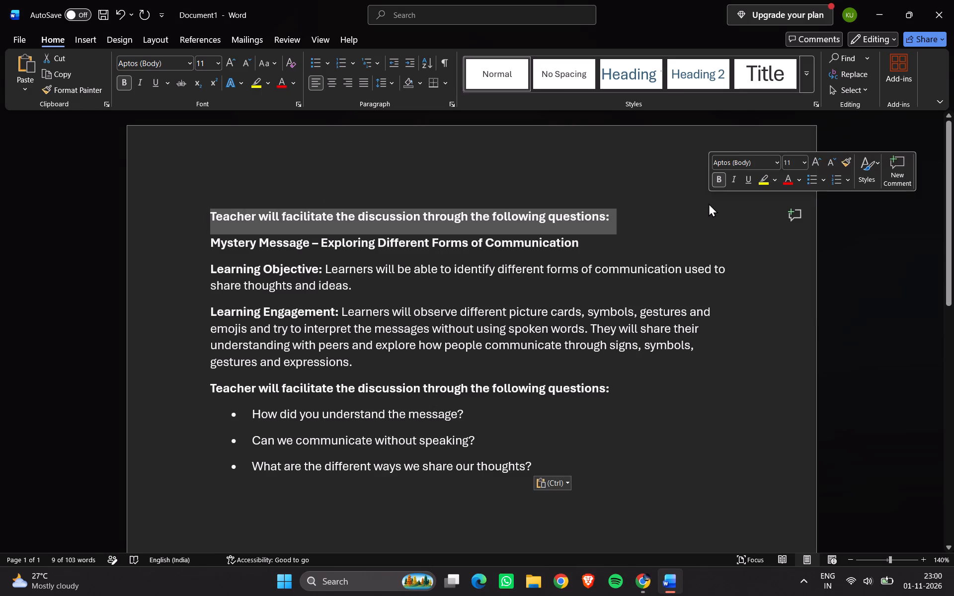
{"action": "key", "text": "Delete"}
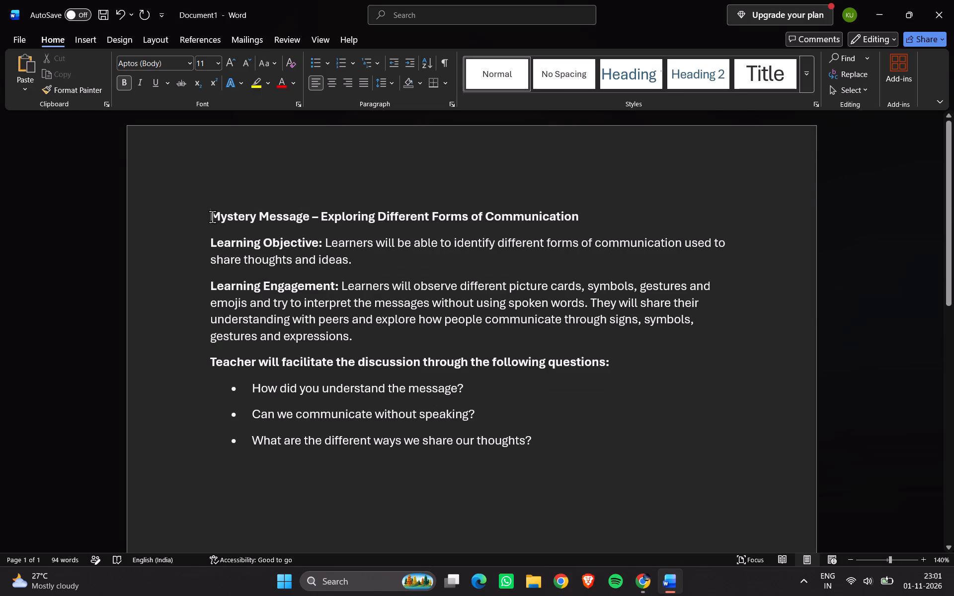
Join the Mystery Message title, Learning Objective, Learning Engagement and "Teacher will facilitate" lines into one continuous paragraph.
{"action": "left_click_drag", "start_coordinate": [212, 217], "coordinate": [405, 263]}
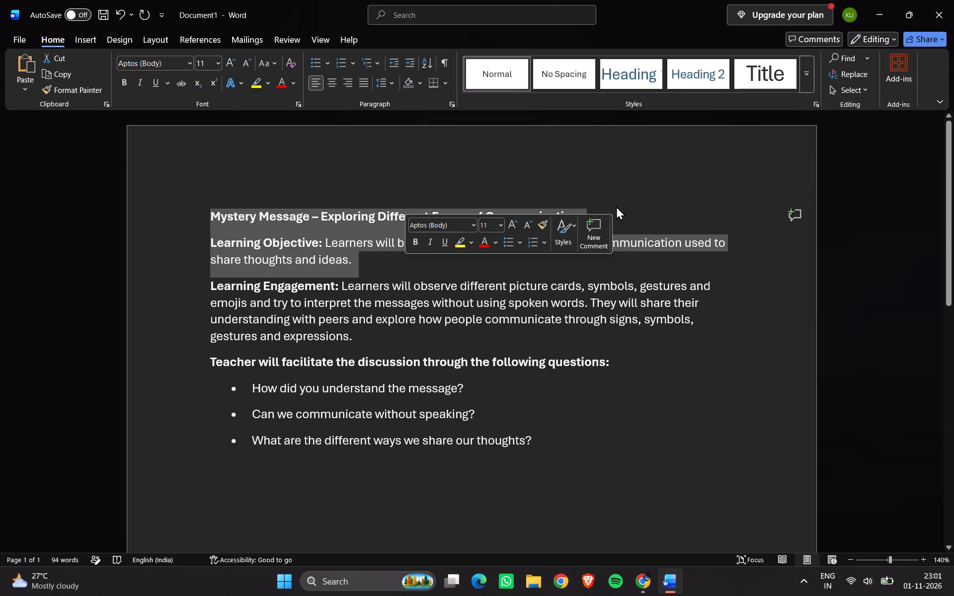
{"action": "left_click", "coordinate": [616, 206]}
{"action": "key", "text": "Delete"}
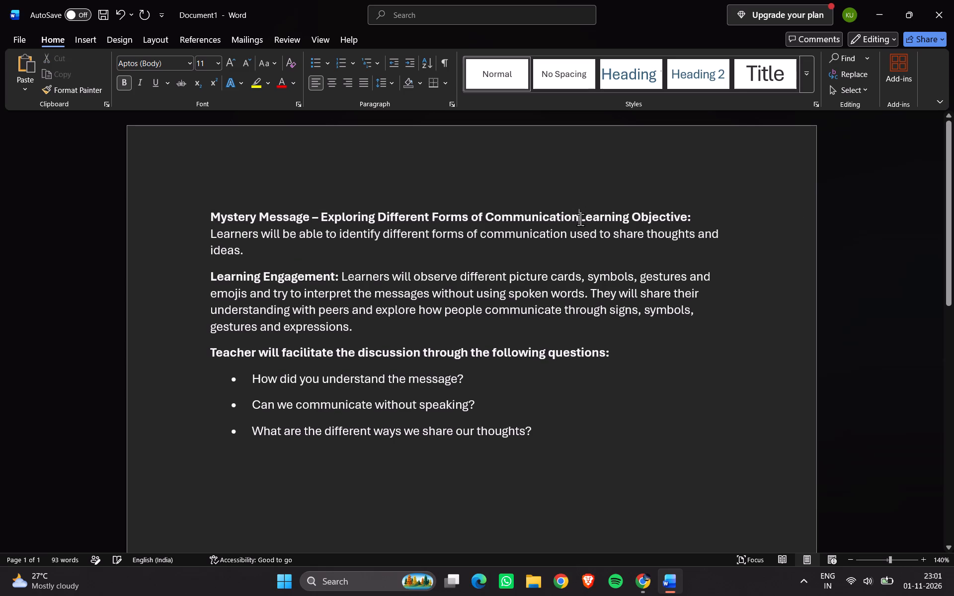
{"action": "key", "text": "Return"}
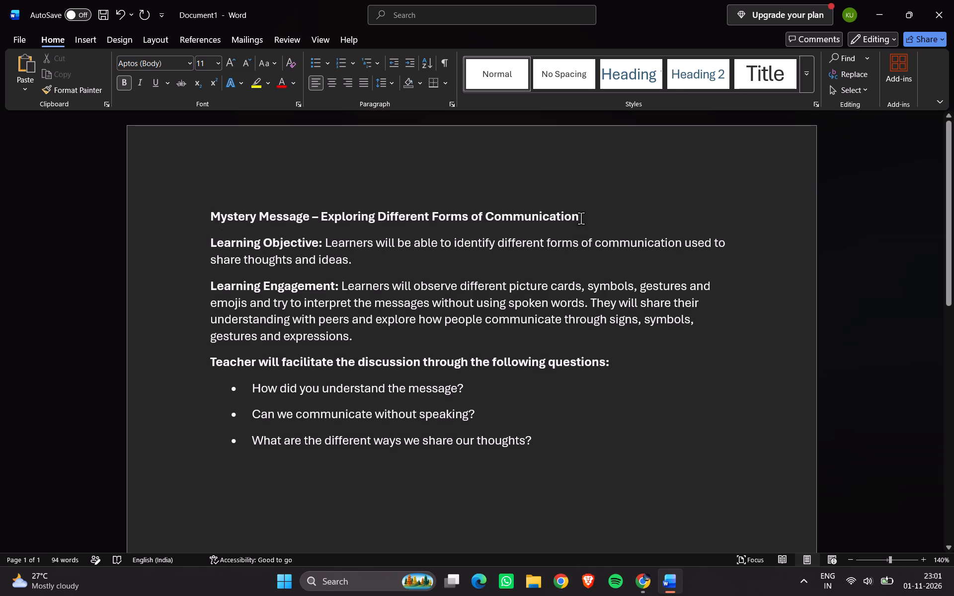
{"action": "key", "text": "Delete"}
{"action": "key", "text": "ctrl+z"}
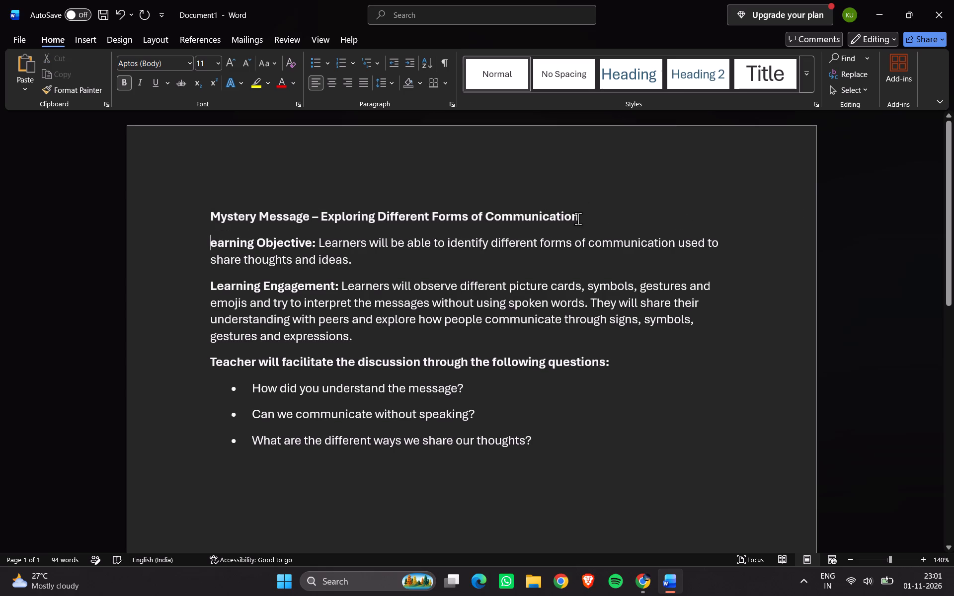
{"action": "key", "text": "BackSpace"}
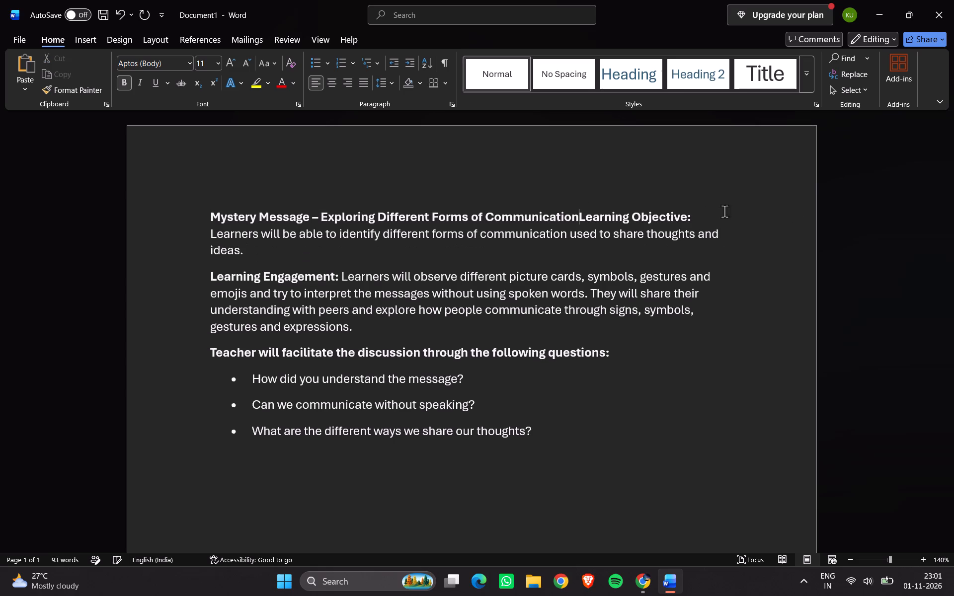
{"action": "left_click", "coordinate": [259, 252]}
{"action": "key", "text": "Delete"}
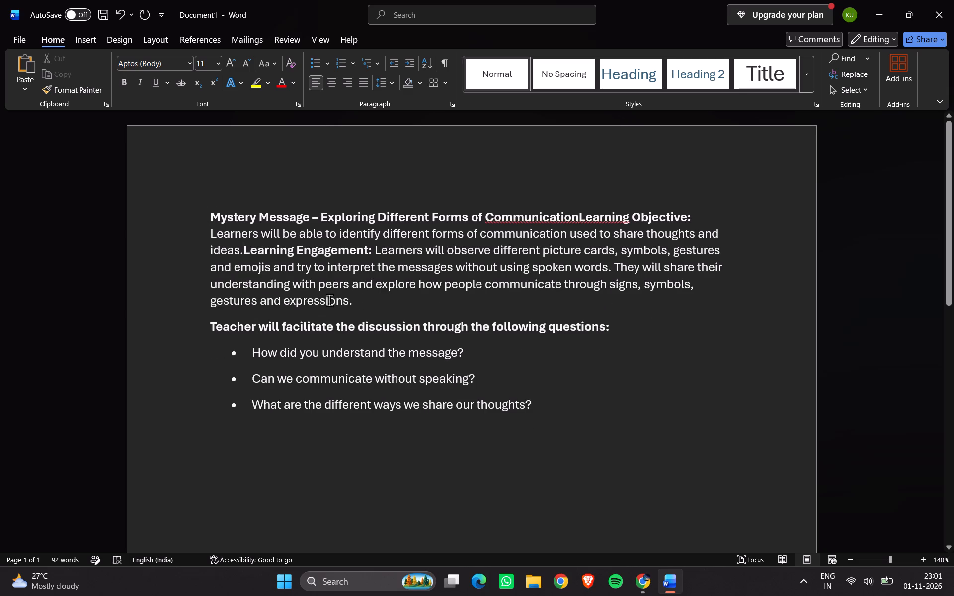
{"action": "left_click", "coordinate": [381, 304]}
{"action": "key", "text": "Delete"}
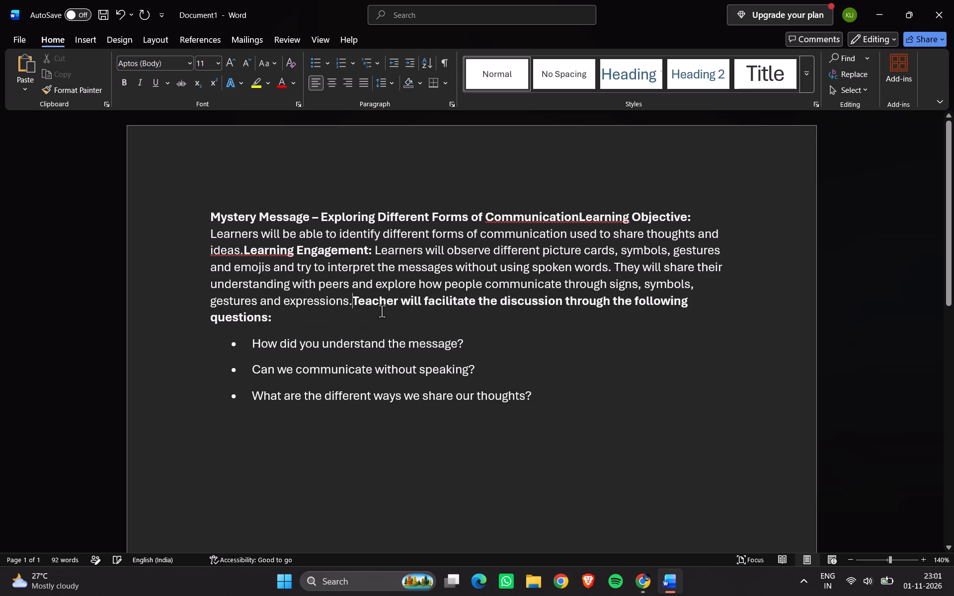
Merge the three bulleted discussion questions into the end of the same paragraph.
{"action": "left_click", "coordinate": [311, 313]}
{"action": "key", "text": "Delete"}
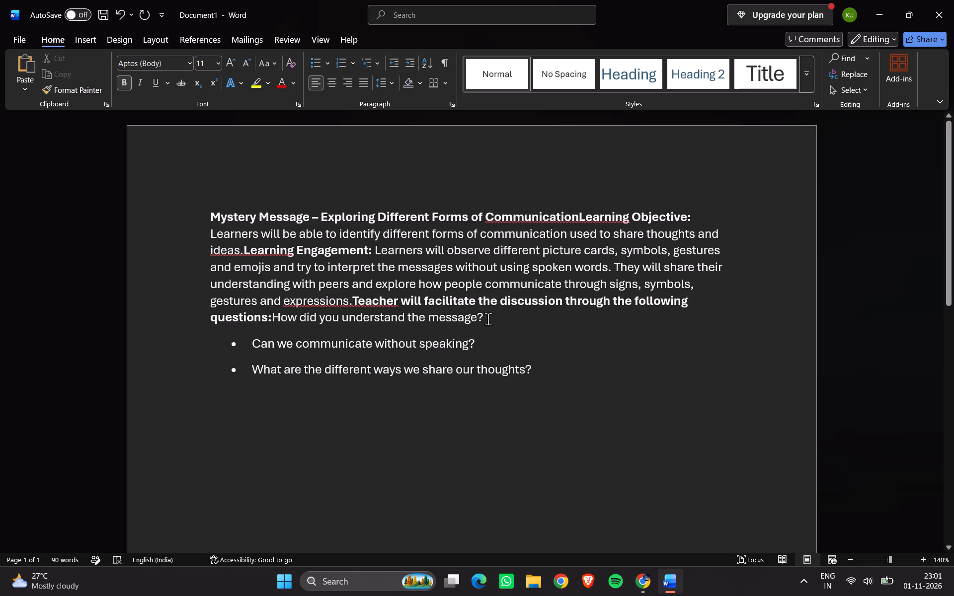
{"action": "left_click", "coordinate": [488, 319]}
{"action": "key", "text": "Delete"}
{"action": "left_click", "coordinate": [539, 345]}
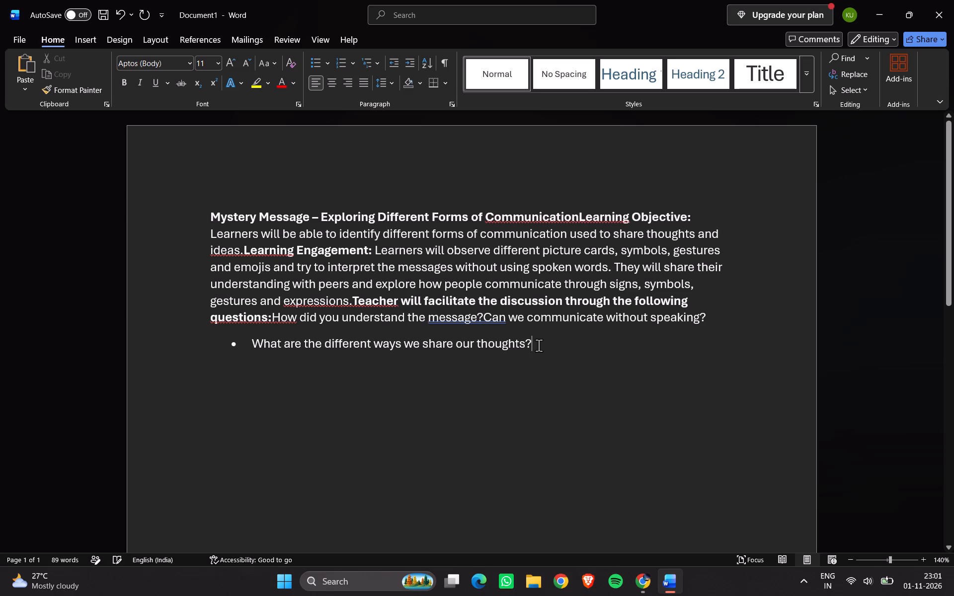
{"action": "key", "text": "Delete"}
{"action": "left_click", "coordinate": [714, 322]}
{"action": "key", "text": "Delete"}
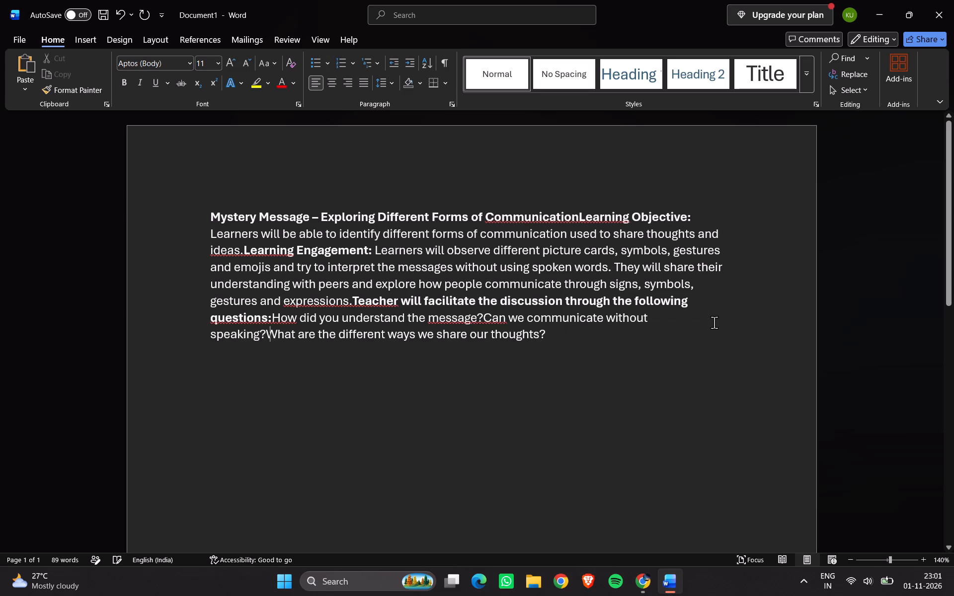
Copy the merged paragraph into the Solo Taxonomy-Strategy cell of Tuesday's HRT Social row on the planner's PYP3 sheet.
{"action": "left_click_drag", "start_coordinate": [213, 214], "coordinate": [604, 333]}
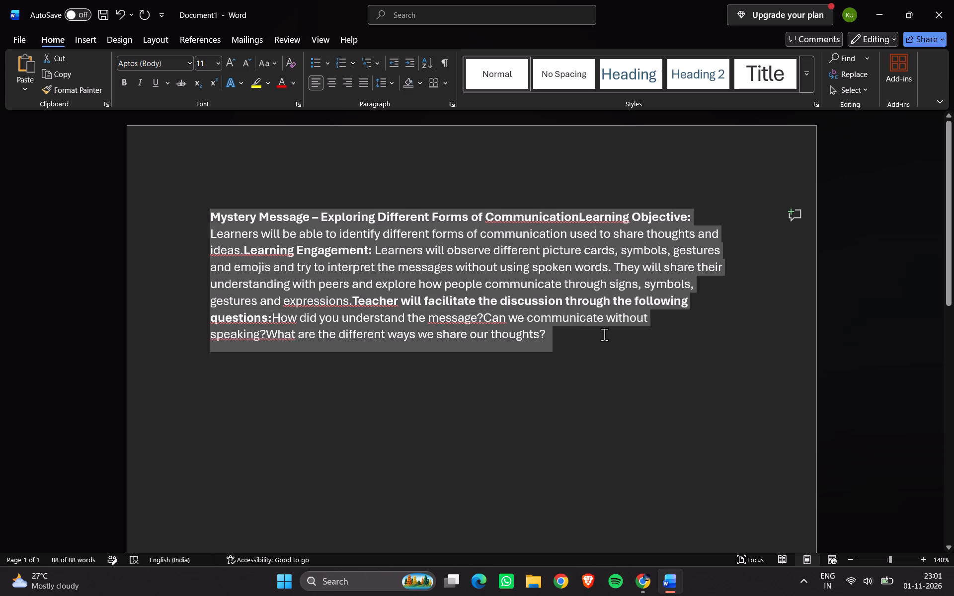
{"action": "key", "text": "ctrl+c"}
{"action": "left_click", "coordinate": [648, 579]}
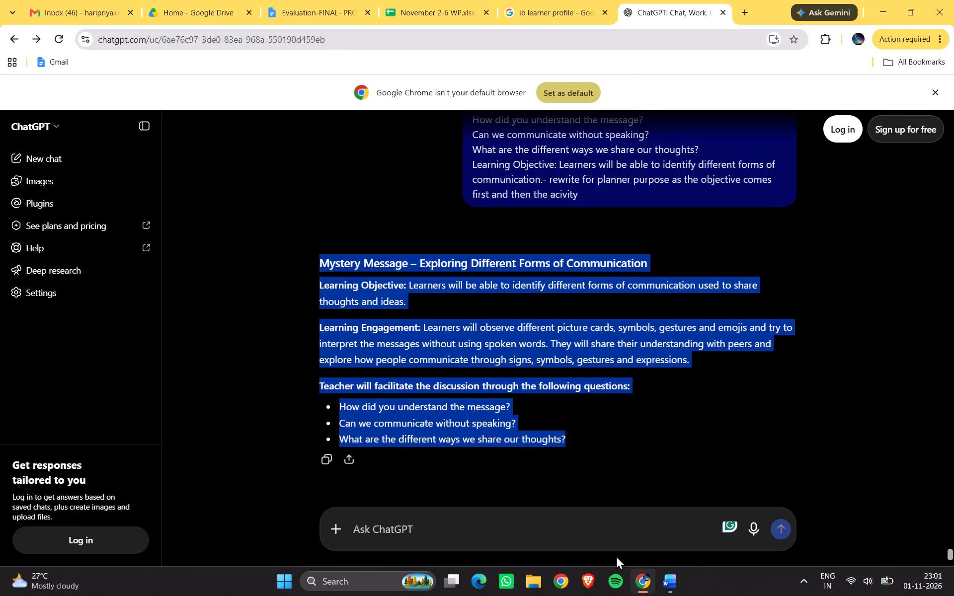
{"action": "left_click", "coordinate": [446, 4]}
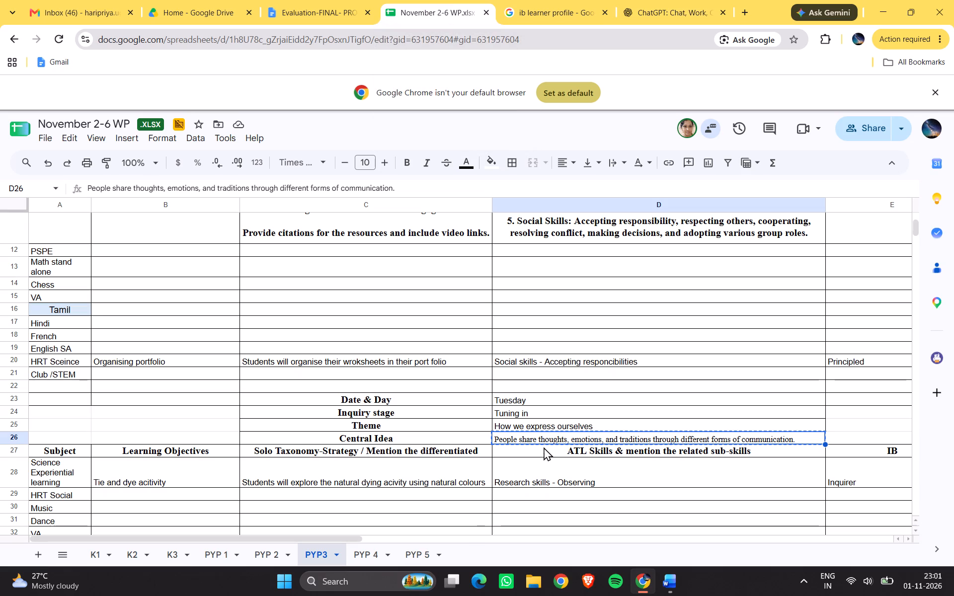
{"action": "scroll", "coordinate": [254, 436], "scroll_direction": "down", "scroll_amount": 1}
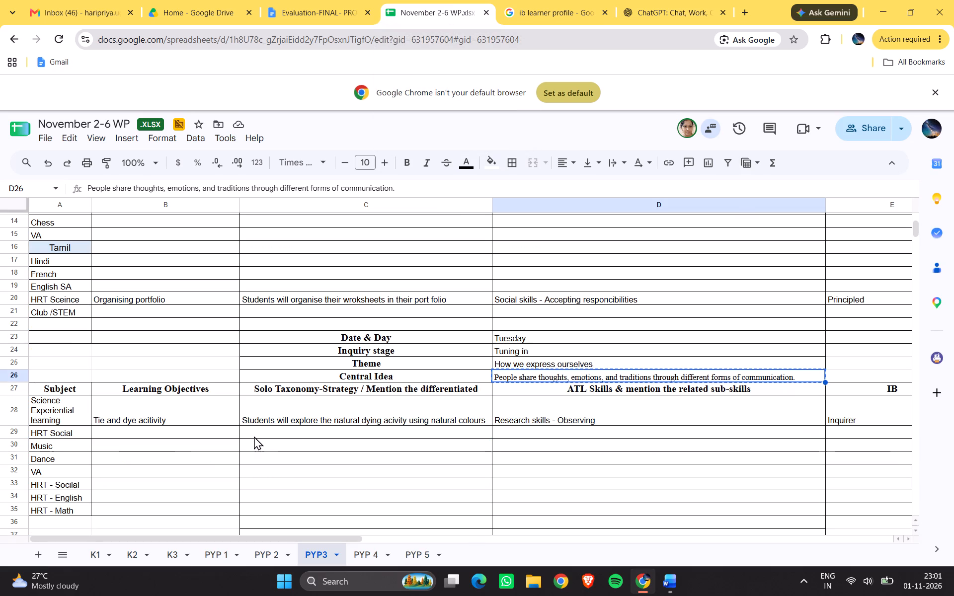
{"action": "left_click", "coordinate": [160, 433]}
{"action": "left_click", "coordinate": [293, 430]}
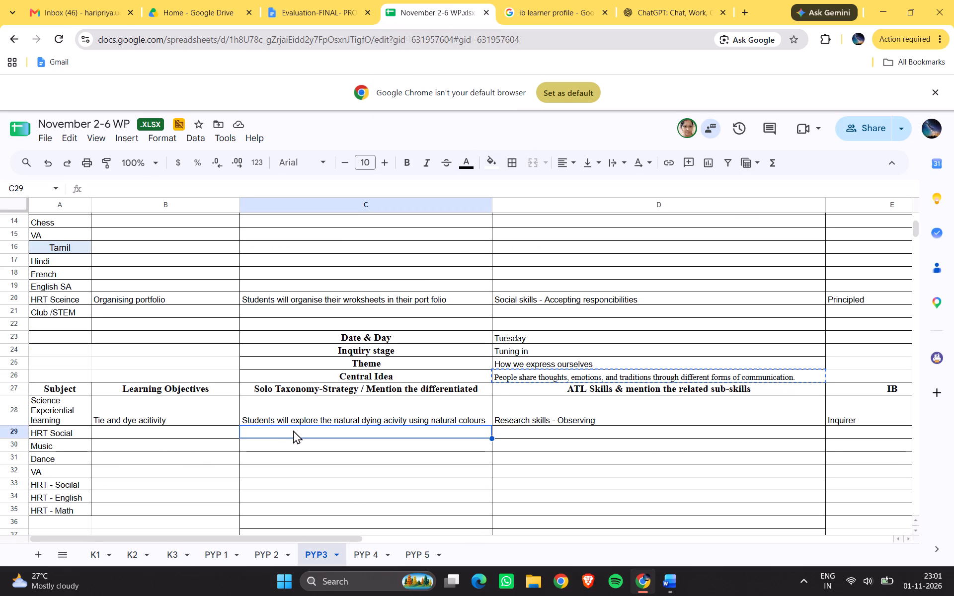
{"action": "key", "text": "ctrl+v"}
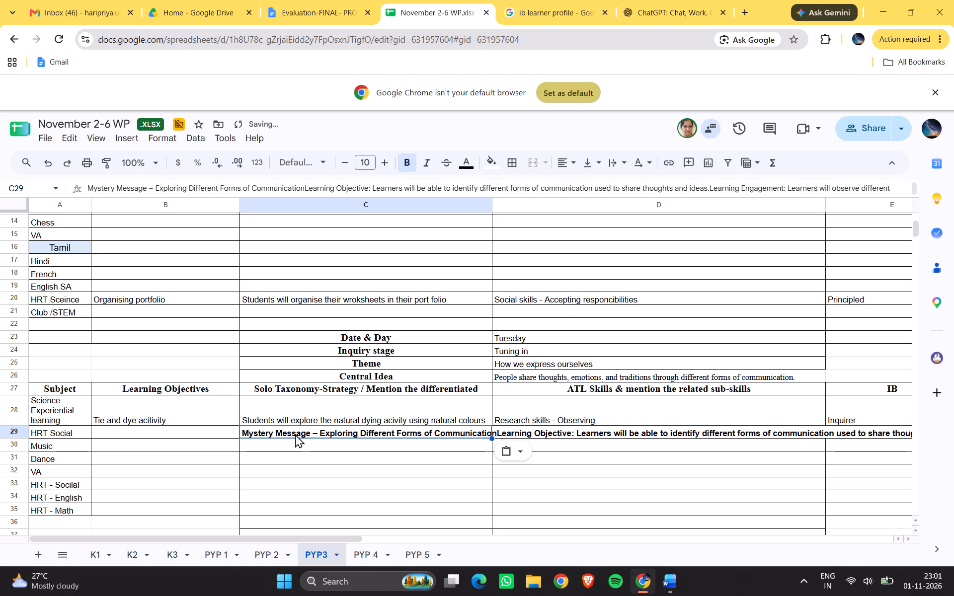
Wrap the text in the pasted activity cell and fit the height of row 29 to it.
{"action": "left_click", "coordinate": [620, 163]}
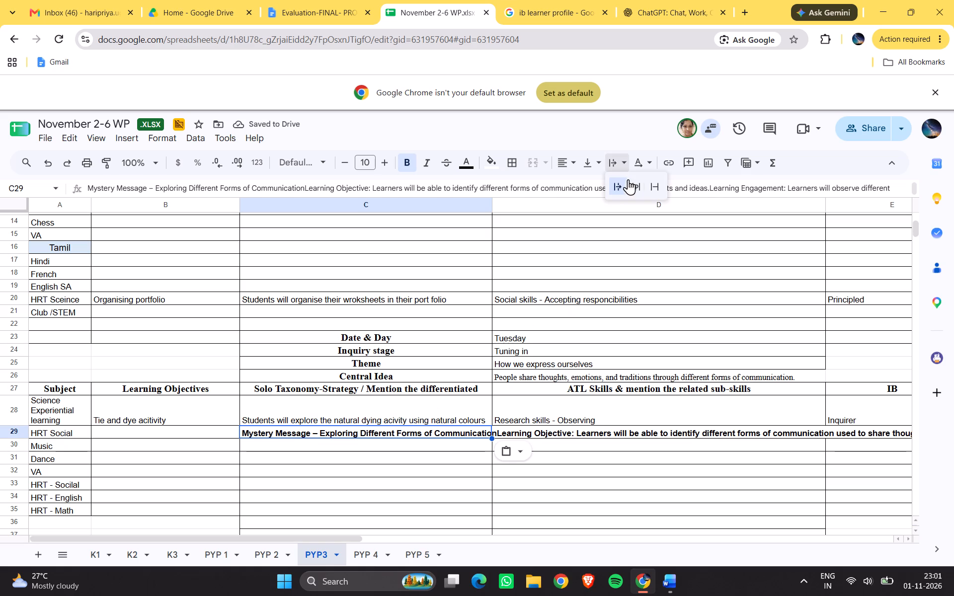
{"action": "left_click", "coordinate": [634, 192]}
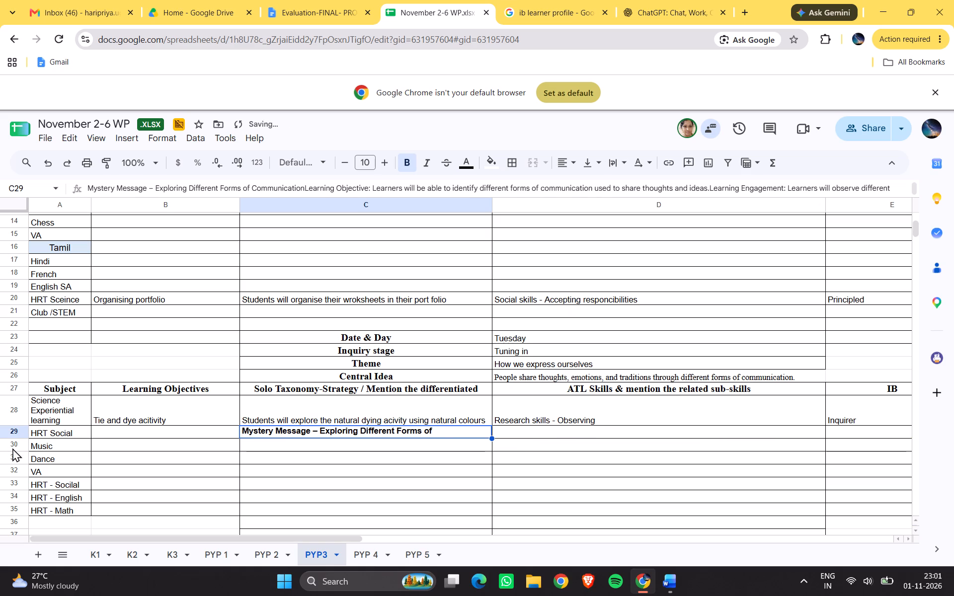
{"action": "double_click", "coordinate": [16, 441]}
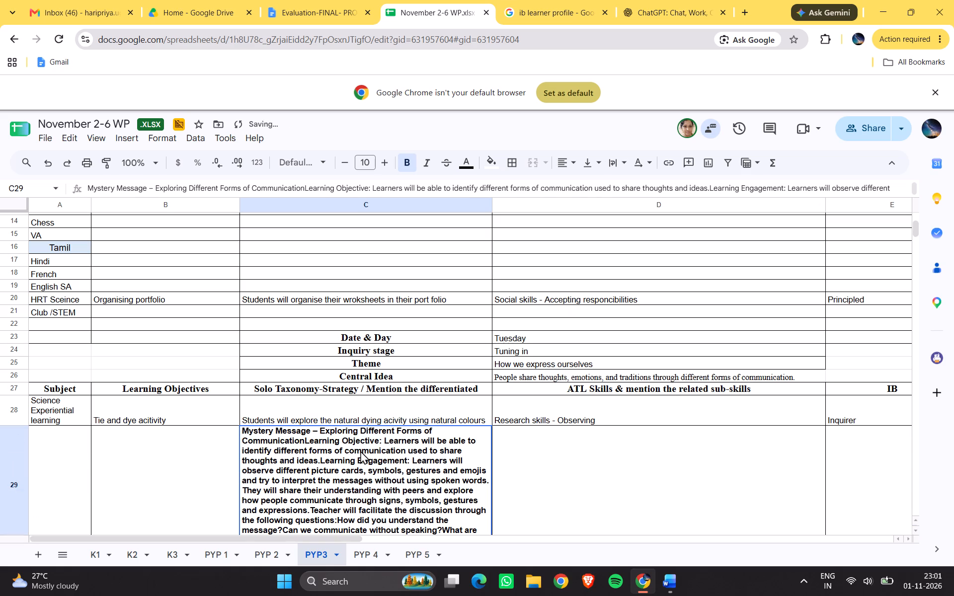
Move the learning objective wording, up to "thoughts and ideas", from the activity cell into the HRT Social row's Learning Objectives cell, in bold.
{"action": "left_click", "coordinate": [305, 439]}
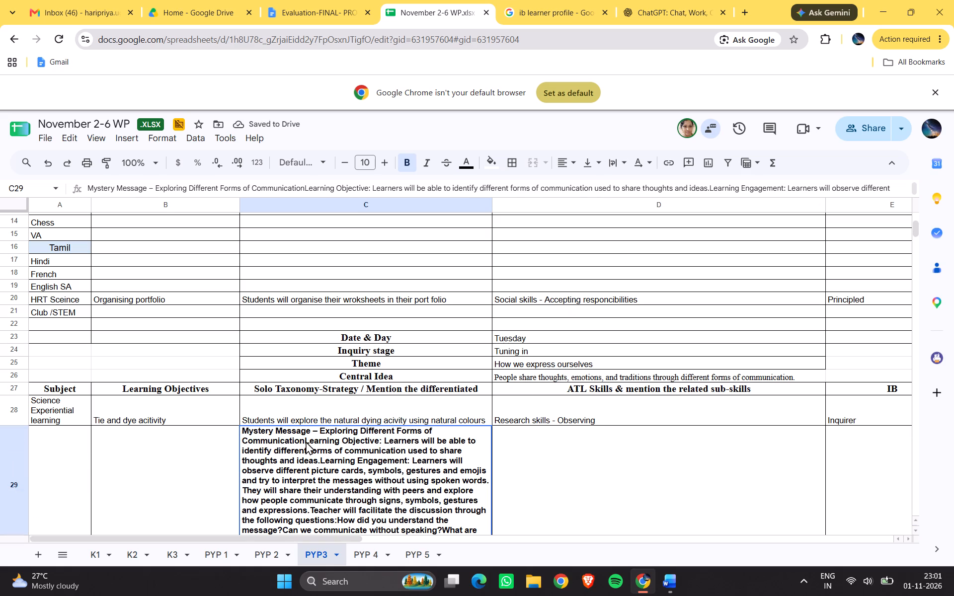
{"action": "double_click", "coordinate": [306, 441]}
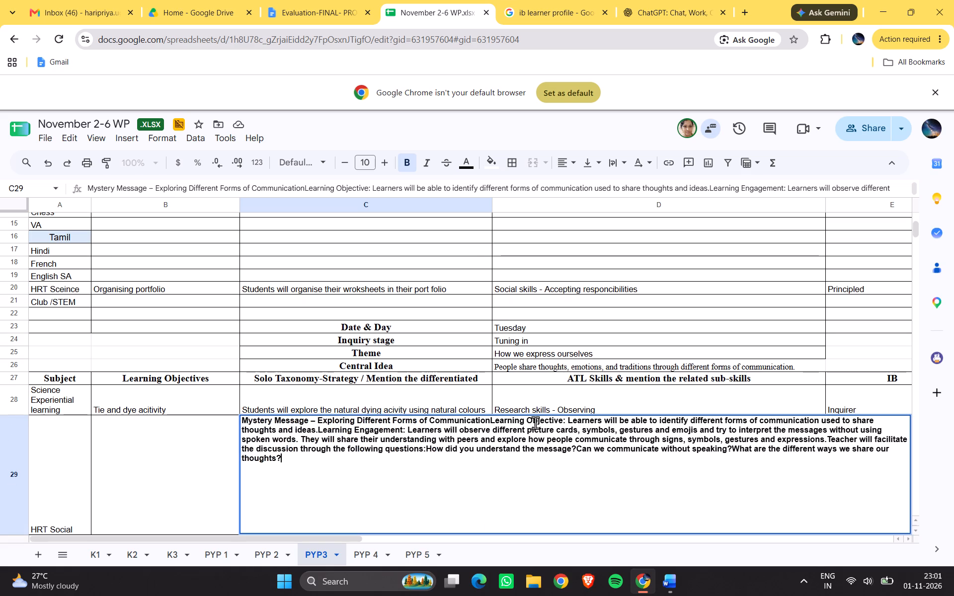
{"action": "left_click_drag", "start_coordinate": [493, 424], "coordinate": [467, 436]}
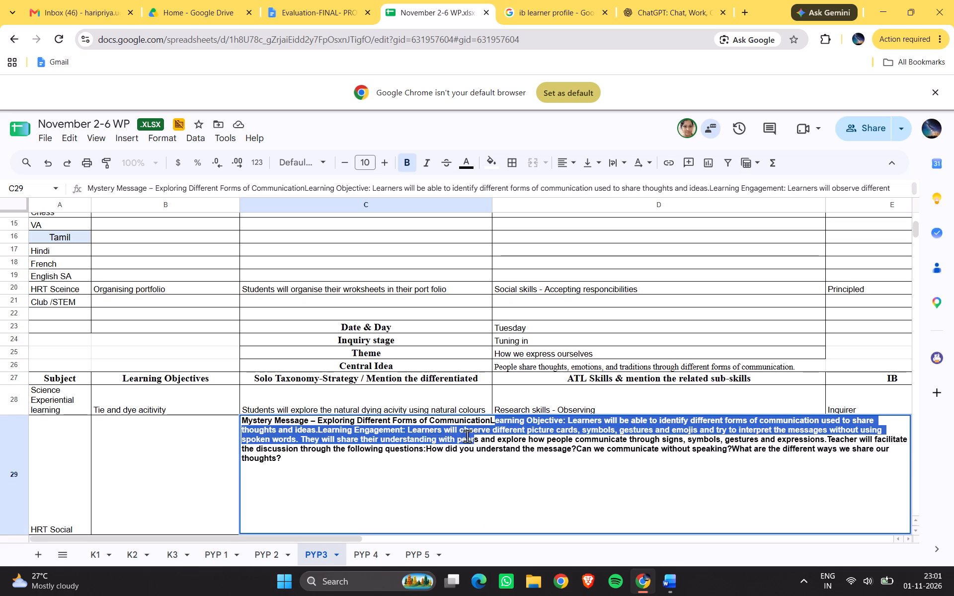
{"action": "left_click_drag", "start_coordinate": [467, 436], "coordinate": [319, 430]}
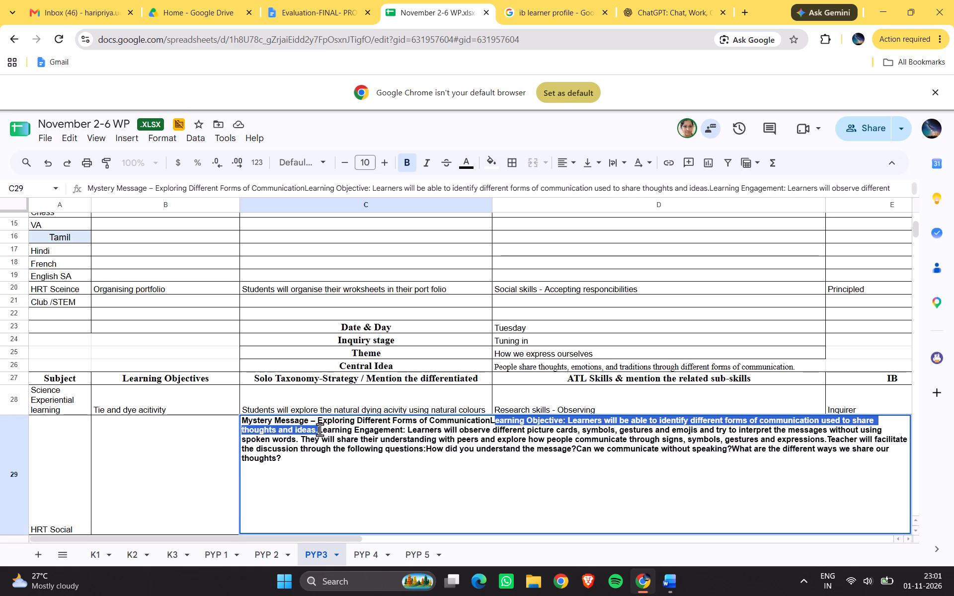
{"action": "left_click_drag", "start_coordinate": [319, 430], "coordinate": [317, 430]}
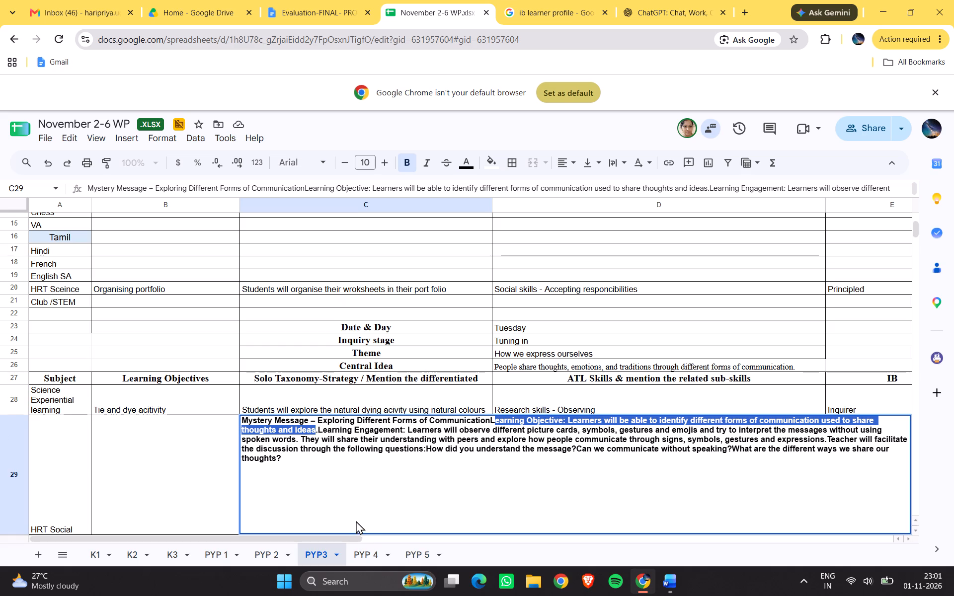
{"action": "key", "text": "ctrl+x"}
{"action": "left_click", "coordinate": [150, 475]}
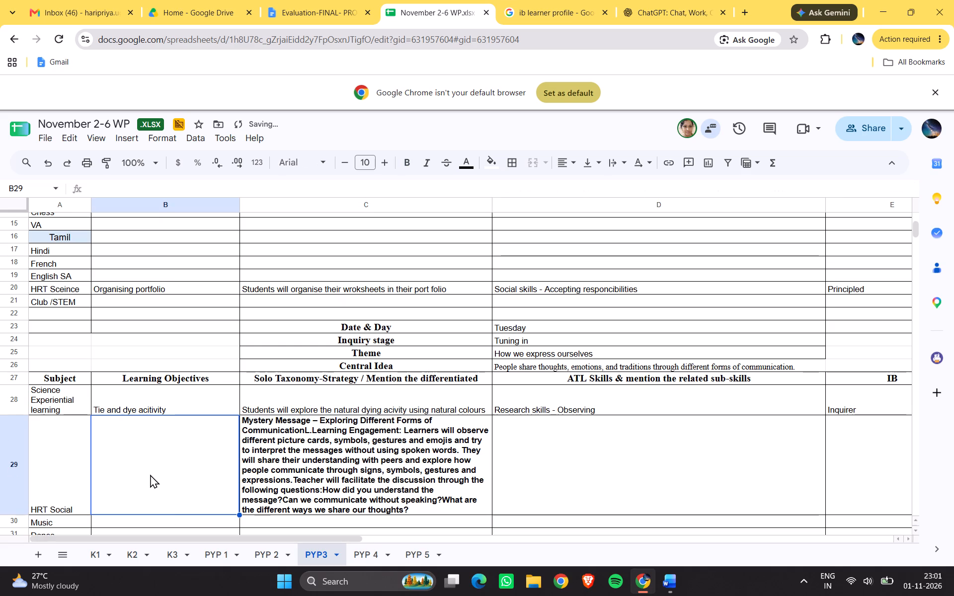
{"action": "key", "text": "ctrl+b"}
{"action": "key", "text": "ctrl+v"}
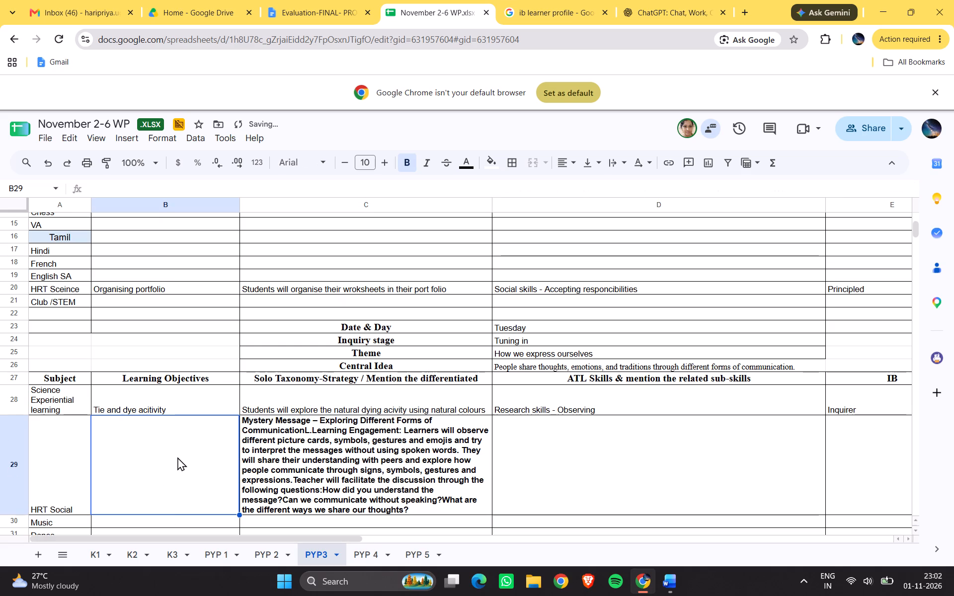
Wrap the learning objective text within its cell in Tuesday's HRT Social row.
{"action": "left_click", "coordinate": [178, 456]}
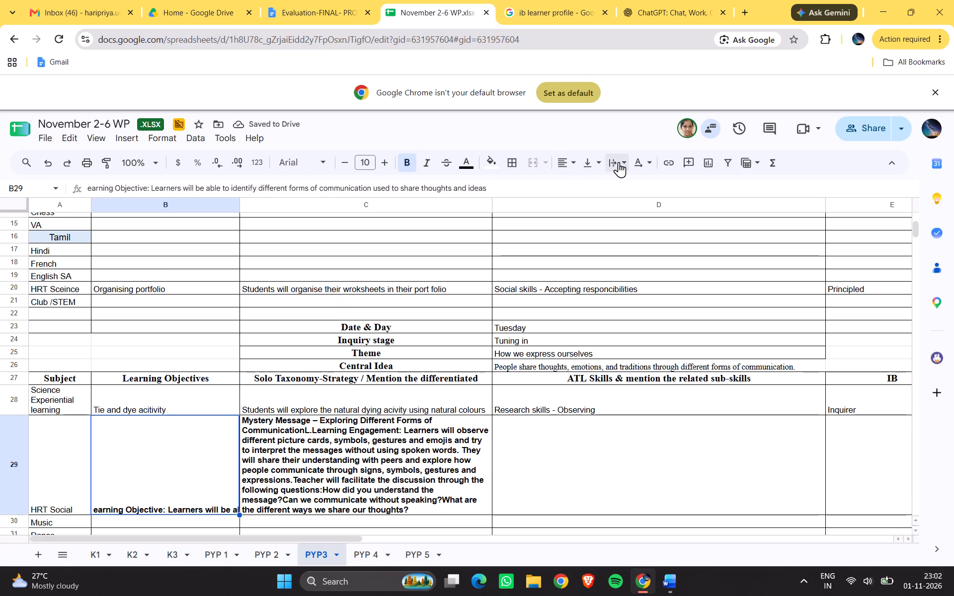
{"action": "left_click", "coordinate": [622, 161]}
{"action": "left_click", "coordinate": [617, 188]}
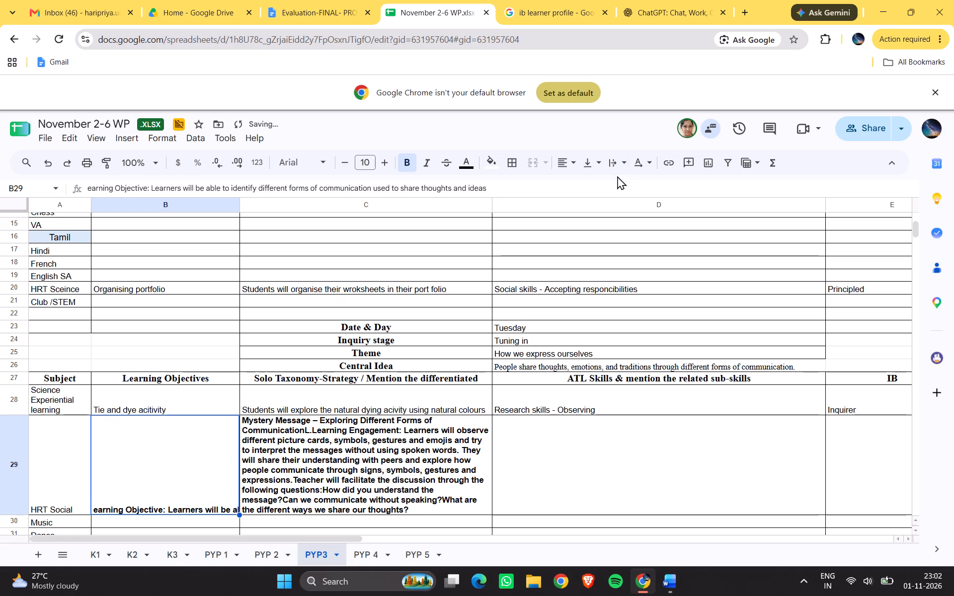
{"action": "left_click", "coordinate": [618, 164]}
{"action": "left_click", "coordinate": [638, 187]}
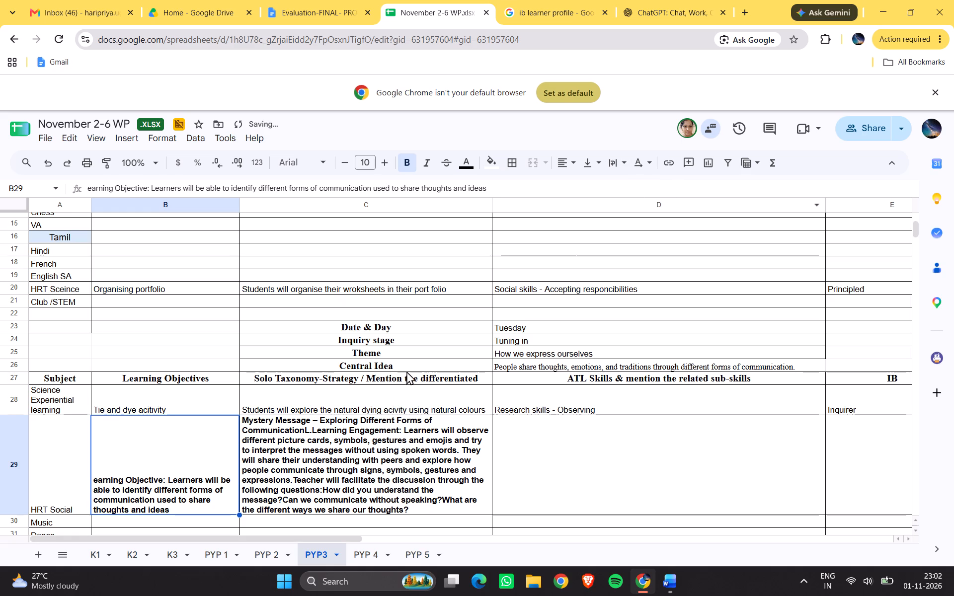
Remove the "Learning Objective:" label so the HRT Social objective begins with "Learners will be able to identify".
{"action": "double_click", "coordinate": [95, 481]}
{"action": "left_click", "coordinate": [94, 419]}
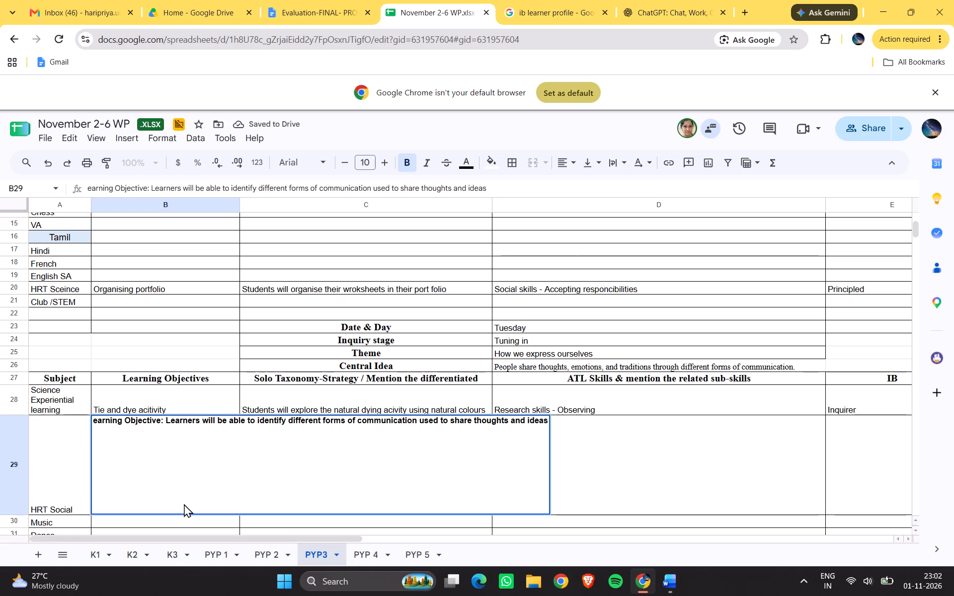
{"action": "key", "text": "shift+l"}
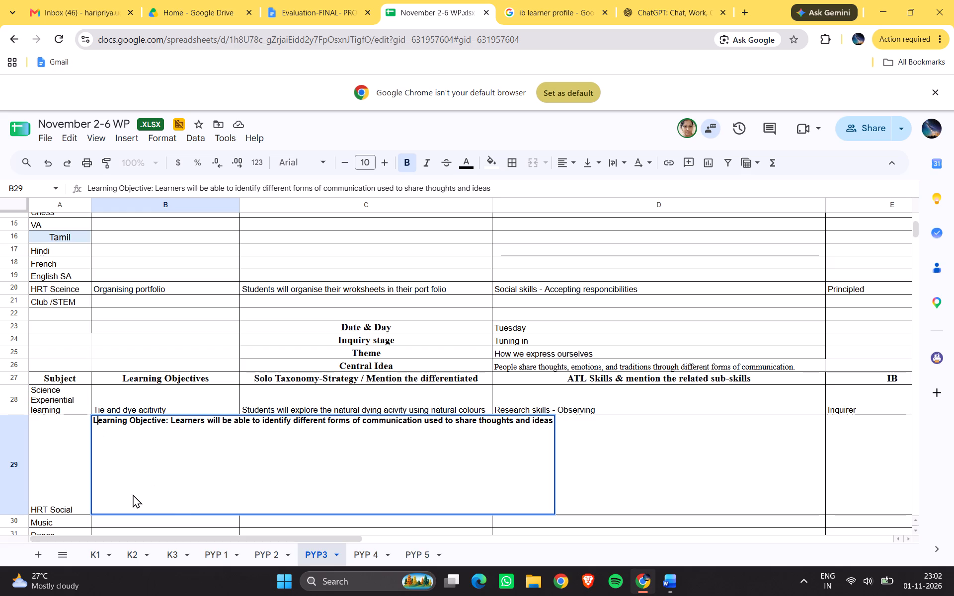
{"action": "left_click_drag", "start_coordinate": [171, 420], "coordinate": [0, 425]}
{"action": "key", "text": "BackSpace"}
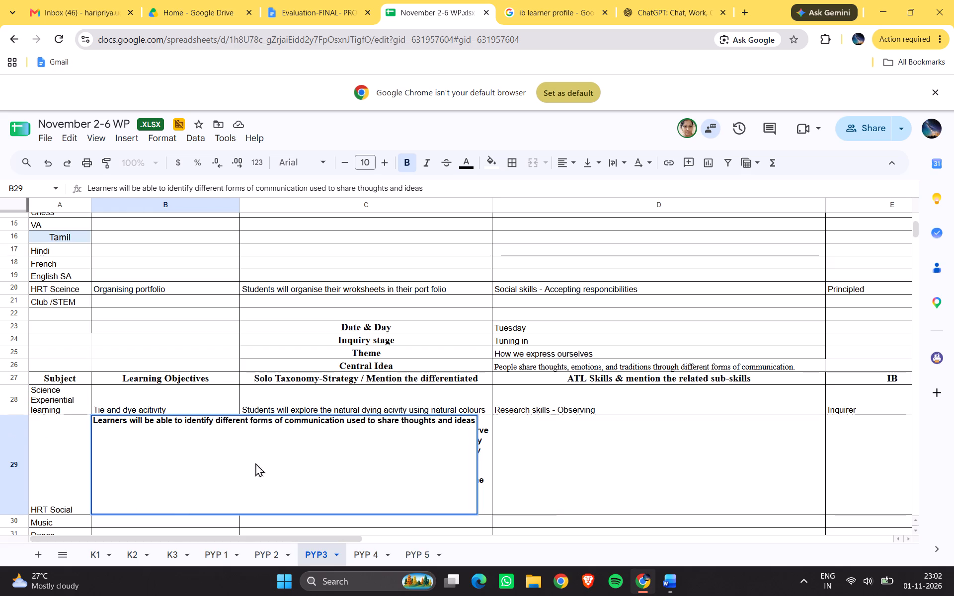
{"action": "left_click", "coordinate": [351, 435]}
{"action": "left_click", "coordinate": [536, 464]}
{"action": "left_click", "coordinate": [0, 481]}
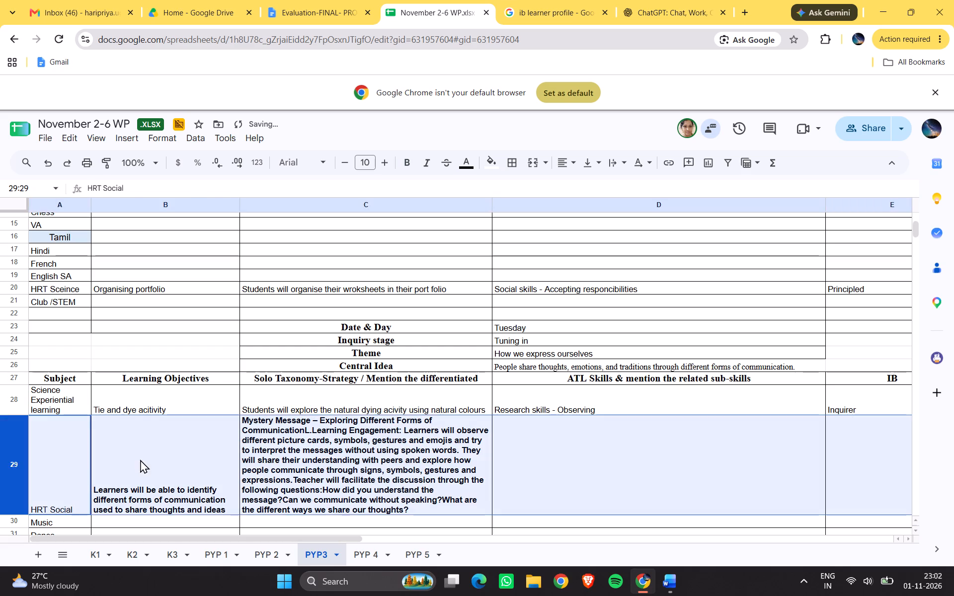
Align the HRT Social learning objective text to the top of its cell.
{"action": "left_click", "coordinate": [140, 458]}
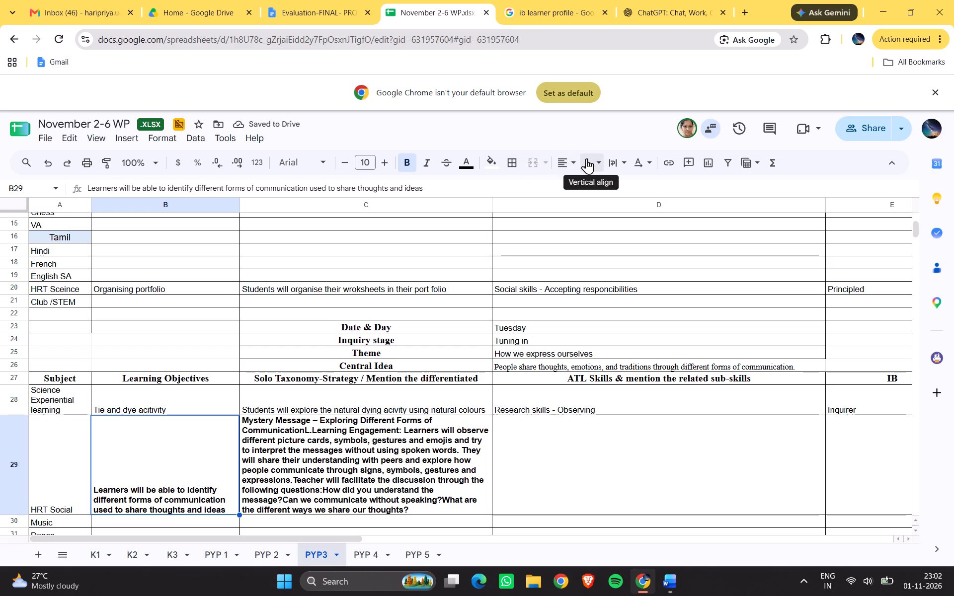
{"action": "left_click", "coordinate": [586, 158]}
{"action": "left_click", "coordinate": [596, 189]}
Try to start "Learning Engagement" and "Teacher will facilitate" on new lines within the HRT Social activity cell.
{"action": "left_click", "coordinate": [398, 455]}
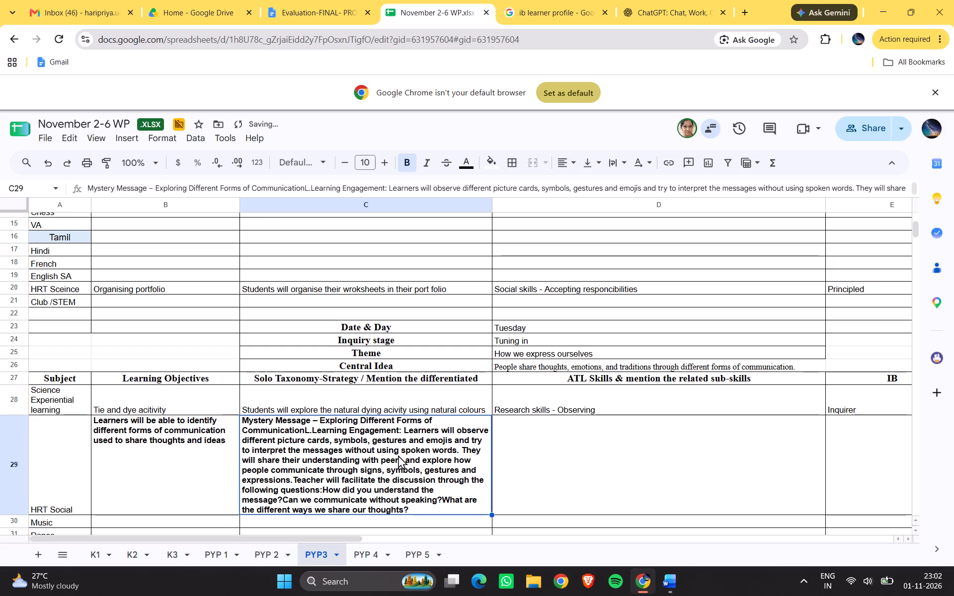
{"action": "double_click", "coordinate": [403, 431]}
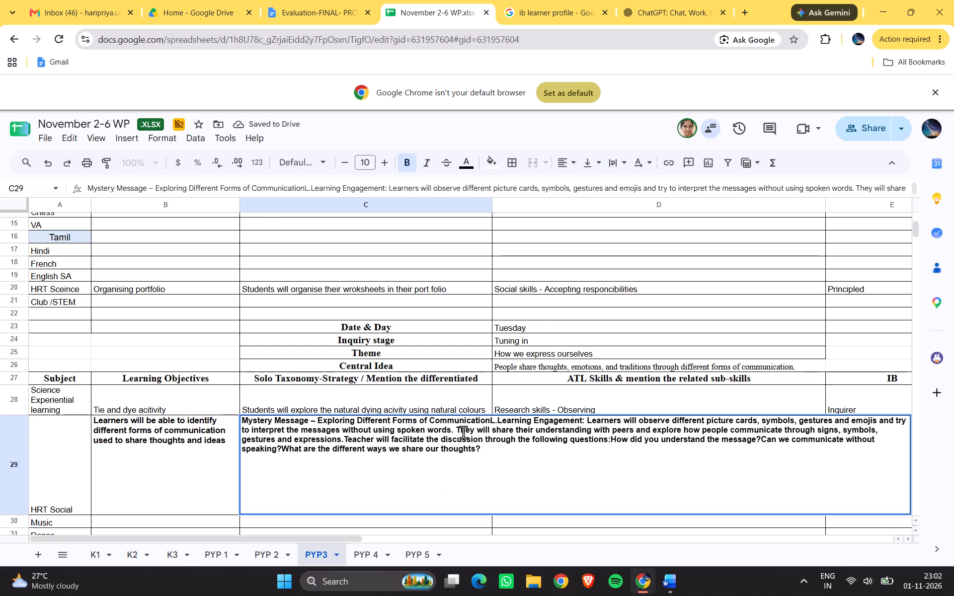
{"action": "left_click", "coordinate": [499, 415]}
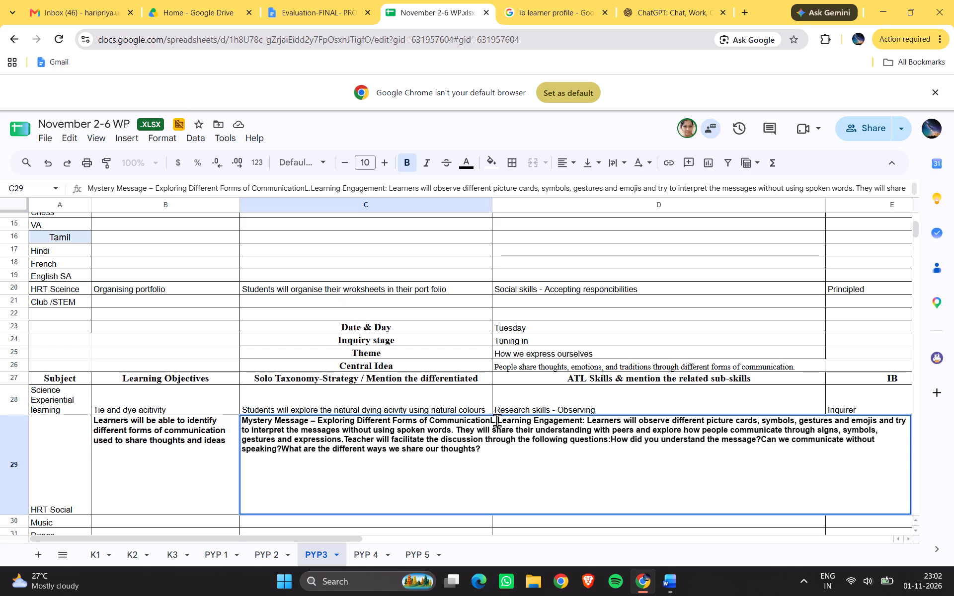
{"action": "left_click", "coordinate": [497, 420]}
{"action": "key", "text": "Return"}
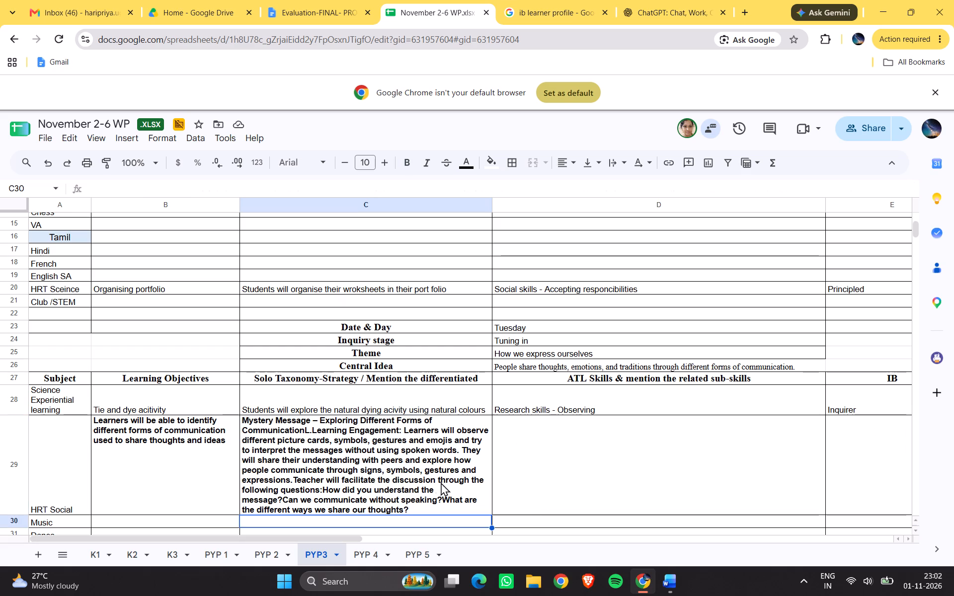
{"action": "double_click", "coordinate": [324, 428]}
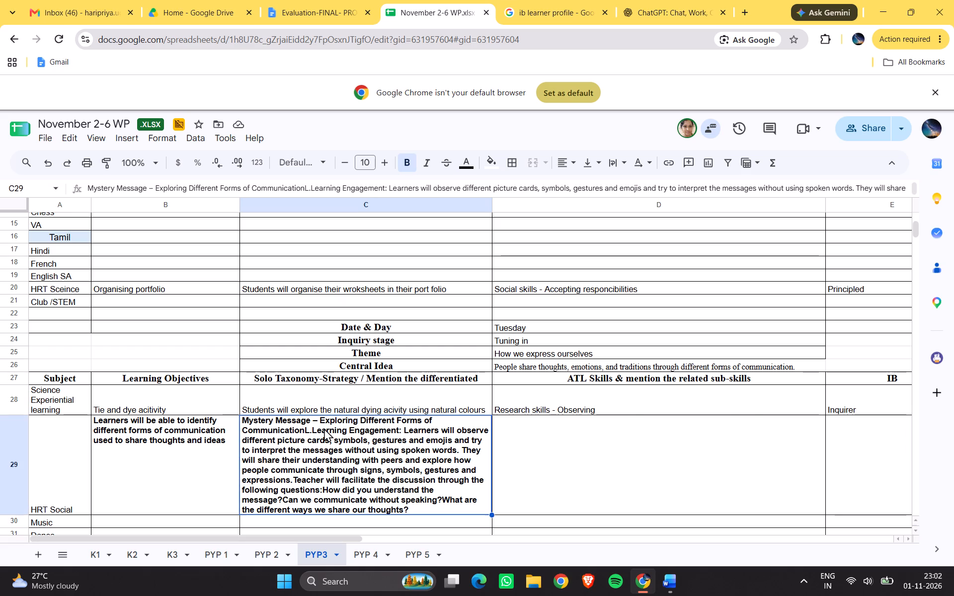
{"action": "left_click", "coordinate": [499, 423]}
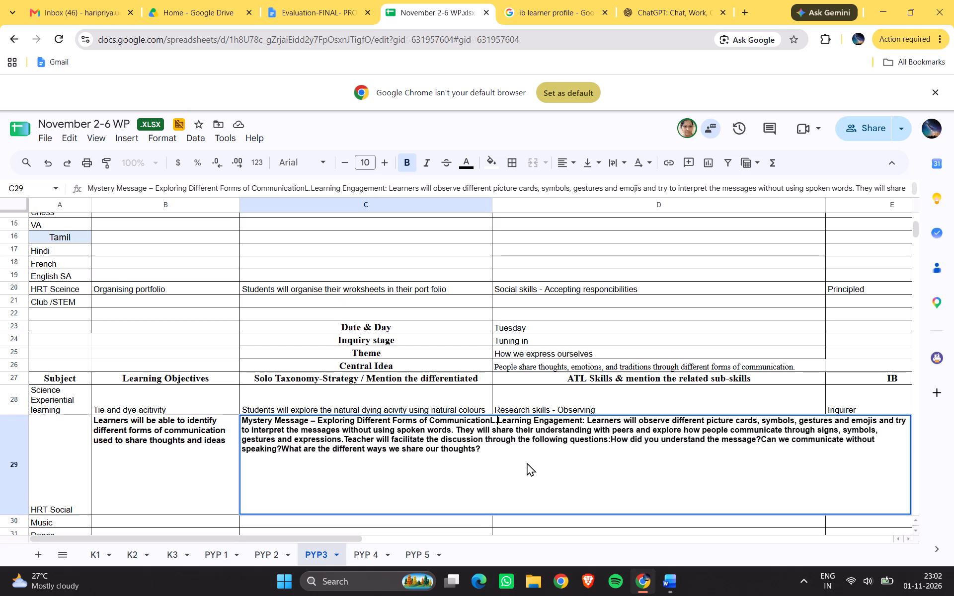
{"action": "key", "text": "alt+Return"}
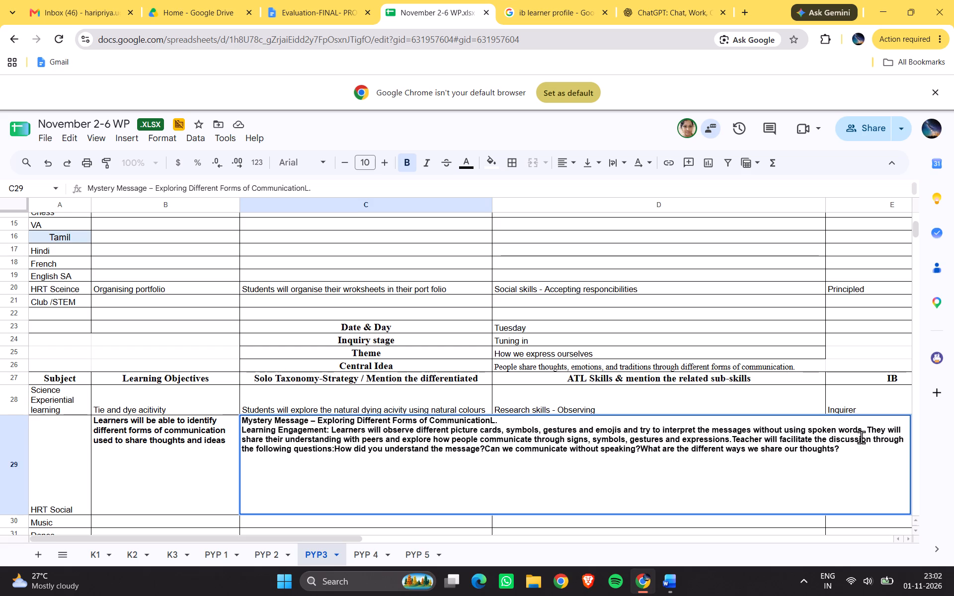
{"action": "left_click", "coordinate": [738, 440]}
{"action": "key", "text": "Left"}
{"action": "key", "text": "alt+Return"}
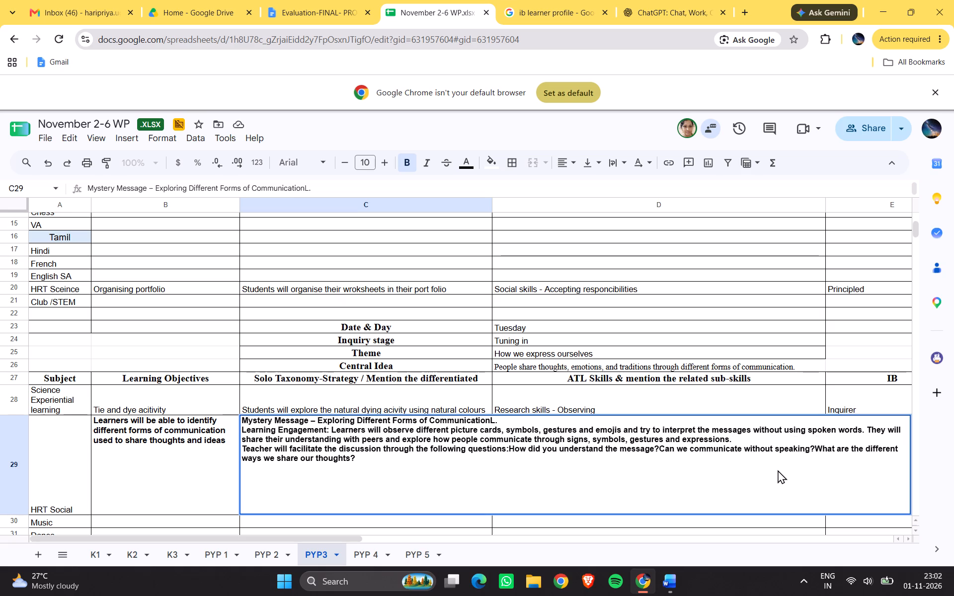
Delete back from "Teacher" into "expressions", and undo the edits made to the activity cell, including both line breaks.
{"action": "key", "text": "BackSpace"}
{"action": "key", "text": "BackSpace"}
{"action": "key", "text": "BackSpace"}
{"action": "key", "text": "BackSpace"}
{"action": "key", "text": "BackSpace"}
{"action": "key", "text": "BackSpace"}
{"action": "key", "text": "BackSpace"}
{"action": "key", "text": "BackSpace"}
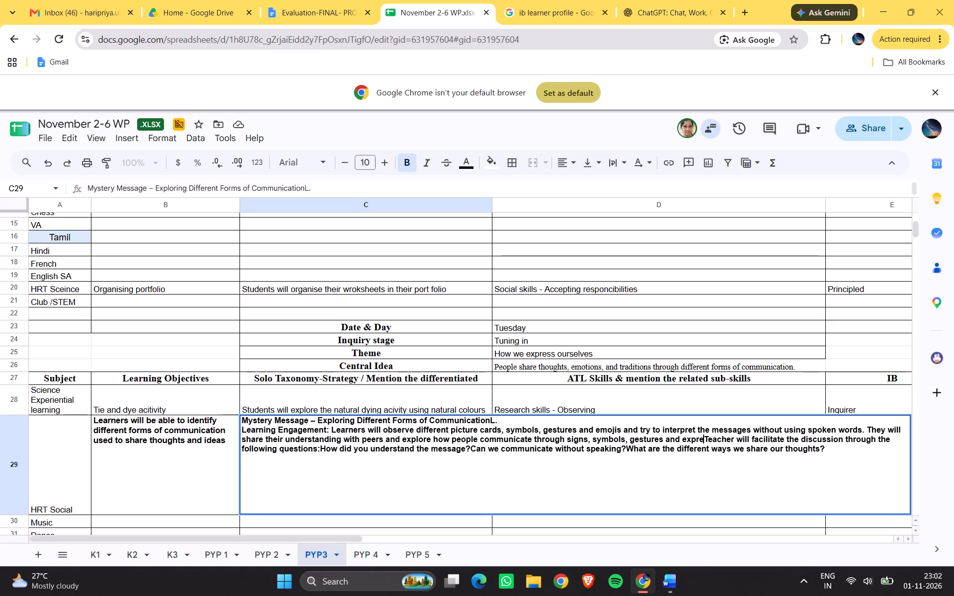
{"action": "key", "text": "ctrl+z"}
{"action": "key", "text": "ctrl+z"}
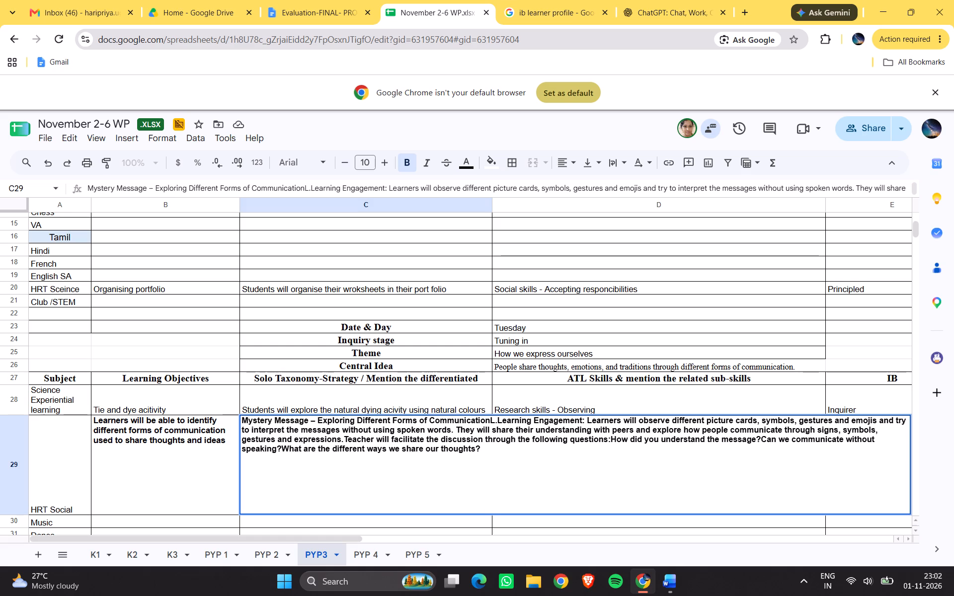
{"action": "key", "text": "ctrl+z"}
Insert a line break before "Teacher will facilitate the discussion" in the HRT Social activity cell.
{"action": "left_click", "coordinate": [346, 442]}
{"action": "key", "text": "Left"}
{"action": "key", "text": "alt+Return"}
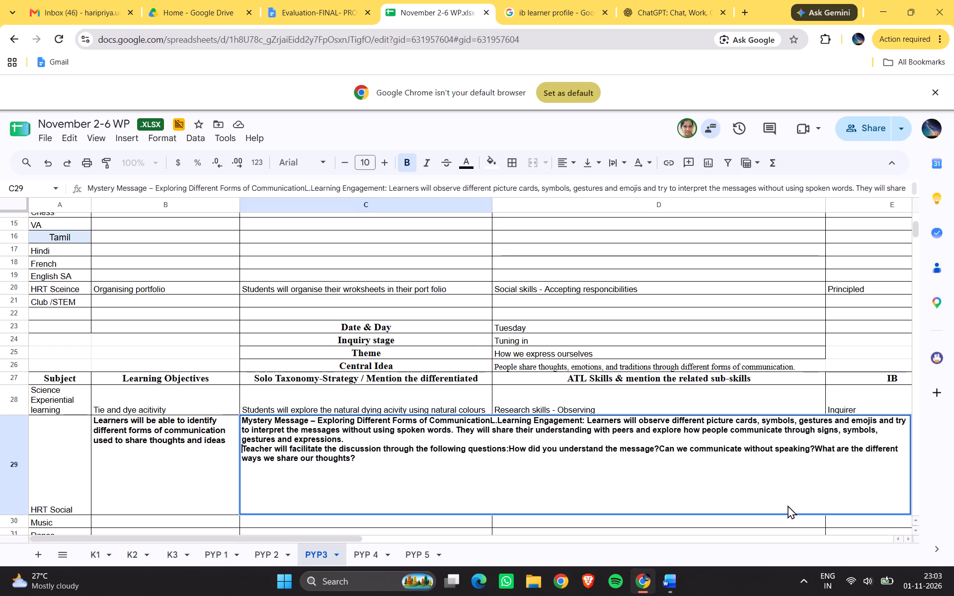
Delete "Teacher will facilitate the discussion through the" from the activity cell and capitalise "Following" at the line's start.
{"action": "key", "text": "Delete"}
{"action": "key", "text": "Delete"}
{"action": "key", "text": "Delete"}
{"action": "key", "text": "Delete"}
{"action": "key", "text": "Delete"}
{"action": "key", "text": "Delete"}
{"action": "key", "text": "Delete"}
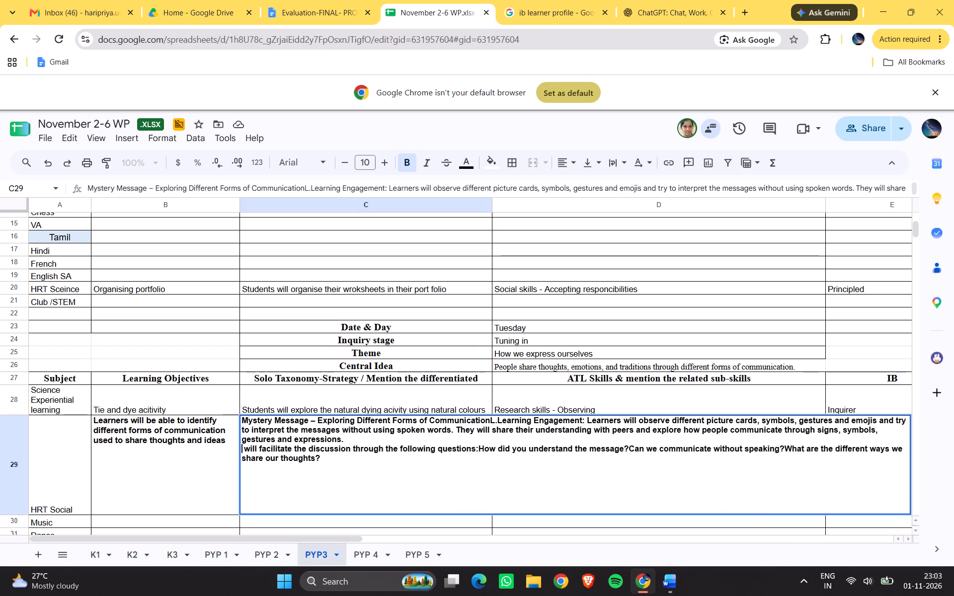
{"action": "key", "text": "Delete"}
{"action": "key", "text": "Delete"}
{"action": "key", "text": "Delete"}
{"action": "key", "text": "Delete"}
{"action": "key", "text": "Delete"}
{"action": "key", "text": "Delete"}
{"action": "key", "text": "Delete"}
{"action": "key", "text": "Delete"}
{"action": "key", "text": "Delete"}
{"action": "key", "text": "Delete"}
{"action": "key", "text": "Delete"}
{"action": "key", "text": "Delete"}
{"action": "key", "text": "Delete"}
{"action": "key", "text": "Delete"}
{"action": "key", "text": "Delete"}
{"action": "key", "text": "Delete"}
{"action": "key", "text": "Delete"}
{"action": "key", "text": "Delete"}
{"action": "key", "text": "Delete"}
{"action": "key", "text": "Delete"}
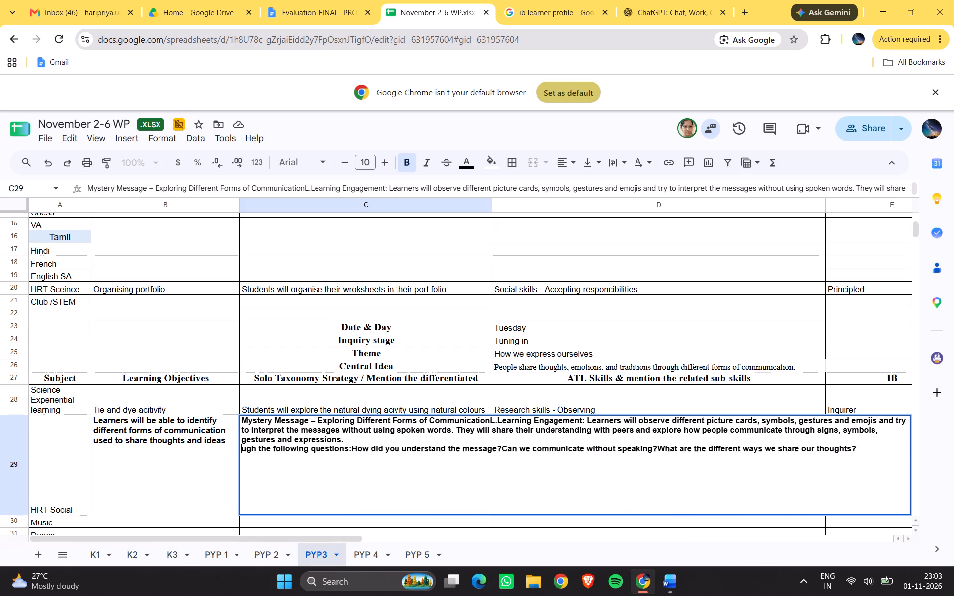
{"action": "key", "text": "Delete"}
{"action": "key", "text": "Delete"}
{"action": "key", "text": "Delete"}
{"action": "key", "text": "Delete"}
{"action": "key", "text": "Delete"}
{"action": "key", "text": "Delete"}
{"action": "key", "text": "Delete"}
{"action": "key", "text": "Delete"}
{"action": "key", "text": "Delete"}
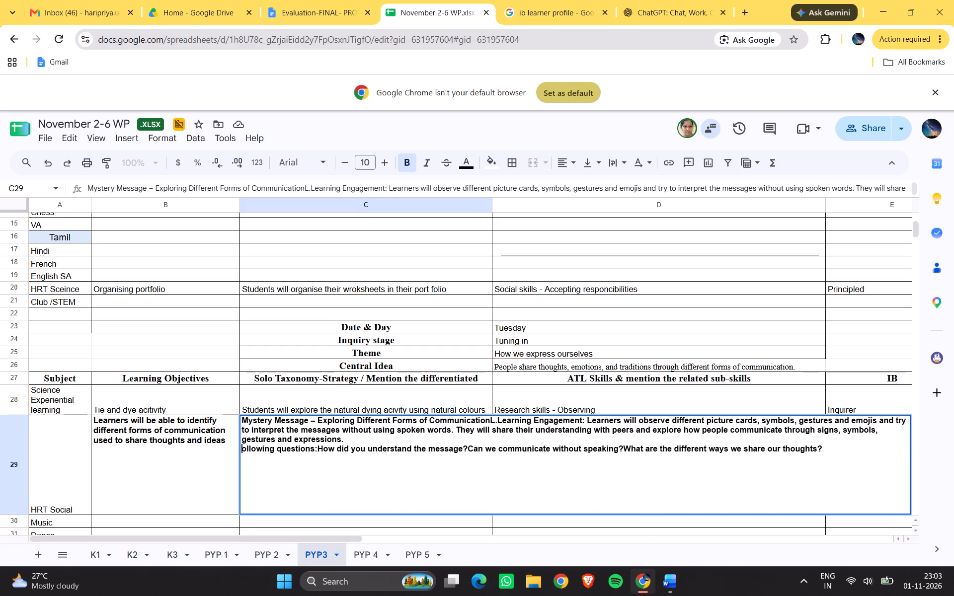
{"action": "key", "text": "shift+f"}
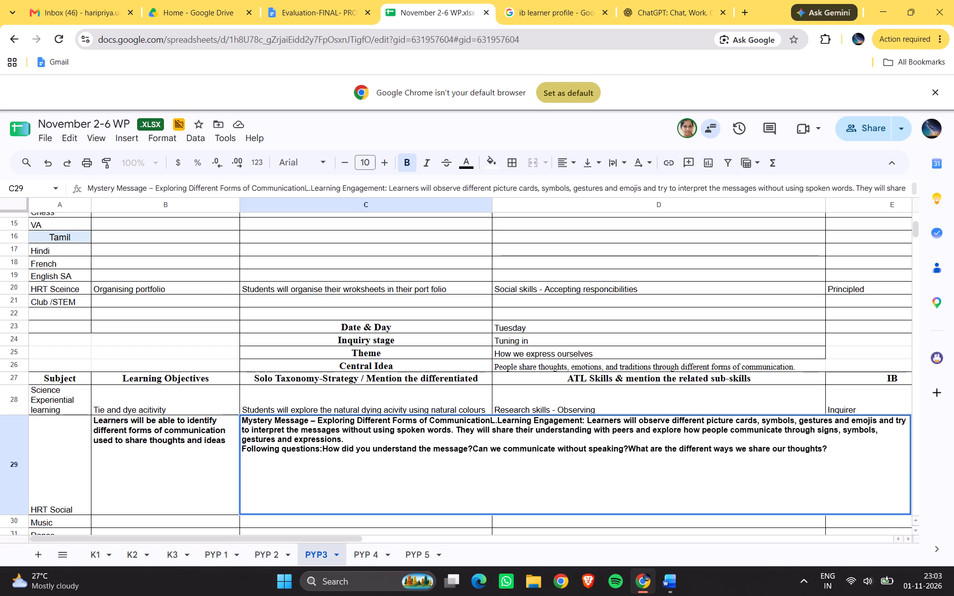
Reword the lead-in "Following questions" in the HRT Social activity cell to "Followied by the teacher's provocative questions".
{"action": "key", "text": "Right"}
{"action": "key", "text": "Right"}
{"action": "key", "text": "Right"}
{"action": "key", "text": "Right"}
{"action": "key", "text": "Right"}
{"action": "key", "text": "Right"}
{"action": "key", "text": "Delete"}
{"action": "key", "text": "Delete"}
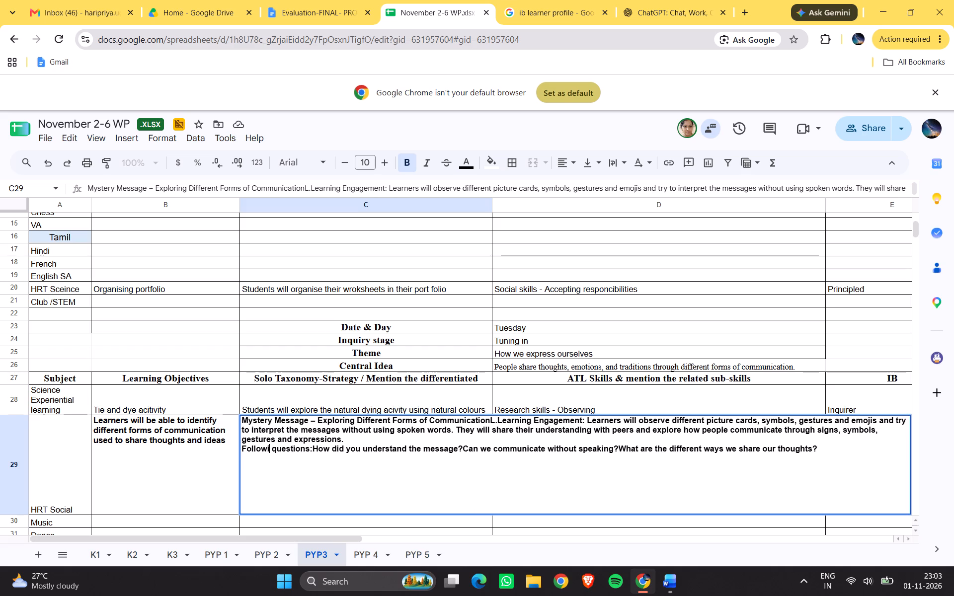
{"action": "key", "text": "Delete"}
{"action": "type", "text": "ed by tge"}
{"action": "key", "text": "space"}
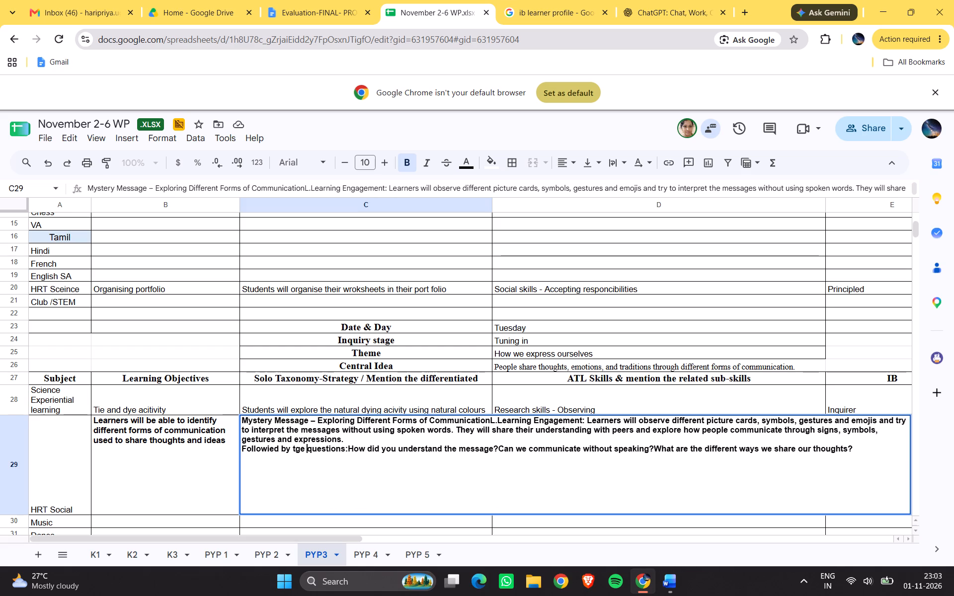
{"action": "key", "text": "BackSpace"}
{"action": "key", "text": "BackSpace"}
{"action": "key", "text": "BackSpace"}
{"action": "type", "text": "he"}
{"action": "key", "text": "space"}
{"action": "type", "text": "teacher"}
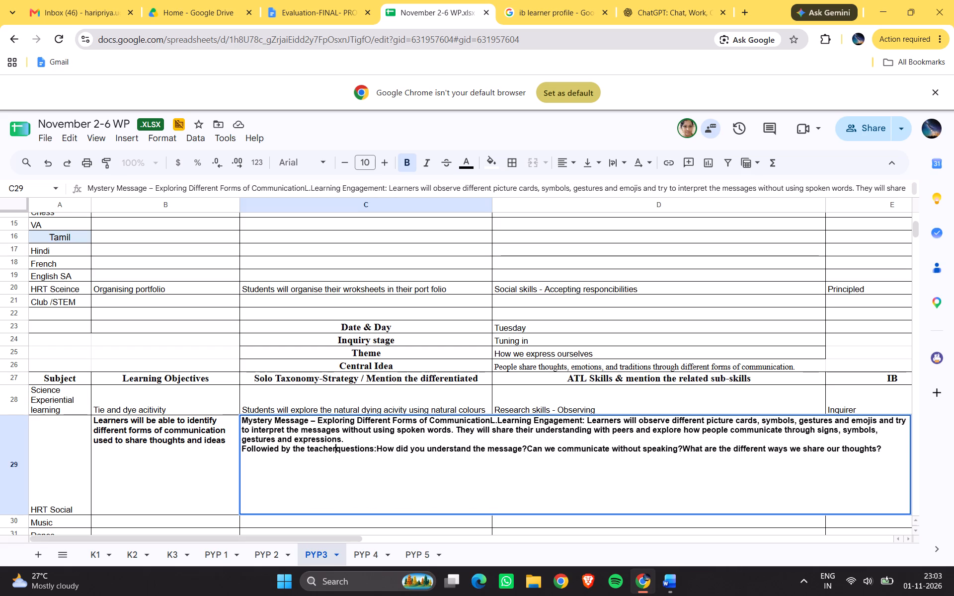
{"action": "type", "text": "'s"}
{"action": "key", "text": "space"}
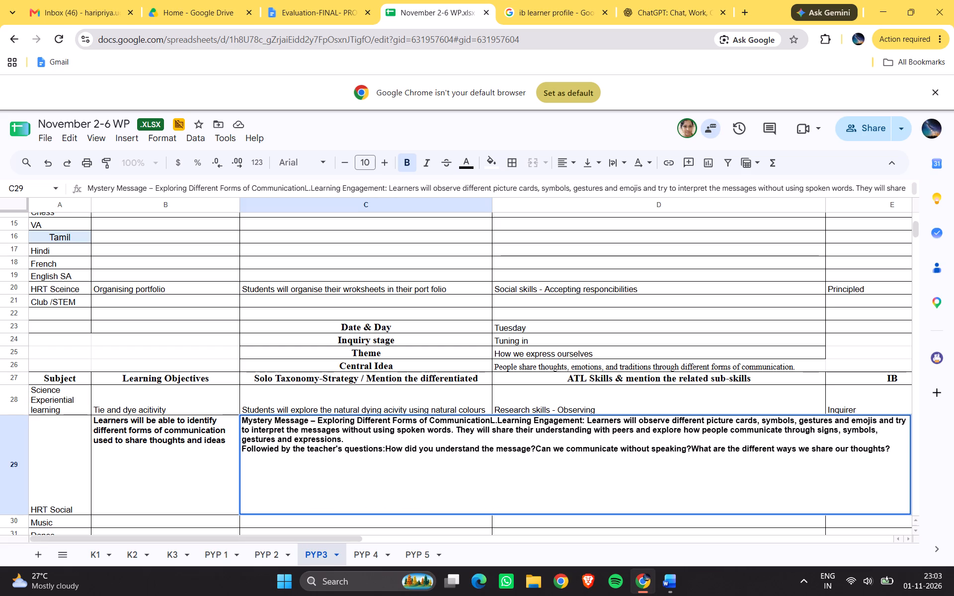
{"action": "key", "text": "o"}
{"action": "key", "text": "BackSpace"}
{"action": "type", "text": "provocat"}
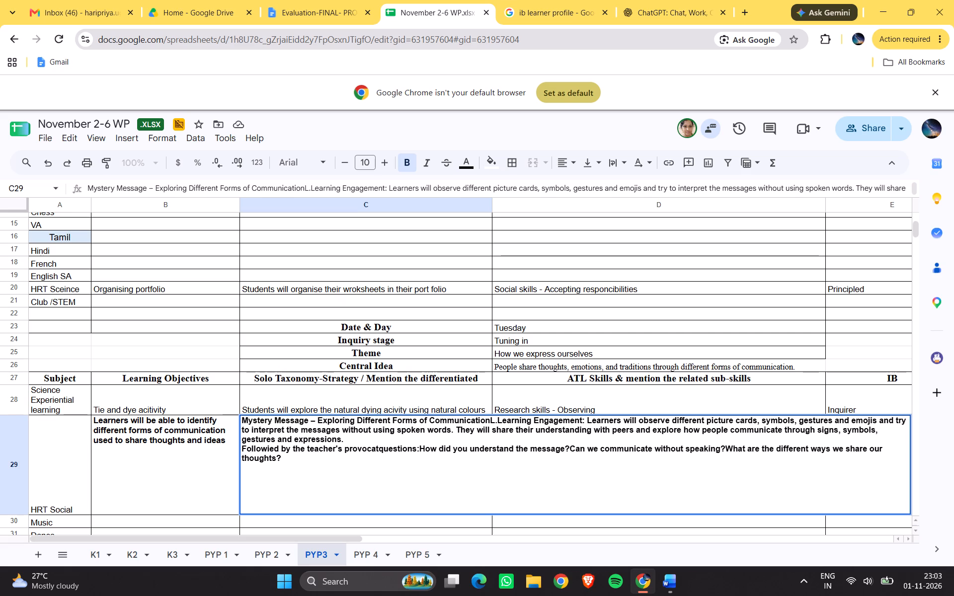
{"action": "type", "text": "ive"}
{"action": "key", "text": "space"}
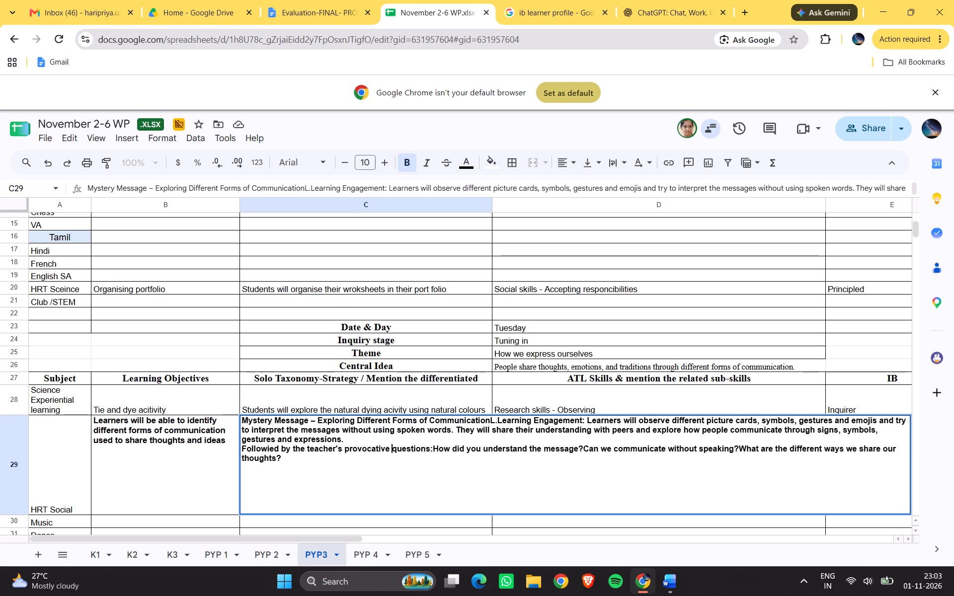
Add a space after "questions:" and start "How did you understand the message?" on a new line.
{"action": "key", "text": "Right"}
{"action": "key", "text": "Right"}
{"action": "key", "text": "Right"}
{"action": "key", "text": "Right"}
{"action": "key", "text": "Right"}
{"action": "key", "text": "Right"}
{"action": "key", "text": "Right"}
{"action": "key", "text": "Right"}
{"action": "key", "text": "Right"}
{"action": "key", "text": "Right"}
{"action": "key", "text": "space"}
{"action": "key", "text": "alt+Return"}
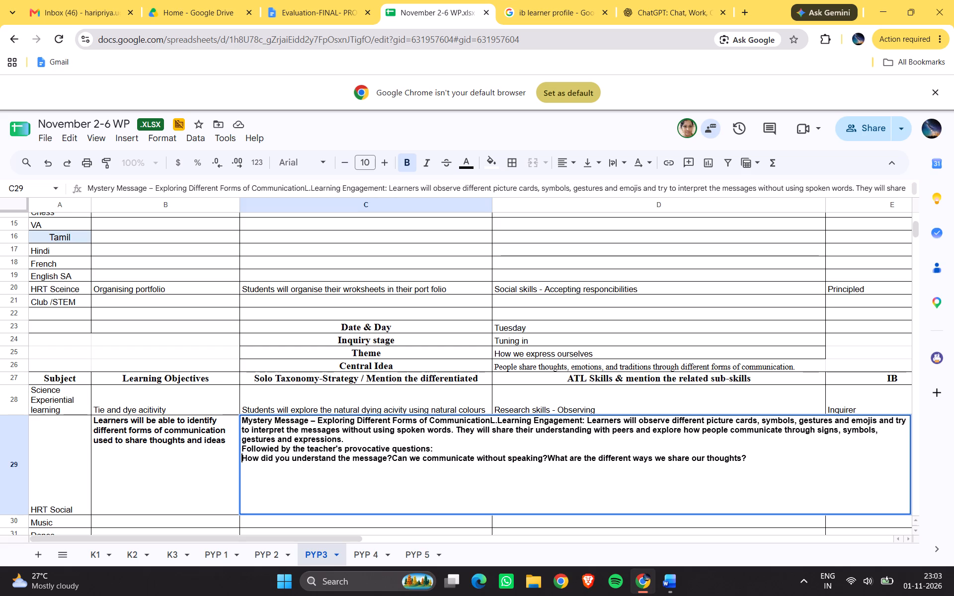
Start the question "Can we communicate without speaking?" on its own line in the activity cell.
{"action": "key", "text": "Right"}
{"action": "key", "text": "Right"}
{"action": "key", "text": "Right"}
{"action": "key", "text": "Right"}
{"action": "key", "text": "Right"}
{"action": "key", "text": "Right"}
{"action": "key", "text": "Right"}
{"action": "key", "text": "Right"}
{"action": "key", "text": "Right"}
{"action": "key", "text": "Right"}
{"action": "key", "text": "Right"}
{"action": "key", "text": "Right"}
{"action": "key", "text": "Right"}
{"action": "key", "text": "Right"}
{"action": "key", "text": "Right"}
{"action": "key", "text": "Right"}
{"action": "key", "text": "Right"}
{"action": "key", "text": "Right"}
{"action": "key", "text": "Right"}
{"action": "key", "text": "Right"}
{"action": "key", "text": "Right"}
{"action": "key", "text": "Right"}
{"action": "key", "text": "Right"}
{"action": "key", "text": "Right"}
{"action": "key", "text": "alt+Return"}
Start the question "What are the different ways we share our thoughts?" on its own line in the activity cell.
{"action": "key", "text": "Right"}
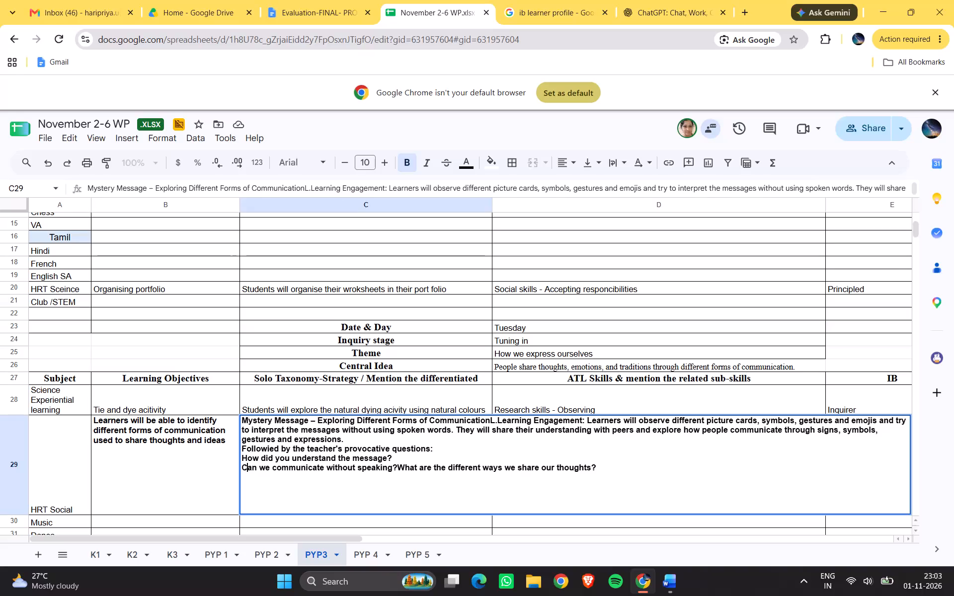
{"action": "key", "text": "Right"}
{"action": "key", "text": "Right"}
{"action": "key", "text": "Right"}
{"action": "key", "text": "Right"}
{"action": "key", "text": "Right"}
{"action": "key", "text": "Right"}
{"action": "key", "text": "Right"}
{"action": "key", "text": "Right"}
{"action": "key", "text": "Right"}
{"action": "key", "text": "Right"}
{"action": "key", "text": "Right"}
{"action": "key", "text": "Right"}
{"action": "key", "text": "Right"}
{"action": "key", "text": "Right"}
{"action": "key", "text": "Right"}
{"action": "key", "text": "Right"}
{"action": "key", "text": "Right"}
{"action": "key", "text": "Right"}
{"action": "key", "text": "Right"}
{"action": "key", "text": "Right"}
{"action": "key", "text": "Right"}
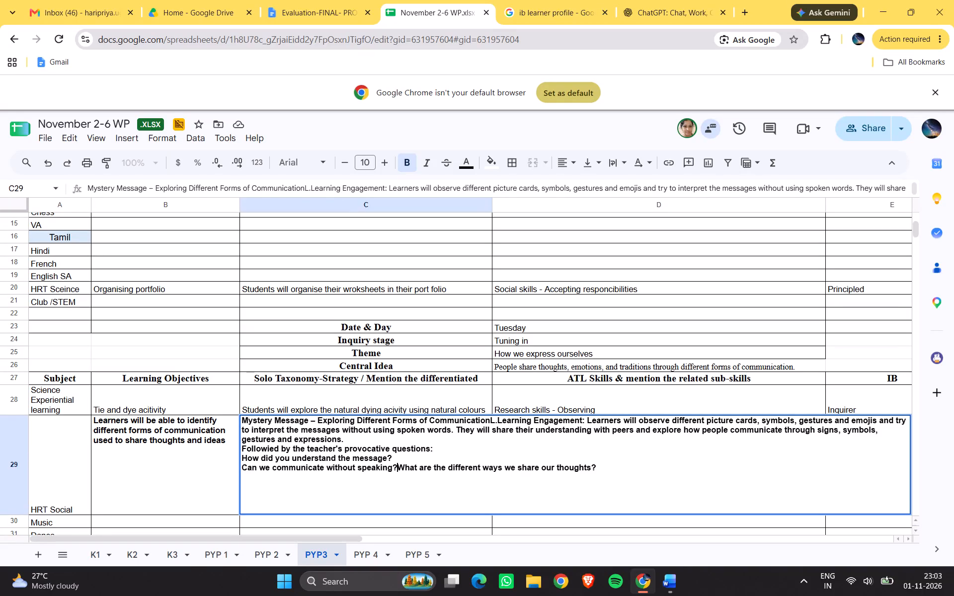
{"action": "key", "text": "alt+Return"}
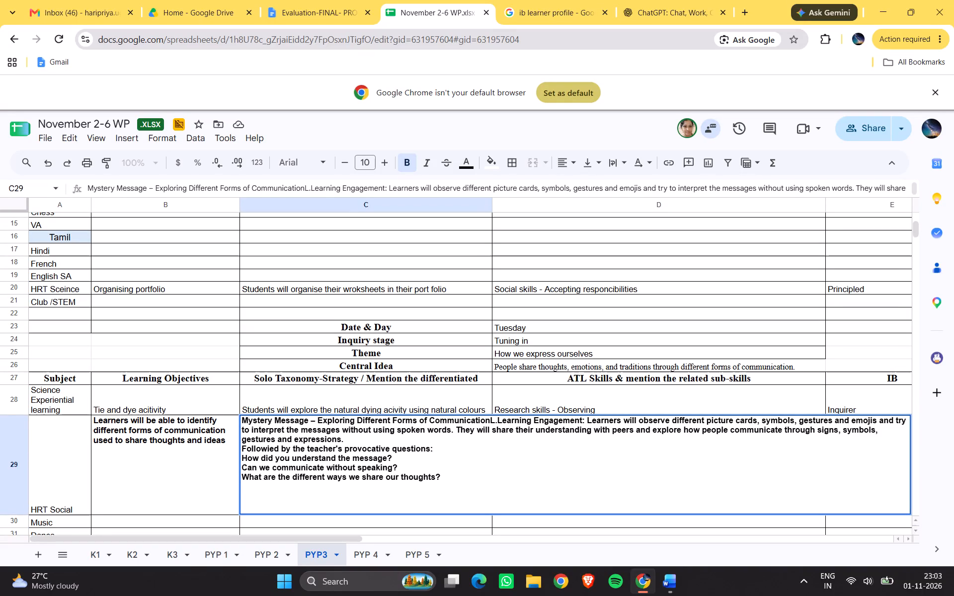
{"action": "left_click", "coordinate": [365, 426]}
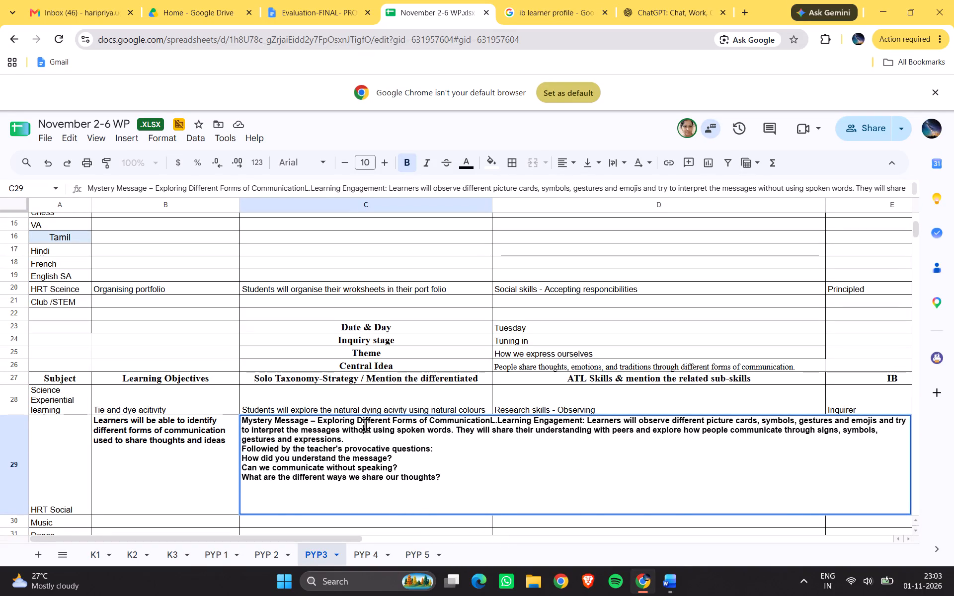
Remove the bold formatting from Tuesday's HRT Social learning objective and activity cells.
{"action": "left_click", "coordinate": [224, 449]}
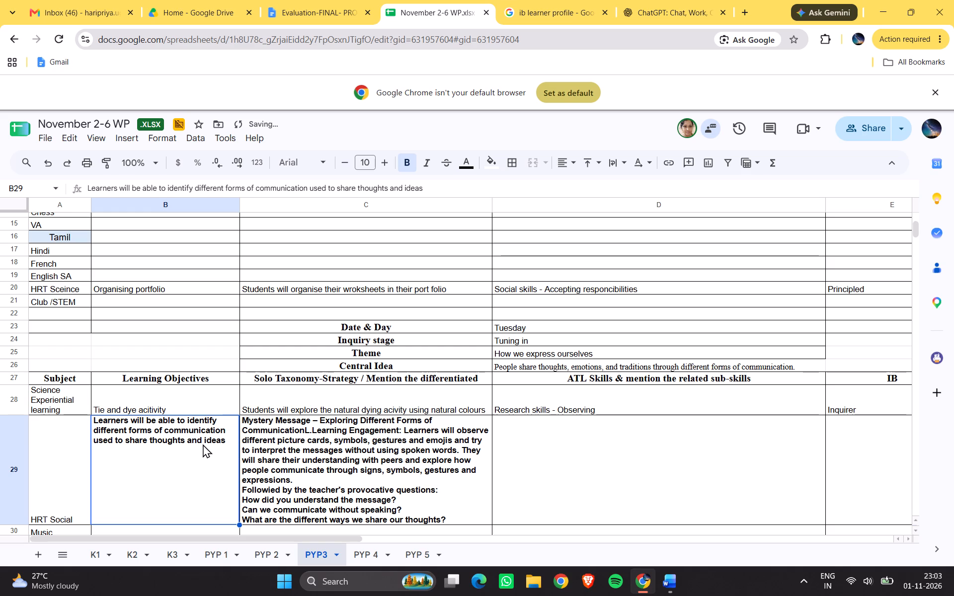
{"action": "key", "text": "shift+Right"}
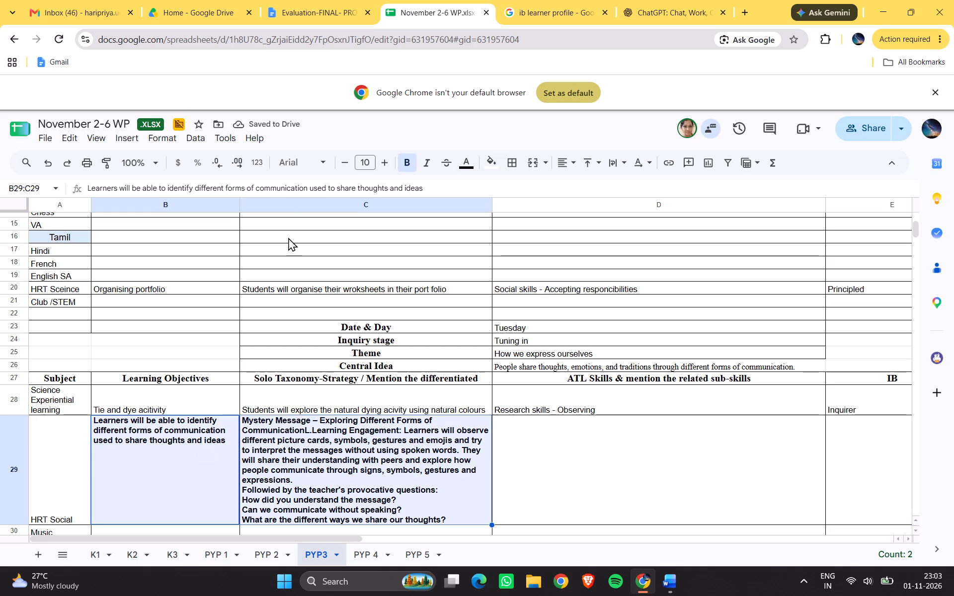
{"action": "left_click", "coordinate": [404, 159]}
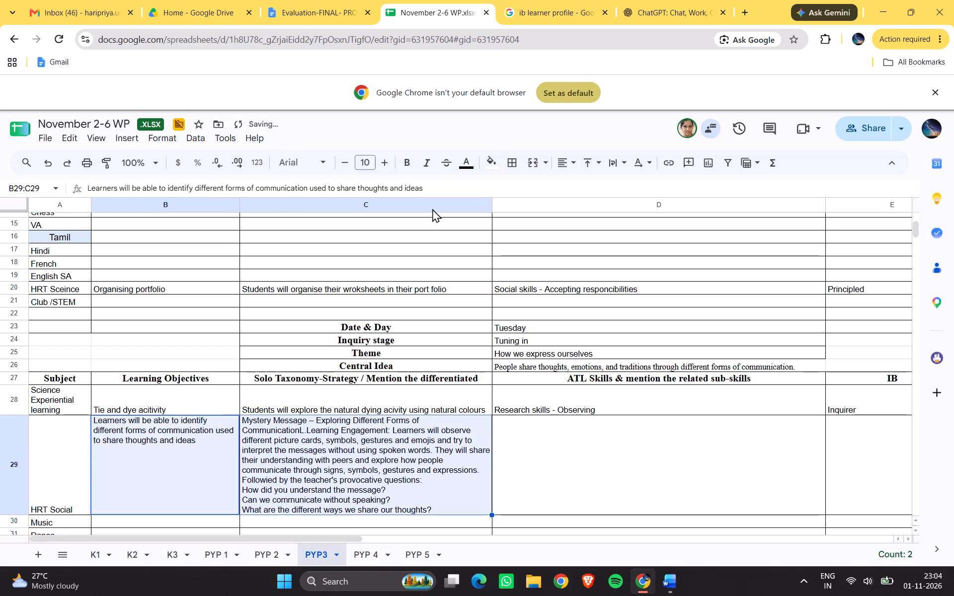
Enter "Thinking skills - Analysis" as the HRT Social ATL skill and "Inquirer" in its IB column.
{"action": "left_click", "coordinate": [551, 458]}
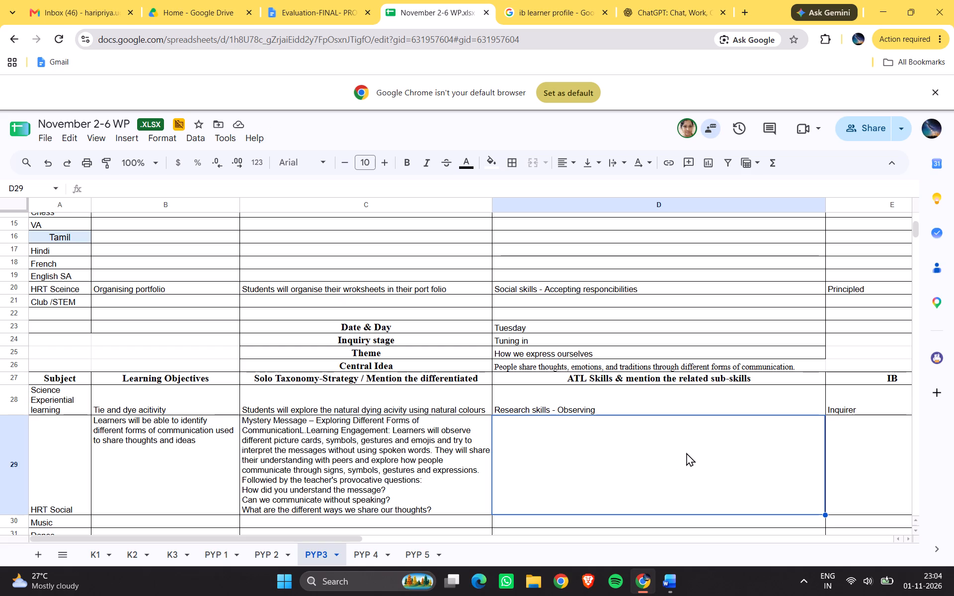
{"action": "type", "text": "Thinking skills - Analysis"}
{"action": "key", "text": "space"}
{"action": "key", "text": "Right"}
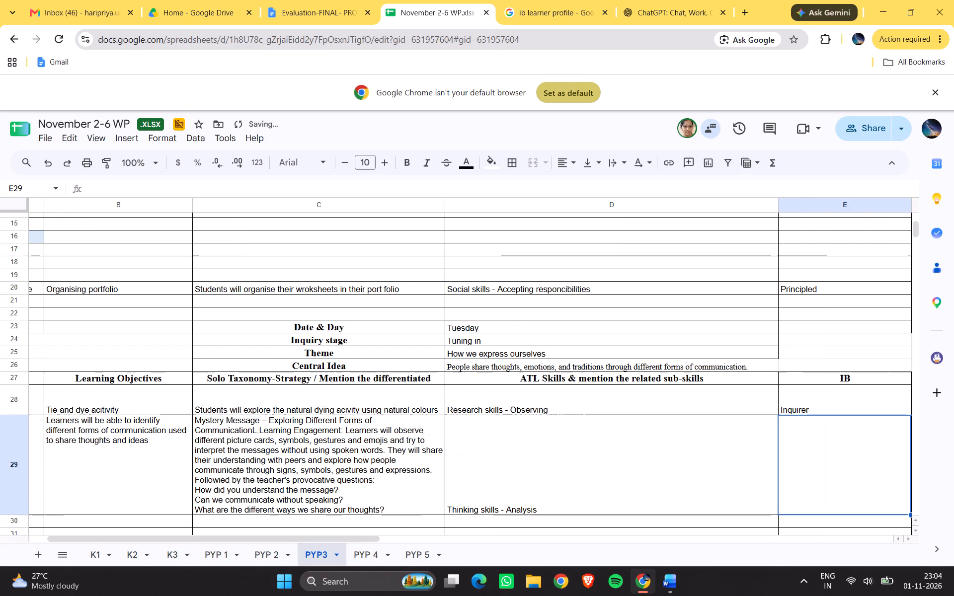
{"action": "type", "text": "In"}
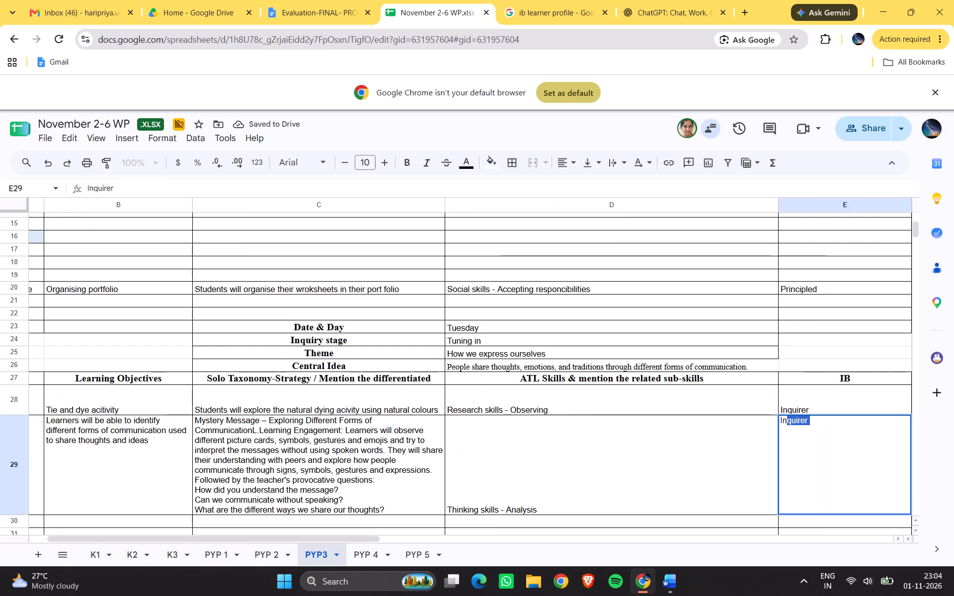
{"action": "key", "text": "Down"}
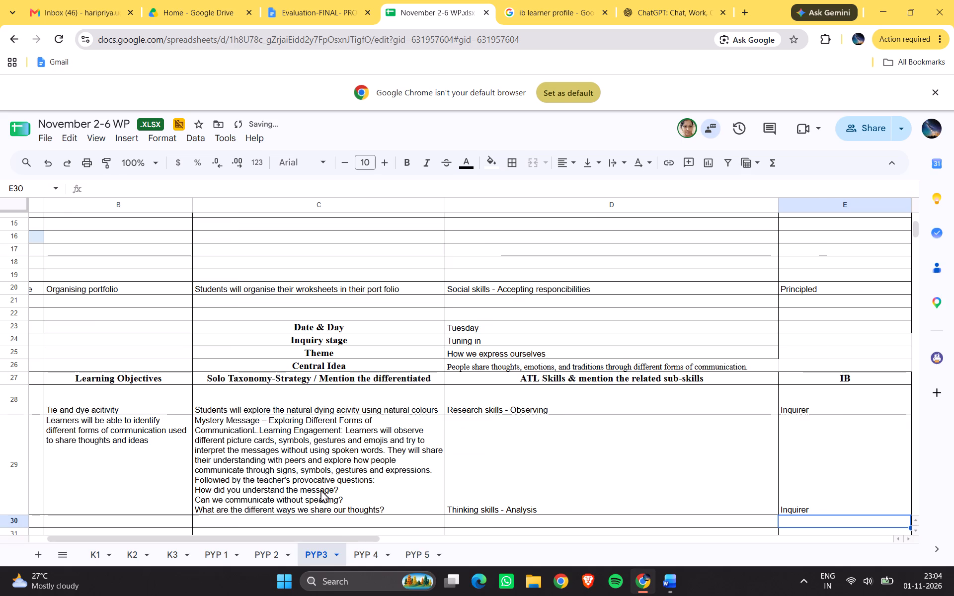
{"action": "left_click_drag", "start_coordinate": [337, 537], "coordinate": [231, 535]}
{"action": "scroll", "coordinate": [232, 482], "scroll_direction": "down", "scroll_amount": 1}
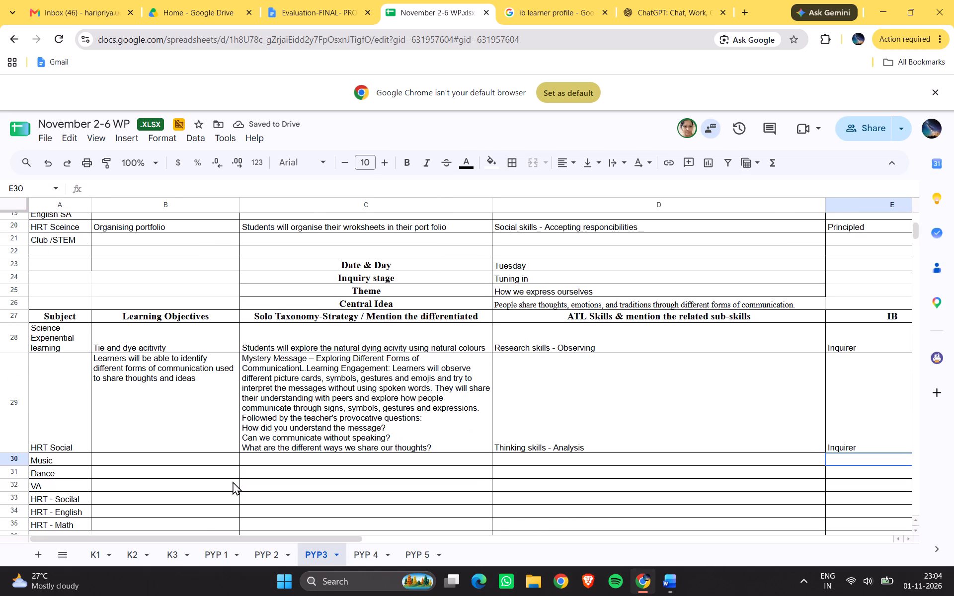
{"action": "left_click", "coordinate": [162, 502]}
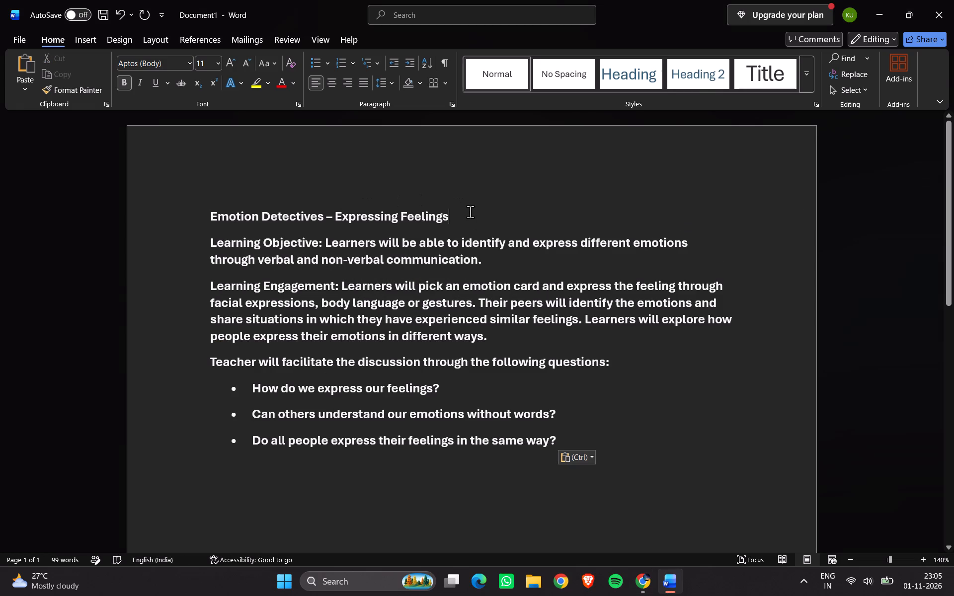
{"action": "key", "text": "Delete"}
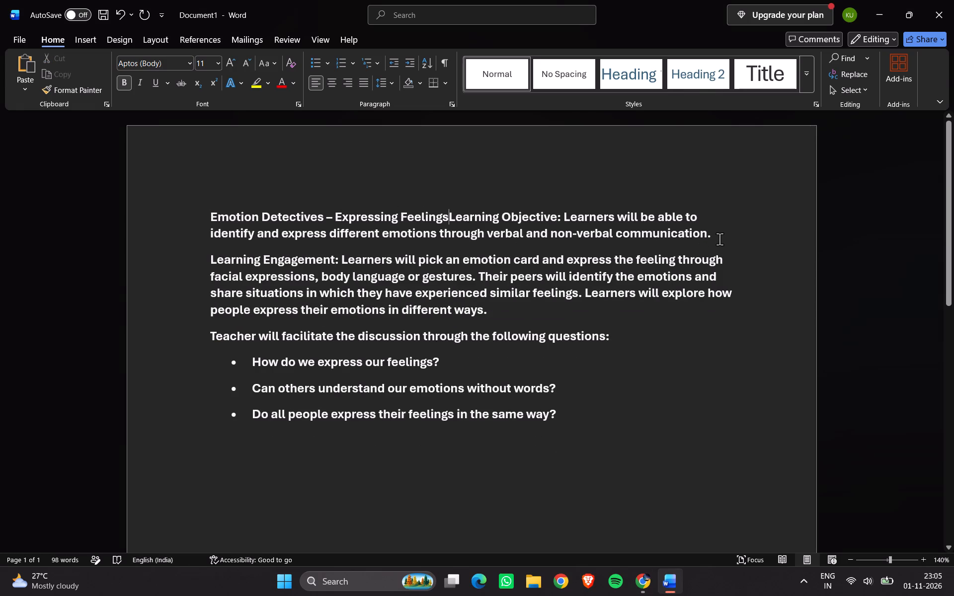
{"action": "left_click", "coordinate": [721, 239]}
{"action": "key", "text": "Delete"}
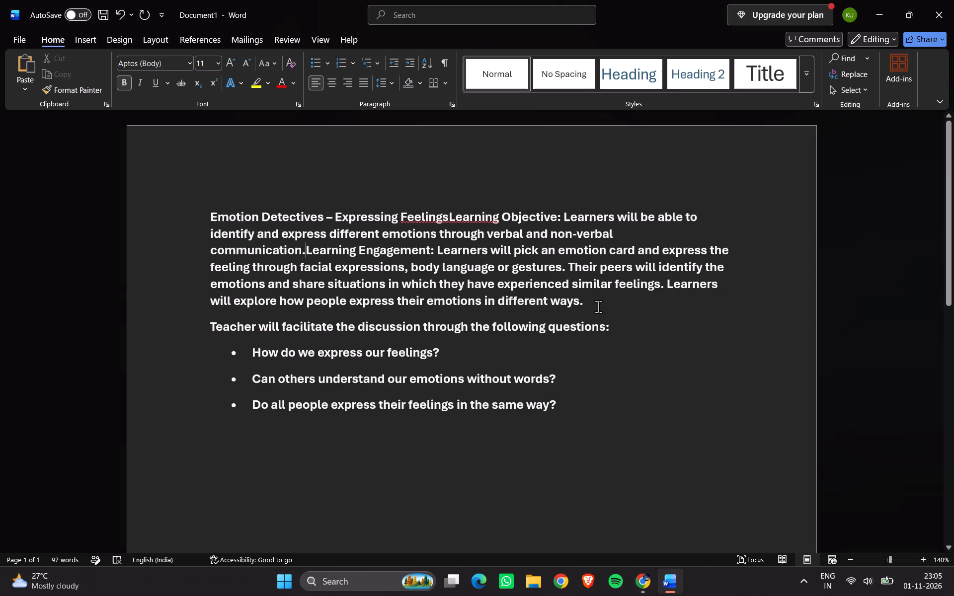
{"action": "left_click", "coordinate": [598, 306]}
{"action": "key", "text": "Delete"}
{"action": "left_click", "coordinate": [484, 327]}
{"action": "key", "text": "Delete"}
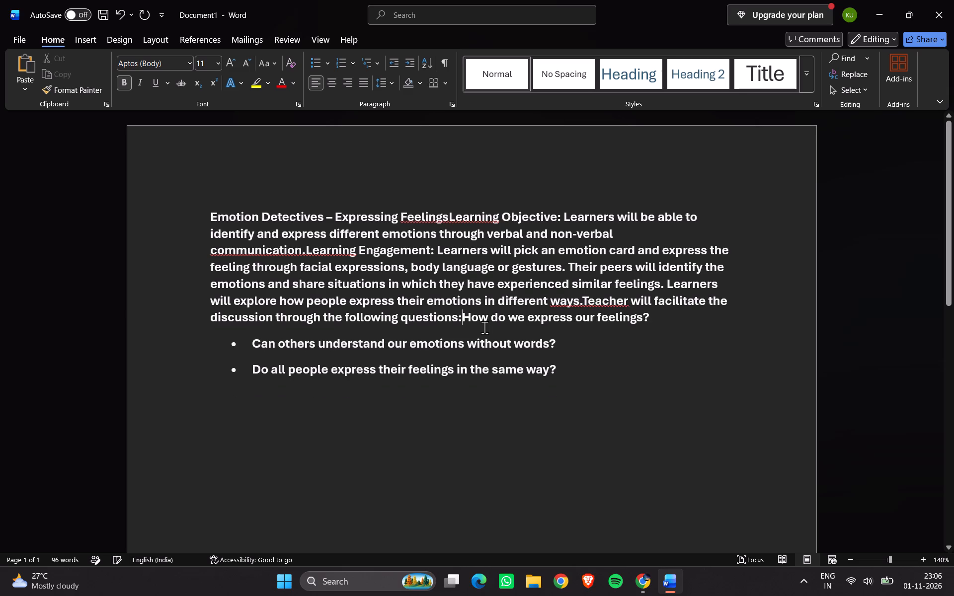
{"action": "left_click", "coordinate": [686, 324]}
{"action": "key", "text": "Delete"}
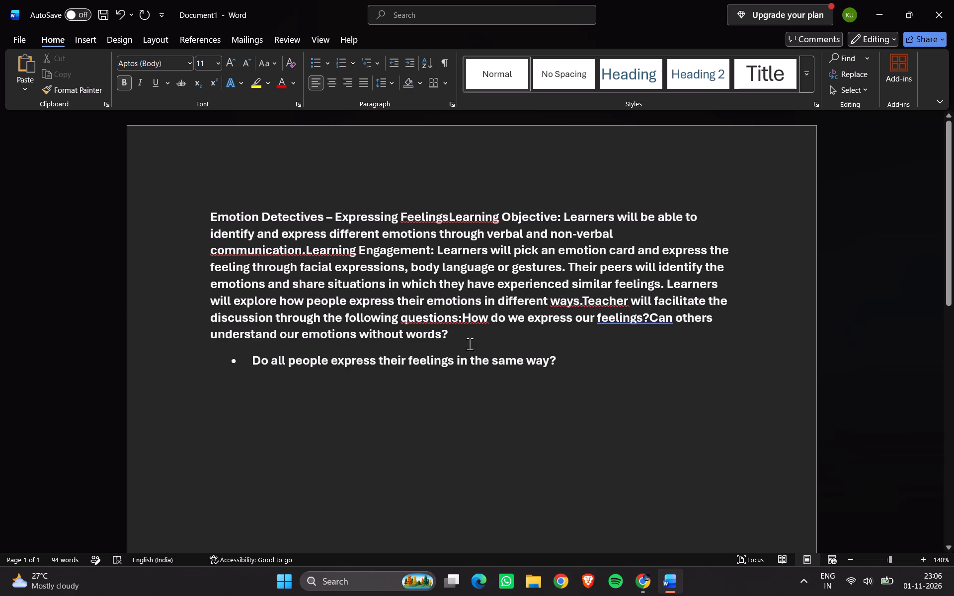
{"action": "left_click", "coordinate": [466, 336]}
{"action": "key", "text": "Delete"}
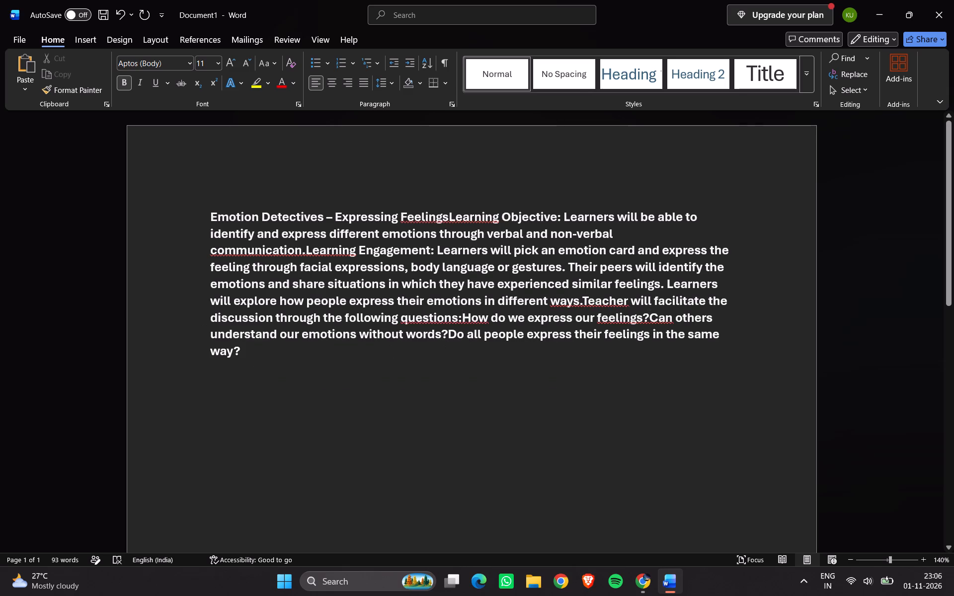
Remove the bold formatting from the whole Emotion Detectives paragraph and cut it from the document.
{"action": "left_click", "coordinate": [215, 211]}
{"action": "left_click_drag", "start_coordinate": [214, 210], "coordinate": [220, 259]}
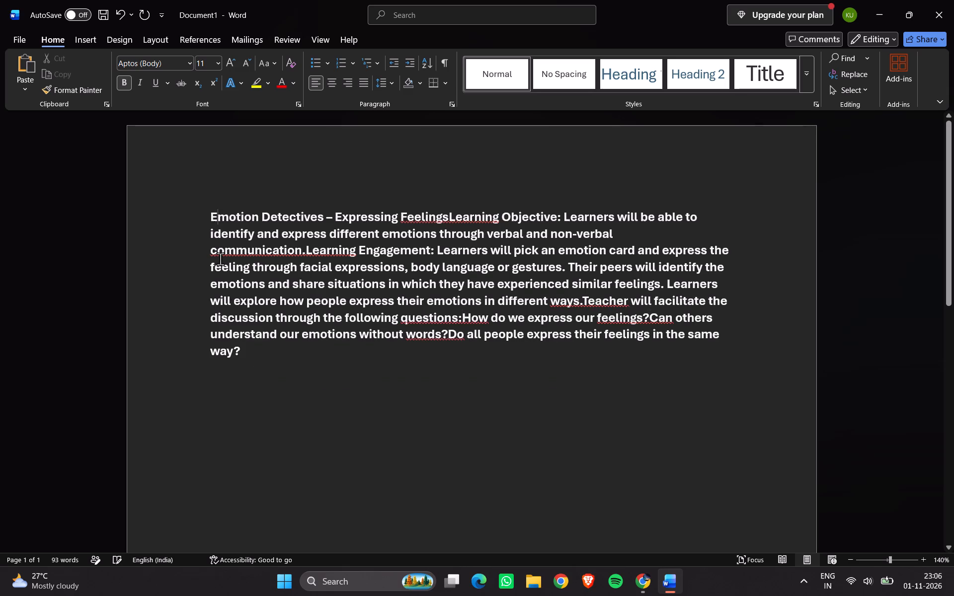
{"action": "left_click_drag", "start_coordinate": [220, 259], "coordinate": [259, 391]}
{"action": "left_click", "coordinate": [122, 79]}
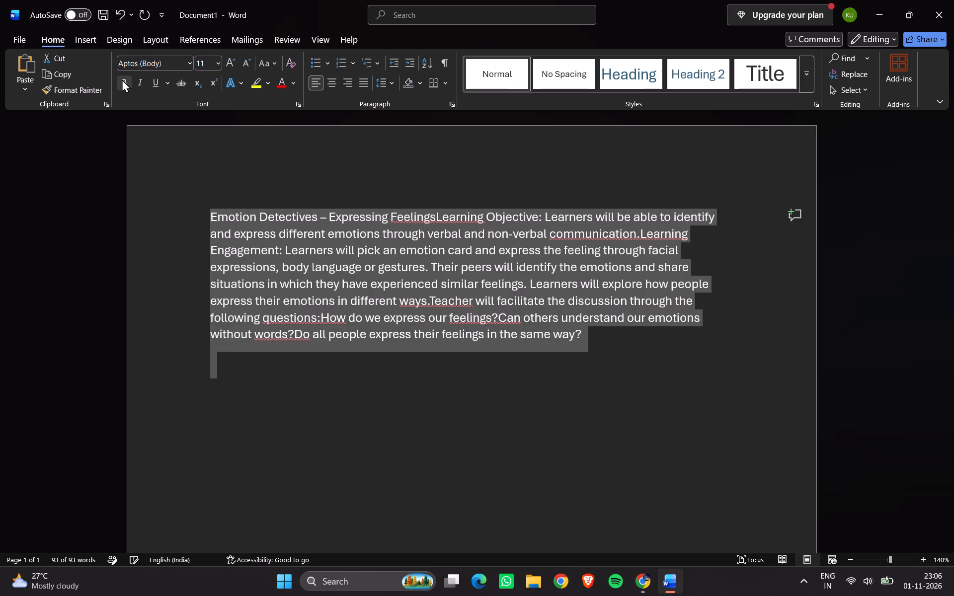
{"action": "key", "text": "ctrl+x"}
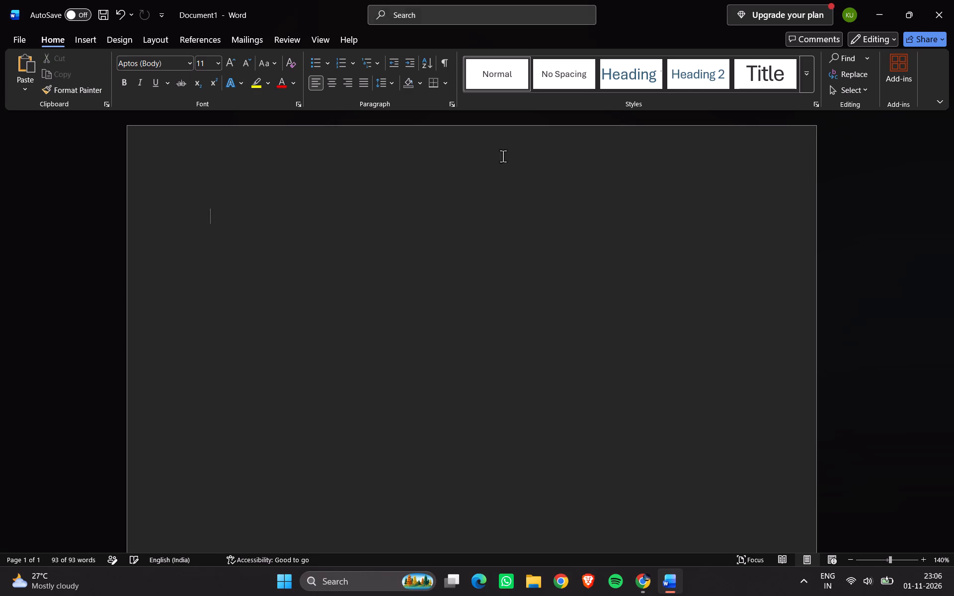
Switch to the November 2-6 WP planner in Chrome and paste the paragraph into the Solo Taxonomy-Strategy cell of PYP3's Tuesday HRT - Socilal row.
{"action": "left_click", "coordinate": [553, 587]}
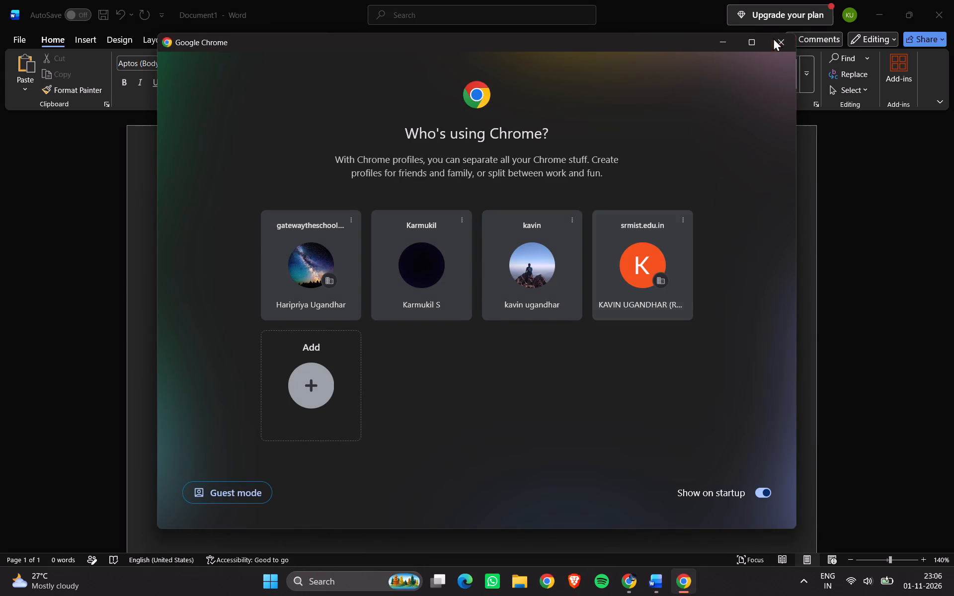
{"action": "left_click", "coordinate": [775, 35]}
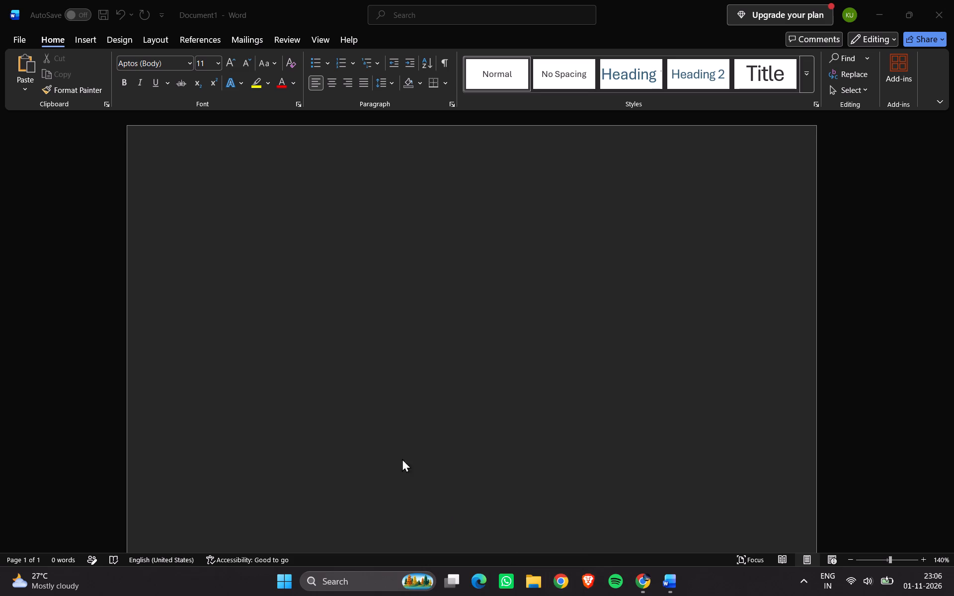
{"action": "left_click", "coordinate": [636, 586]}
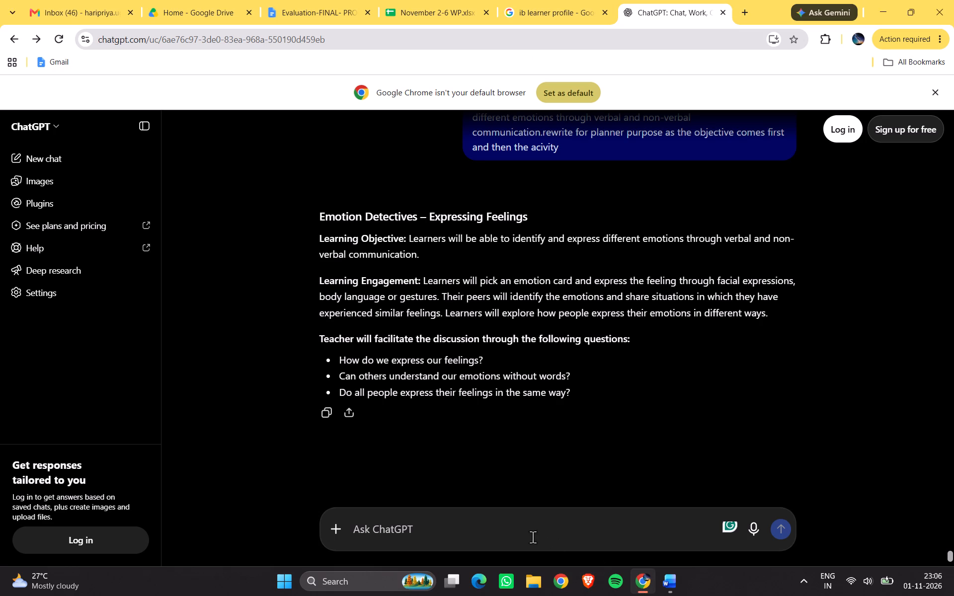
{"action": "left_click", "coordinate": [446, 0]}
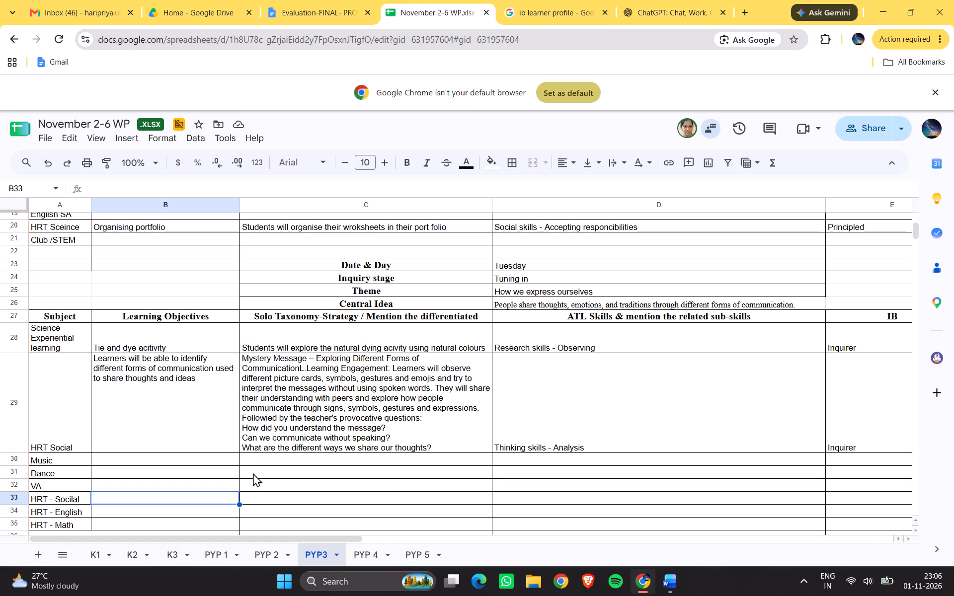
{"action": "left_click", "coordinate": [286, 498]}
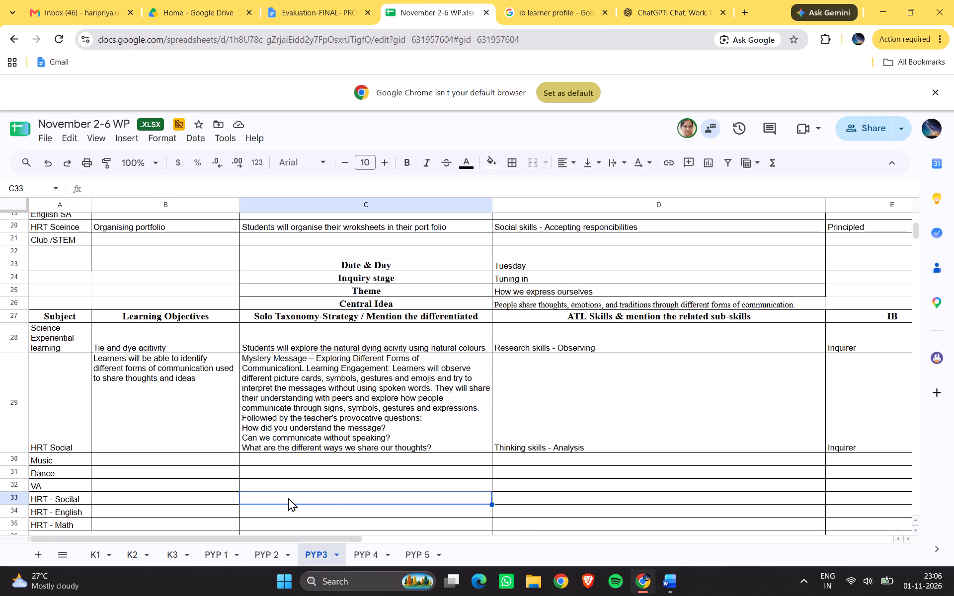
{"action": "key", "text": "ctrl+v"}
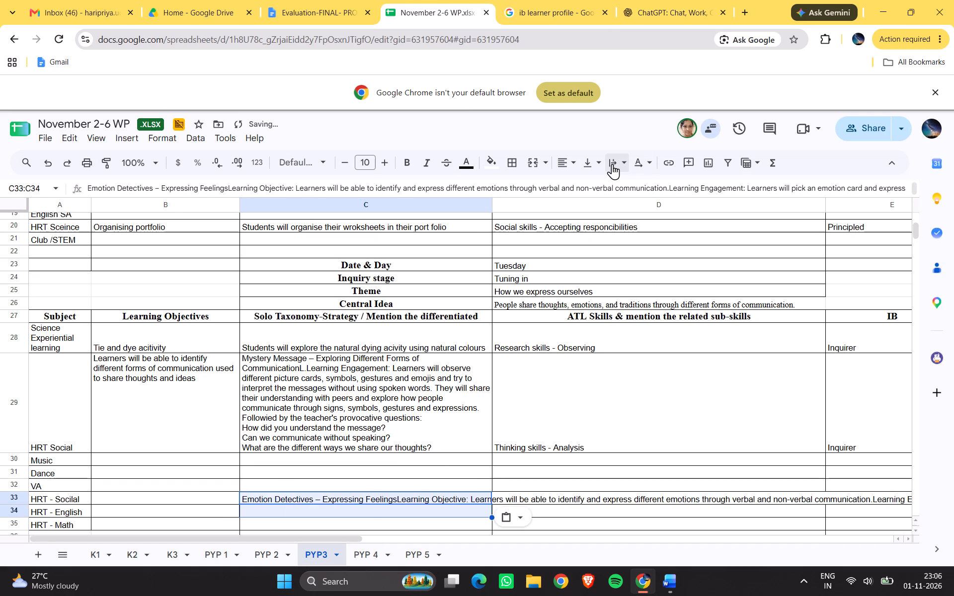
Wrap the pasted Emotion Detectives text within its cell and fit the HRT - Socilal row height to it.
{"action": "left_click", "coordinate": [612, 164]}
{"action": "left_click", "coordinate": [636, 190]}
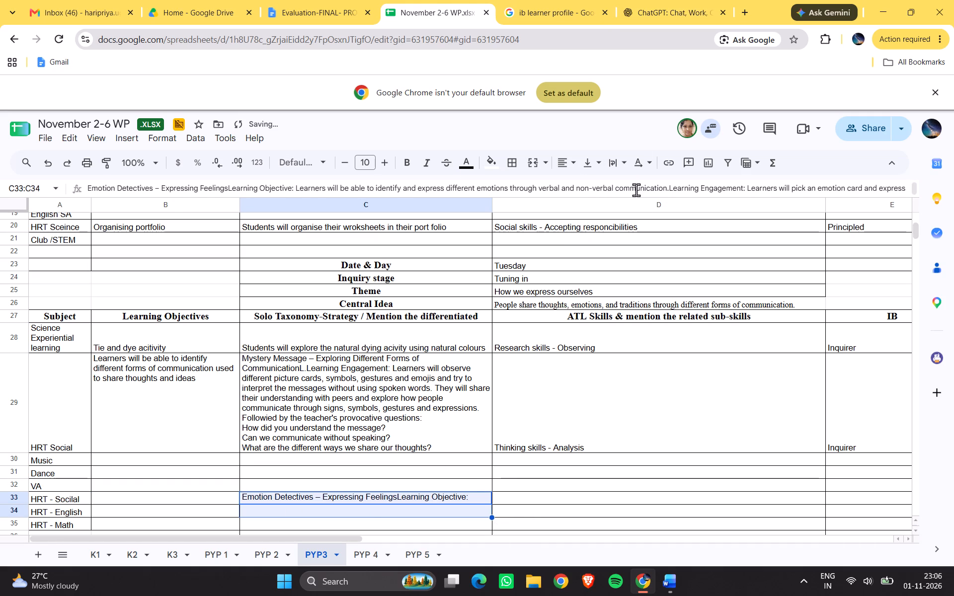
{"action": "double_click", "coordinate": [19, 507]}
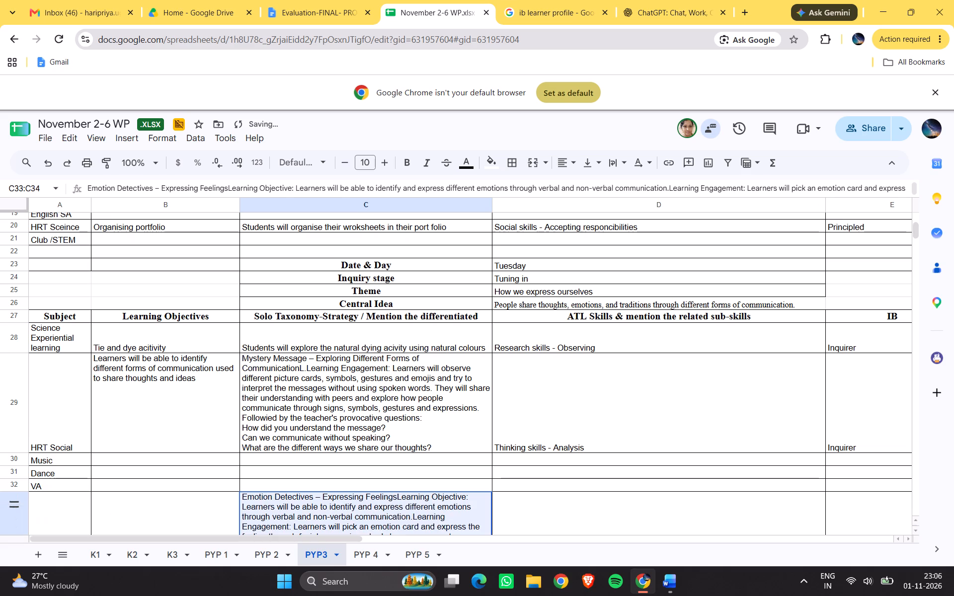
Move the text from "Learning Objective:" through "communication.Learning" out of the Emotion Detectives cell into the same row's Learning Objectives cell.
{"action": "scroll", "coordinate": [272, 508], "scroll_direction": "down", "scroll_amount": 2}
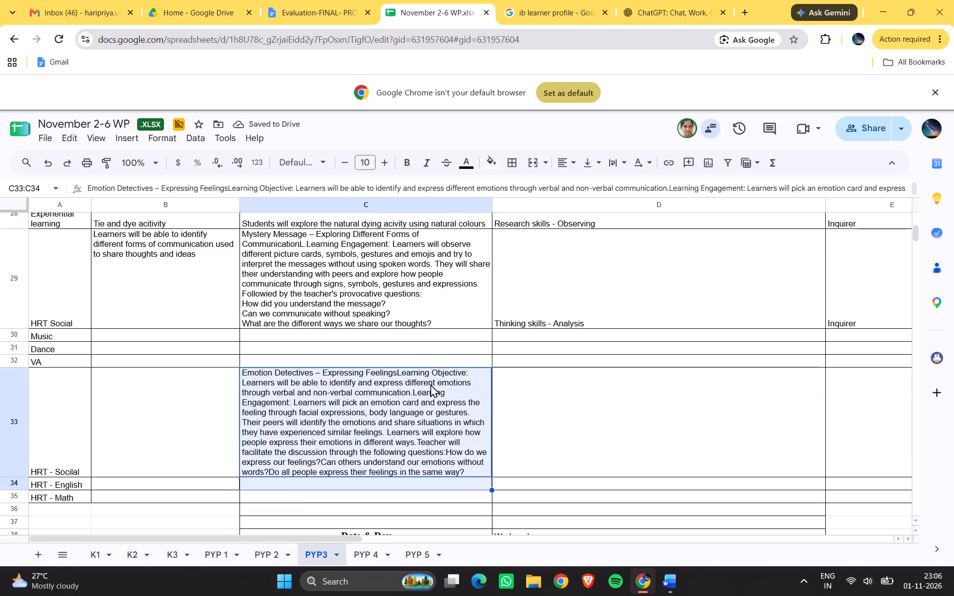
{"action": "left_click", "coordinate": [402, 371]}
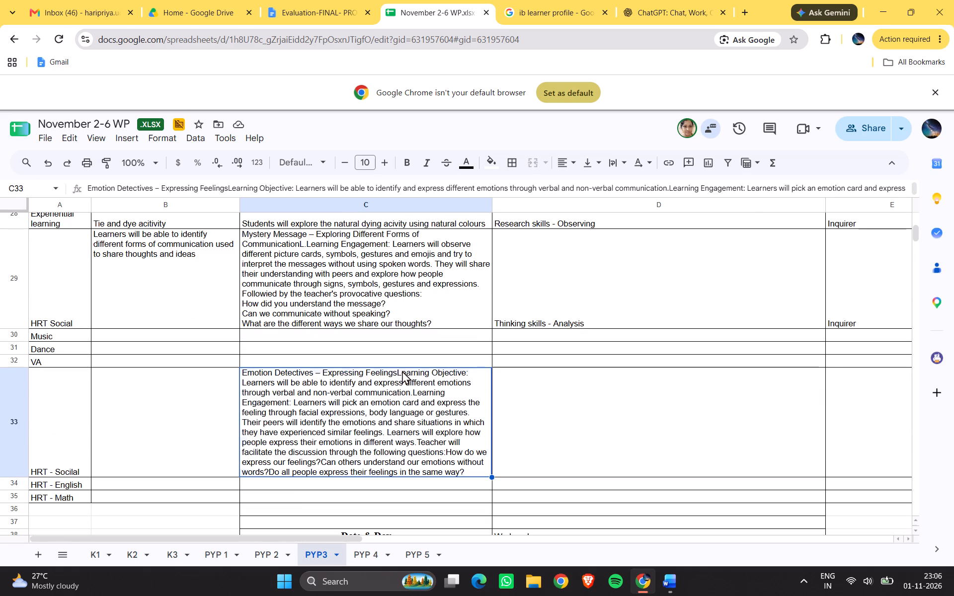
{"action": "double_click", "coordinate": [396, 373]}
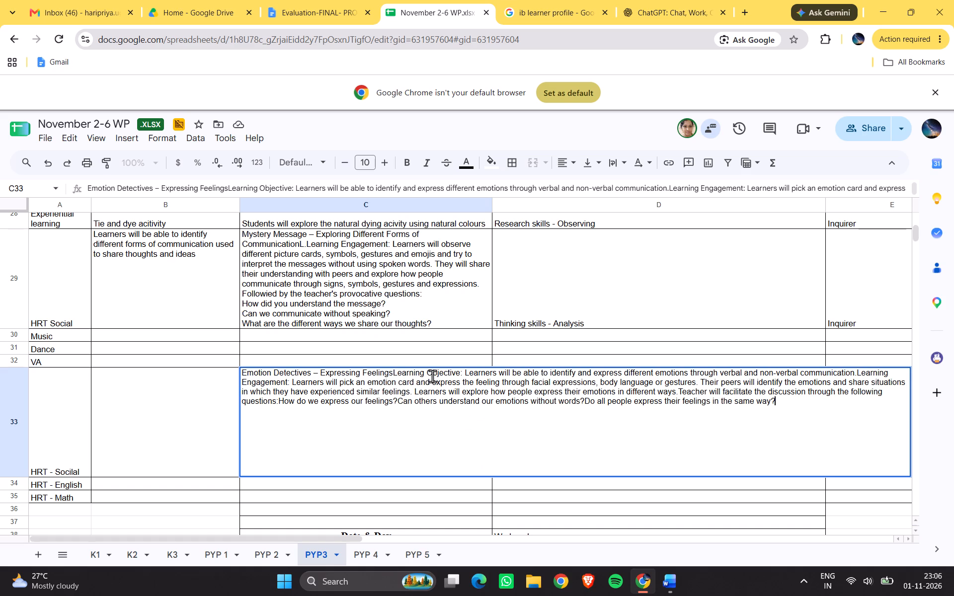
{"action": "left_click", "coordinate": [392, 371]}
{"action": "left_click_drag", "start_coordinate": [394, 371], "coordinate": [682, 395]}
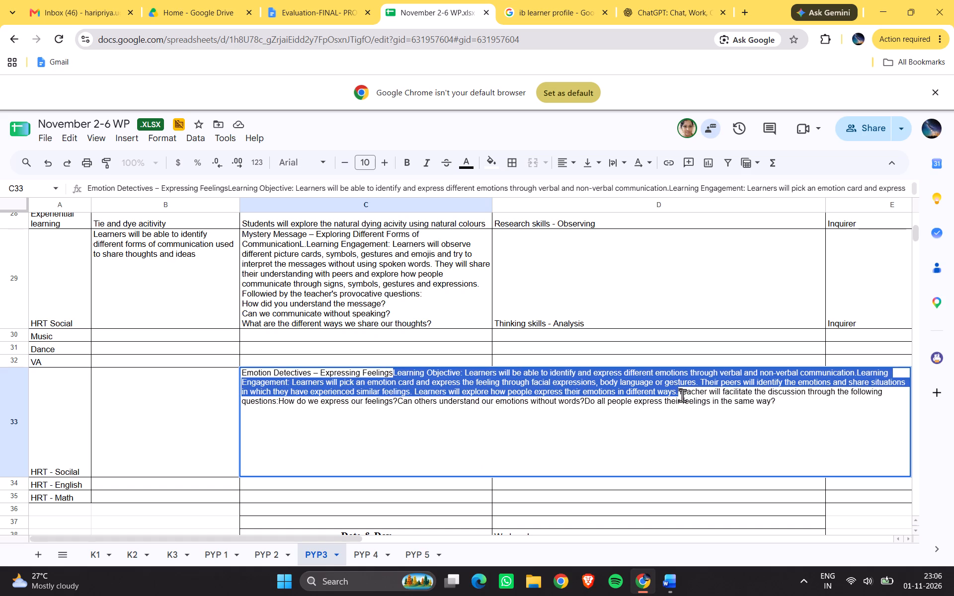
{"action": "left_click_drag", "start_coordinate": [682, 395], "coordinate": [367, 379]}
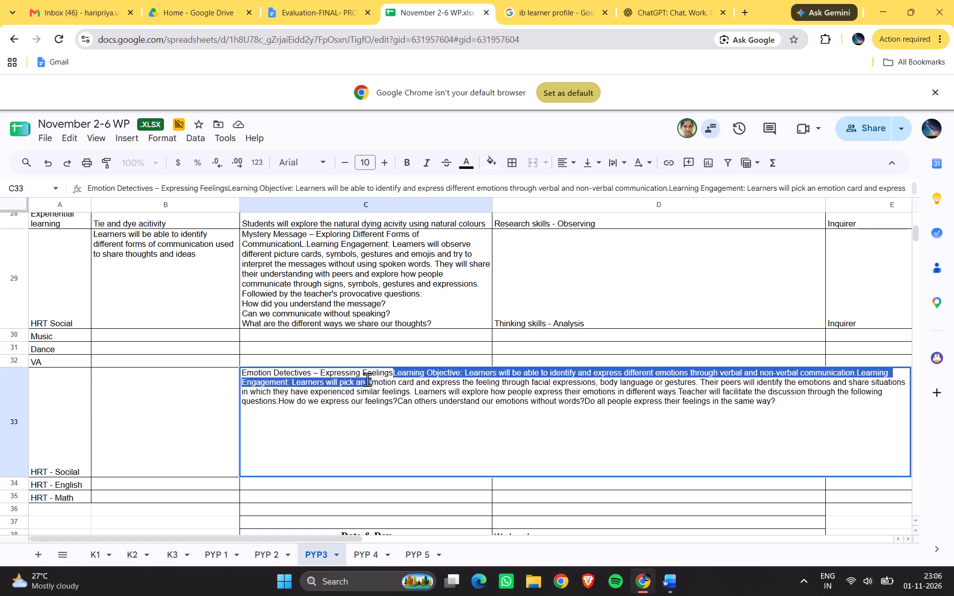
{"action": "left_click_drag", "start_coordinate": [367, 379], "coordinate": [413, 375]}
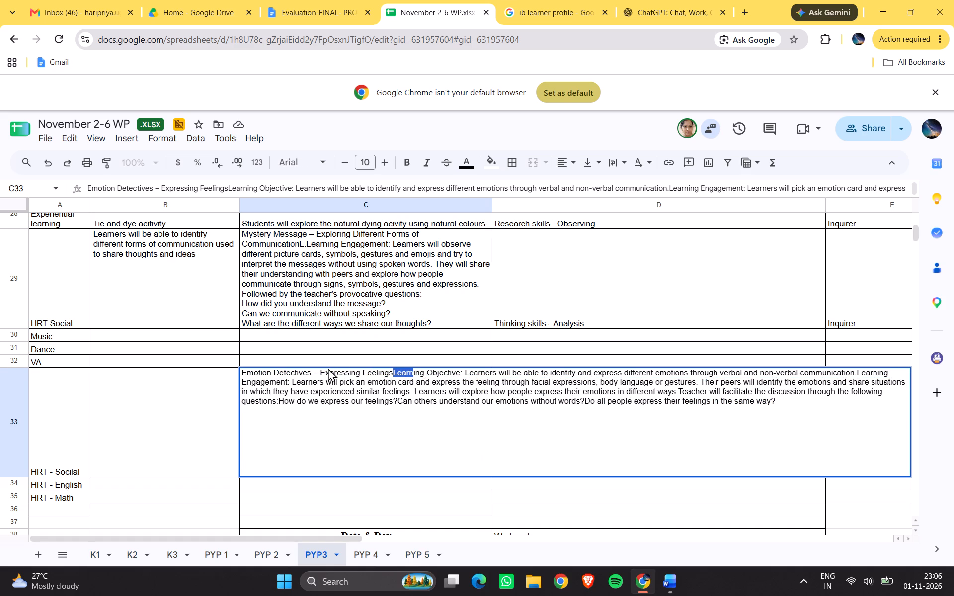
{"action": "left_click", "coordinate": [406, 372]}
{"action": "left_click_drag", "start_coordinate": [394, 372], "coordinate": [466, 372]}
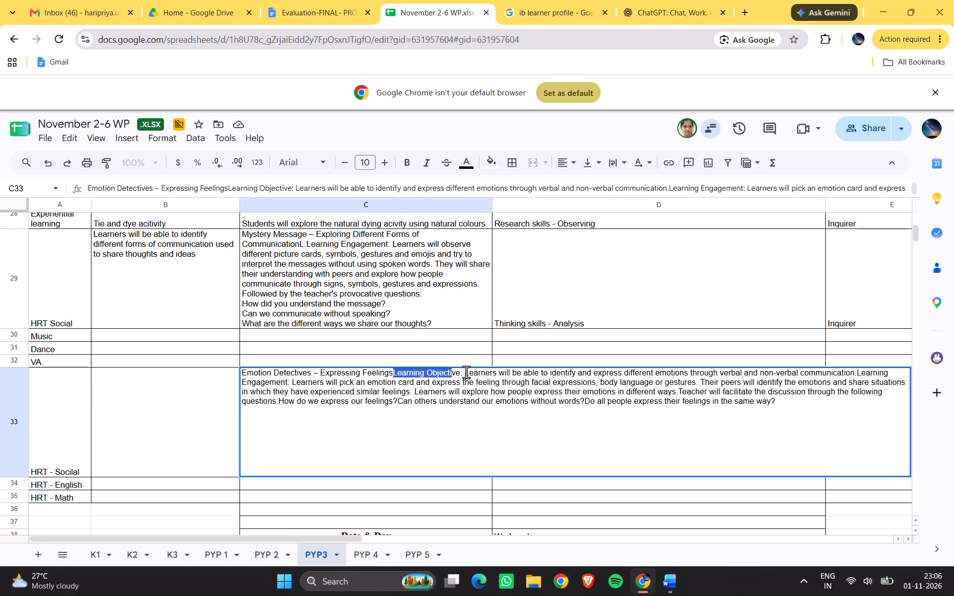
{"action": "left_click_drag", "start_coordinate": [466, 372], "coordinate": [897, 375]}
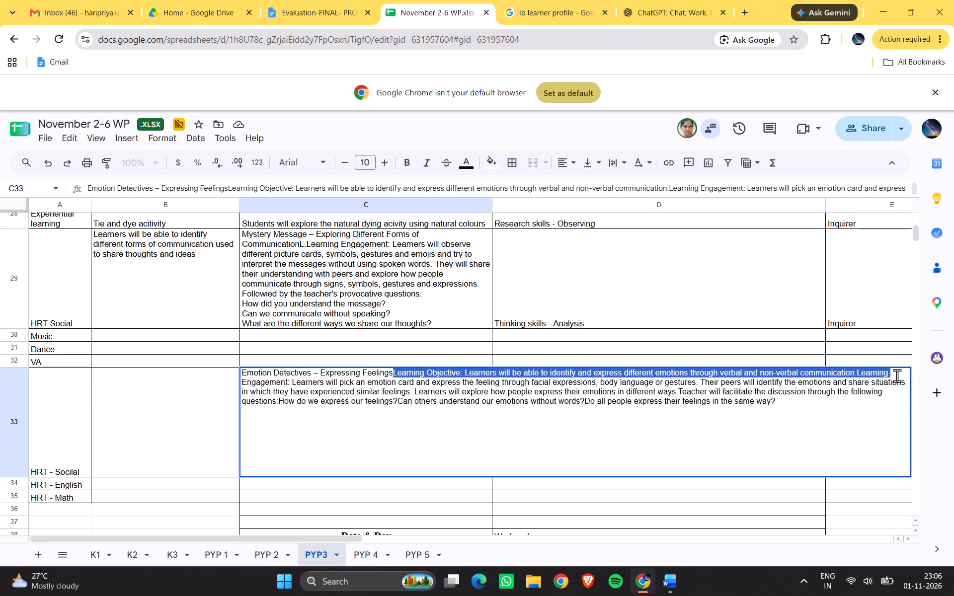
{"action": "left_click_drag", "start_coordinate": [897, 375], "coordinate": [898, 374]}
{"action": "key", "text": "ctrl+x"}
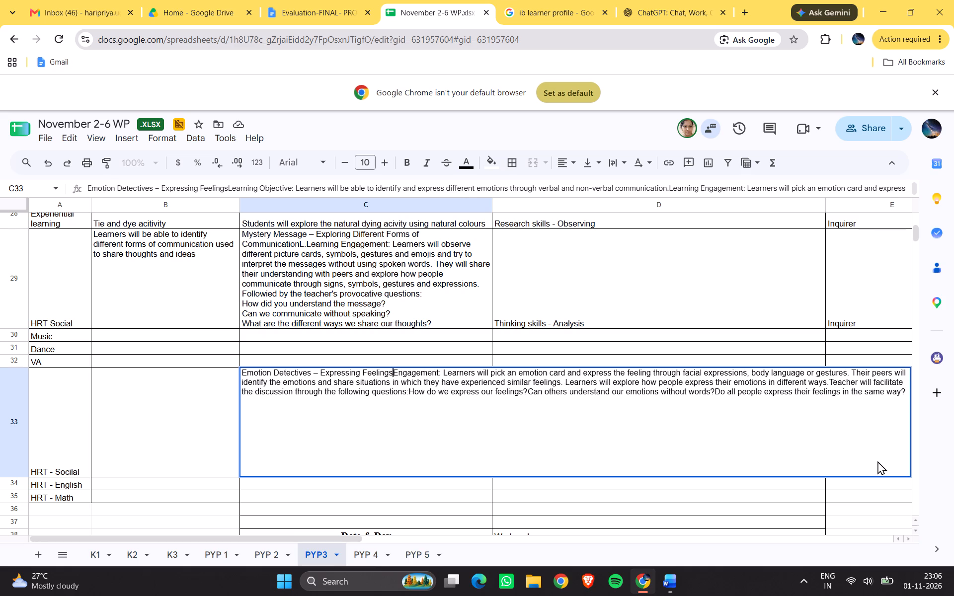
{"action": "left_click", "coordinate": [182, 442]}
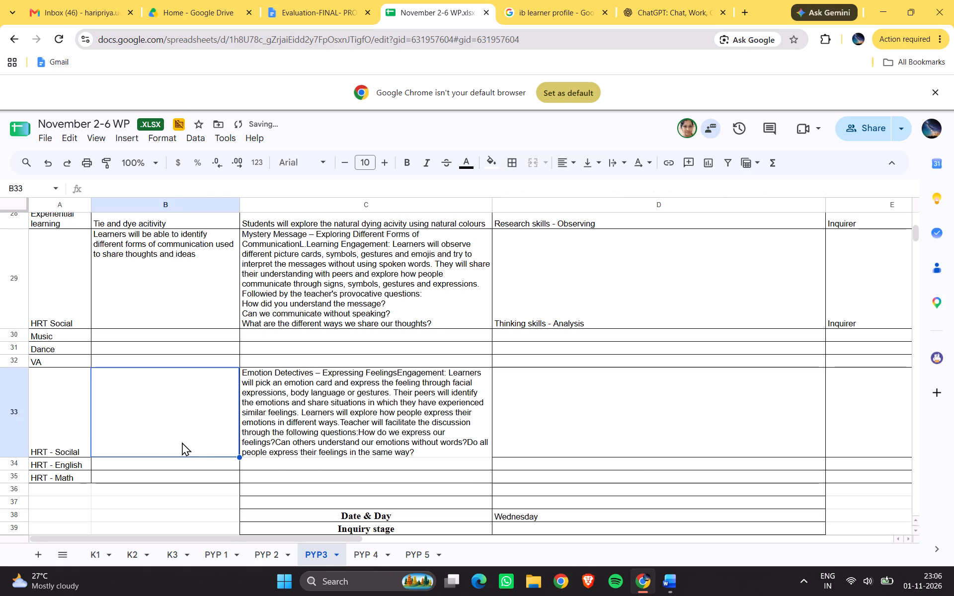
{"action": "key", "text": "ctrl+v"}
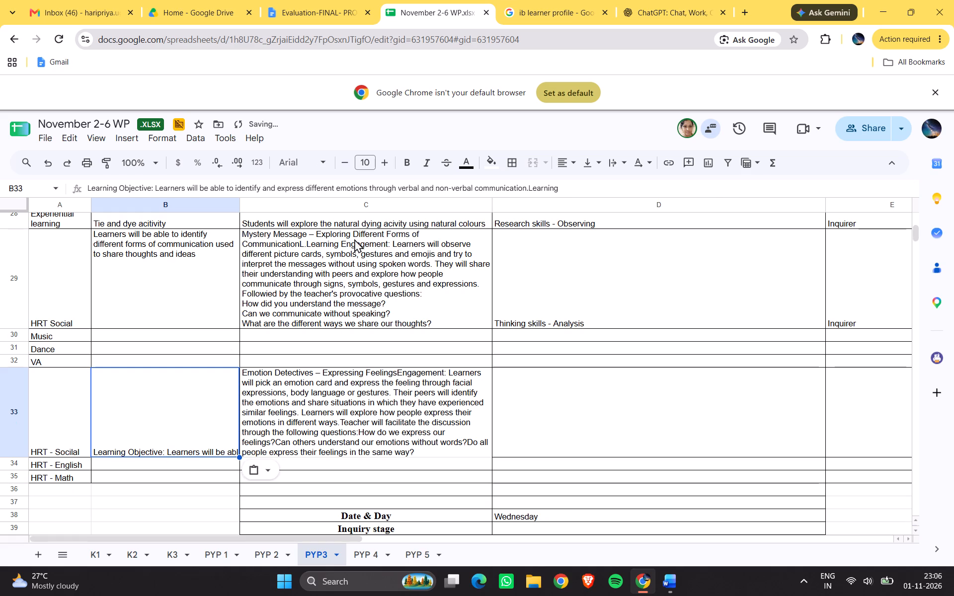
Wrap the text in the HRT - Socilal row's Learning Objectives cell.
{"action": "left_click", "coordinate": [614, 159]}
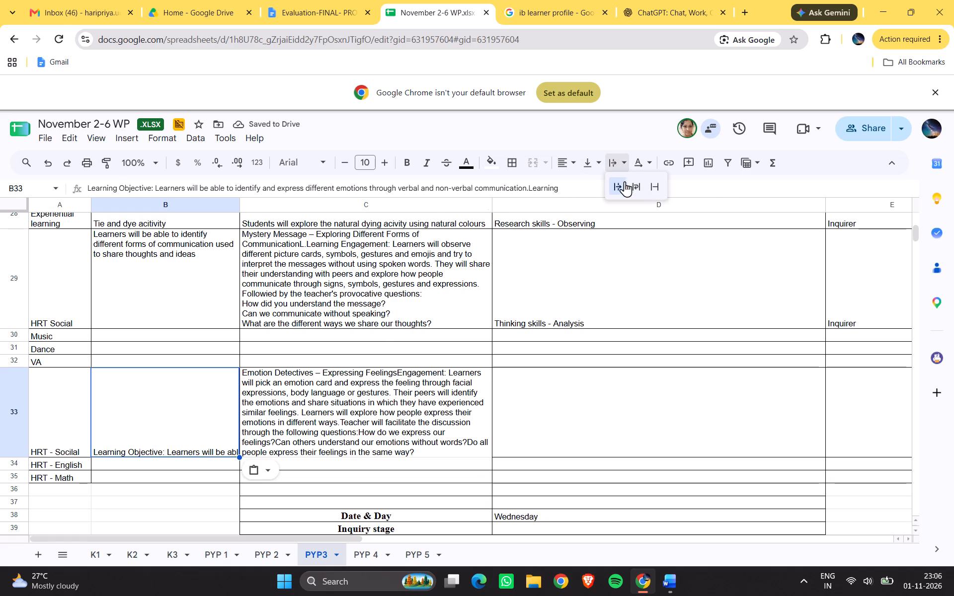
{"action": "left_click", "coordinate": [634, 187]}
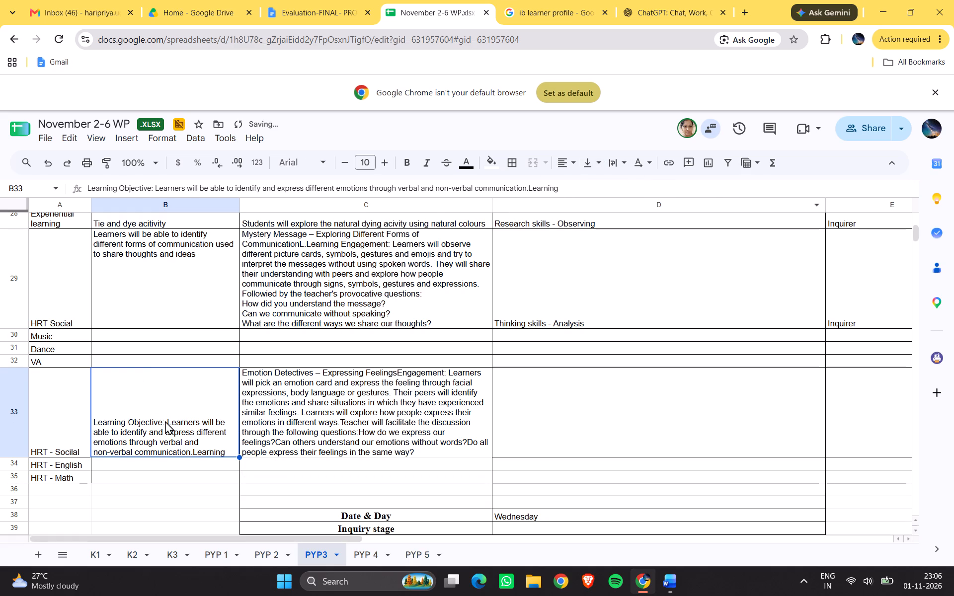
Delete the "Learning Objective:" label from the start of the HRT - Socilal learning objective.
{"action": "double_click", "coordinate": [163, 421]}
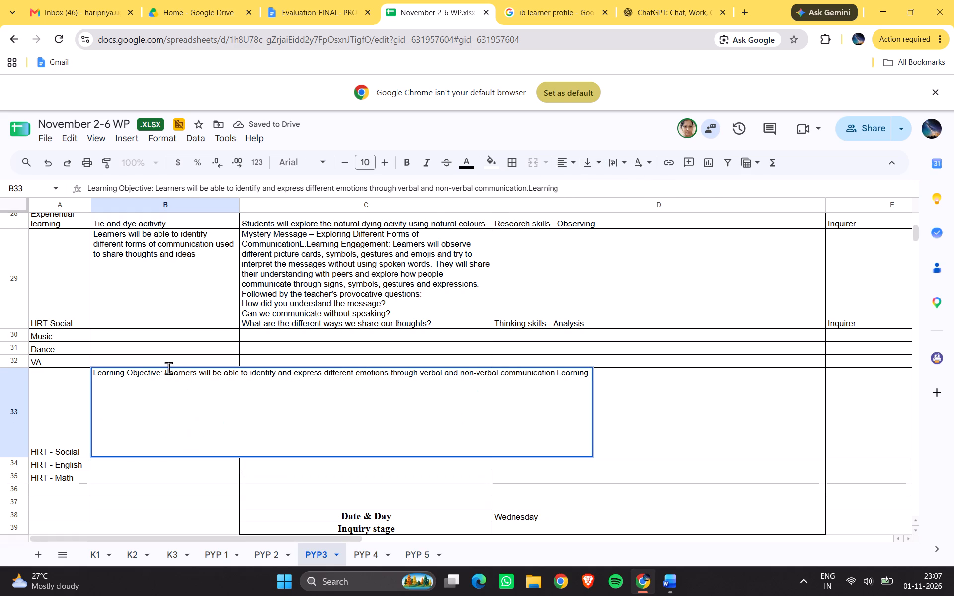
{"action": "left_click_drag", "start_coordinate": [164, 374], "coordinate": [14, 384]}
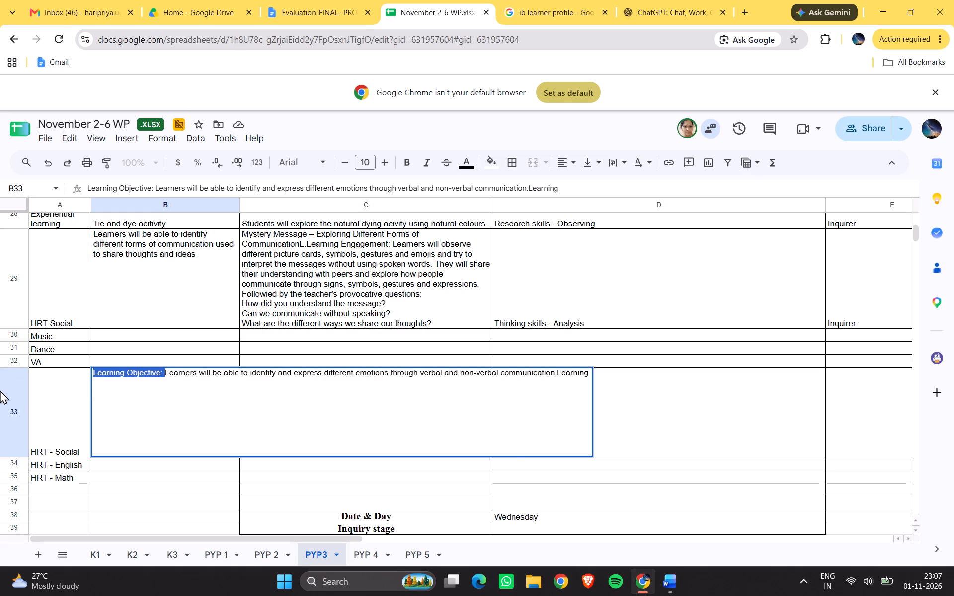
{"action": "key", "text": "Delete"}
{"action": "left_click", "coordinate": [589, 397]}
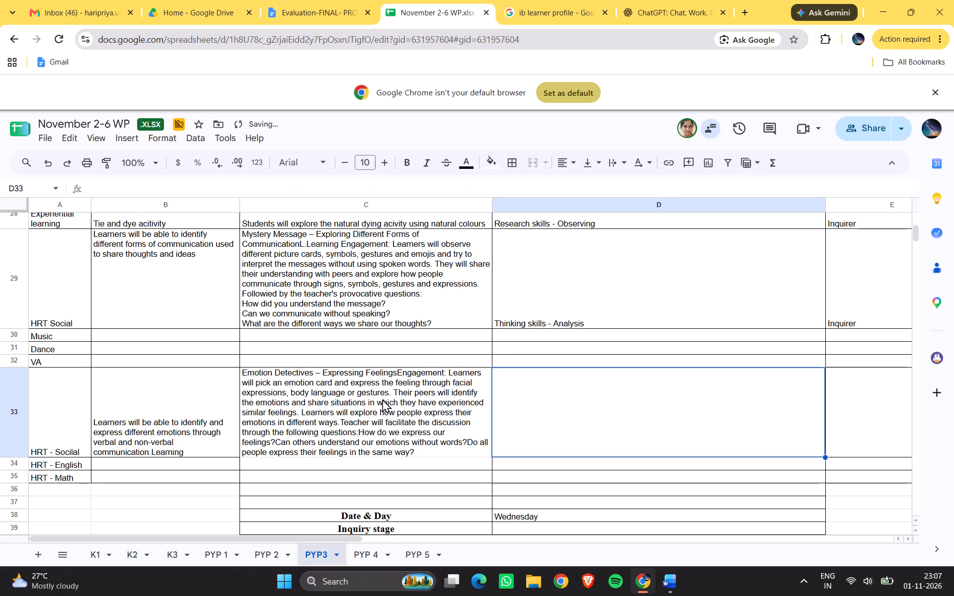
Insert line breaks in the Emotion Detectives cell before "Learners will pick an emotion card" and before "Teacher will facilitate the discussion".
{"action": "double_click", "coordinate": [454, 393]}
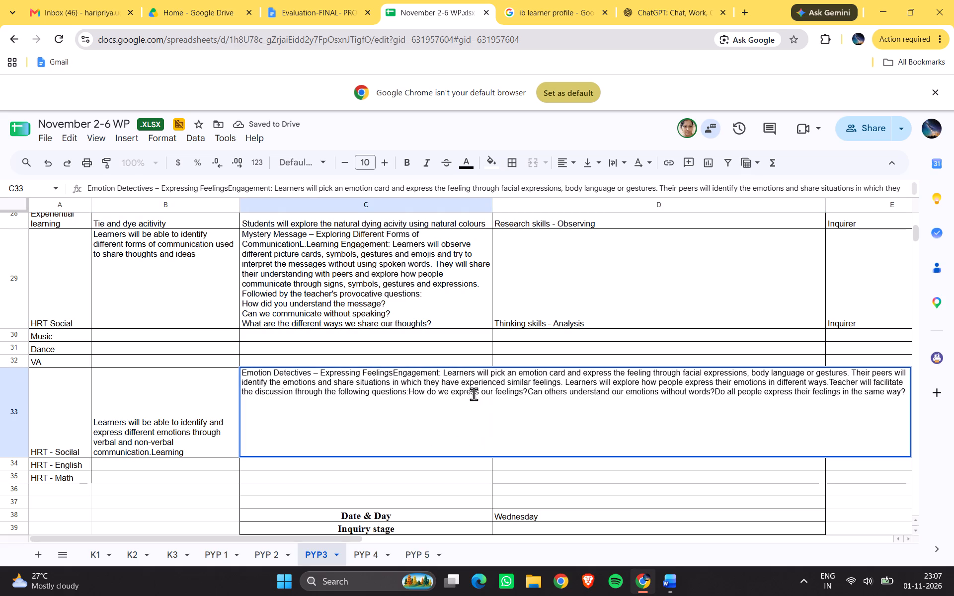
{"action": "left_click", "coordinate": [444, 372]}
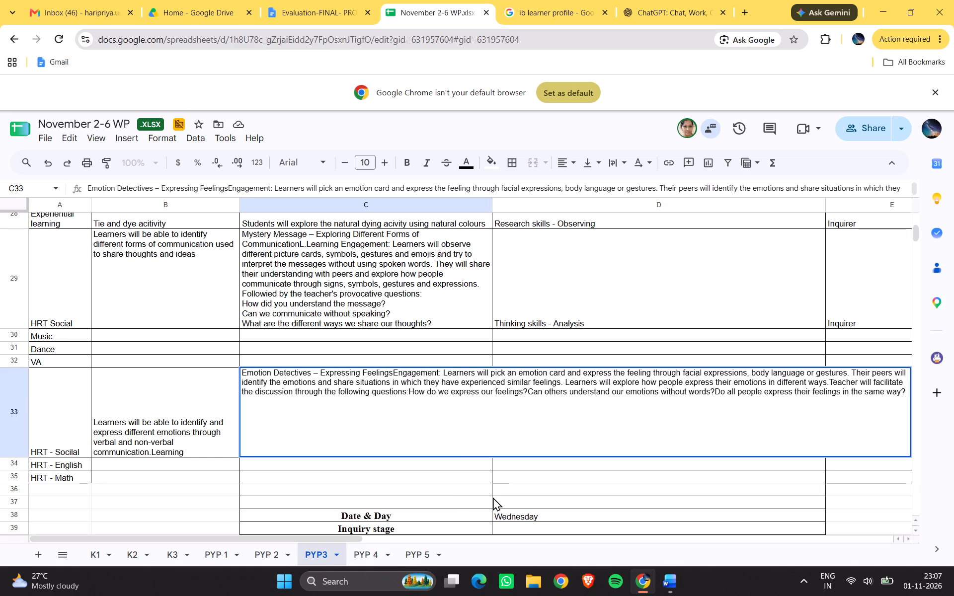
{"action": "key", "text": "alt+Return"}
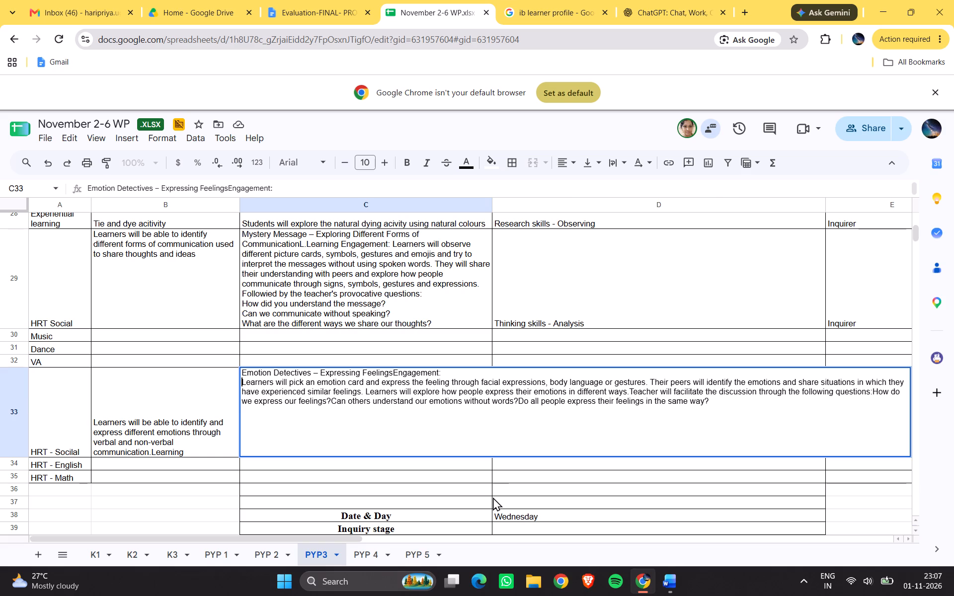
{"action": "left_click", "coordinate": [632, 390]}
{"action": "left_click", "coordinate": [633, 392]}
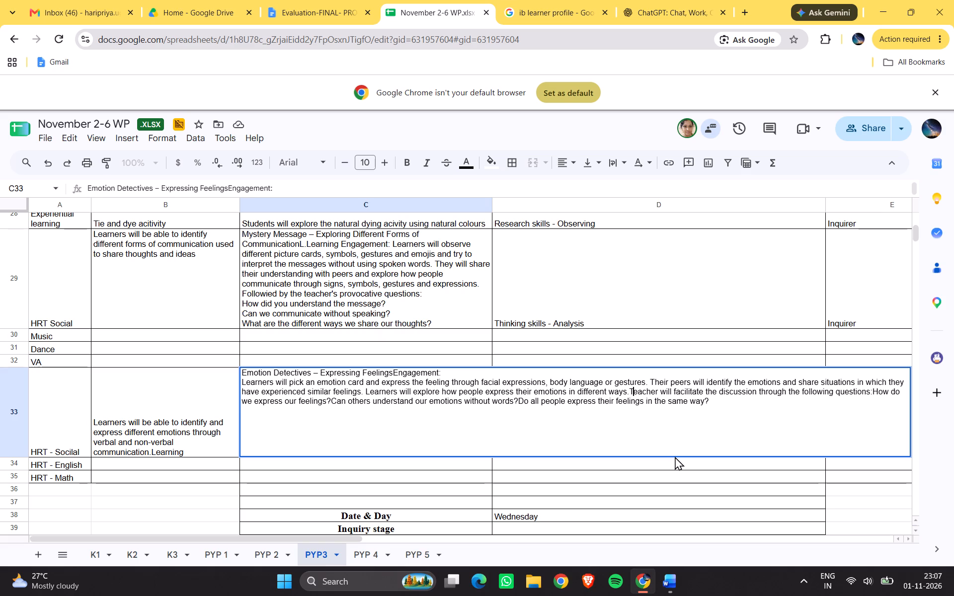
{"action": "left_click", "coordinate": [630, 393]}
{"action": "key", "text": "alt+Return"}
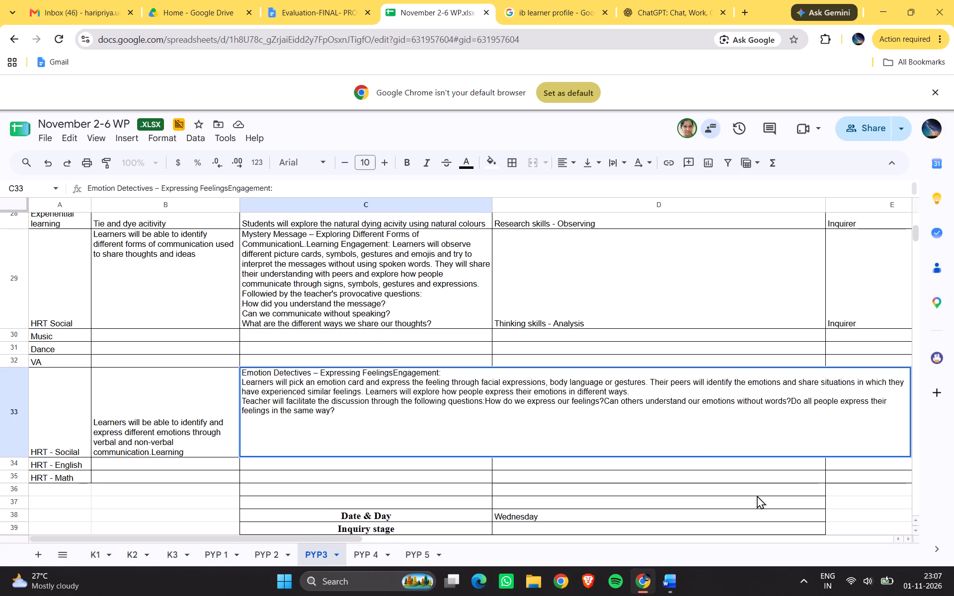
Replace "Teacher will facilitate the discussion through the following" in the Emotion Detectives cell with "Followed by the teacher's provocative", keeping "questions:".
{"action": "key", "text": "Delete"}
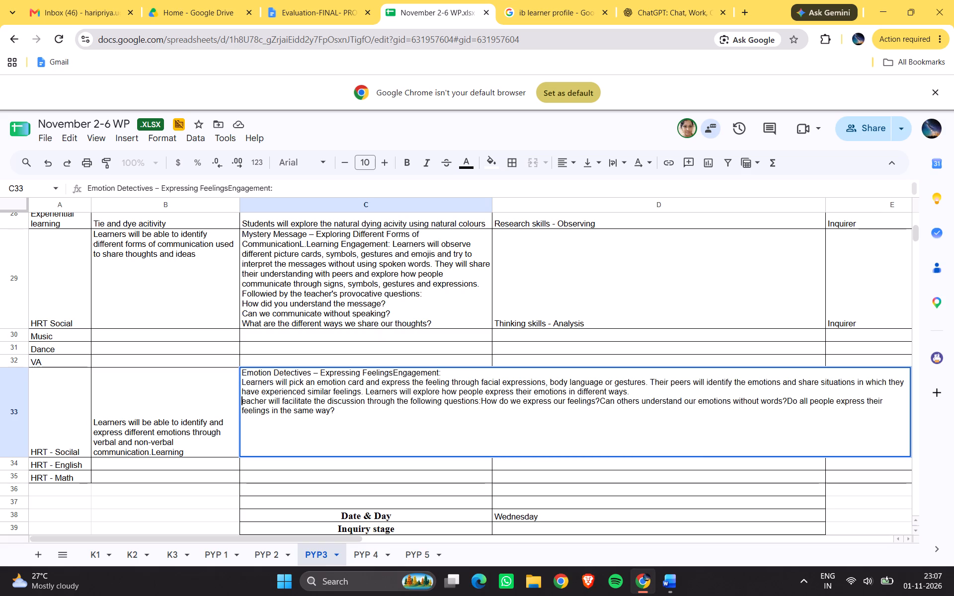
{"action": "key", "text": "Delete"}
{"action": "key", "text": "Delete"}
{"action": "key", "text": "Delete"}
{"action": "key", "text": "Delete"}
{"action": "key", "text": "Delete"}
{"action": "key", "text": "Delete"}
{"action": "key", "text": "Delete"}
{"action": "key", "text": "Delete"}
{"action": "key", "text": "Delete"}
{"action": "key", "text": "Delete"}
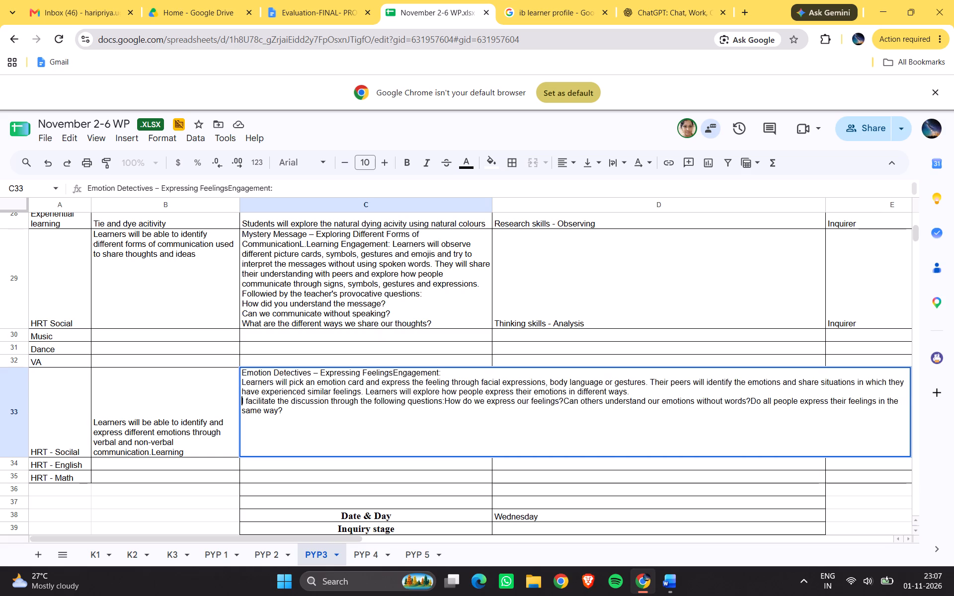
{"action": "key", "text": "Delete"}
{"action": "key", "text": "Delete"}
{"action": "key", "text": "Delete"}
{"action": "key", "text": "Delete"}
{"action": "key", "text": "Delete"}
{"action": "key", "text": "Delete"}
{"action": "key", "text": "Delete"}
{"action": "key", "text": "Delete"}
{"action": "key", "text": "Delete"}
{"action": "key", "text": "Delete"}
{"action": "key", "text": "Delete"}
{"action": "key", "text": "Delete"}
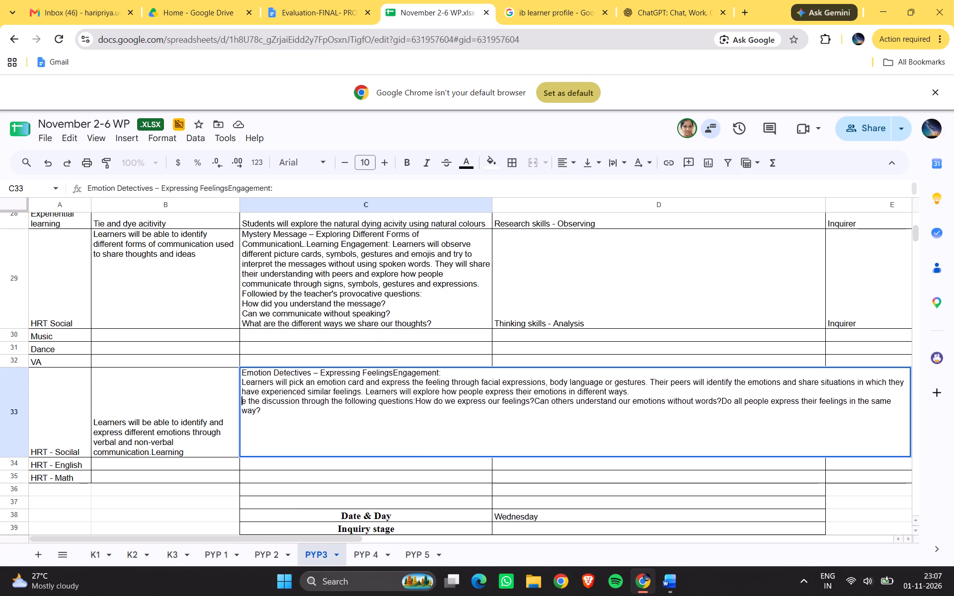
{"action": "key", "text": "Delete"}
{"action": "key", "text": "Delete"}
{"action": "key", "text": "Delete"}
{"action": "key", "text": "Delete"}
{"action": "key", "text": "Delete"}
{"action": "key", "text": "Delete"}
{"action": "key", "text": "Delete"}
{"action": "key", "text": "Delete"}
{"action": "key", "text": "Delete"}
{"action": "key", "text": "Delete"}
{"action": "key", "text": "Delete"}
{"action": "key", "text": "Delete"}
{"action": "key", "text": "Delete"}
{"action": "key", "text": "Delete"}
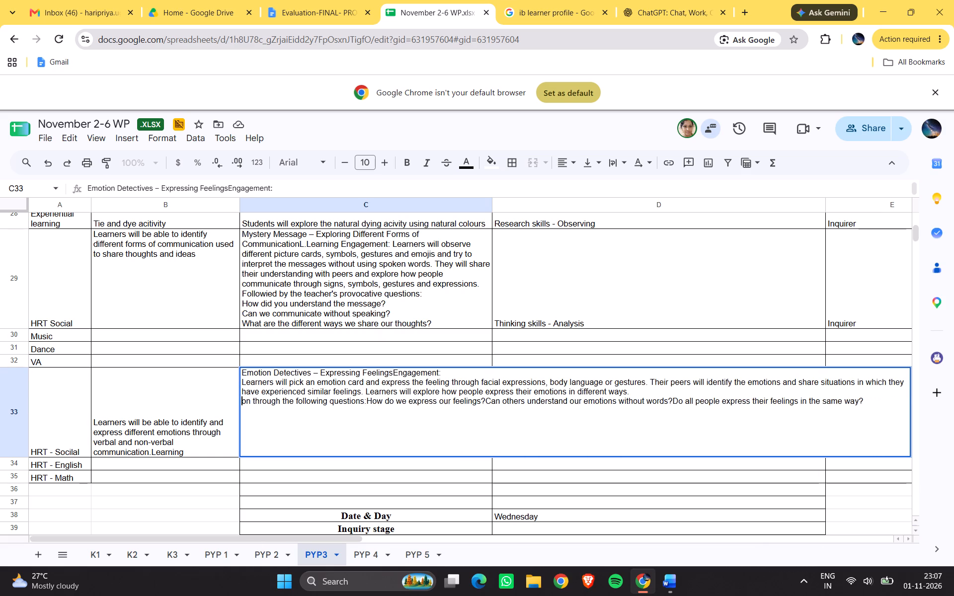
{"action": "key", "text": "Delete"}
{"action": "key", "text": "Delete"}
{"action": "key", "text": "Delete"}
{"action": "key", "text": "Delete"}
{"action": "key", "text": "Delete"}
{"action": "key", "text": "Delete"}
{"action": "key", "text": "Delete"}
{"action": "key", "text": "Delete"}
{"action": "key", "text": "Delete"}
{"action": "key", "text": "Delete"}
{"action": "key", "text": "Delete"}
{"action": "key", "text": "Delete"}
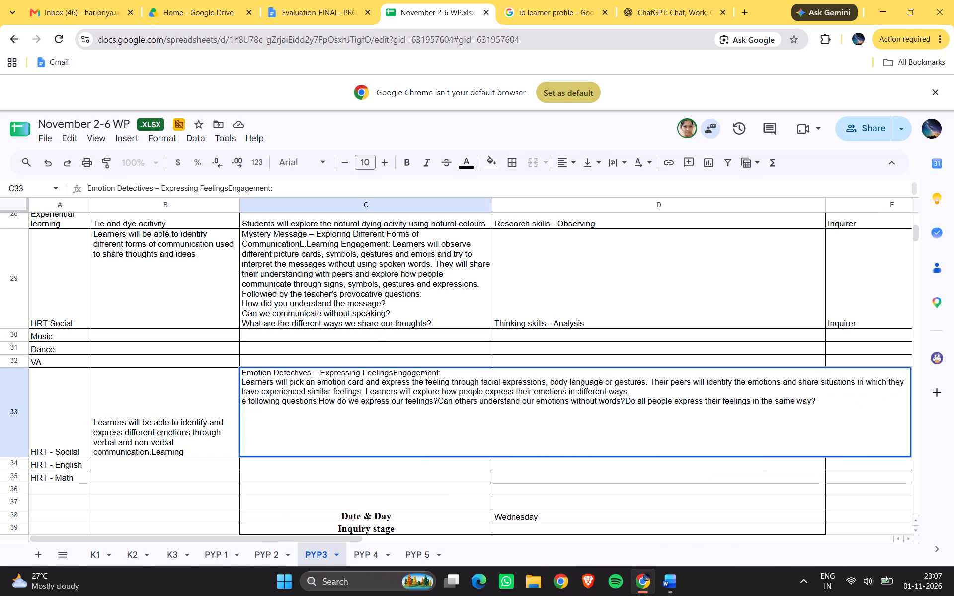
{"action": "key", "text": "Delete"}
{"action": "key", "text": "Delete"}
{"action": "key", "text": "Delete"}
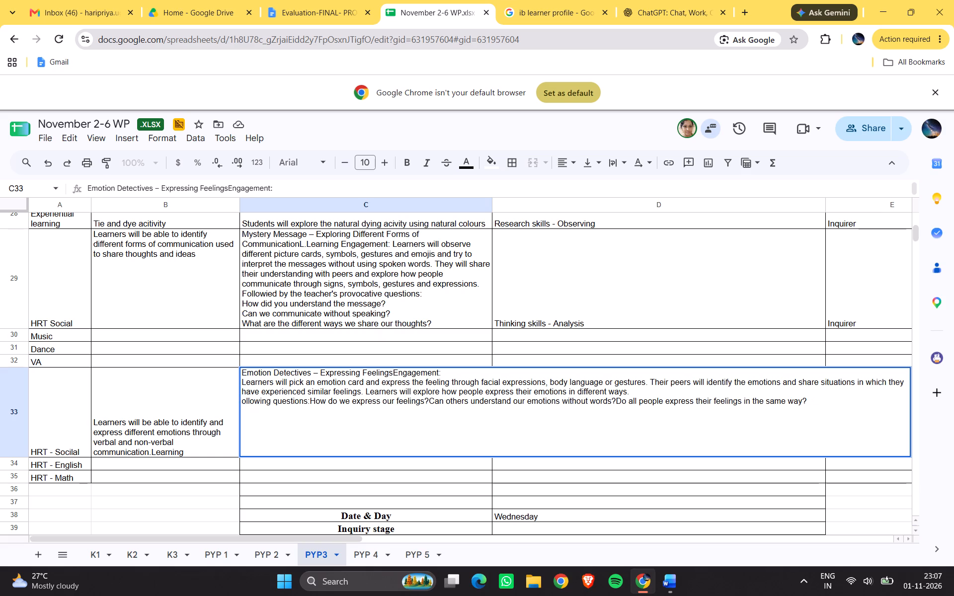
{"action": "key", "text": "shift+f"}
{"action": "key", "text": "Right"}
{"action": "key", "text": "Right"}
{"action": "key", "text": "Right"}
{"action": "key", "text": "Right"}
{"action": "key", "text": "Right"}
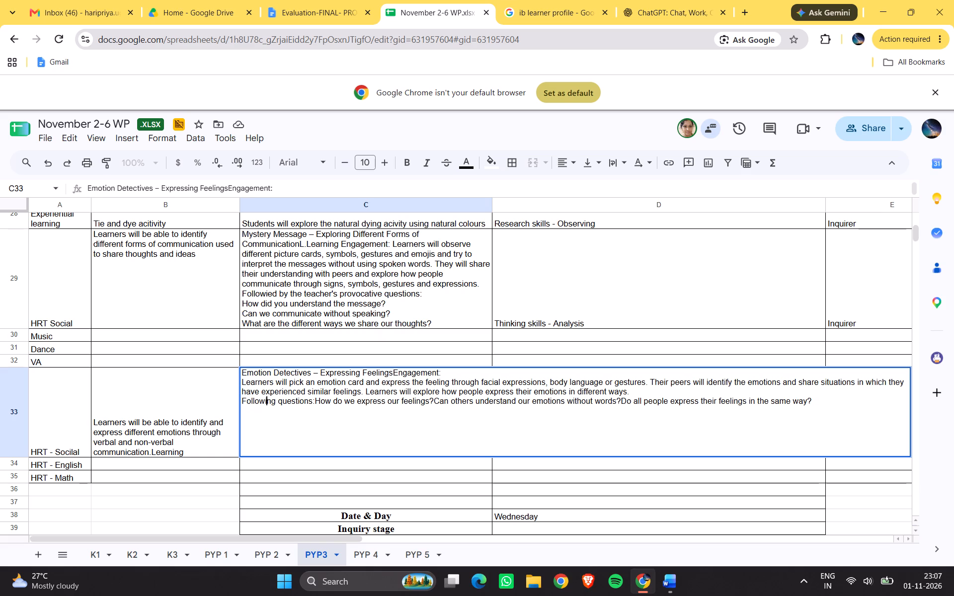
{"action": "key", "text": "Right"}
{"action": "key", "text": "Delete"}
{"action": "key", "text": "Delete"}
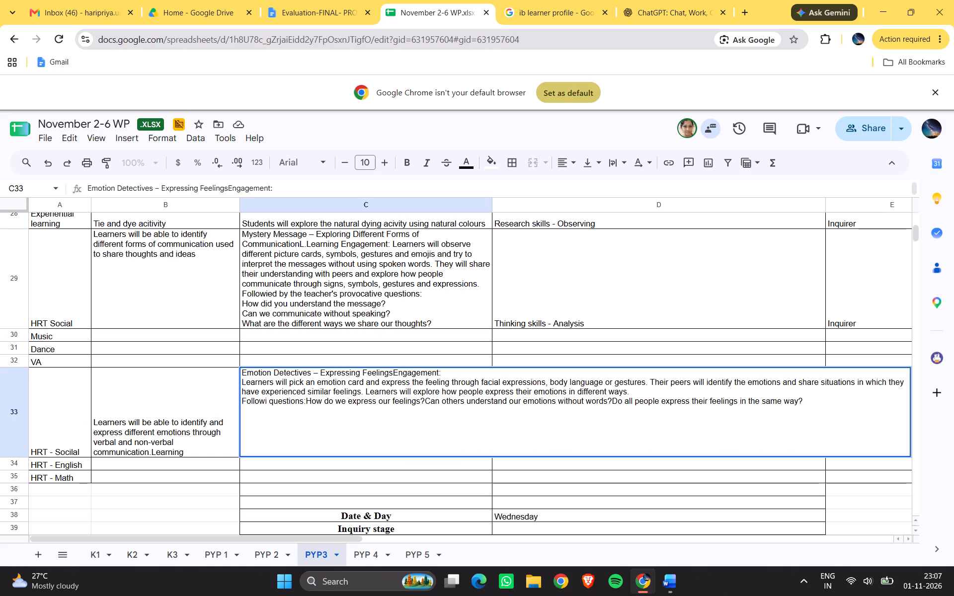
{"action": "key", "text": "BackSpace"}
{"action": "type", "text": "ed by the"}
{"action": "key", "text": "space"}
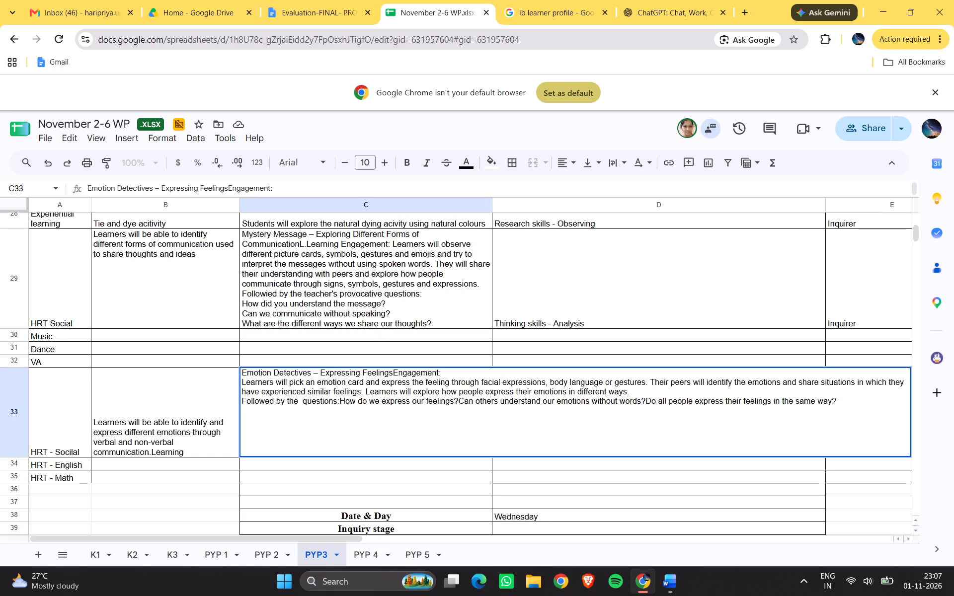
{"action": "type", "text": "teacher's"}
{"action": "key", "text": "space"}
{"action": "type", "text": "provocative"}
{"action": "key", "text": "space"}
{"action": "key", "text": "Delete"}
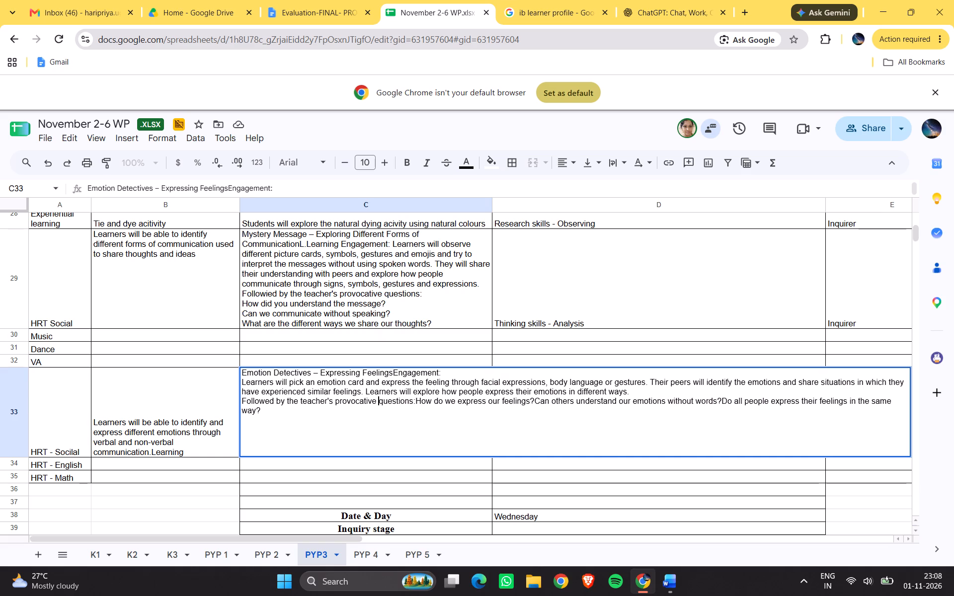
Put each of the three questions after "provocative questions:" in the Emotion Detectives cell on its own line.
{"action": "key", "text": "Right"}
{"action": "key", "text": "Right"}
{"action": "key", "text": "Right"}
{"action": "key", "text": "Right"}
{"action": "key", "text": "Right"}
{"action": "key", "text": "Right"}
{"action": "key", "text": "Right"}
{"action": "key", "text": "Right"}
{"action": "key", "text": "Right"}
{"action": "key", "text": "Right"}
{"action": "key", "text": "alt+Return"}
{"action": "key", "text": "Right"}
{"action": "key", "text": "Right"}
{"action": "key", "text": "Right"}
{"action": "key", "text": "Right"}
{"action": "key", "text": "Right"}
{"action": "key", "text": "Right"}
{"action": "key", "text": "Right"}
{"action": "key", "text": "Right"}
{"action": "key", "text": "Right"}
{"action": "key", "text": "Right"}
{"action": "key", "text": "Right"}
{"action": "key", "text": "Right"}
{"action": "key", "text": "Right"}
{"action": "key", "text": "Right"}
{"action": "key", "text": "Right"}
{"action": "key", "text": "Right"}
{"action": "key", "text": "Right"}
{"action": "key", "text": "Right"}
{"action": "key", "text": "Right"}
{"action": "key", "text": "Right"}
{"action": "key", "text": "Right"}
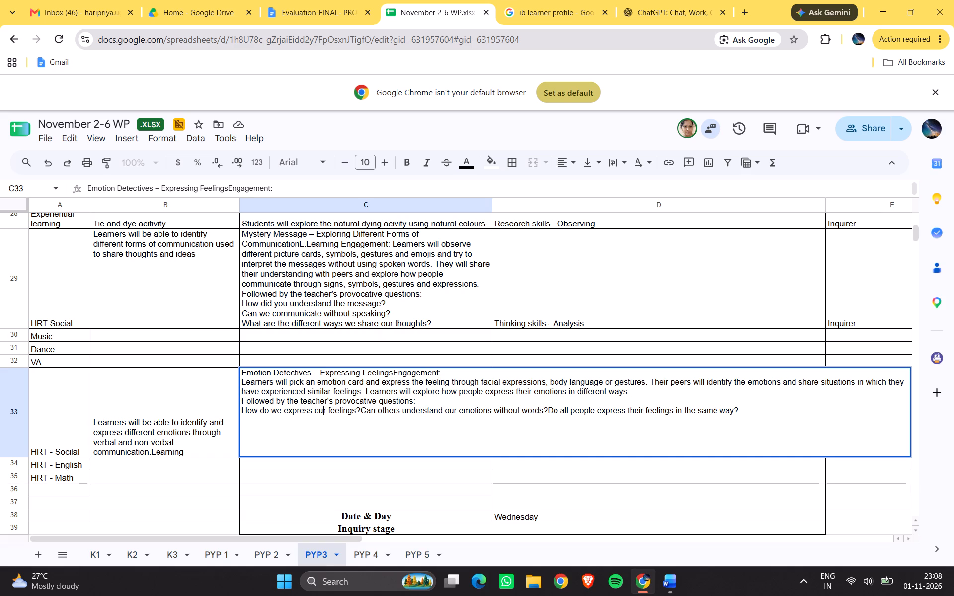
{"action": "key", "text": "Right"}
{"action": "key", "text": "Right"}
{"action": "key", "text": "Right"}
{"action": "key", "text": "Right"}
{"action": "key", "text": "Right"}
{"action": "key", "text": "Right"}
{"action": "key", "text": "Right"}
{"action": "key", "text": "Right"}
{"action": "key", "text": "alt+Return"}
{"action": "key", "text": "Right"}
{"action": "key", "text": "Right"}
{"action": "key", "text": "Right"}
{"action": "key", "text": "Right"}
{"action": "key", "text": "Right"}
{"action": "key", "text": "Right"}
{"action": "key", "text": "Right"}
{"action": "key", "text": "Right"}
{"action": "key", "text": "Right"}
{"action": "key", "text": "Right"}
{"action": "key", "text": "Right"}
{"action": "key", "text": "Right"}
{"action": "key", "text": "Right"}
{"action": "key", "text": "Right"}
{"action": "key", "text": "Right"}
{"action": "key", "text": "Right"}
{"action": "key", "text": "Right"}
{"action": "key", "text": "Right"}
{"action": "key", "text": "Right"}
{"action": "key", "text": "Right"}
{"action": "key", "text": "Right"}
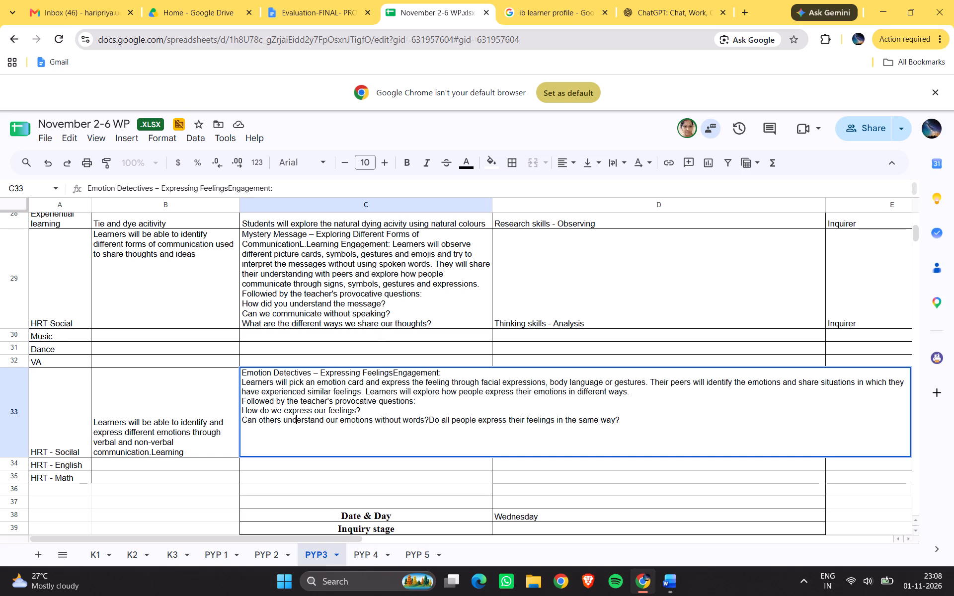
{"action": "key", "text": "Right"}
{"action": "key", "text": "Right"}
{"action": "key", "text": "Right"}
{"action": "key", "text": "Right"}
{"action": "key", "text": "Right"}
{"action": "key", "text": "Right"}
{"action": "key", "text": "Right"}
{"action": "key", "text": "Right"}
{"action": "key", "text": "Right"}
{"action": "key", "text": "Left"}
{"action": "key", "text": "alt+Return"}
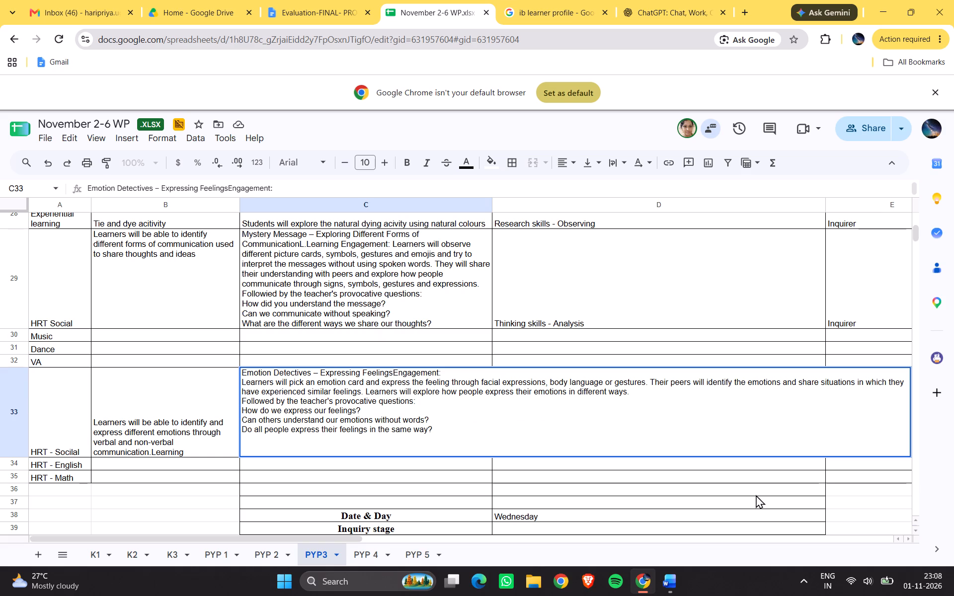
{"action": "left_click", "coordinate": [458, 477]}
Enter "Thinking skills -Analysis" in the skills cell of the HRT - Socilal row.
{"action": "left_click", "coordinate": [542, 424]}
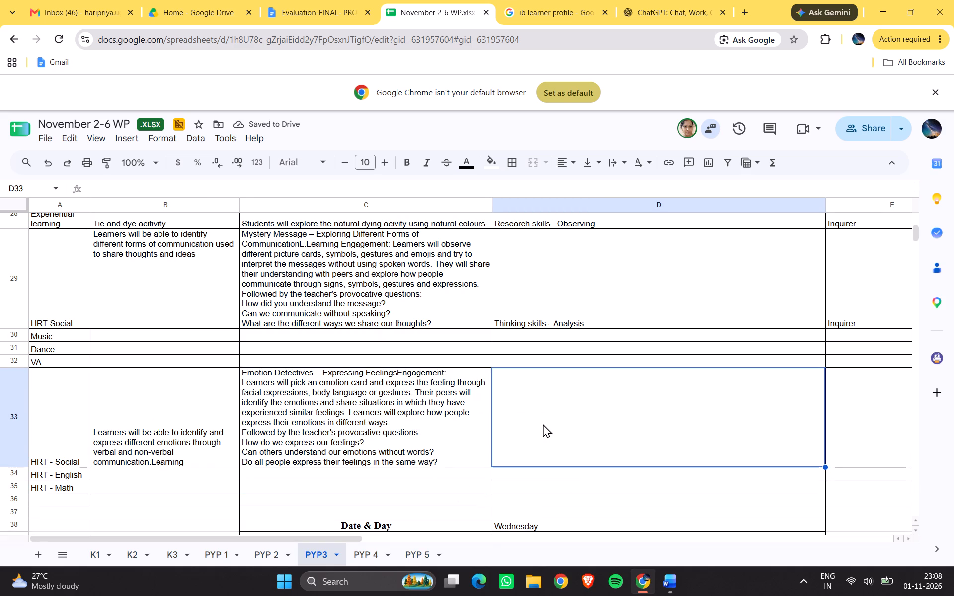
{"action": "type", "text": "Thinking skills -n"}
{"action": "key", "text": "BackSpace"}
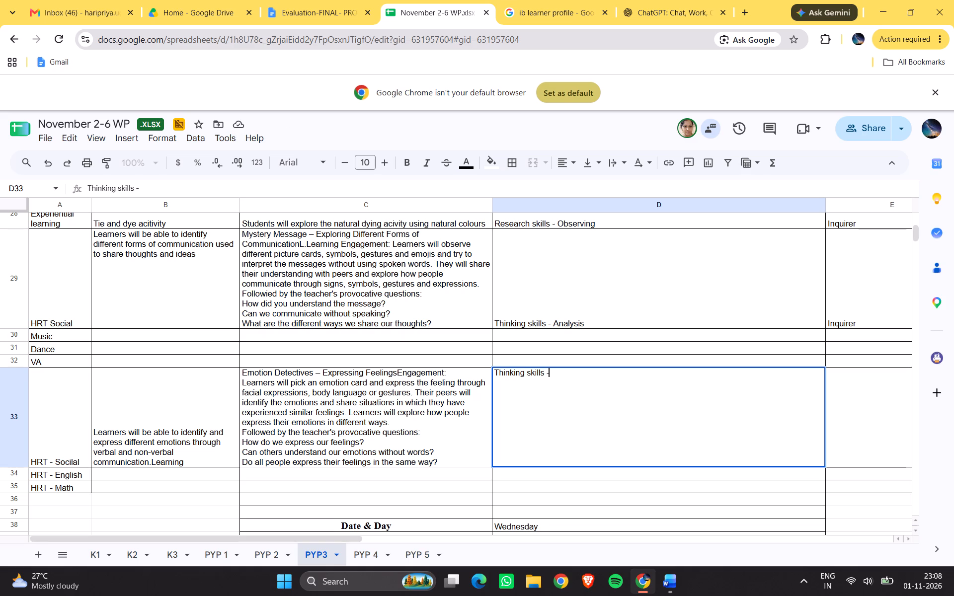
{"action": "type", "text": "Analysis"}
{"action": "key", "text": "space"}
{"action": "key", "text": "Right"}
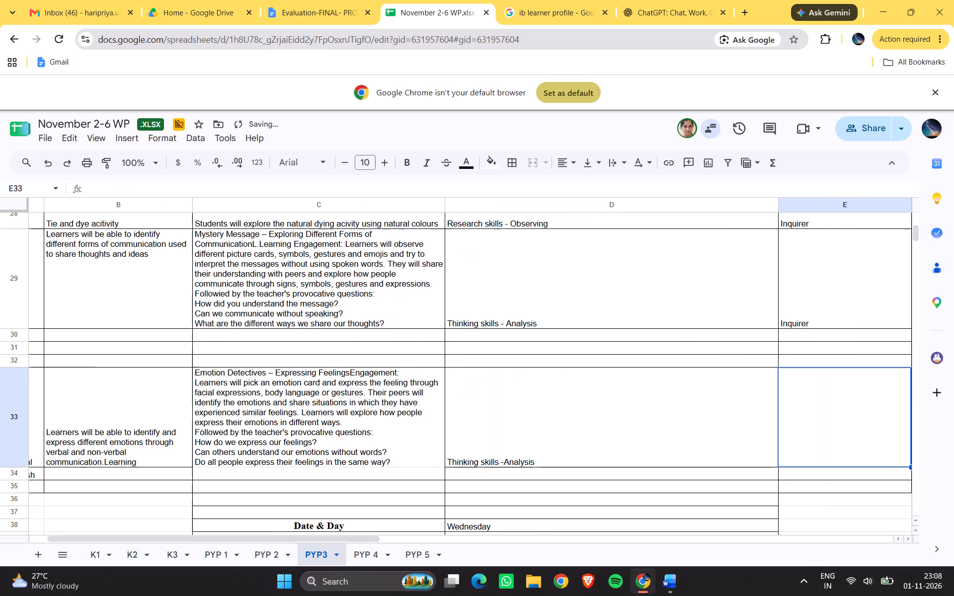
Enter "Inquirer" as the learner profile attribute for the HRT - Socilal row.
{"action": "type", "text": "Inquirer"}
{"action": "key", "text": "space"}
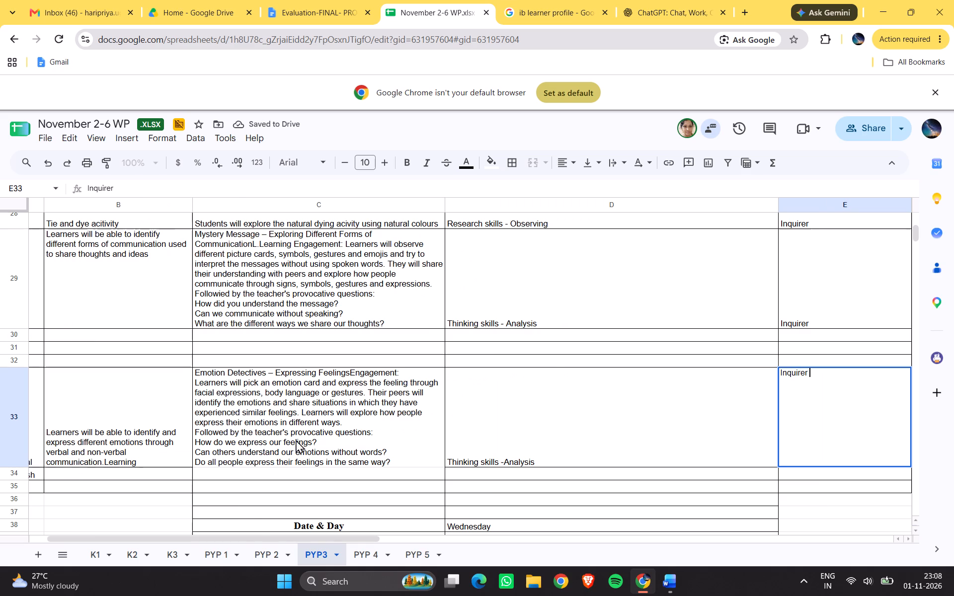
Enter "Nelson English text book" in column B of Tuesday's HRT - English row.
{"action": "left_click_drag", "start_coordinate": [257, 538], "coordinate": [156, 526]}
{"action": "left_click", "coordinate": [124, 471]}
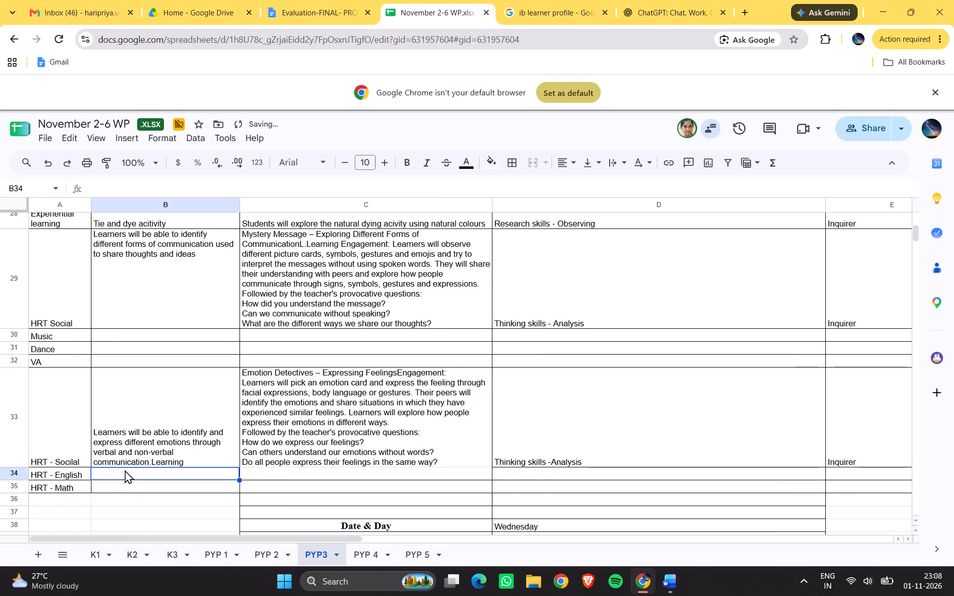
{"action": "type", "text": "Nelson"}
{"action": "key", "text": "space"}
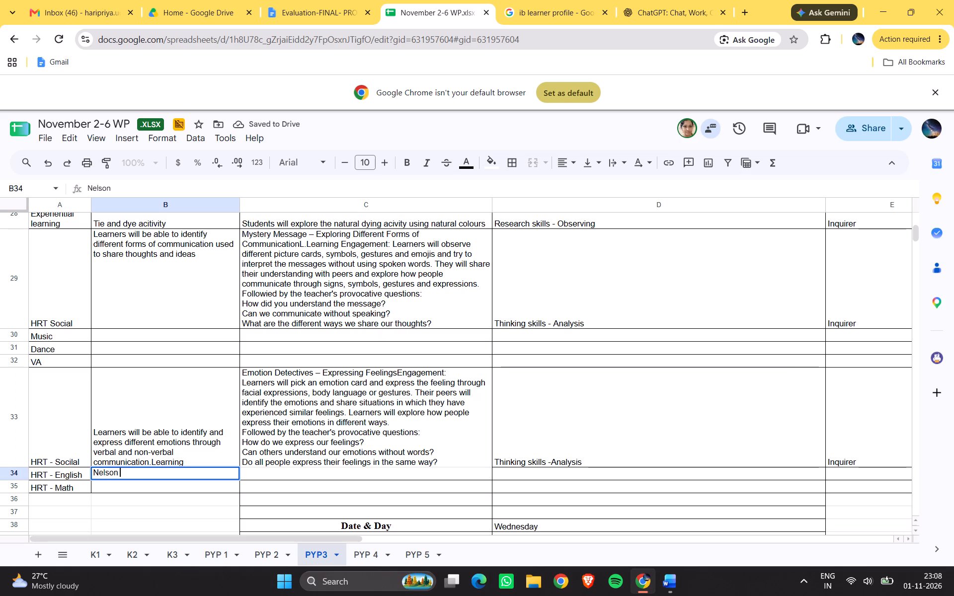
{"action": "type", "text": "En"}
{"action": "type", "text": "glish text"}
{"action": "key", "text": "space"}
{"action": "key", "text": "v"}
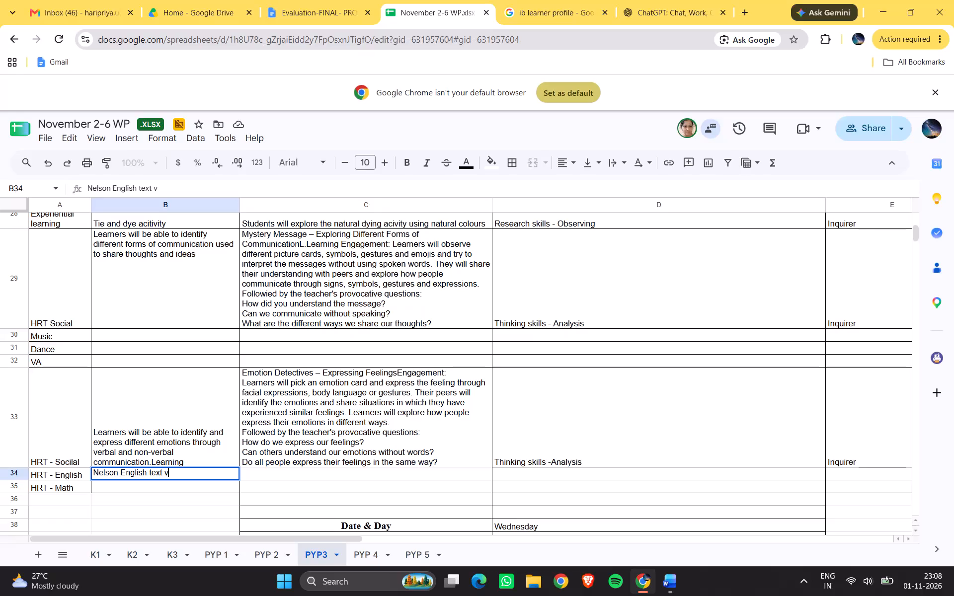
{"action": "key", "text": "BackSpace"}
{"action": "key", "text": "b"}
{"action": "type", "text": "oom"}
{"action": "key", "text": "space"}
{"action": "key", "text": "BackSpace"}
{"action": "key", "text": "BackSpace"}
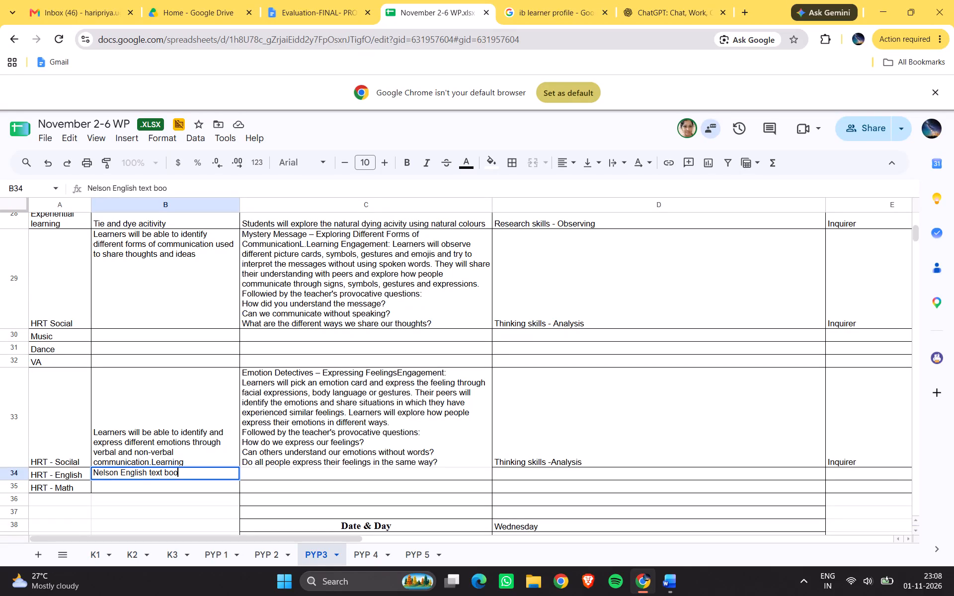
{"action": "type", "text": "k"}
{"action": "key", "text": "space"}
{"action": "key", "text": "Right"}
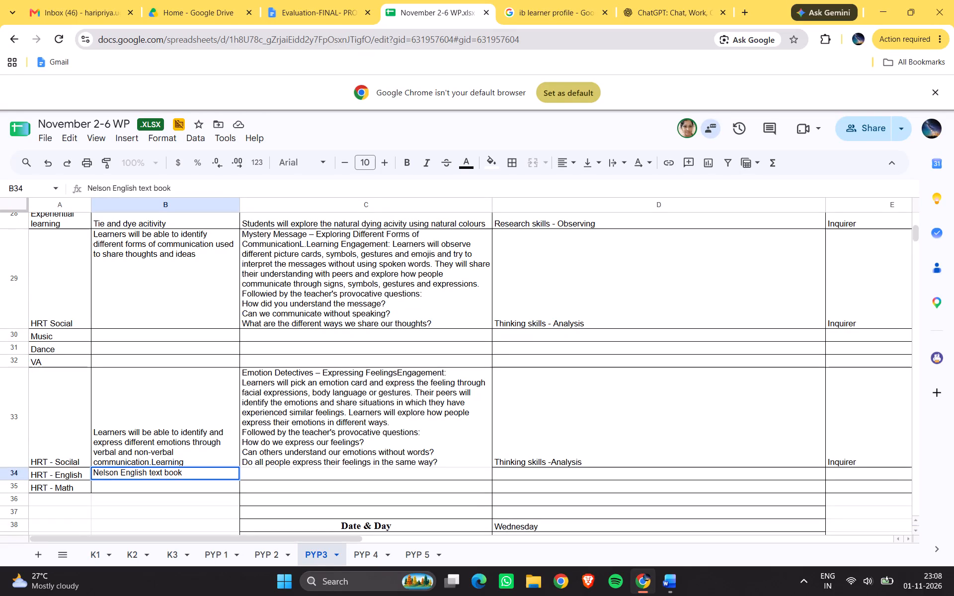
Begin the activity description in column C of the HRT - English row with "Learners will".
{"action": "type", "text": "St"}
{"action": "key", "text": "BackSpace"}
{"action": "key", "text": "BackSpace"}
{"action": "type", "text": "Leae"}
{"action": "key", "text": "equal"}
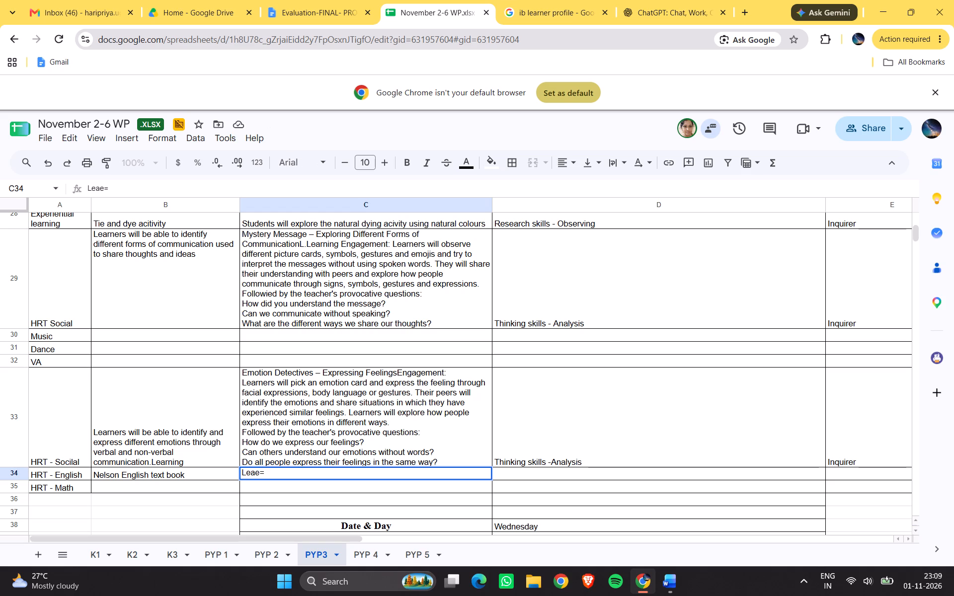
{"action": "key", "text": "BackSpace"}
{"action": "key", "text": "BackSpace"}
{"action": "type", "text": "rners w"}
{"action": "type", "text": "ill"}
{"action": "key", "text": "space"}
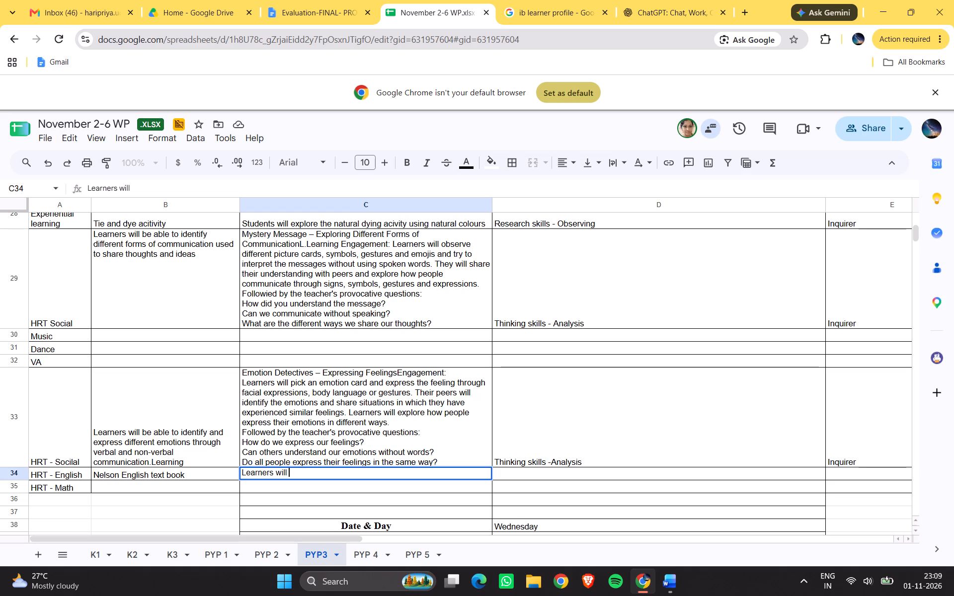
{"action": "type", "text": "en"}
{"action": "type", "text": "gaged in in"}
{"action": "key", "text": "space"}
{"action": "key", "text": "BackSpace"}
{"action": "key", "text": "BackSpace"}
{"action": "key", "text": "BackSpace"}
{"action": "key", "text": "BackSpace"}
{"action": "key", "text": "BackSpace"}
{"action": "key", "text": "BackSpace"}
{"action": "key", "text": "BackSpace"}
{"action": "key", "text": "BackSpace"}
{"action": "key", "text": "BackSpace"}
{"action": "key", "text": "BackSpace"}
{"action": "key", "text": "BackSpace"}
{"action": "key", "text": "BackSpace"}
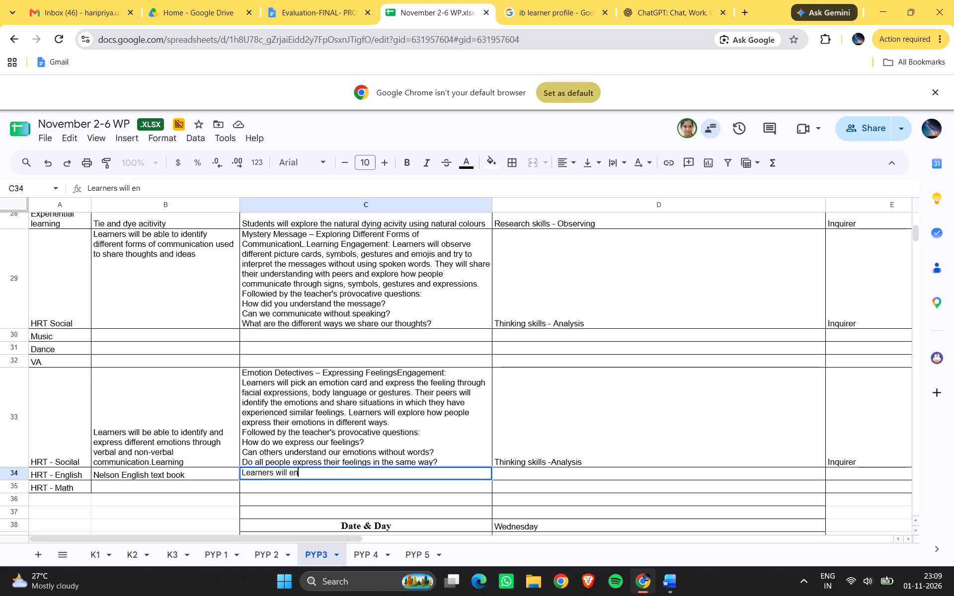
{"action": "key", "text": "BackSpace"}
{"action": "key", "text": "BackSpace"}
Continue the HRT - English activity description with "be guided to read a chapter in their text book".
{"action": "type", "text": "we"}
{"action": "key", "text": "BackSpace"}
{"action": "key", "text": "BackSpace"}
{"action": "type", "text": "be"}
{"action": "key", "text": "space"}
{"action": "type", "text": "giu=="}
{"action": "key", "text": "BackSpace"}
{"action": "key", "text": "BackSpace"}
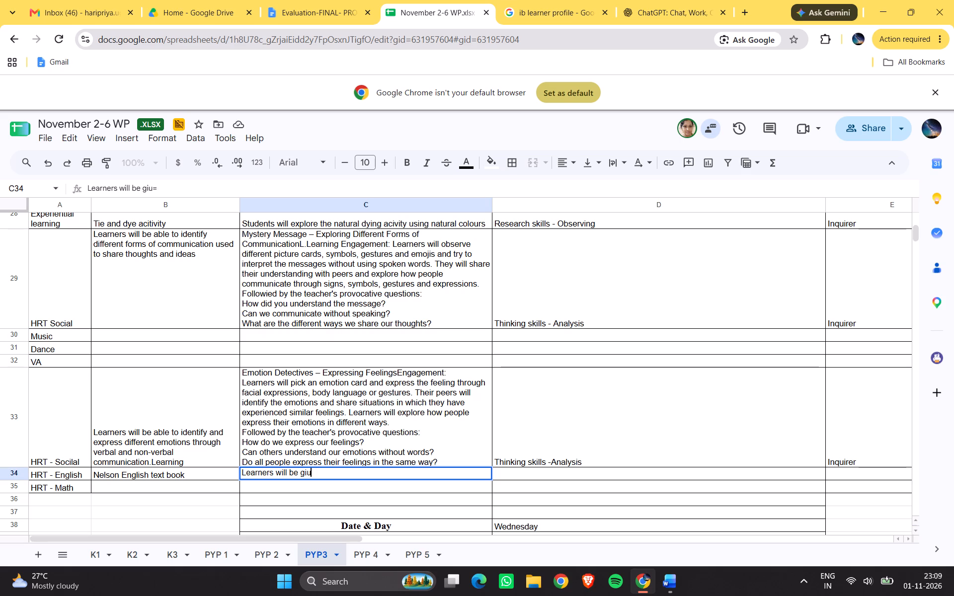
{"action": "key", "text": "BackSpace"}
{"action": "key", "text": "BackSpace"}
{"action": "type", "text": "uided to read teg"}
{"action": "key", "text": "space"}
{"action": "key", "text": "BackSpace"}
{"action": "key", "text": "BackSpace"}
{"action": "key", "text": "BackSpace"}
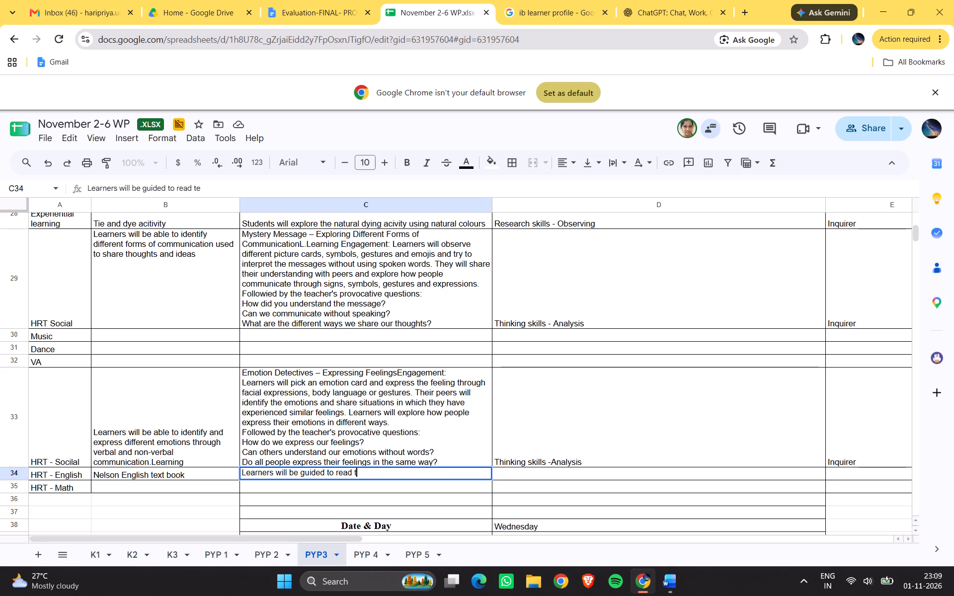
{"action": "type", "text": "he"}
{"action": "key", "text": "space"}
{"action": "type", "text": "ch"}
{"action": "key", "text": "BackSpace"}
{"action": "key", "text": "BackSpace"}
{"action": "key", "text": "BackSpace"}
{"action": "key", "text": "BackSpace"}
{"action": "key", "text": "BackSpace"}
{"action": "key", "text": "BackSpace"}
{"action": "type", "text": "a chapeter"}
{"action": "key", "text": "space"}
{"action": "key", "text": "BackSpace"}
{"action": "key", "text": "BackSpace"}
{"action": "key", "text": "BackSpace"}
{"action": "key", "text": "BackSpace"}
{"action": "key", "text": "BackSpace"}
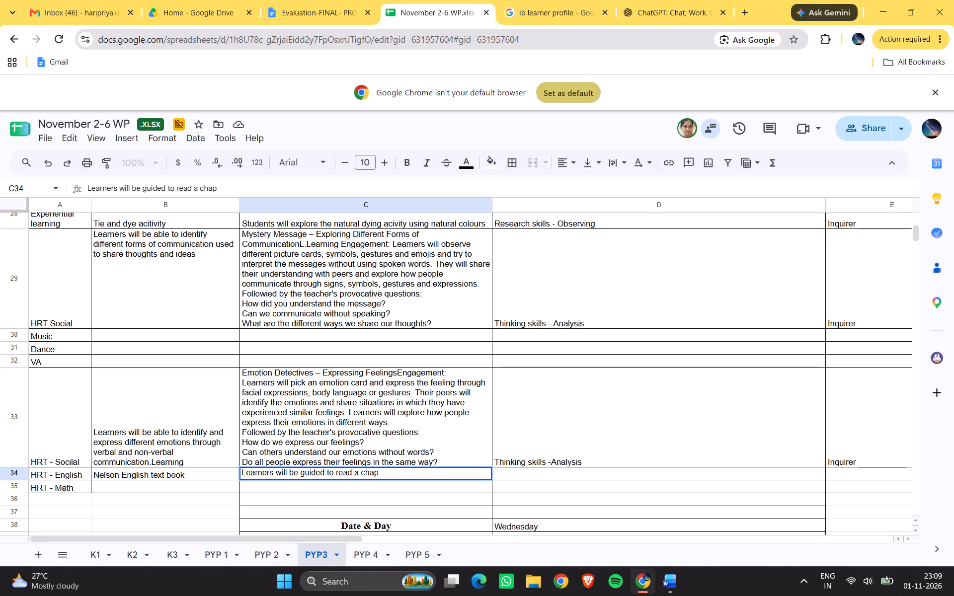
{"action": "key", "text": "p"}
{"action": "key", "text": "BackSpace"}
{"action": "type", "text": "ter in the"}
{"action": "type", "text": "ir text booj"}
{"action": "key", "text": "space"}
{"action": "key", "text": "BackSpace"}
{"action": "key", "text": "BackSpace"}
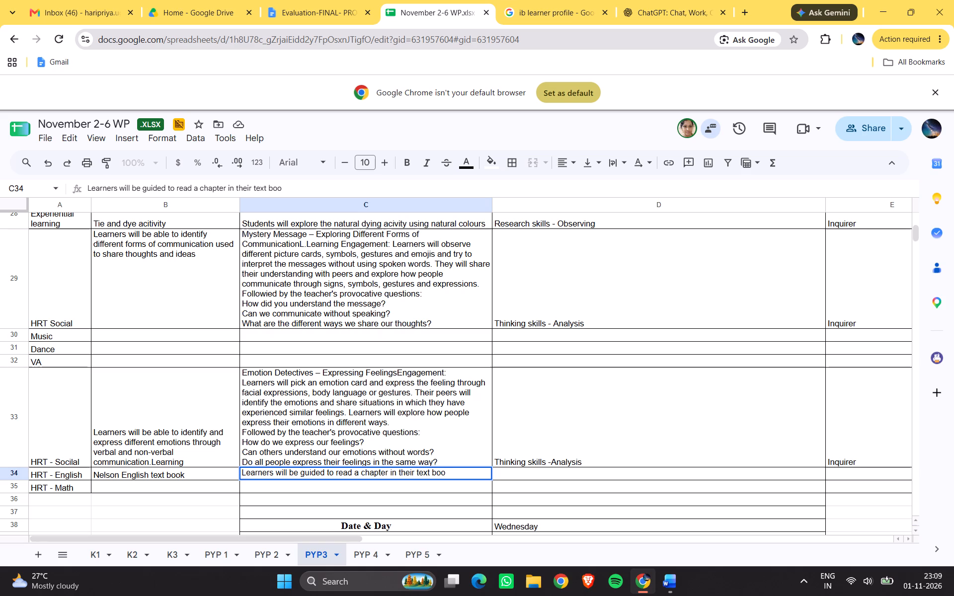
Complete the HRT - English activity description with "and will be guided to complete their book back exercise".
{"action": "type", "text": "k and will be"}
{"action": "key", "text": "space"}
{"action": "type", "text": "guided to complete thie"}
{"action": "key", "text": "space"}
{"action": "key", "text": "BackSpace"}
{"action": "key", "text": "BackSpace"}
{"action": "key", "text": "BackSpace"}
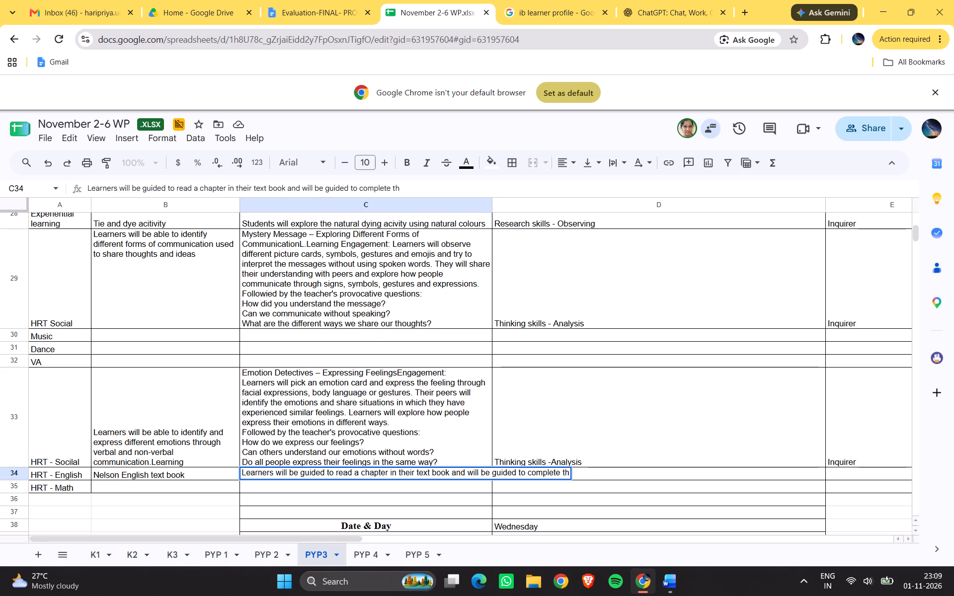
{"action": "type", "text": "eir"}
{"action": "key", "text": "space"}
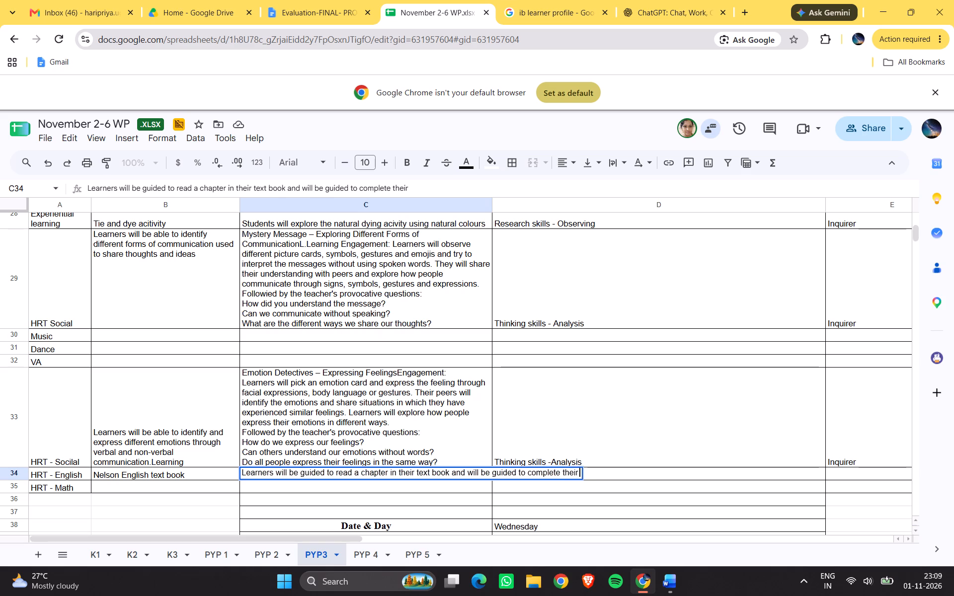
{"action": "type", "text": "book bacj \\\\"}
{"action": "key", "text": "BackSpace"}
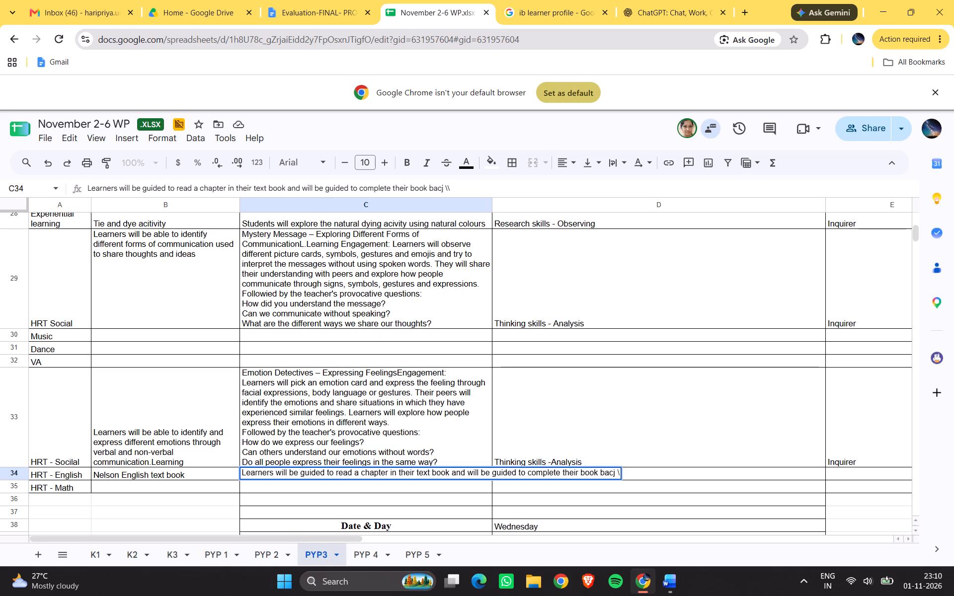
{"action": "key", "text": "BackSpace"}
{"action": "key", "text": "BackSpace"}
{"action": "type", "text": "k"}
{"action": "key", "text": "space"}
{"action": "key", "text": "BackSpace"}
{"action": "key", "text": "BackSpace"}
{"action": "key", "text": "BackSpace"}
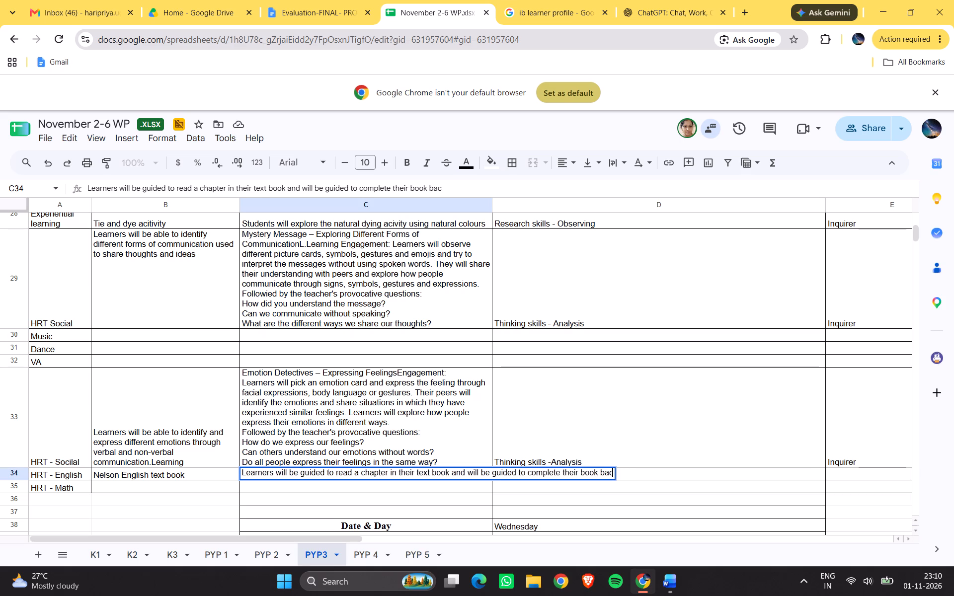
{"action": "type", "text": "k ere"}
{"action": "key", "text": "BackSpace"}
{"action": "key", "text": "BackSpace"}
{"action": "type", "text": "xercise"}
{"action": "key", "text": "space"}
{"action": "key", "text": "Return"}
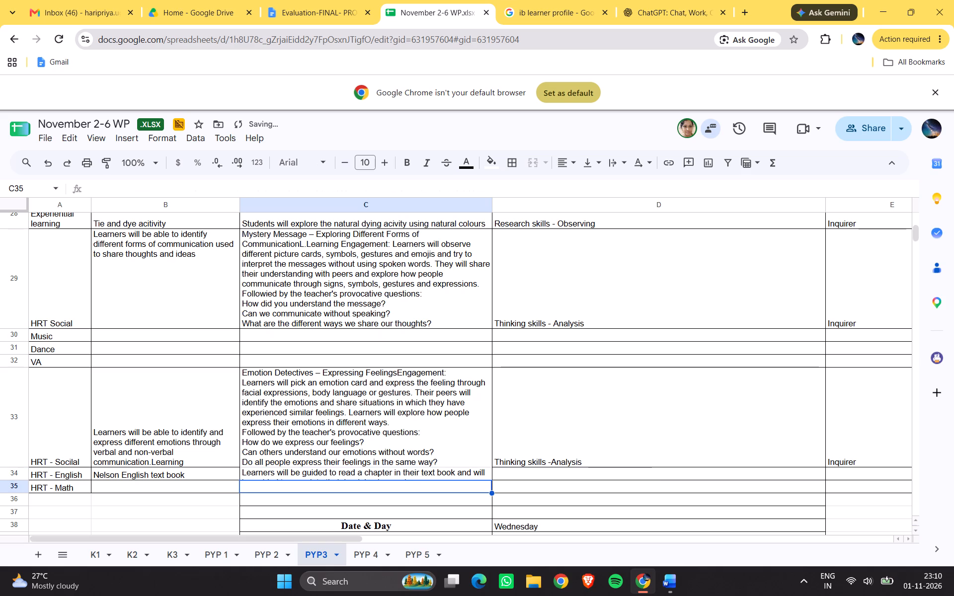
Fit the height of the HRT - English row to its wrapped activity text.
{"action": "key", "text": "Up"}
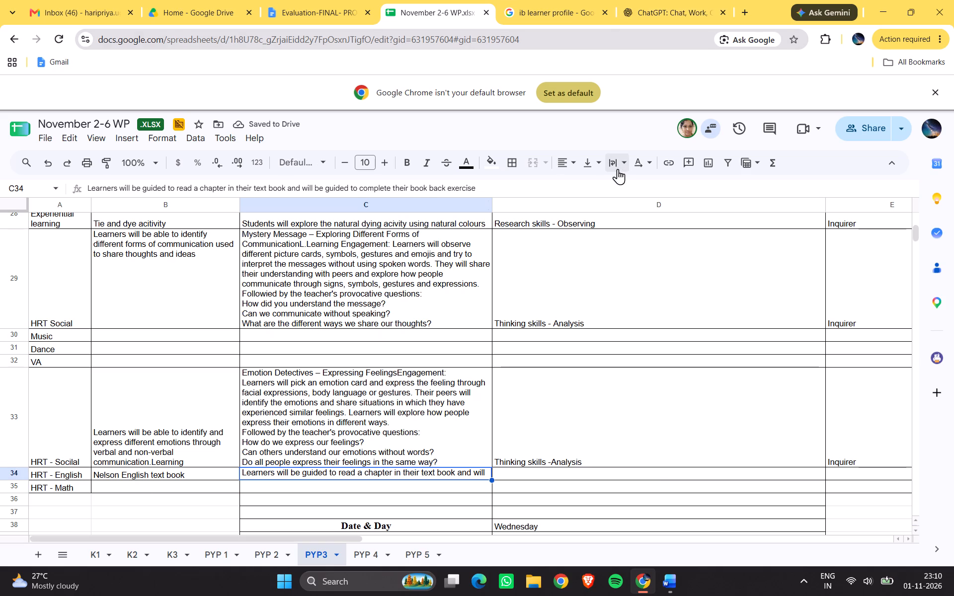
{"action": "double_click", "coordinate": [13, 481]}
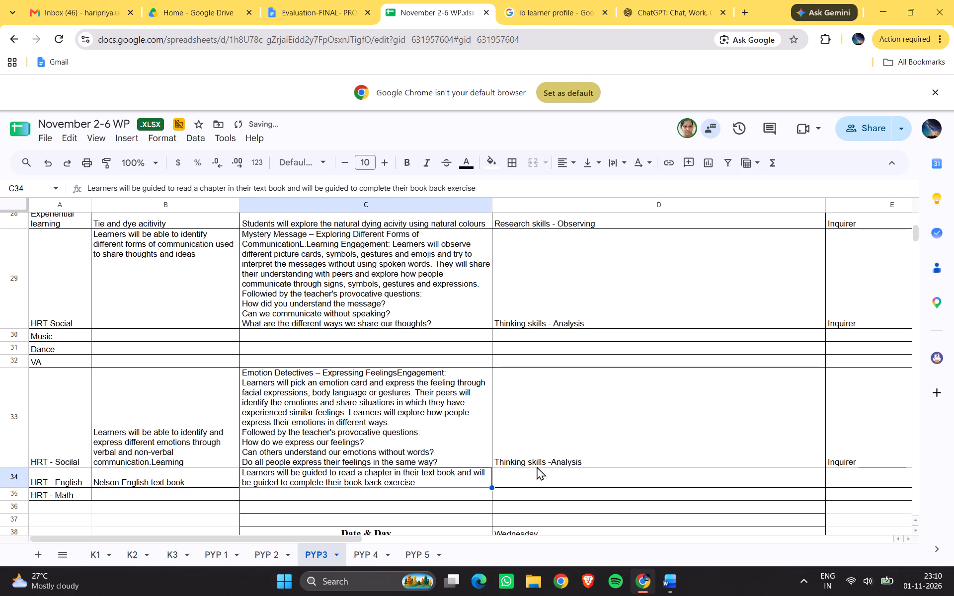
Apply outer borders to the HRT - English activity cell.
{"action": "left_click", "coordinate": [514, 165]}
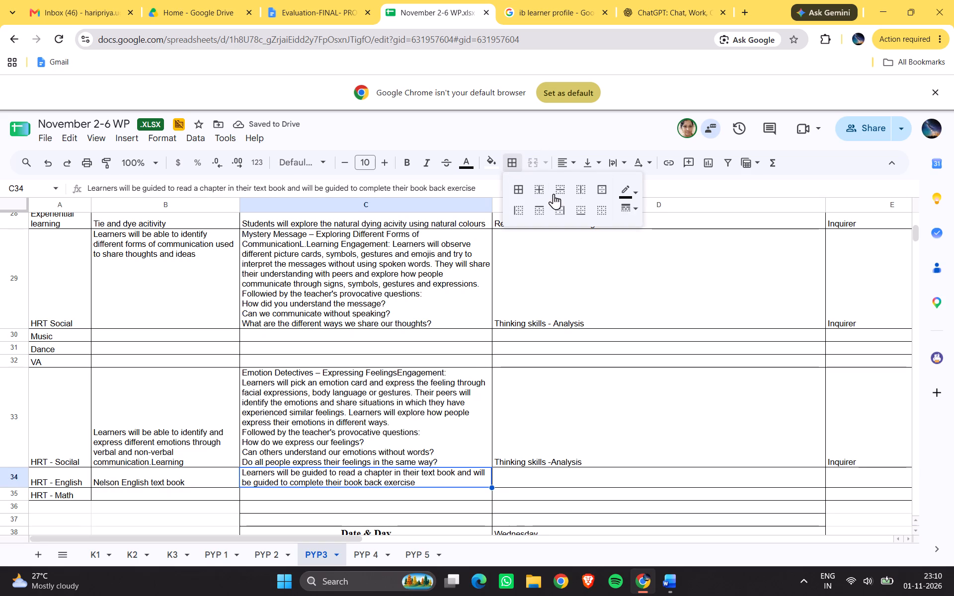
{"action": "left_click", "coordinate": [604, 190]}
Enter "Communicaton skills - Reading and writing" as the skills for PYP3's HRT - English row.
{"action": "left_click", "coordinate": [525, 478]}
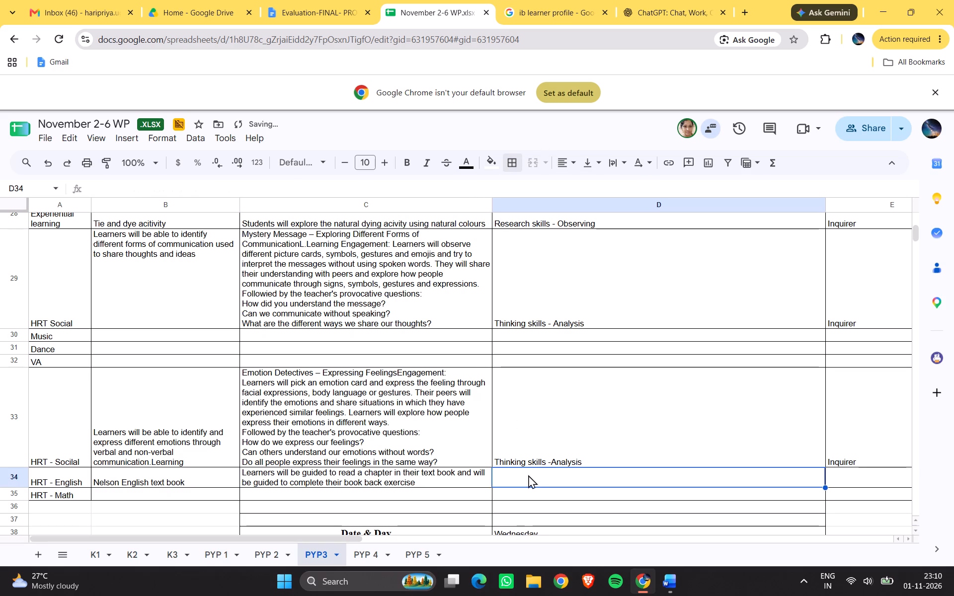
{"action": "left_click", "coordinate": [544, 447]}
{"action": "key", "text": "shift+Right"}
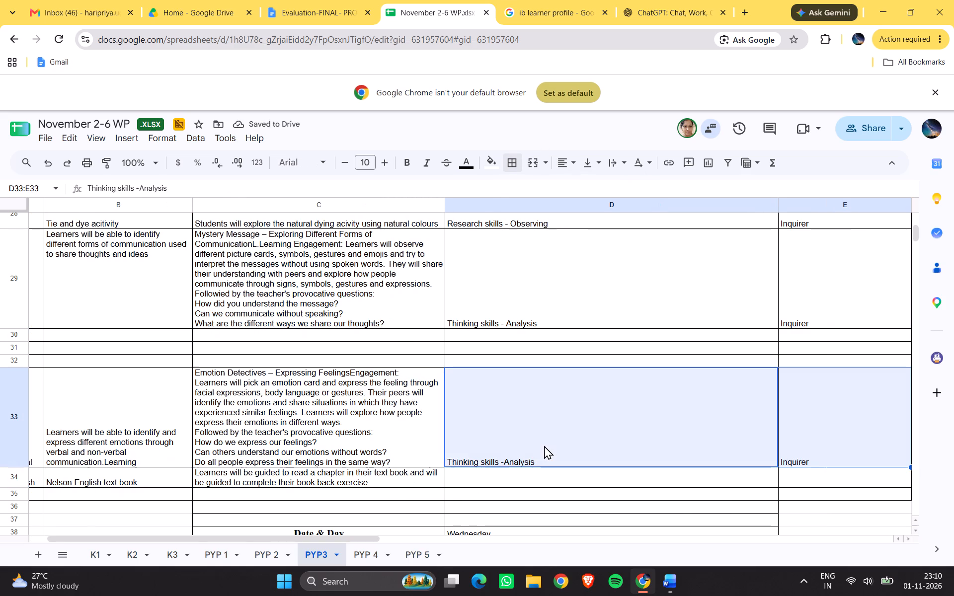
{"action": "key", "text": "Left"}
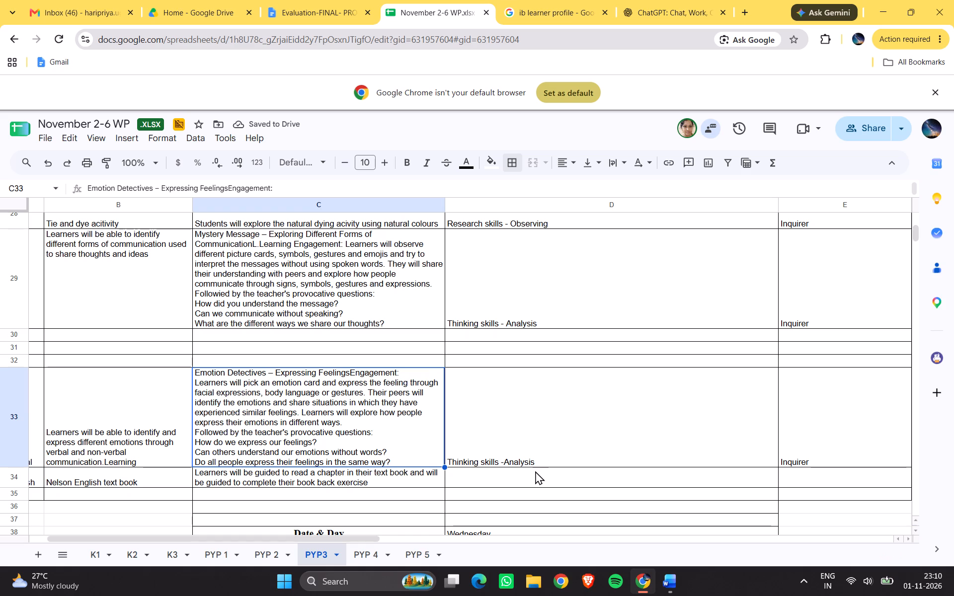
{"action": "left_click", "coordinate": [535, 474]}
{"action": "type", "text": "Communicaton skills - Reading and"}
{"action": "key", "text": "space"}
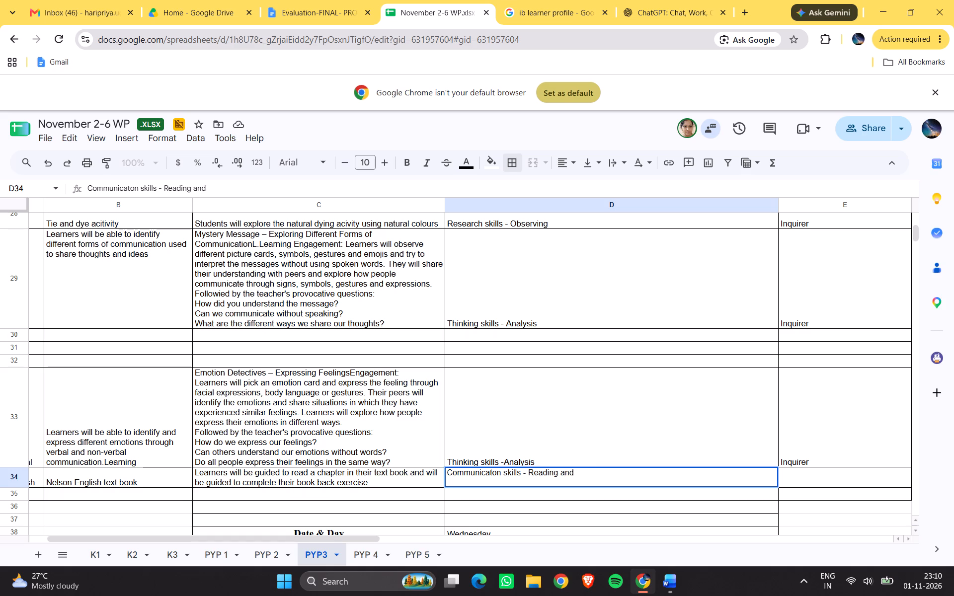
{"action": "type", "text": "writing"}
{"action": "key", "text": "space"}
Enter "Communicator" as the learner profile attribute for the HRT - English row.
{"action": "key", "text": "Right"}
{"action": "type", "text": "Communicay"}
{"action": "key", "text": "BackSpace"}
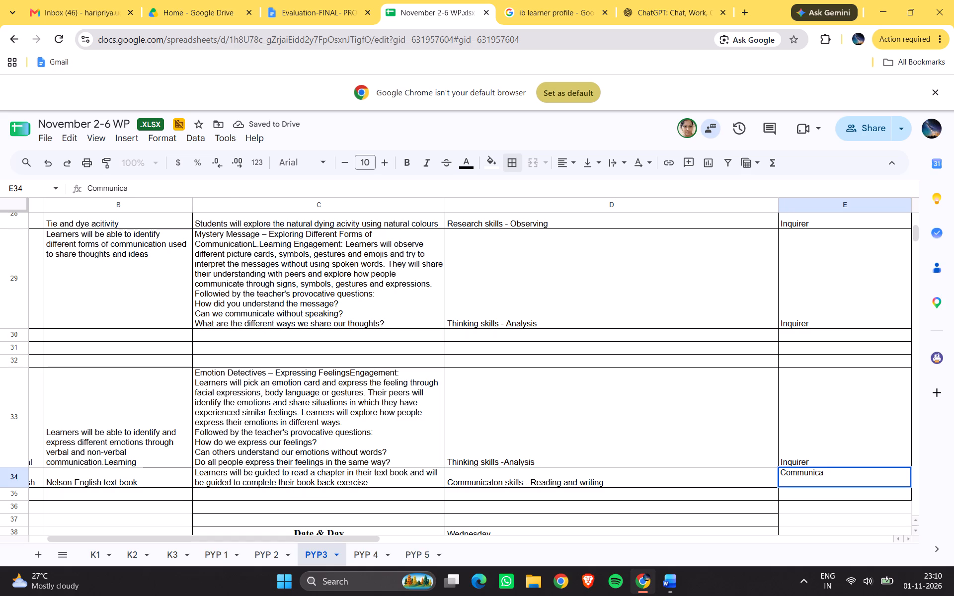
{"action": "type", "text": "toe"}
{"action": "key", "text": "space"}
{"action": "key", "text": "BackSpace"}
{"action": "key", "text": "BackSpace"}
{"action": "type", "text": "rm"}
{"action": "key", "text": "BackSpace"}
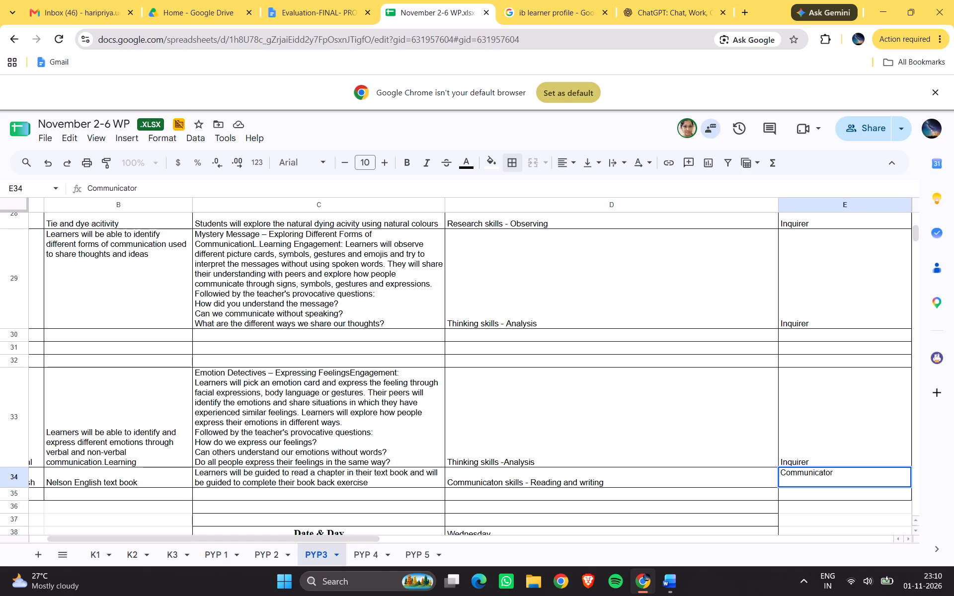
{"action": "key", "text": "Return"}
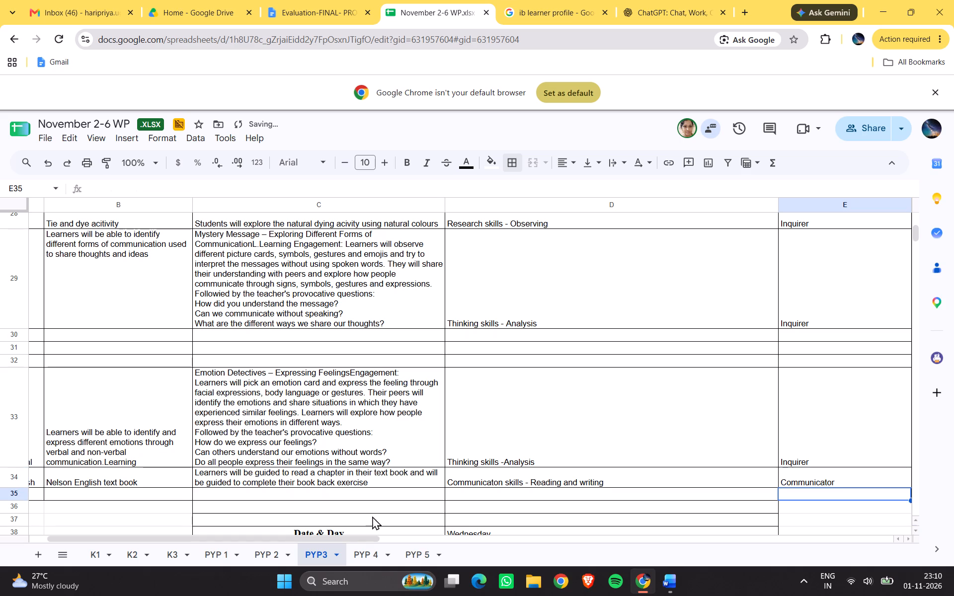
Switch to the Programme of Inquiry document and examine its Math row for a topic for the HRT - Math entry.
{"action": "left_click_drag", "start_coordinate": [334, 534], "coordinate": [258, 532]}
{"action": "left_click", "coordinate": [104, 493]}
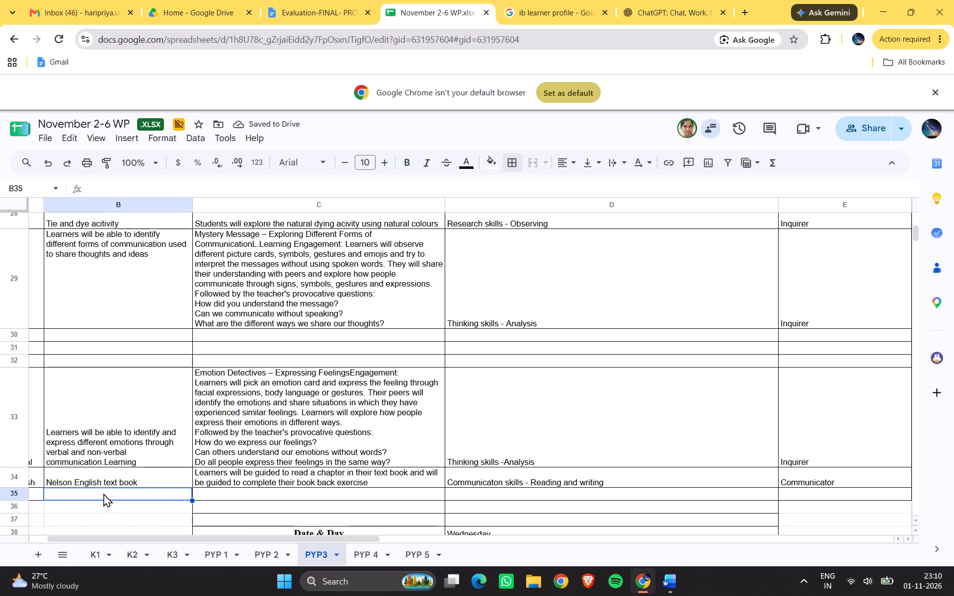
{"action": "left_click_drag", "start_coordinate": [74, 538], "coordinate": [28, 532]}
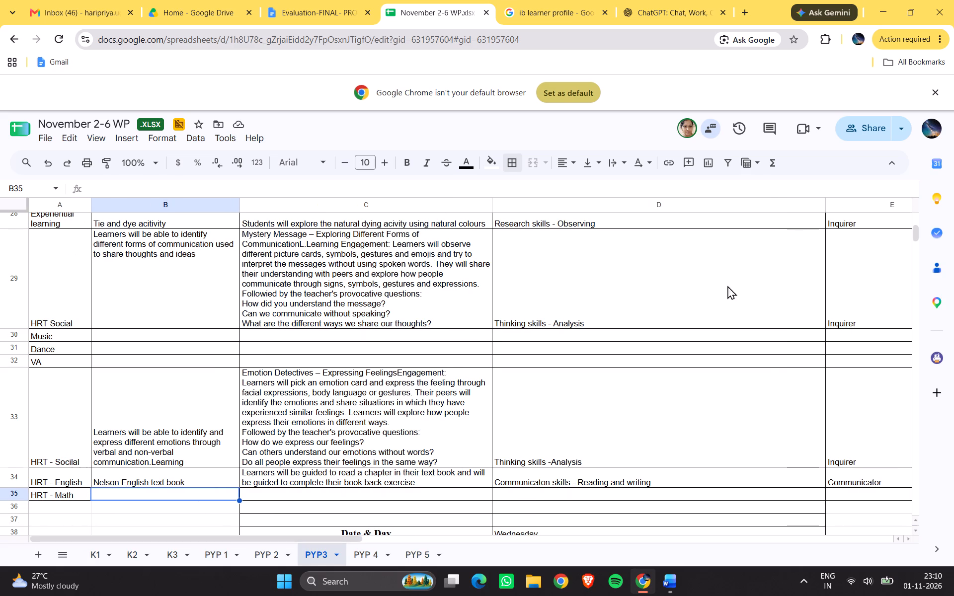
{"action": "left_click", "coordinate": [346, 11]}
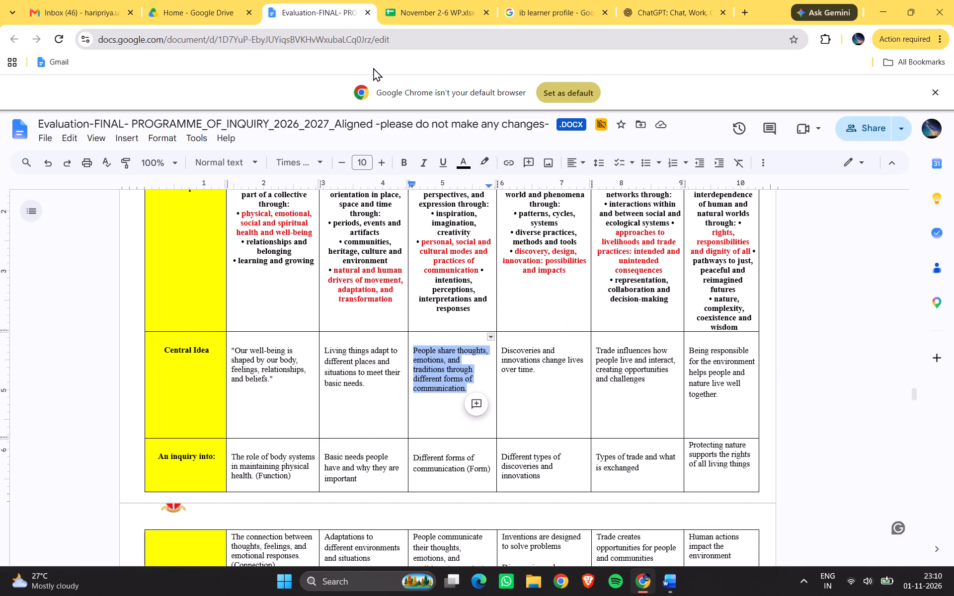
{"action": "scroll", "coordinate": [492, 403], "scroll_direction": "down", "scroll_amount": 7}
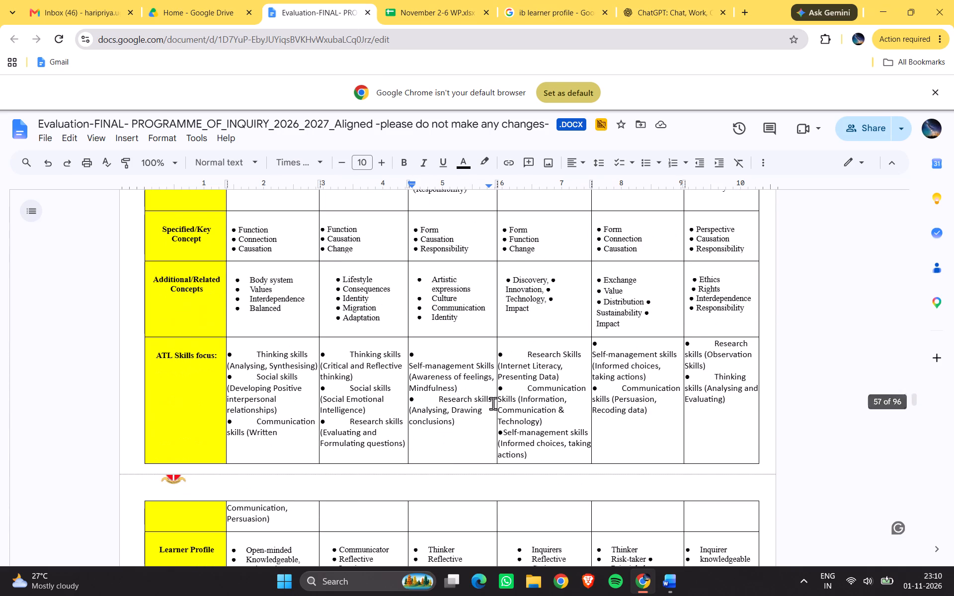
{"action": "scroll", "coordinate": [493, 403], "scroll_direction": "down", "scroll_amount": 5}
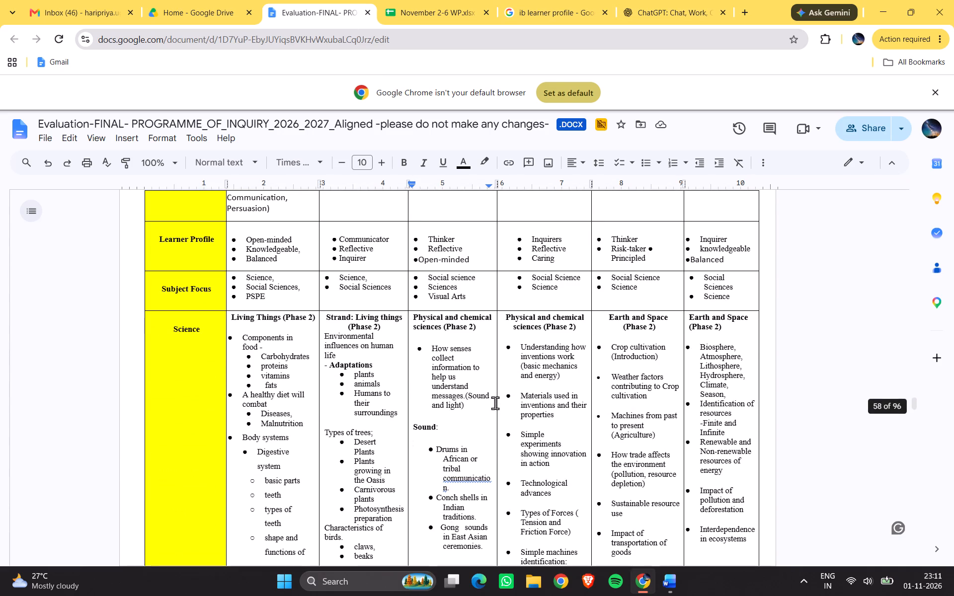
{"action": "scroll", "coordinate": [495, 403], "scroll_direction": "down", "scroll_amount": 8}
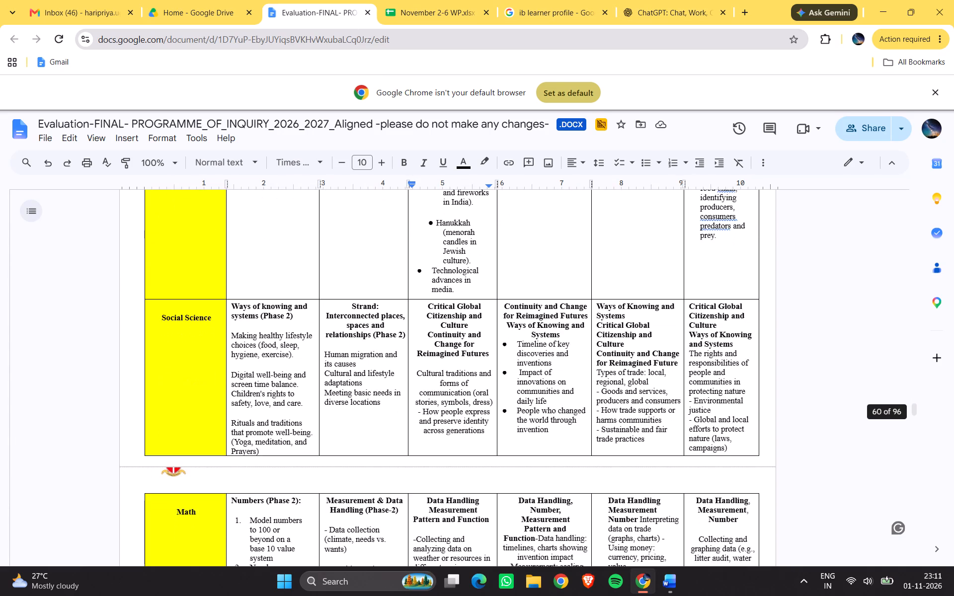
{"action": "scroll", "coordinate": [497, 401], "scroll_direction": "down", "scroll_amount": 2}
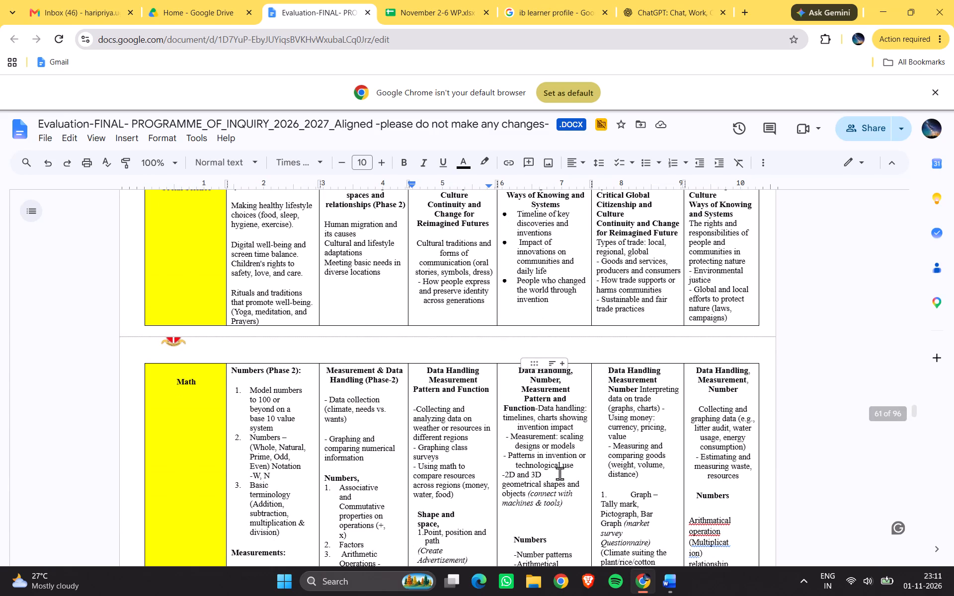
{"action": "scroll", "coordinate": [560, 473], "scroll_direction": "down", "scroll_amount": 3}
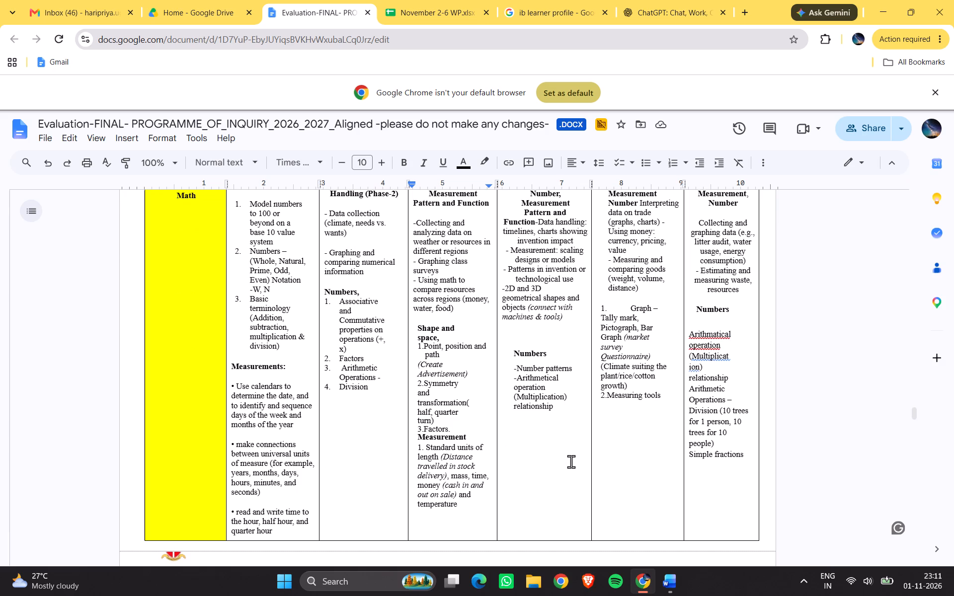
{"action": "scroll", "coordinate": [579, 454], "scroll_direction": "up", "scroll_amount": 1}
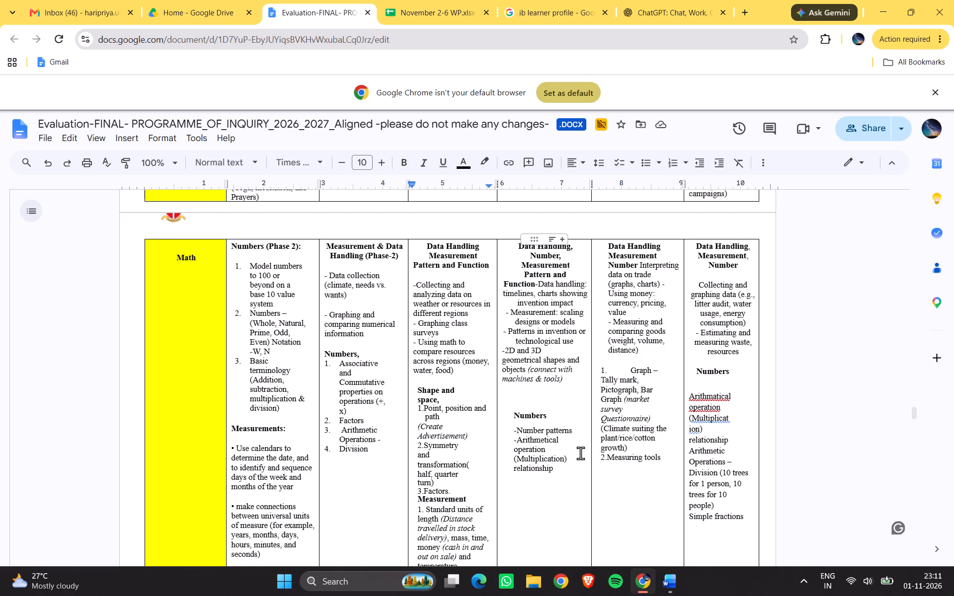
{"action": "scroll", "coordinate": [580, 453], "scroll_direction": "down", "scroll_amount": 3}
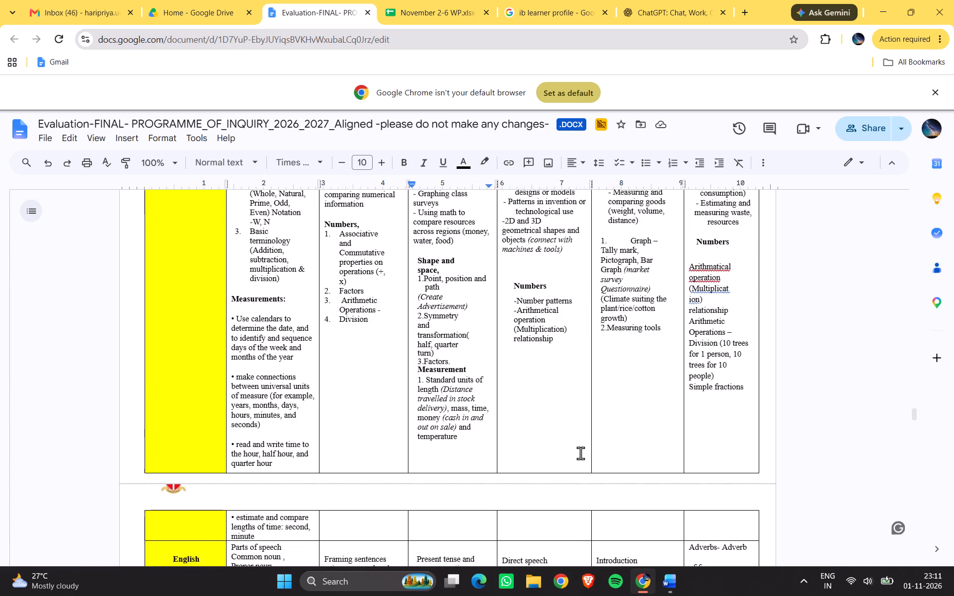
{"action": "scroll", "coordinate": [580, 453], "scroll_direction": "down", "scroll_amount": 1}
{"action": "scroll", "coordinate": [581, 452], "scroll_direction": "up", "scroll_amount": 3}
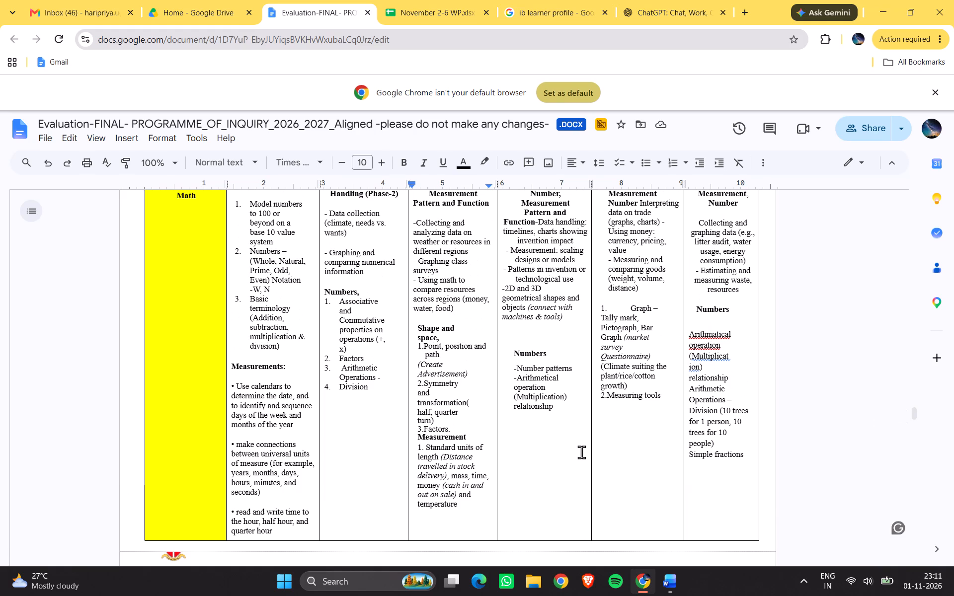
{"action": "scroll", "coordinate": [582, 452], "scroll_direction": "up", "scroll_amount": 1}
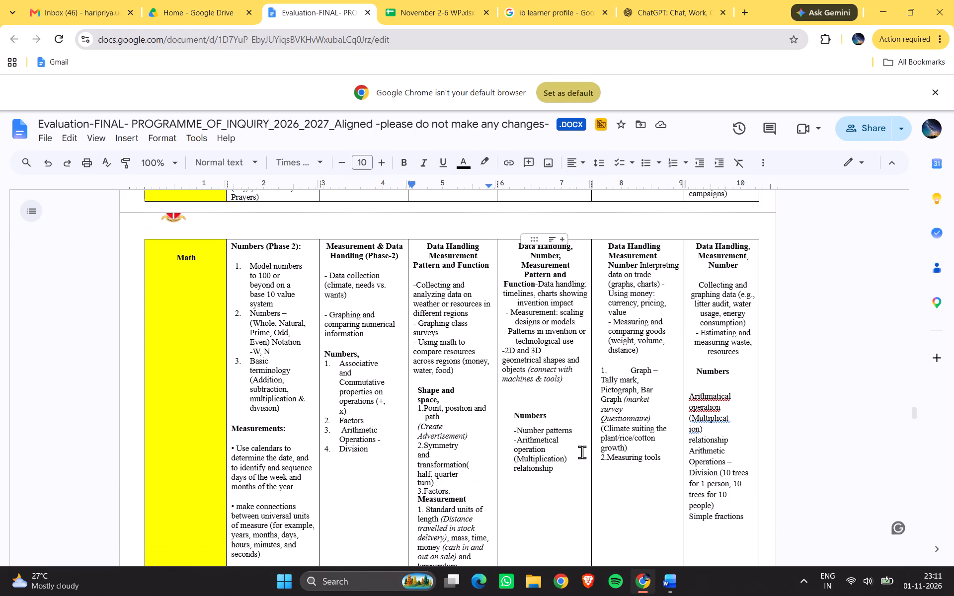
{"action": "scroll", "coordinate": [582, 452], "scroll_direction": "down", "scroll_amount": 1}
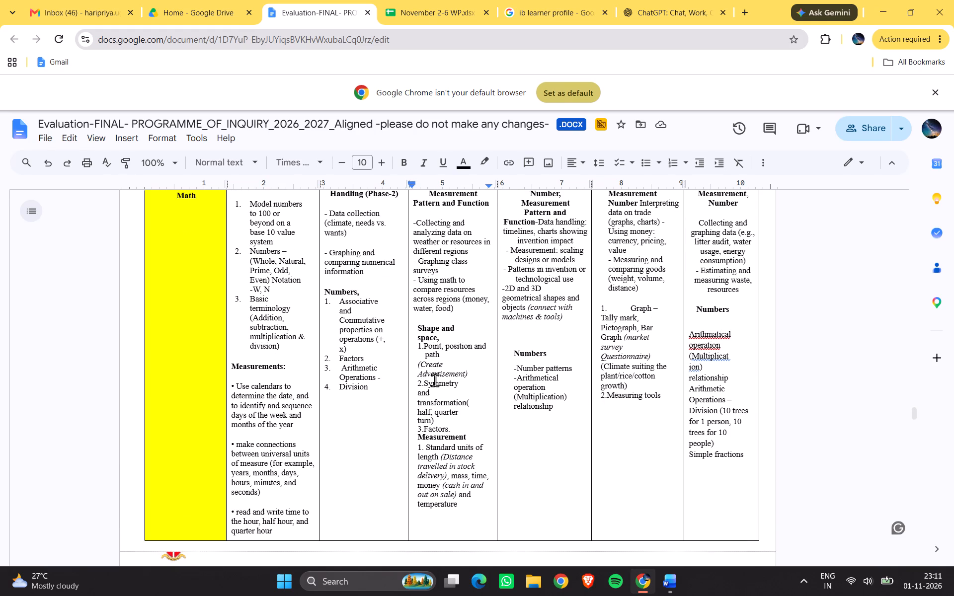
{"action": "left_click_drag", "start_coordinate": [429, 383], "coordinate": [460, 417]}
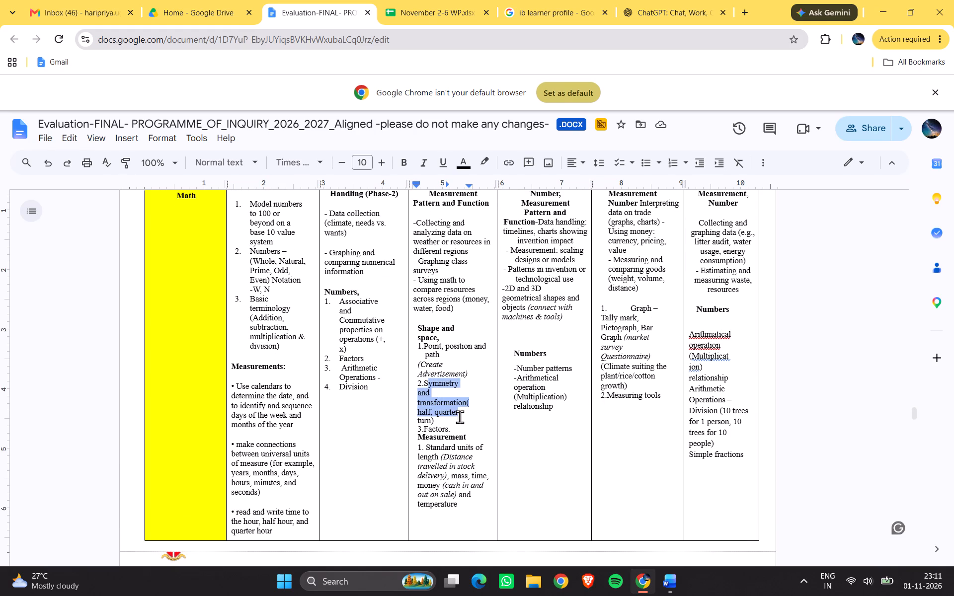
{"action": "left_click_drag", "start_coordinate": [460, 417], "coordinate": [460, 417]}
{"action": "left_click", "coordinate": [463, 401]}
{"action": "left_click_drag", "start_coordinate": [420, 328], "coordinate": [485, 353]}
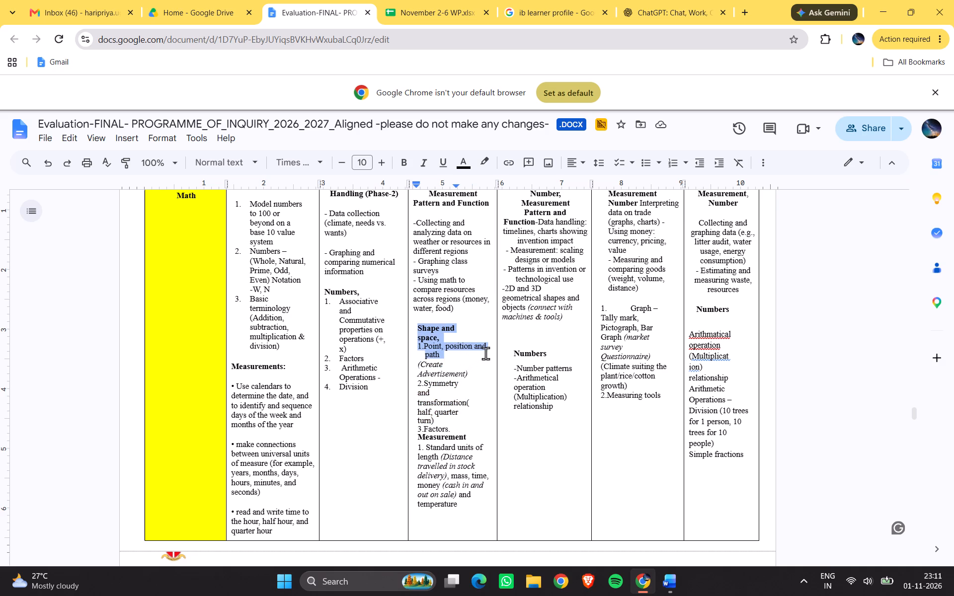
{"action": "left_click_drag", "start_coordinate": [485, 353], "coordinate": [487, 353]}
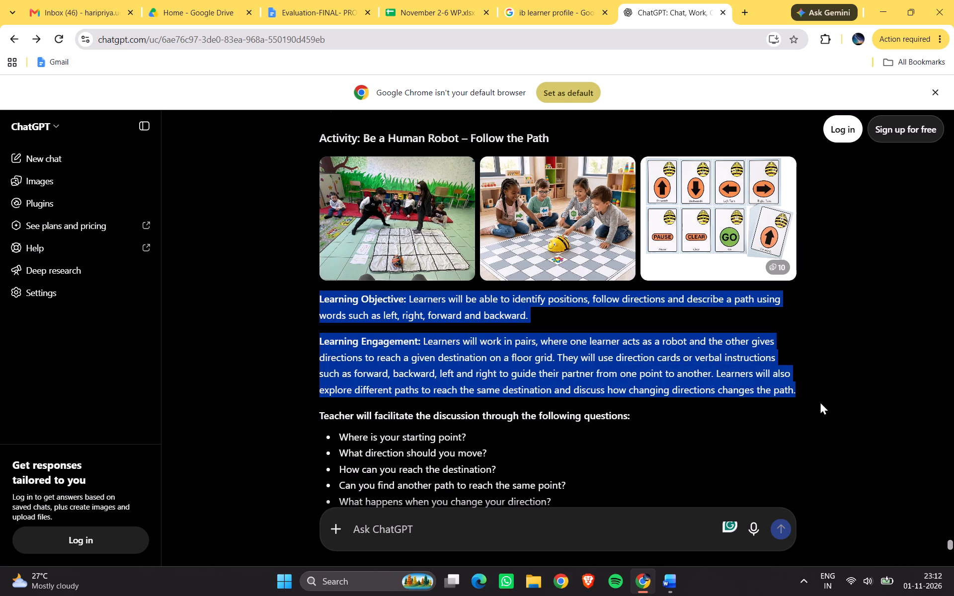
{"action": "key", "text": "ctrl+c"}
Switch to the blank Word document, paste the copied text, join both paragraphs into one, and cut the whole text.
{"action": "left_click", "coordinate": [666, 580]}
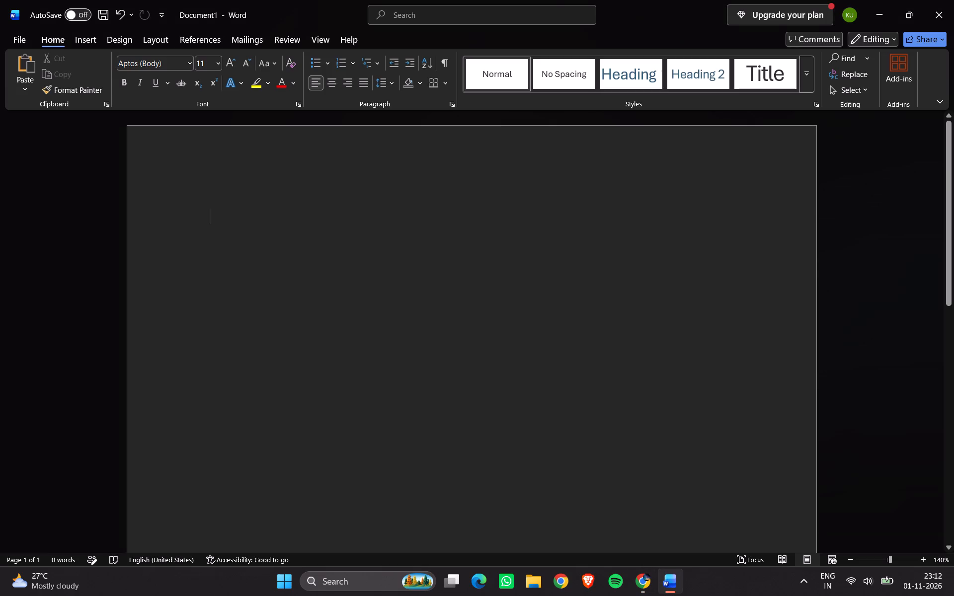
{"action": "key", "text": "ctrl+v"}
{"action": "left_click", "coordinate": [557, 233]}
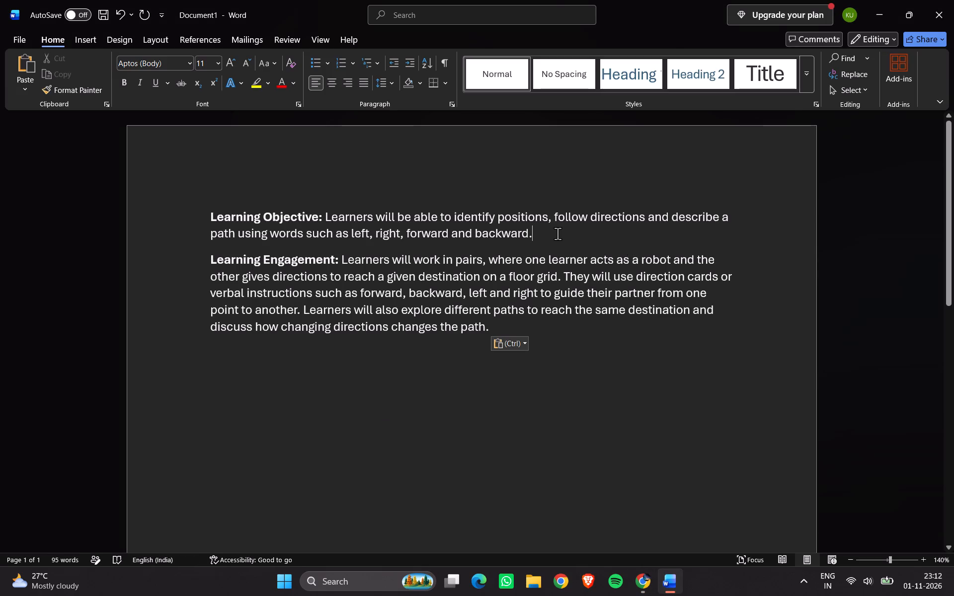
{"action": "key", "text": "Delete"}
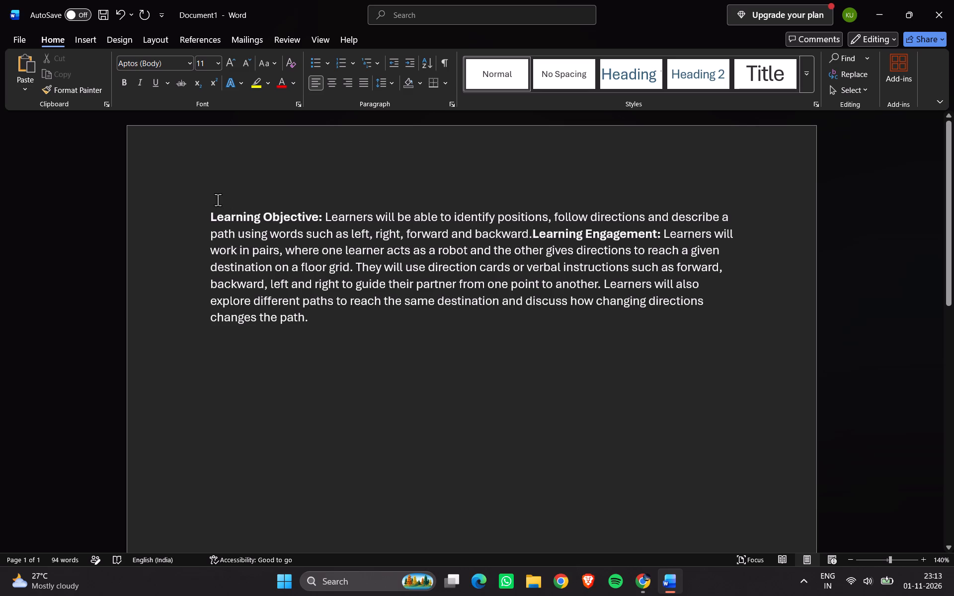
{"action": "left_click_drag", "start_coordinate": [207, 213], "coordinate": [343, 331]}
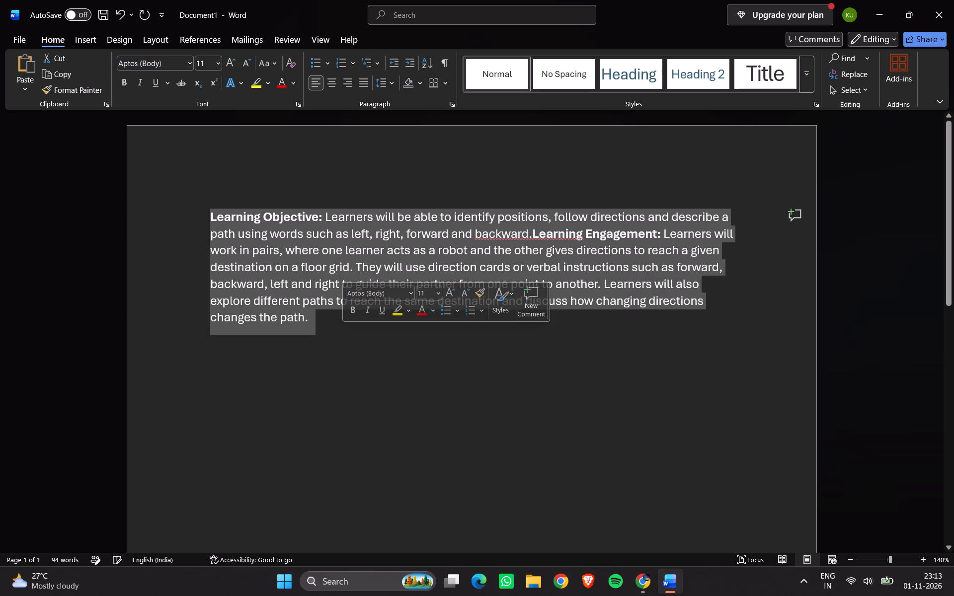
{"action": "key", "text": "ctrl+x"}
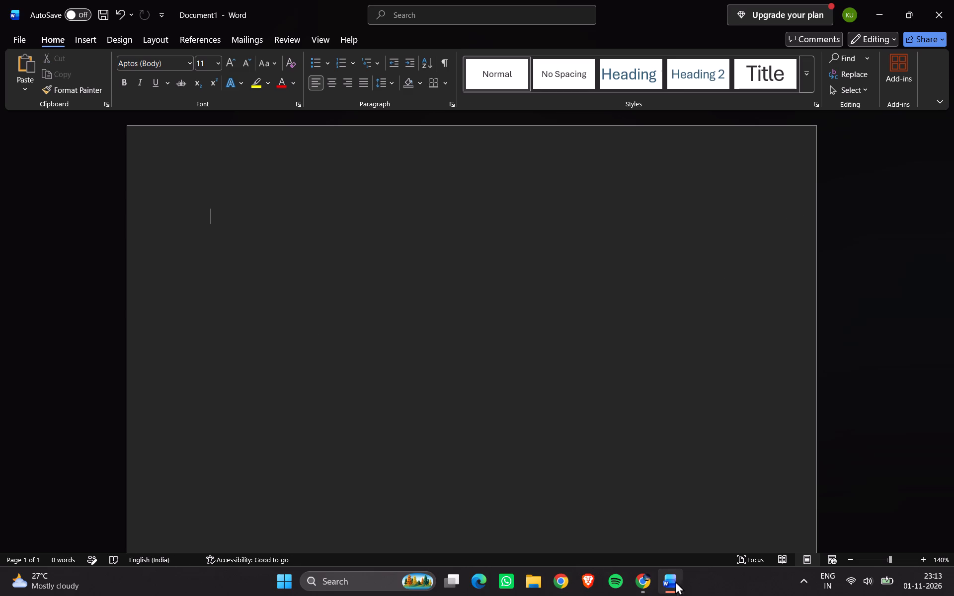
Switch to the November 2-6 planner and paste the text into the HRT - Math row's Solo Taxonomy-Strategy cell, wrapped with the row height fitted.
{"action": "left_click", "coordinate": [644, 579]}
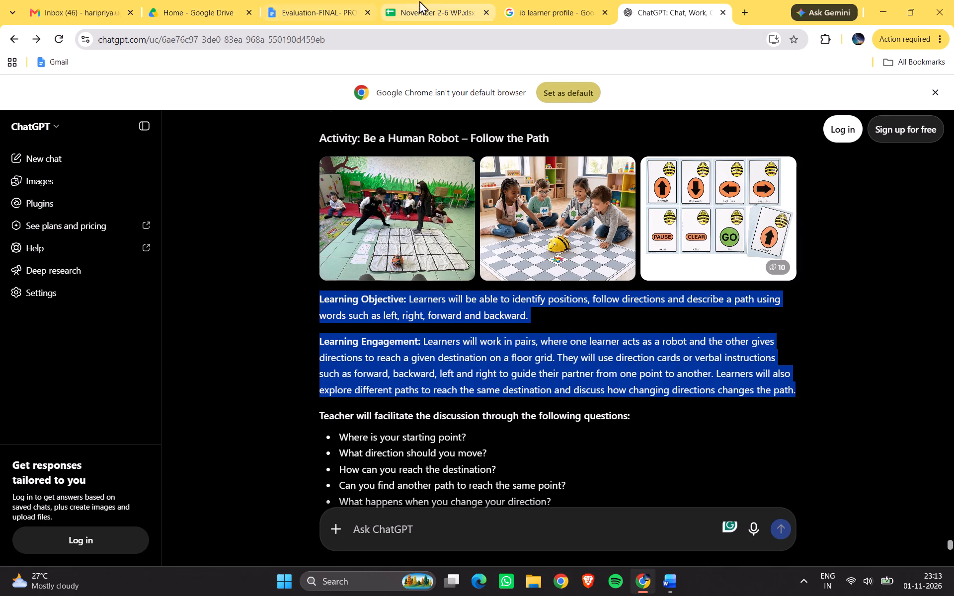
{"action": "left_click", "coordinate": [456, 10]}
{"action": "scroll", "coordinate": [346, 483], "scroll_direction": "down", "scroll_amount": 2}
{"action": "left_click", "coordinate": [283, 375]}
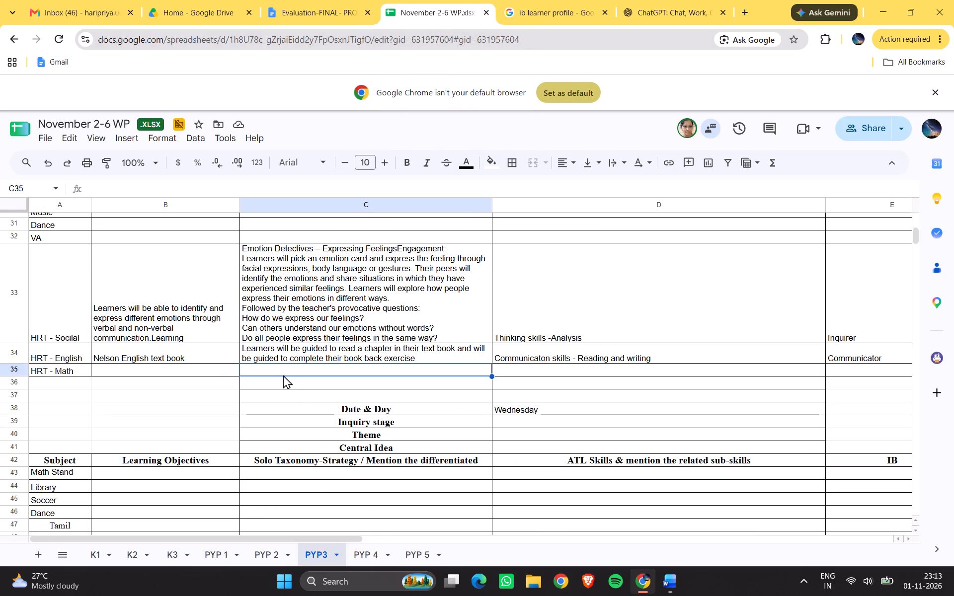
{"action": "key", "text": "ctrl+v"}
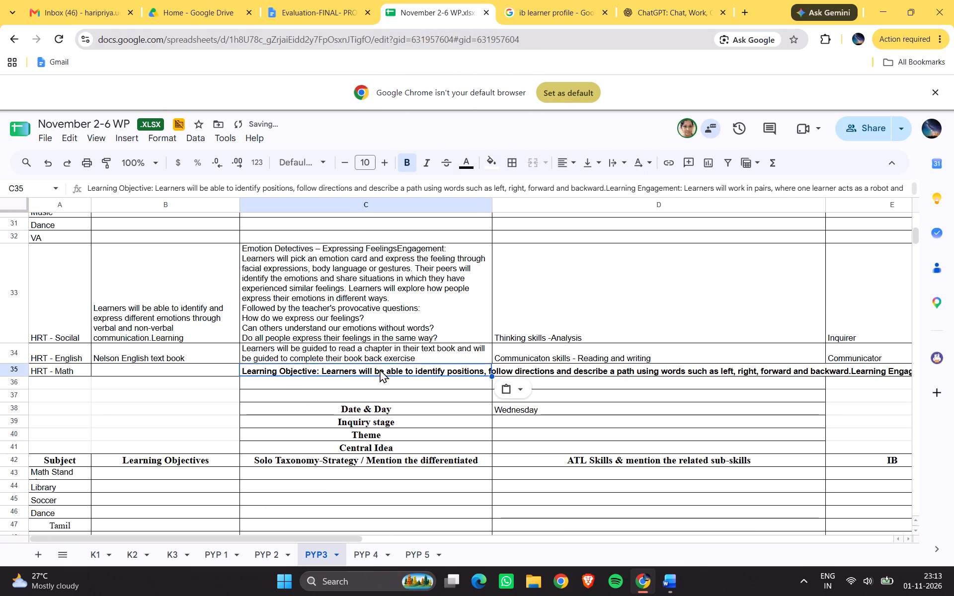
{"action": "left_click", "coordinate": [624, 164]}
{"action": "left_click", "coordinate": [638, 190]}
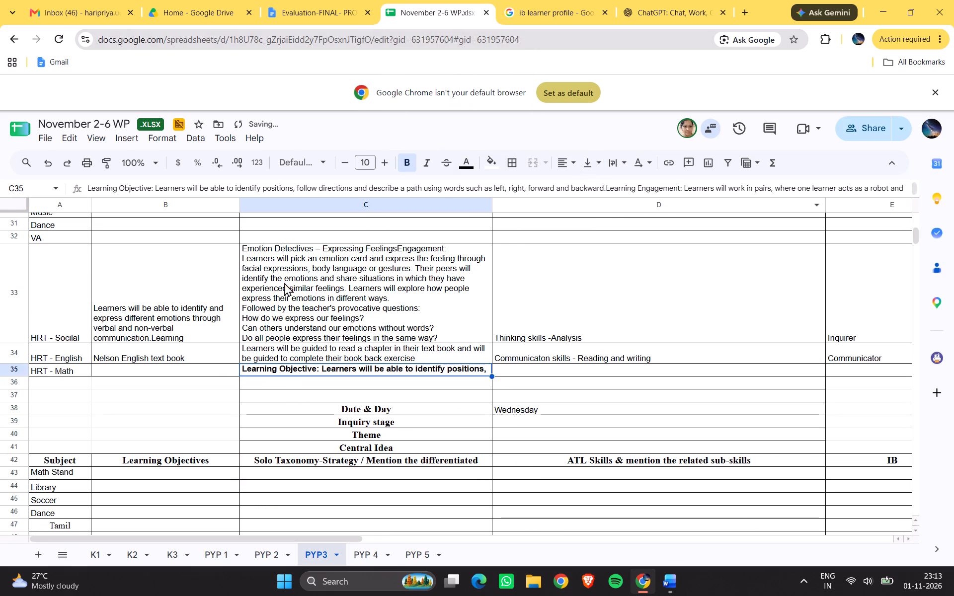
{"action": "double_click", "coordinate": [18, 376]}
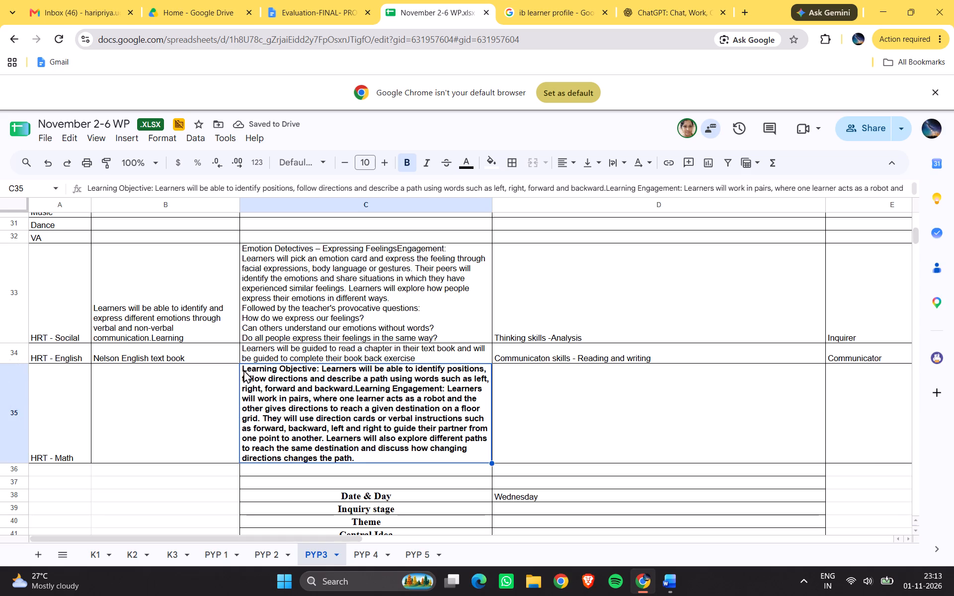
Move the text from "Learning Objective:" through "Learning Engagement:" out of the HRT - Math strategy cell into its Learning Objectives cell.
{"action": "left_click", "coordinate": [245, 367]}
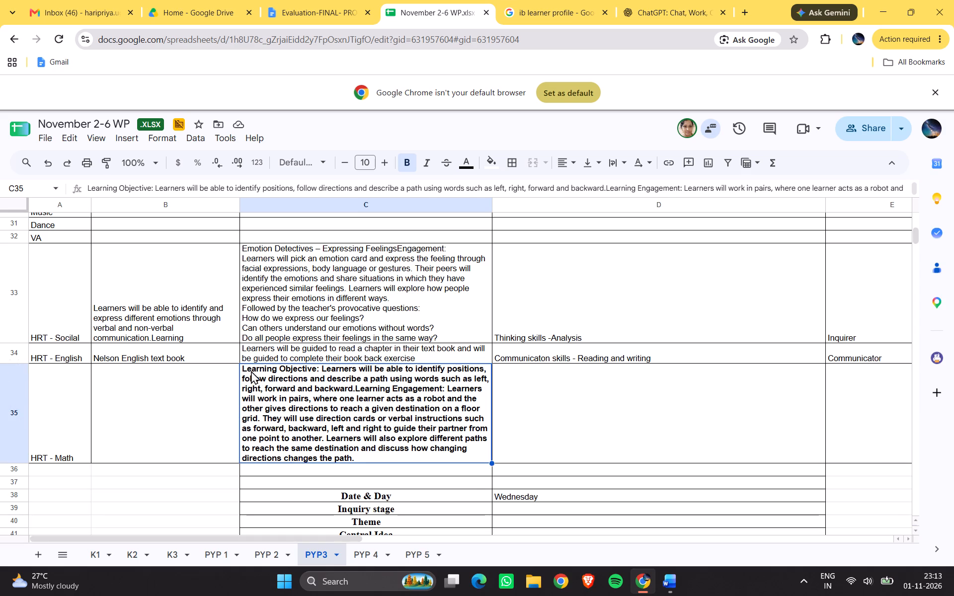
{"action": "double_click", "coordinate": [242, 366]}
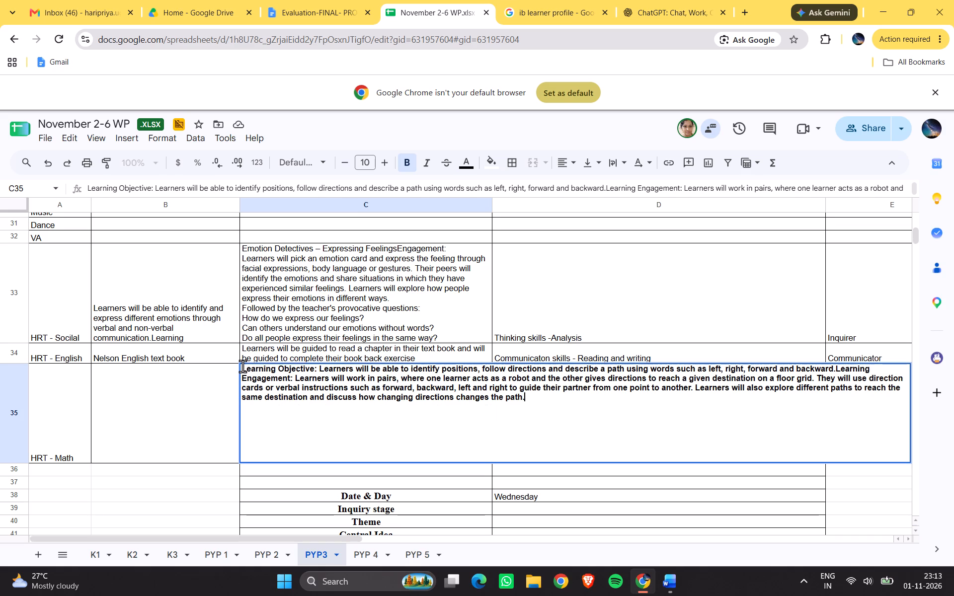
{"action": "left_click_drag", "start_coordinate": [242, 366], "coordinate": [380, 377]}
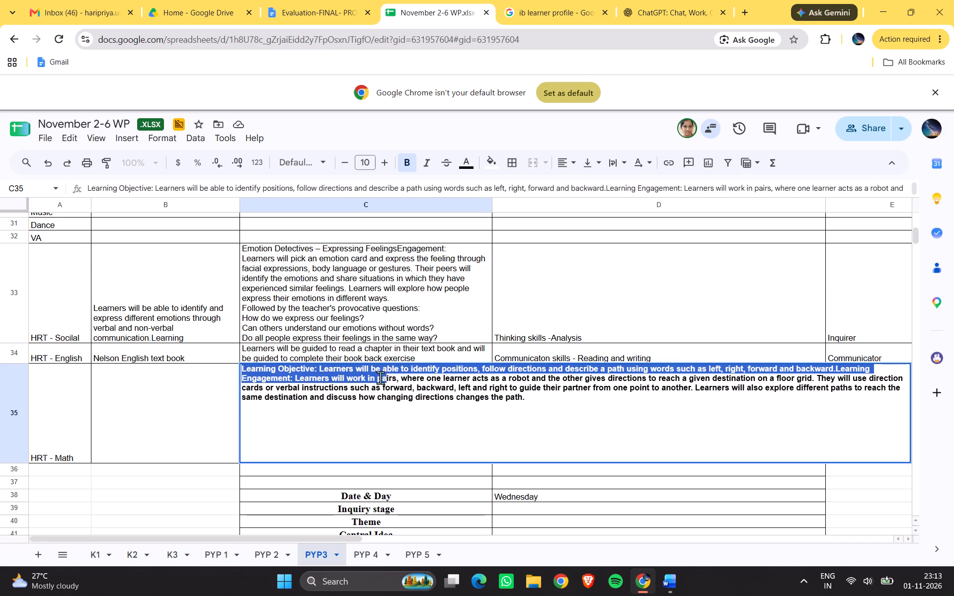
{"action": "left_click_drag", "start_coordinate": [380, 377], "coordinate": [296, 379]}
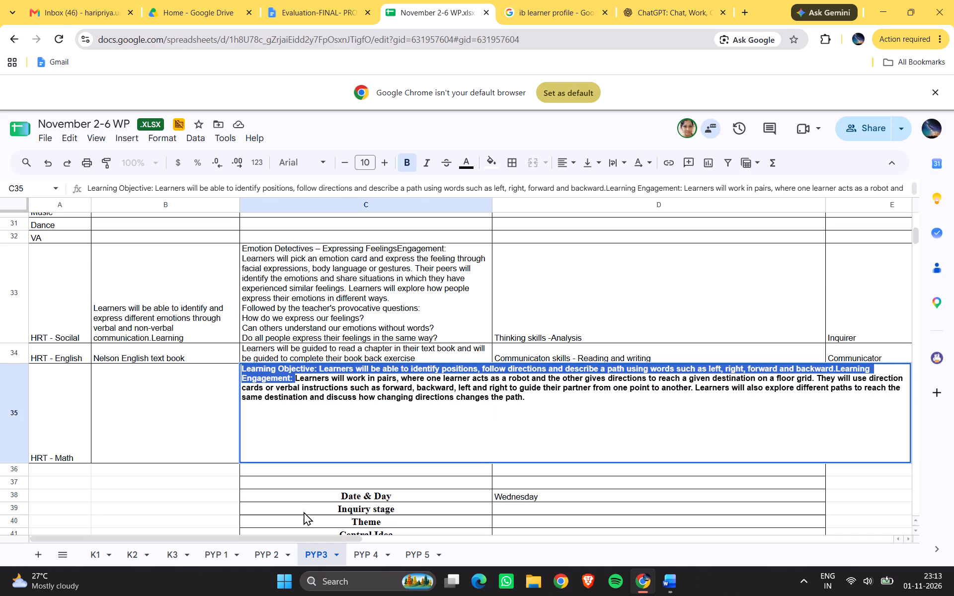
{"action": "key", "text": "ctrl+x"}
{"action": "left_click", "coordinate": [184, 411]}
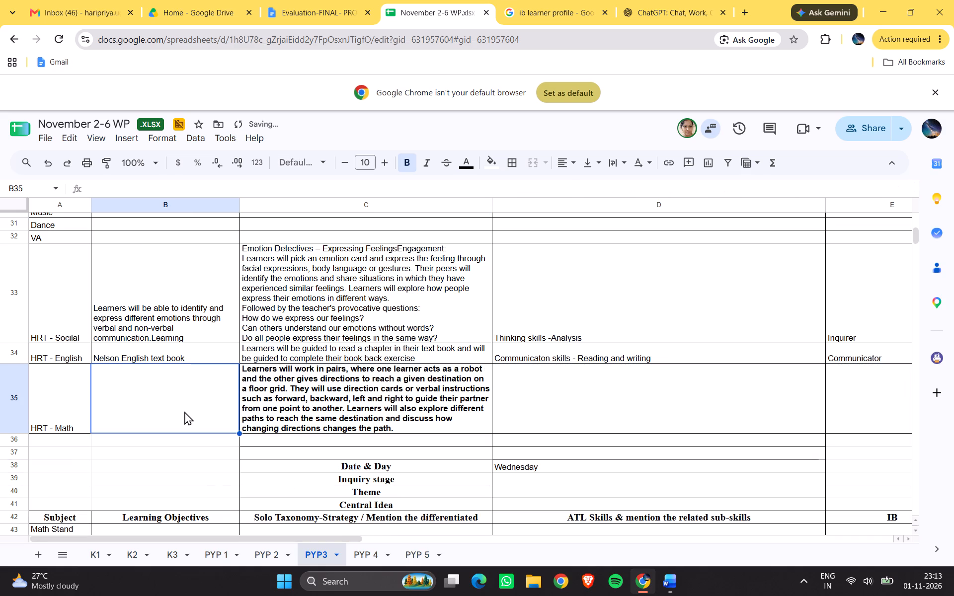
{"action": "key", "text": "ctrl+v"}
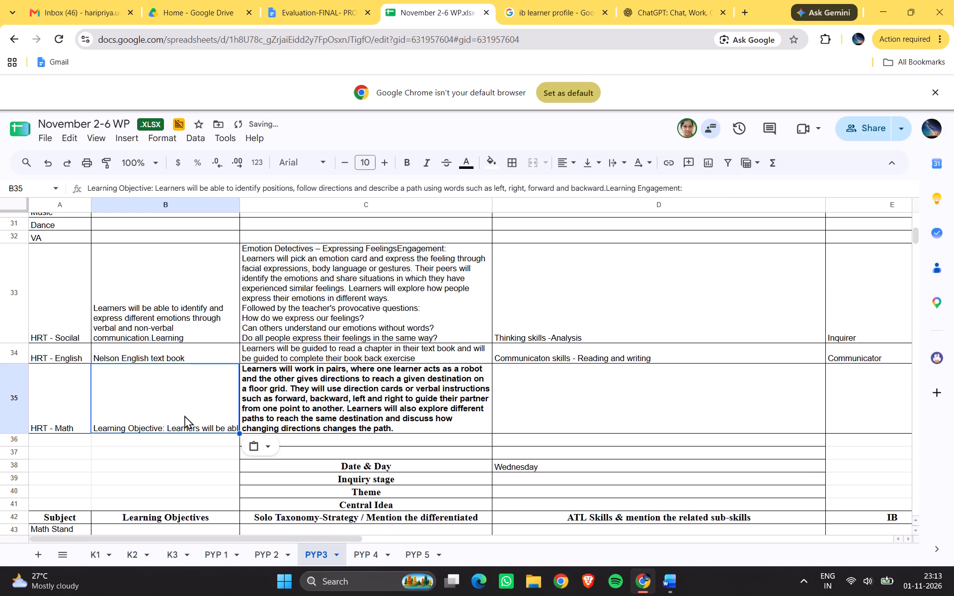
Remove the "Learning Objective:" and "Learning Engagement:" labels from the HRT - Math Learning Objectives cell.
{"action": "left_click", "coordinate": [184, 415]}
{"action": "left_click", "coordinate": [184, 415]}
{"action": "double_click", "coordinate": [184, 415]}
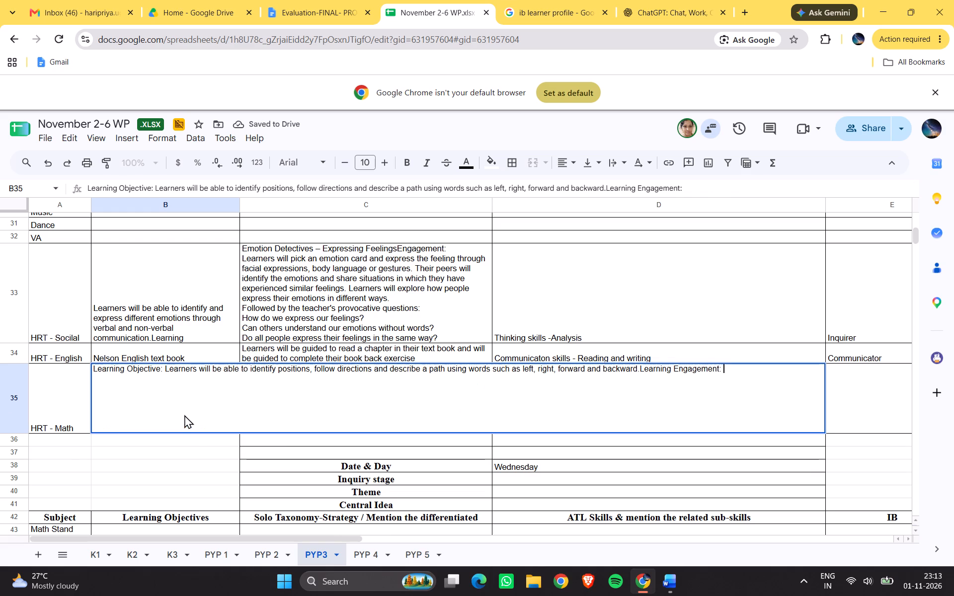
{"action": "left_click_drag", "start_coordinate": [164, 371], "coordinate": [84, 364]}
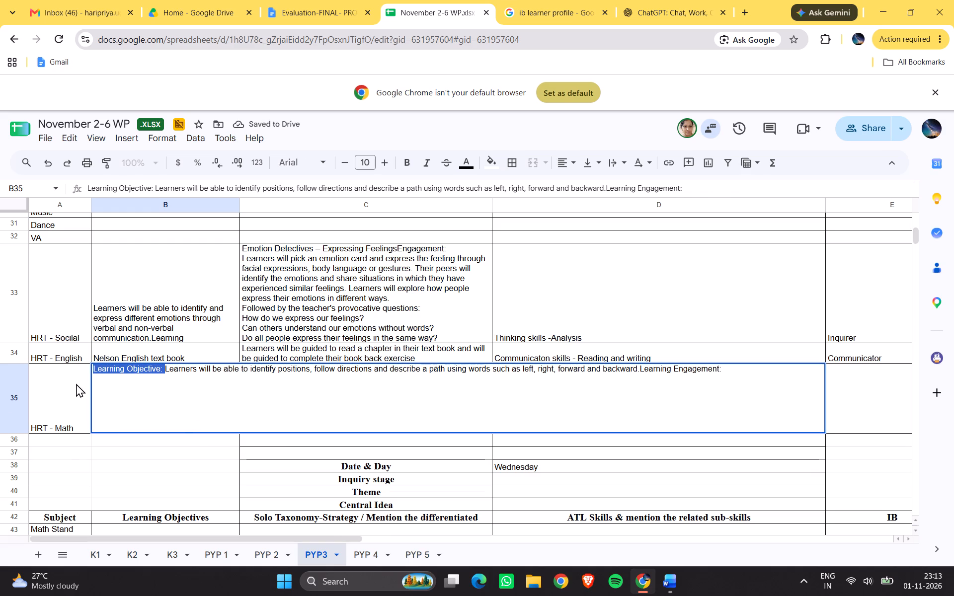
{"action": "key", "text": "Delete"}
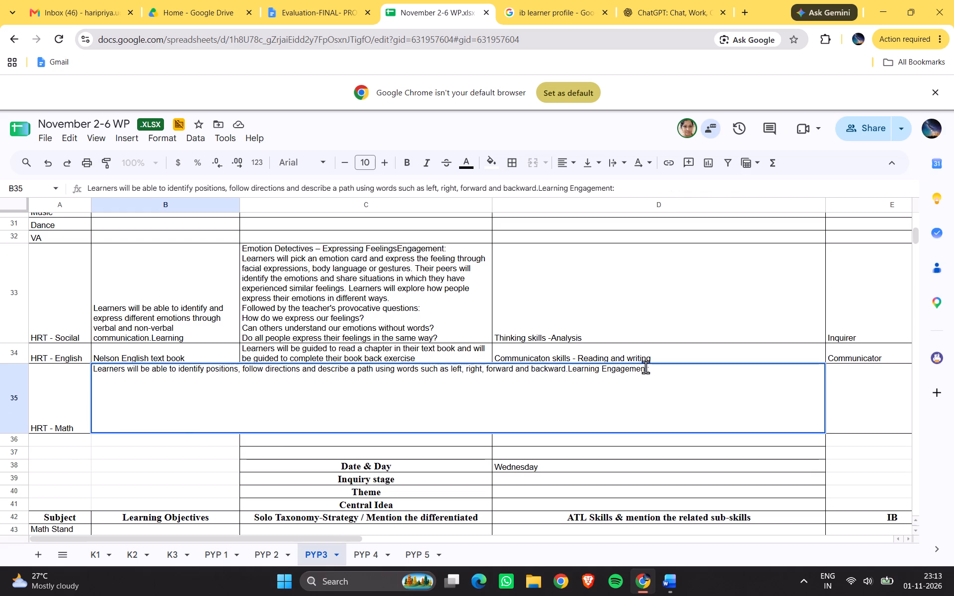
{"action": "left_click_drag", "start_coordinate": [645, 367], "coordinate": [569, 367]}
{"action": "key", "text": "Delete"}
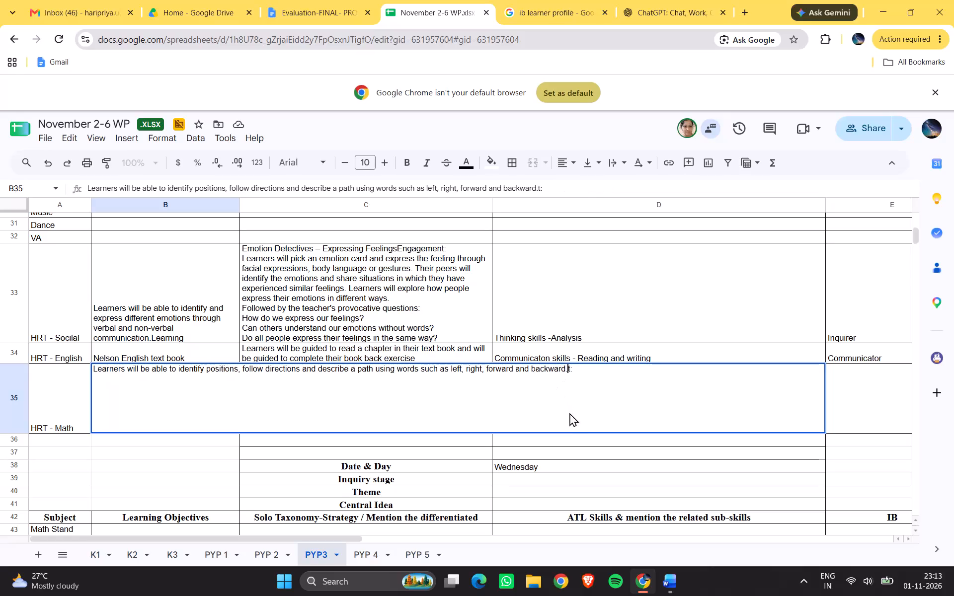
{"action": "key", "text": "Delete"}
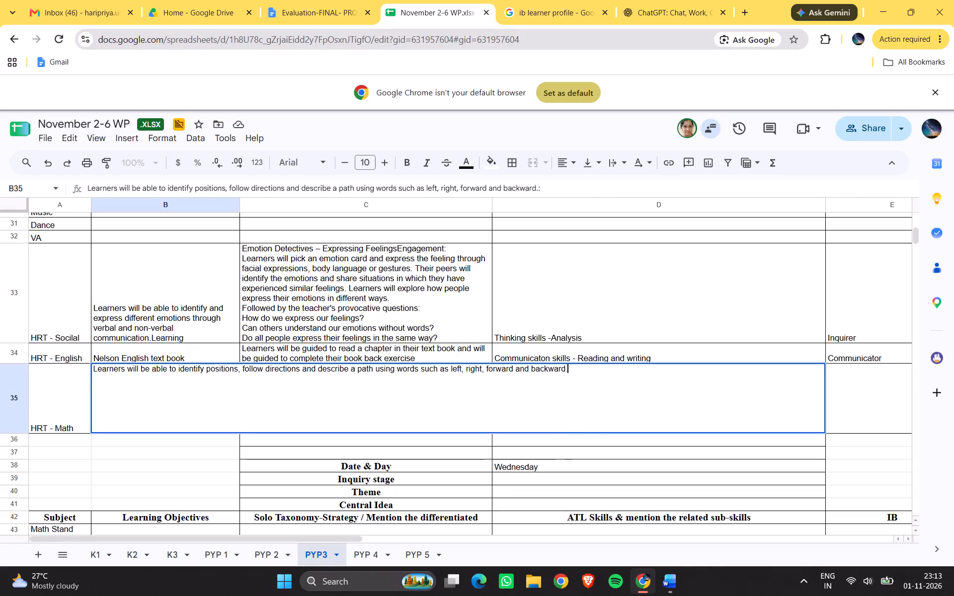
{"action": "key", "text": "Delete"}
{"action": "left_click", "coordinate": [590, 459]}
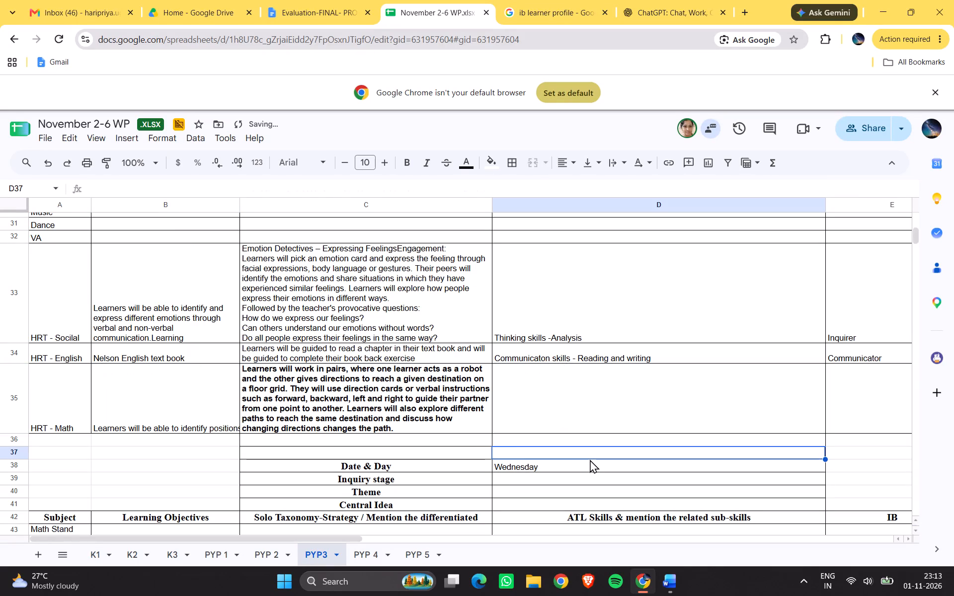
Wrap the text in the HRT - Math Learning Objectives cell.
{"action": "left_click", "coordinate": [206, 386]}
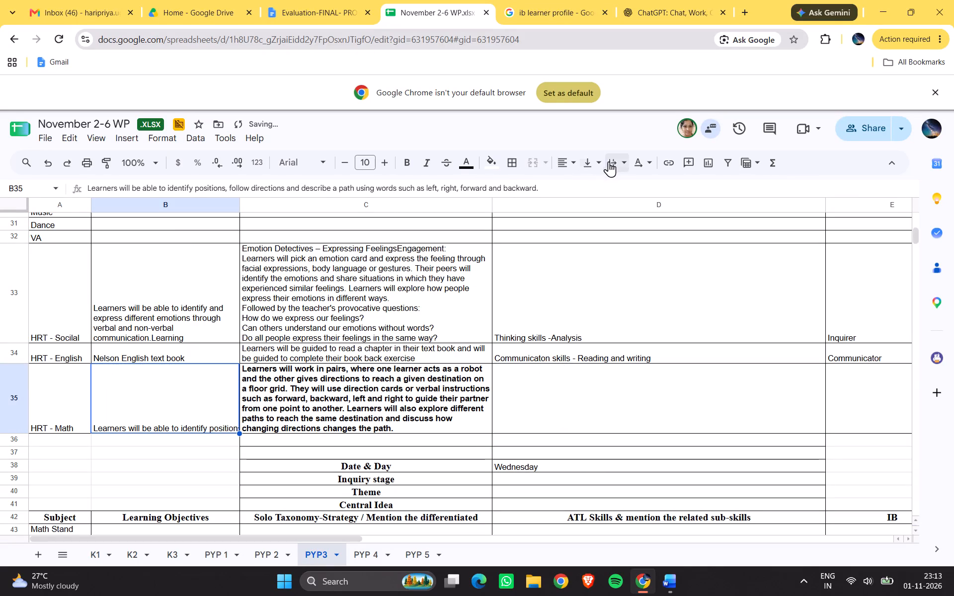
{"action": "left_click", "coordinate": [616, 160]}
{"action": "left_click", "coordinate": [633, 190]}
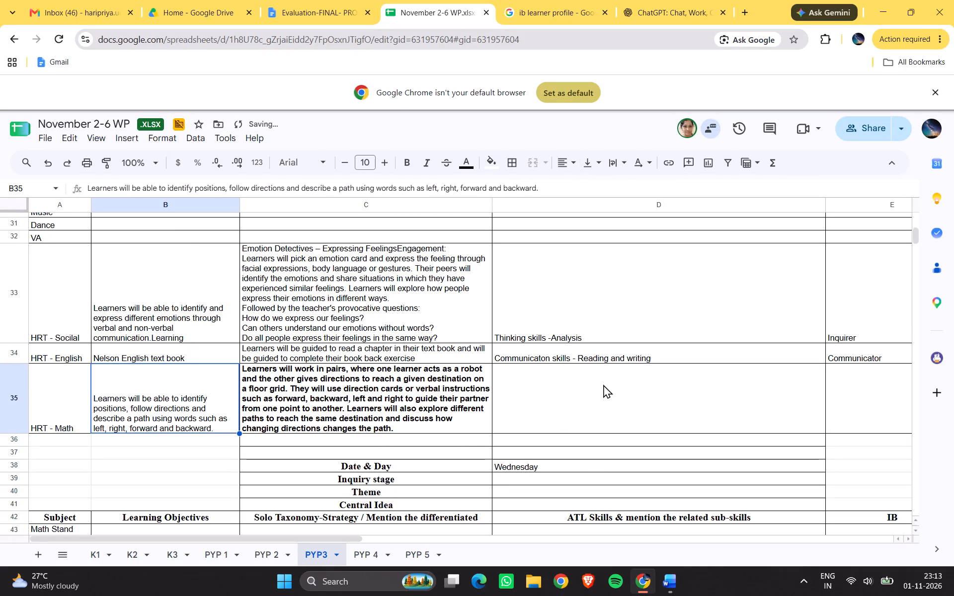
{"action": "left_click", "coordinate": [603, 384]}
Remove the bold formatting from the HRT - Math activity text.
{"action": "left_click", "coordinate": [414, 399]}
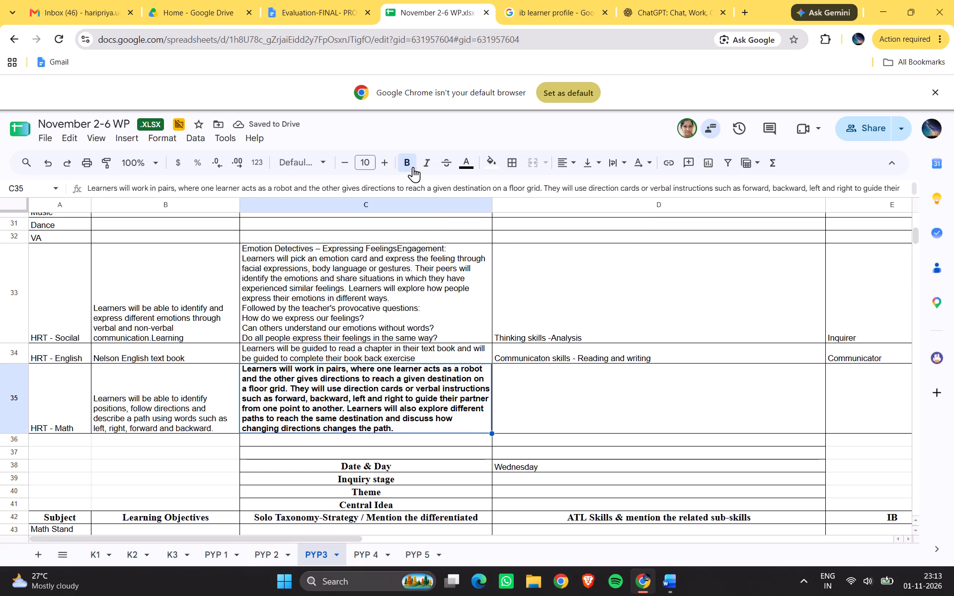
{"action": "left_click", "coordinate": [409, 166]}
Enter "Thinking skills -Analysis" as the ATL skill for the HRT - Math row.
{"action": "left_click", "coordinate": [544, 413]}
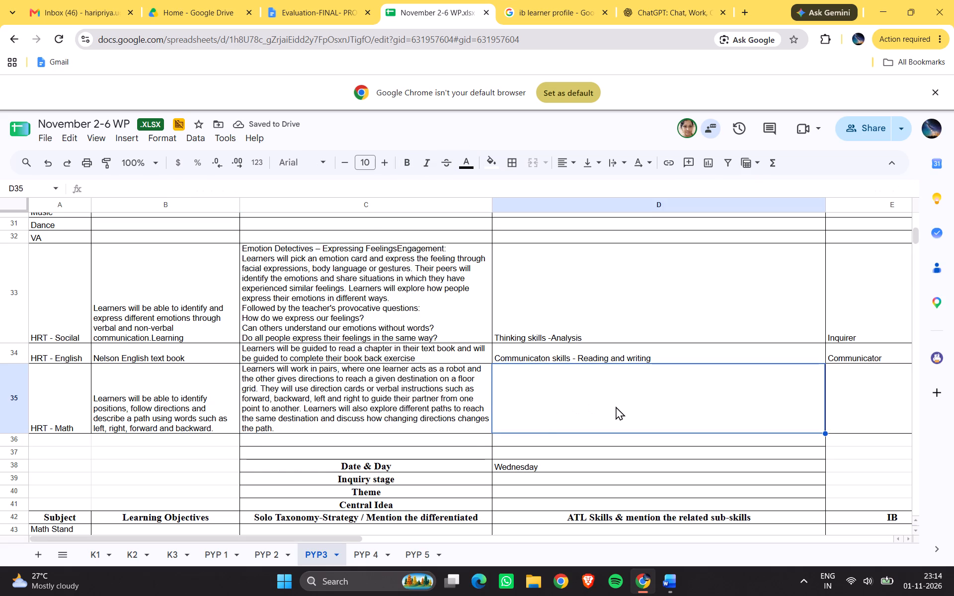
{"action": "type", "text": "Thin"}
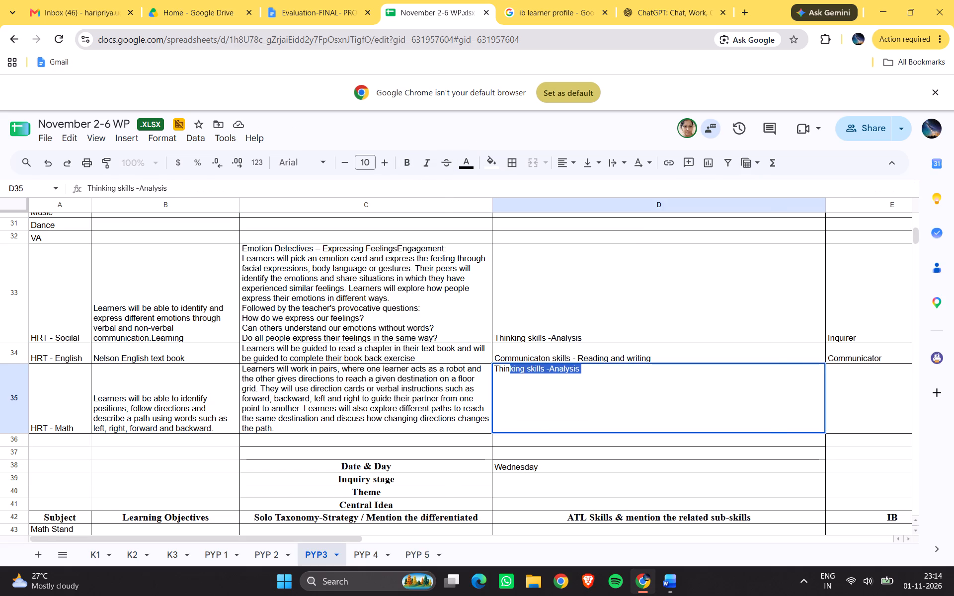
{"action": "key", "text": "Right"}
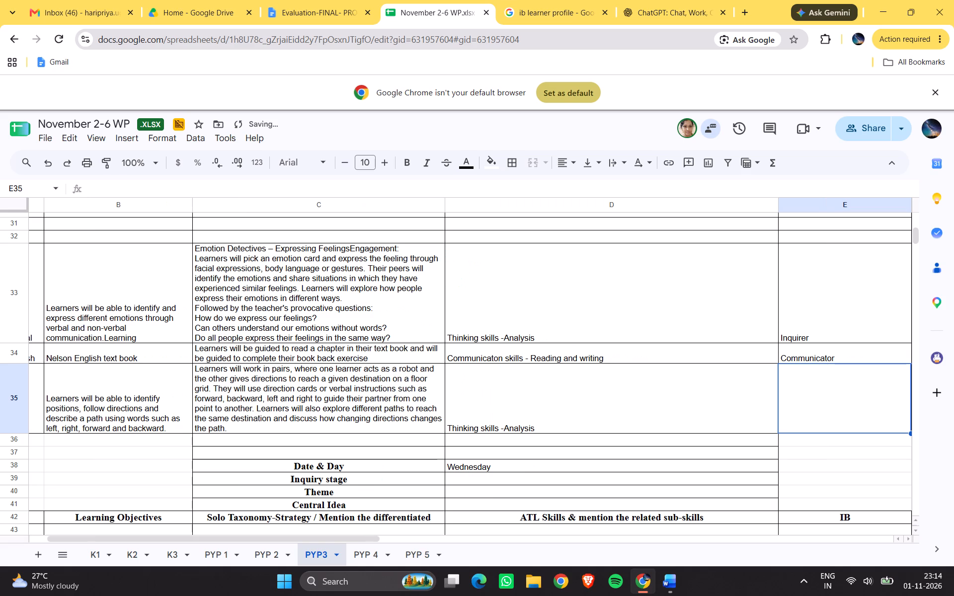
Enter "Thinker" as the learner profile attribute for the HRT - Math row.
{"action": "type", "text": "Thinker"}
{"action": "key", "text": "space"}
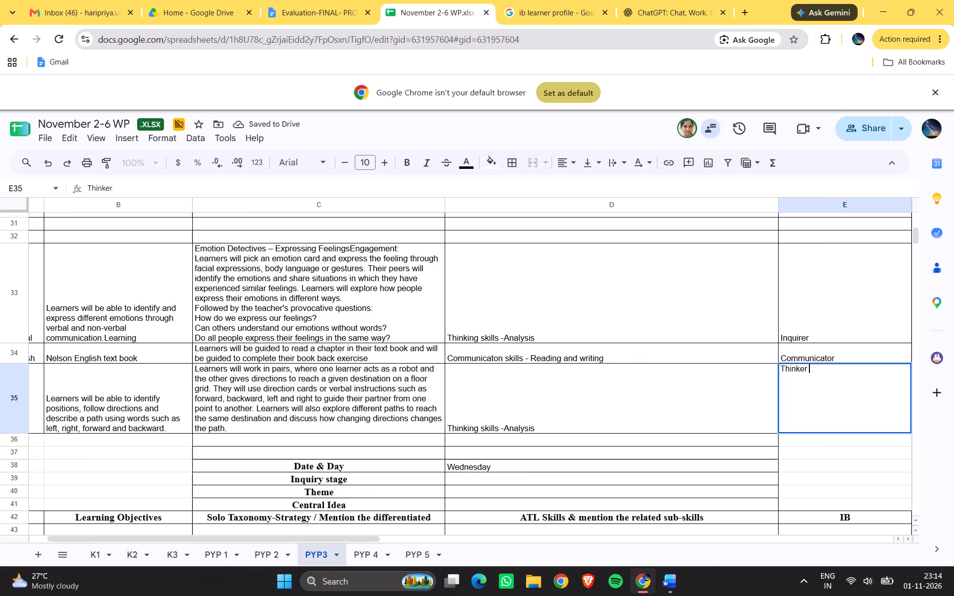
{"action": "left_click", "coordinate": [219, 430]}
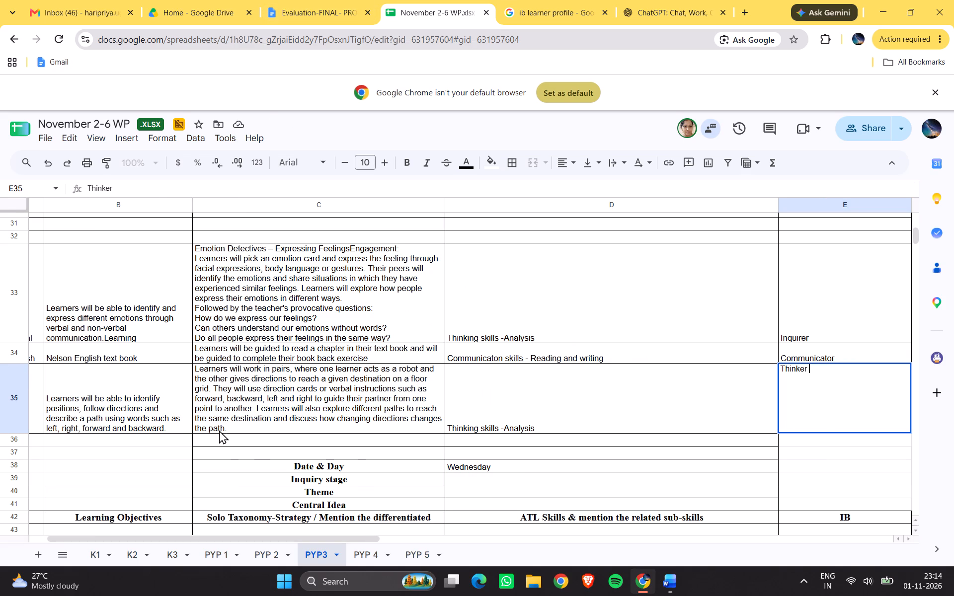
Copy Tuesday's inquiry stage, theme and central idea into the matching Wednesday header cells on the PYP3 sheet.
{"action": "scroll", "coordinate": [467, 477], "scroll_direction": "up", "scroll_amount": 5}
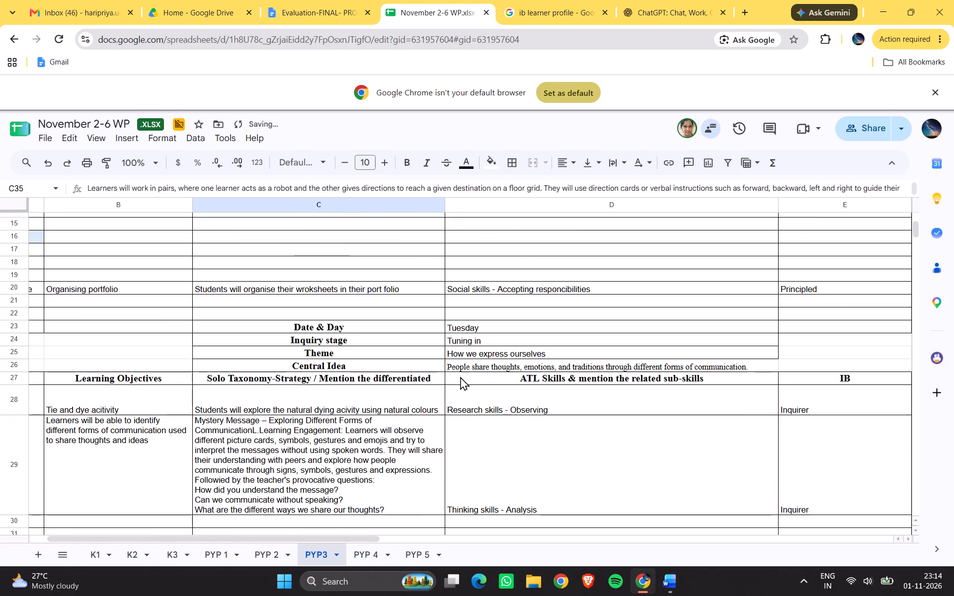
{"action": "left_click", "coordinate": [454, 341]}
{"action": "key", "text": "shift+Down"}
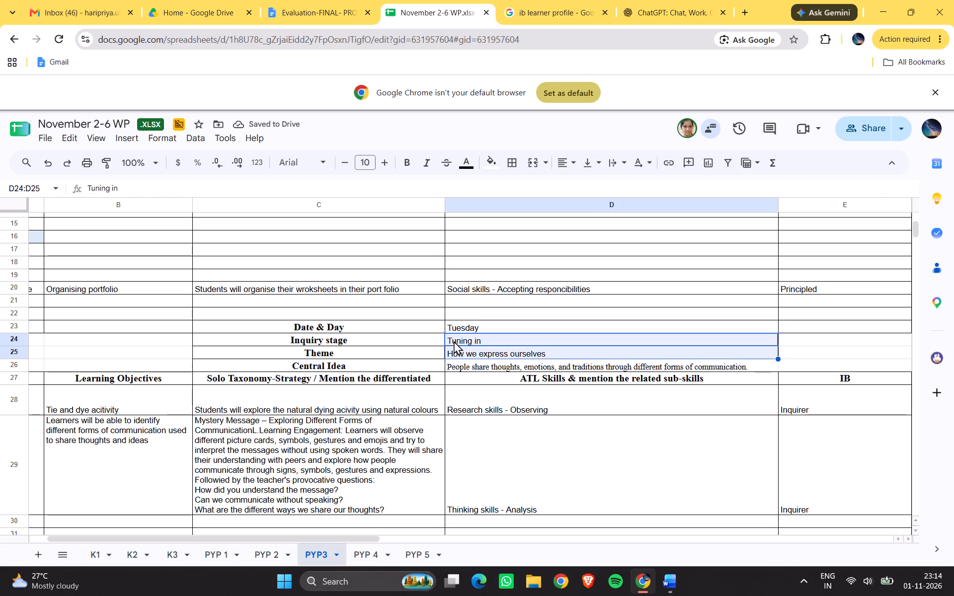
{"action": "key", "text": "shift+Down"}
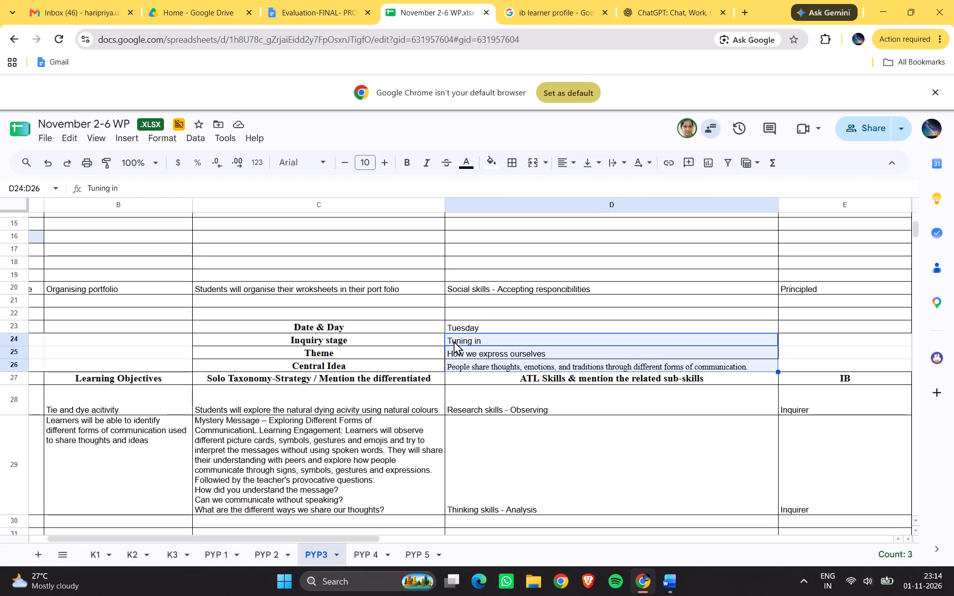
{"action": "key", "text": "ctrl+c"}
{"action": "scroll", "coordinate": [608, 380], "scroll_direction": "down", "scroll_amount": 2}
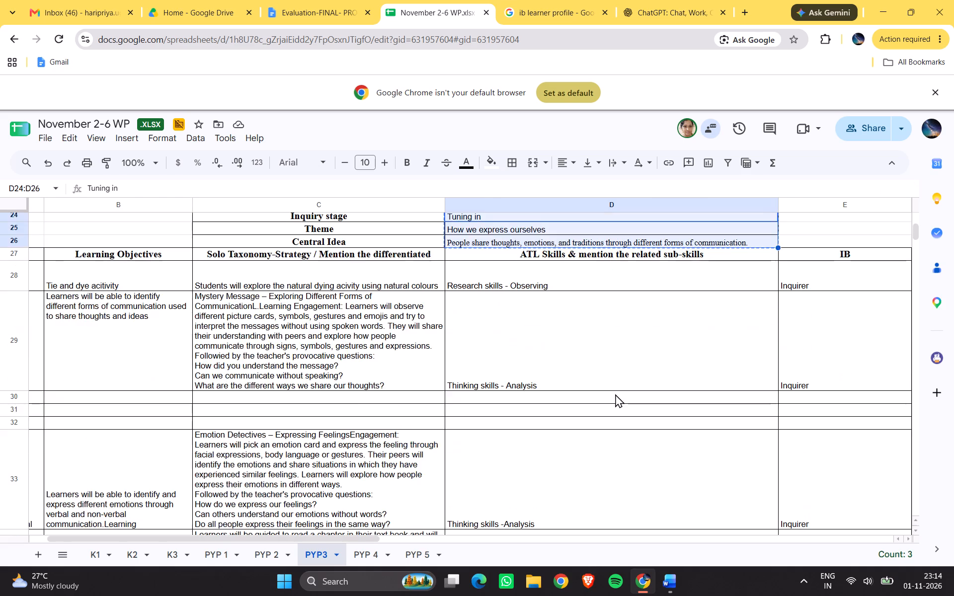
{"action": "scroll", "coordinate": [615, 394], "scroll_direction": "down", "scroll_amount": 1}
{"action": "scroll", "coordinate": [509, 468], "scroll_direction": "down", "scroll_amount": 2}
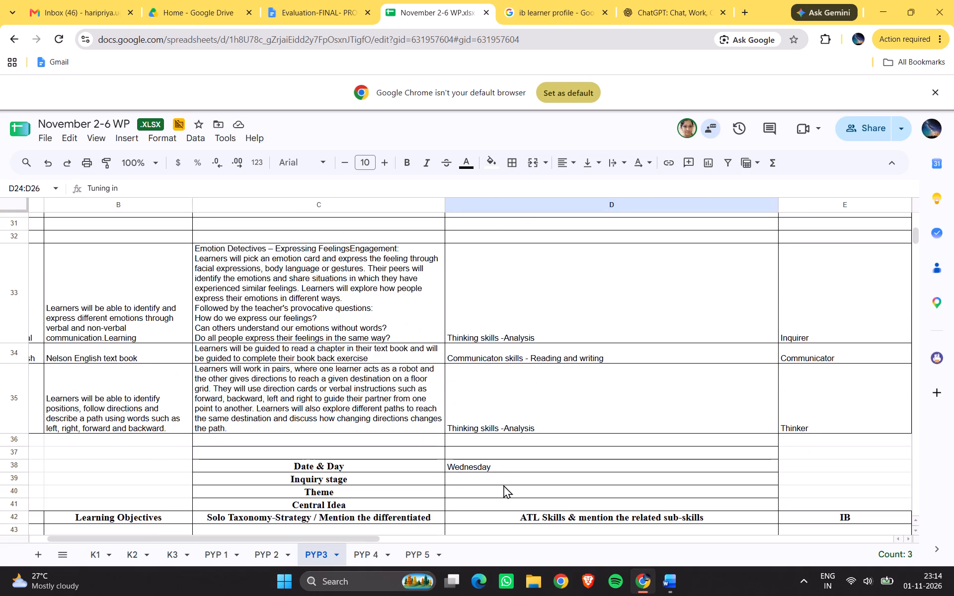
{"action": "left_click", "coordinate": [503, 485]}
{"action": "key", "text": "ctrl+v"}
Paste the copied inquiry stage, theme and central idea into the Thursday and Friday header cells.
{"action": "scroll", "coordinate": [502, 485], "scroll_direction": "down", "scroll_amount": 4}
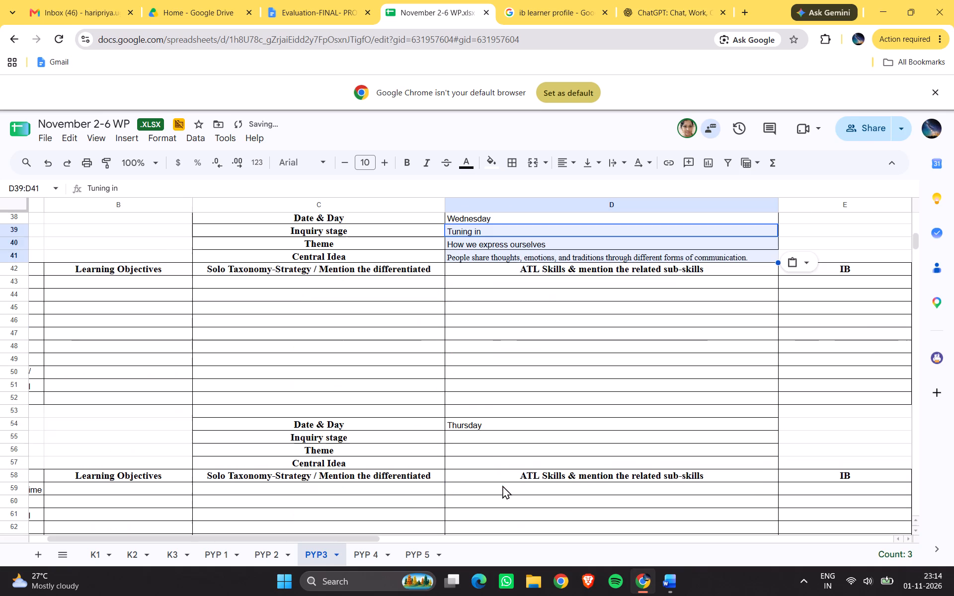
{"action": "left_click", "coordinate": [492, 432]}
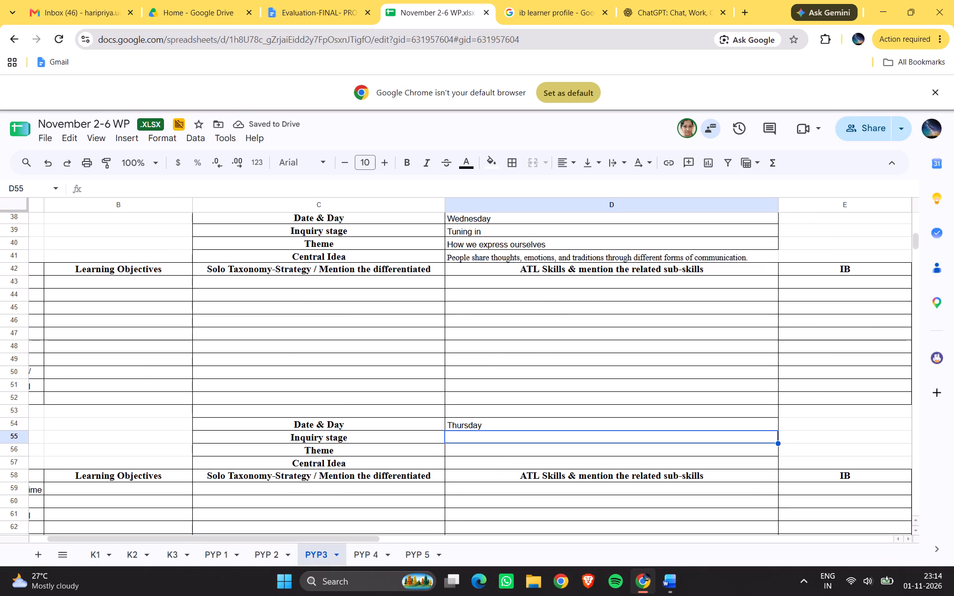
{"action": "key", "text": "ctrl+v"}
{"action": "scroll", "coordinate": [498, 515], "scroll_direction": "down", "scroll_amount": 4}
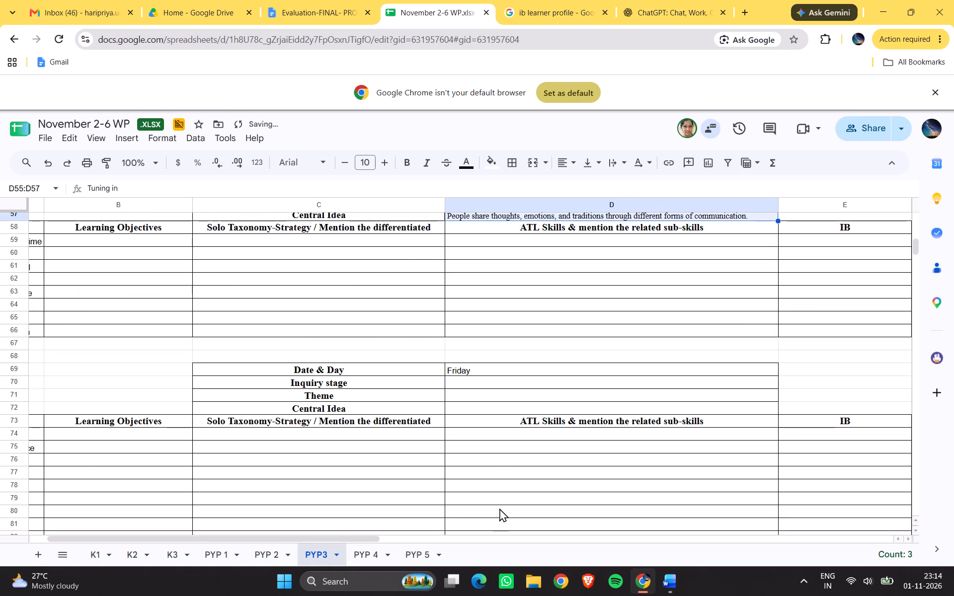
{"action": "left_click", "coordinate": [488, 386]}
{"action": "key", "text": "ctrl+v"}
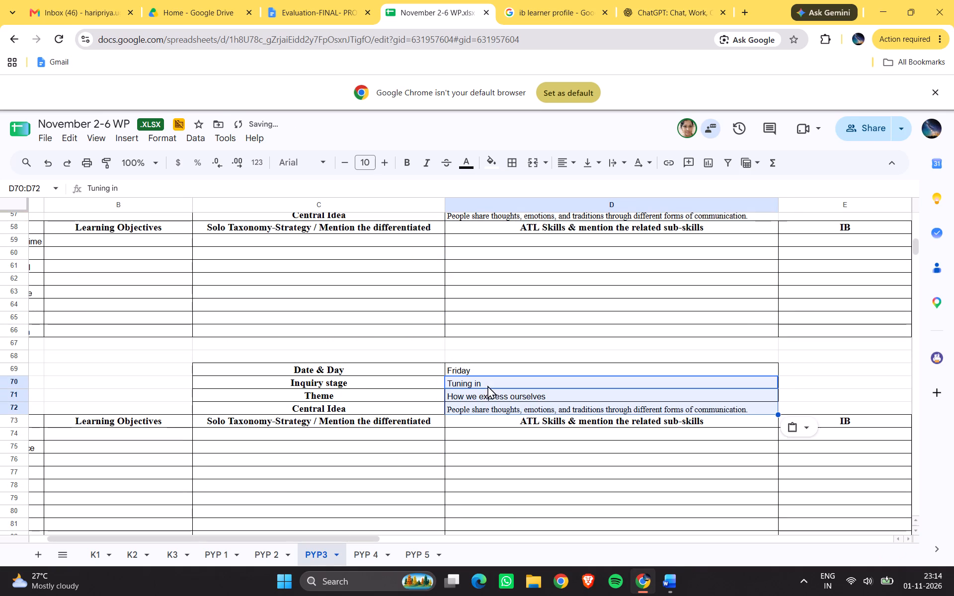
{"action": "scroll", "coordinate": [440, 470], "scroll_direction": "up", "scroll_amount": 5}
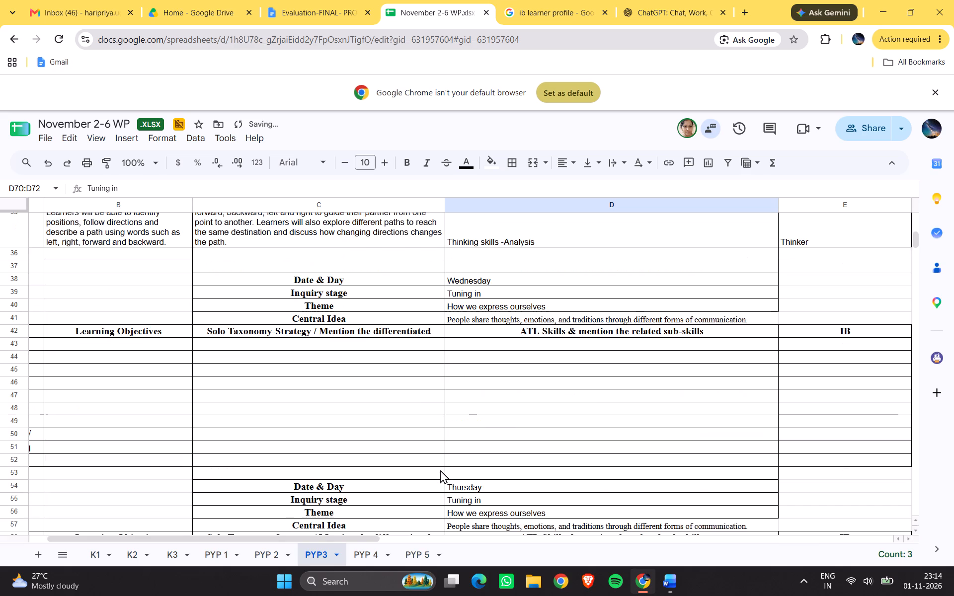
{"action": "scroll", "coordinate": [440, 470], "scroll_direction": "up", "scroll_amount": 1}
{"action": "scroll", "coordinate": [440, 468], "scroll_direction": "down", "scroll_amount": 1}
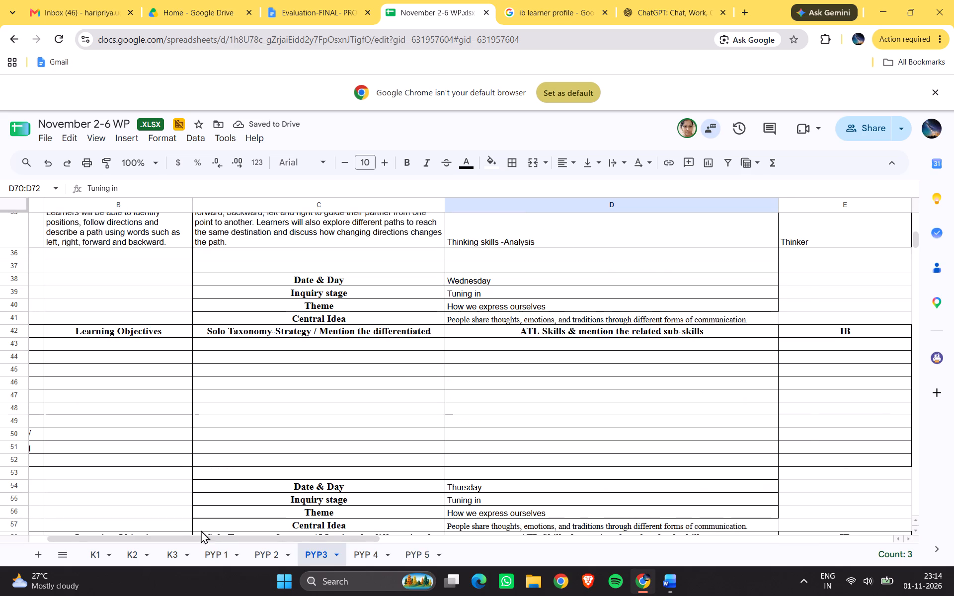
{"action": "left_click_drag", "start_coordinate": [202, 541], "coordinate": [72, 522]}
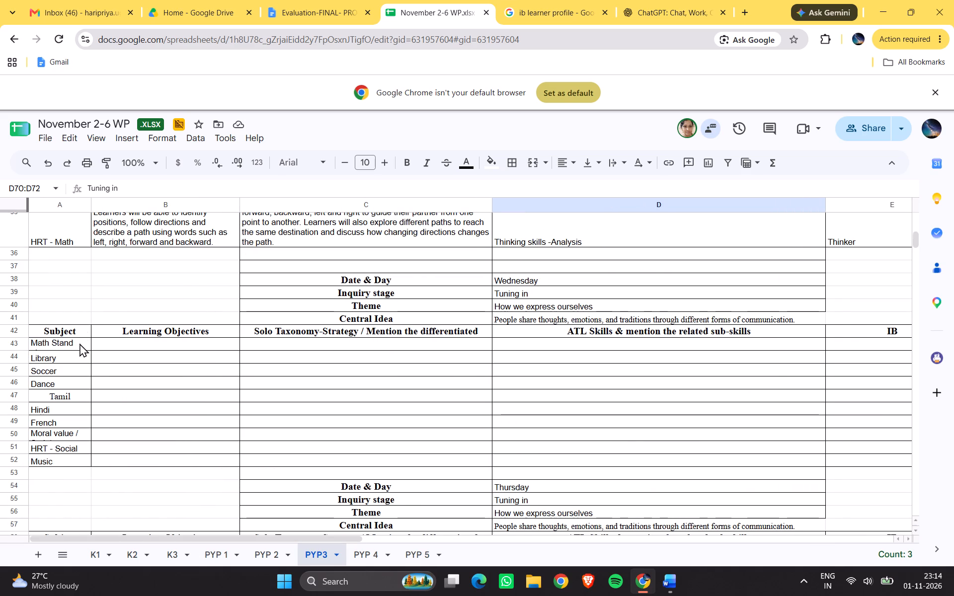
{"action": "left_click", "coordinate": [122, 445]}
{"action": "scroll", "coordinate": [231, 421], "scroll_direction": "up", "scroll_amount": 1}
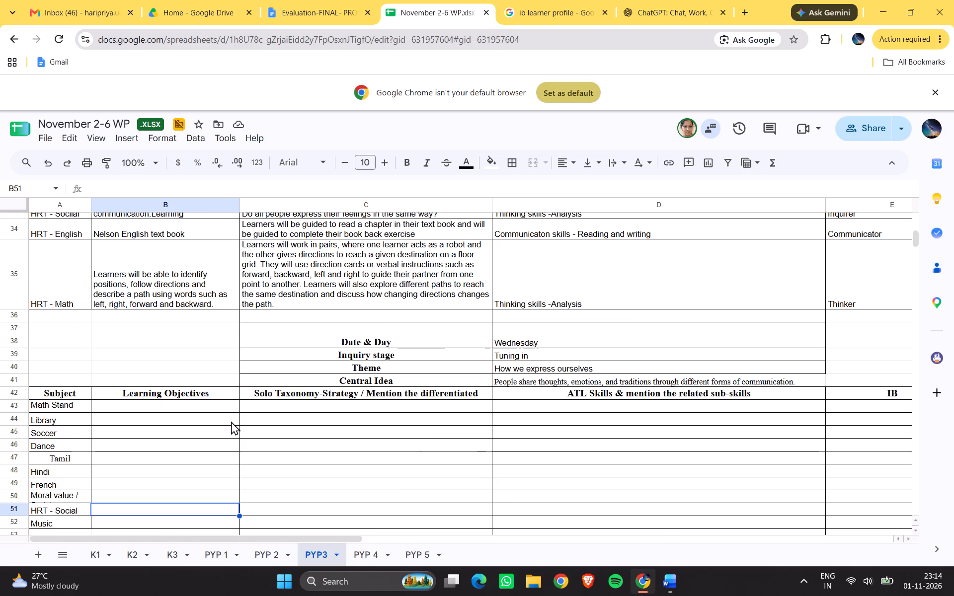
{"action": "scroll", "coordinate": [234, 416], "scroll_direction": "up", "scroll_amount": 2}
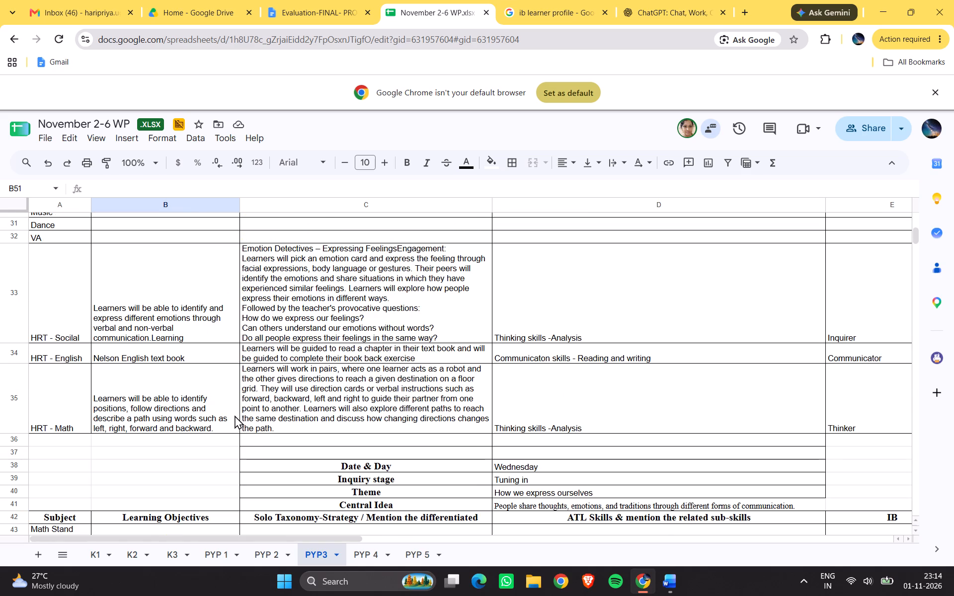
{"action": "scroll", "coordinate": [249, 448], "scroll_direction": "down", "scroll_amount": 5}
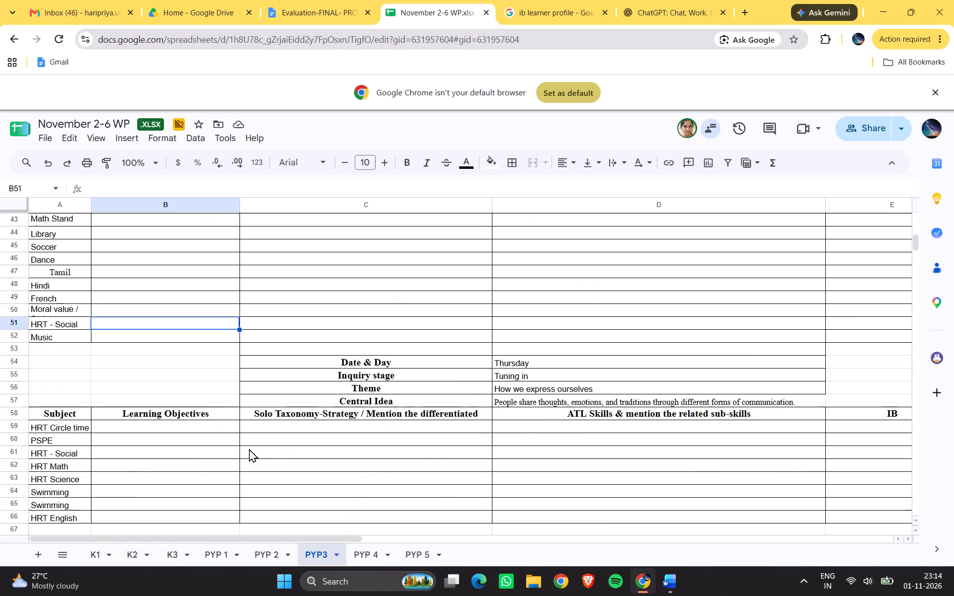
{"action": "scroll", "coordinate": [249, 448], "scroll_direction": "down", "scroll_amount": 1}
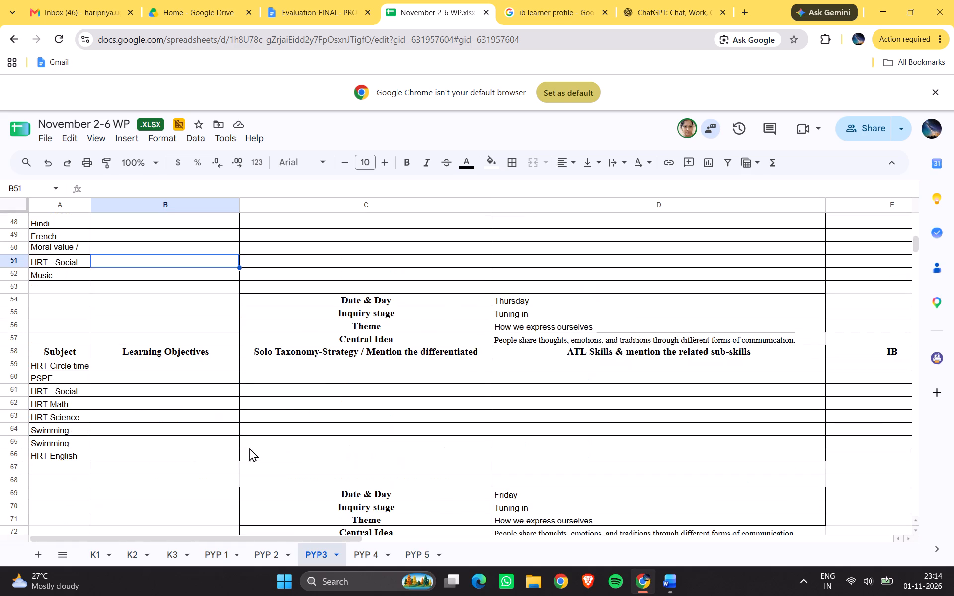
{"action": "scroll", "coordinate": [250, 447], "scroll_direction": "down", "scroll_amount": 4}
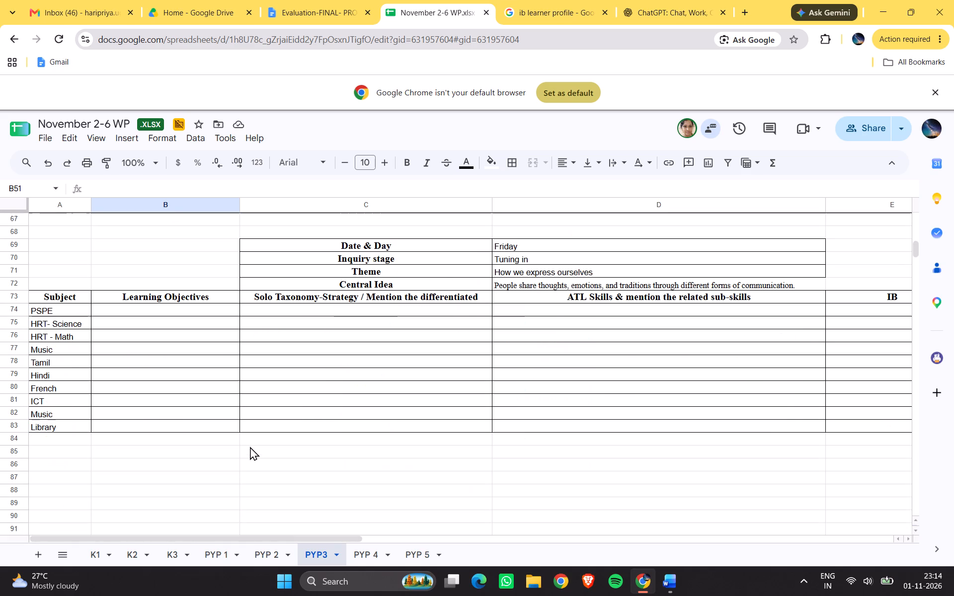
{"action": "scroll", "coordinate": [250, 447], "scroll_direction": "up", "scroll_amount": 5}
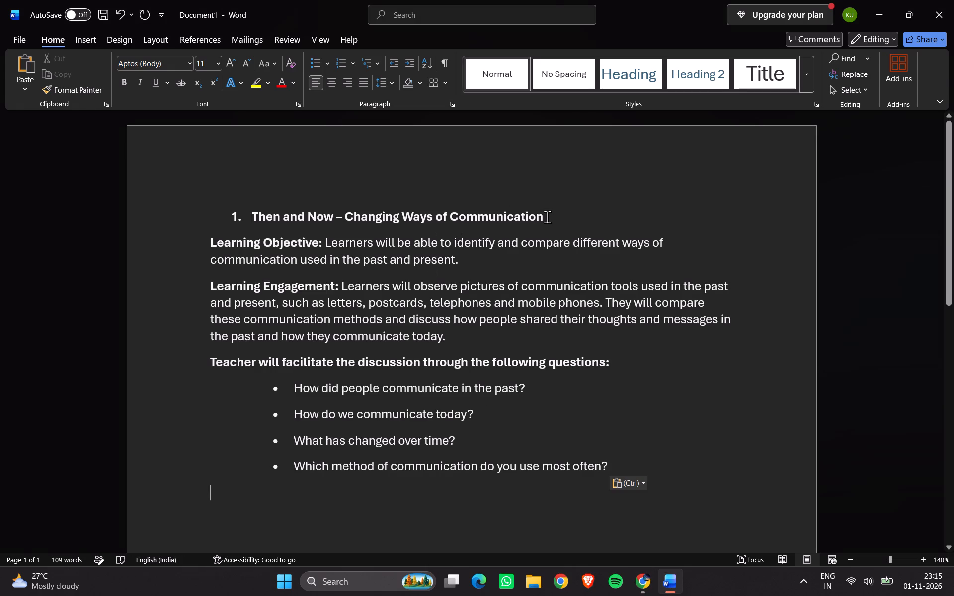
{"action": "key", "text": "Delete"}
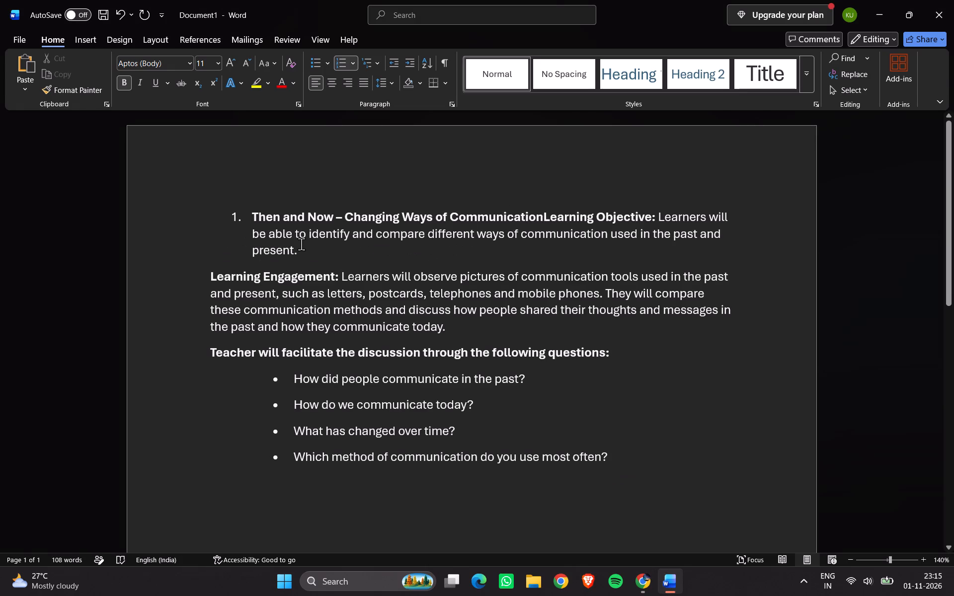
{"action": "left_click", "coordinate": [301, 244]}
{"action": "key", "text": "Delete"}
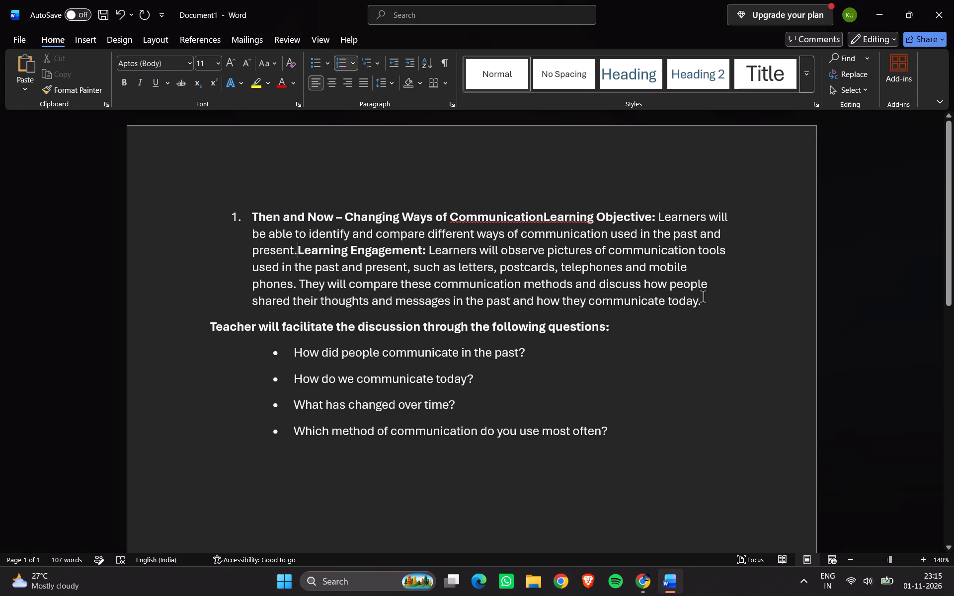
{"action": "left_click", "coordinate": [713, 297]}
{"action": "key", "text": "Delete"}
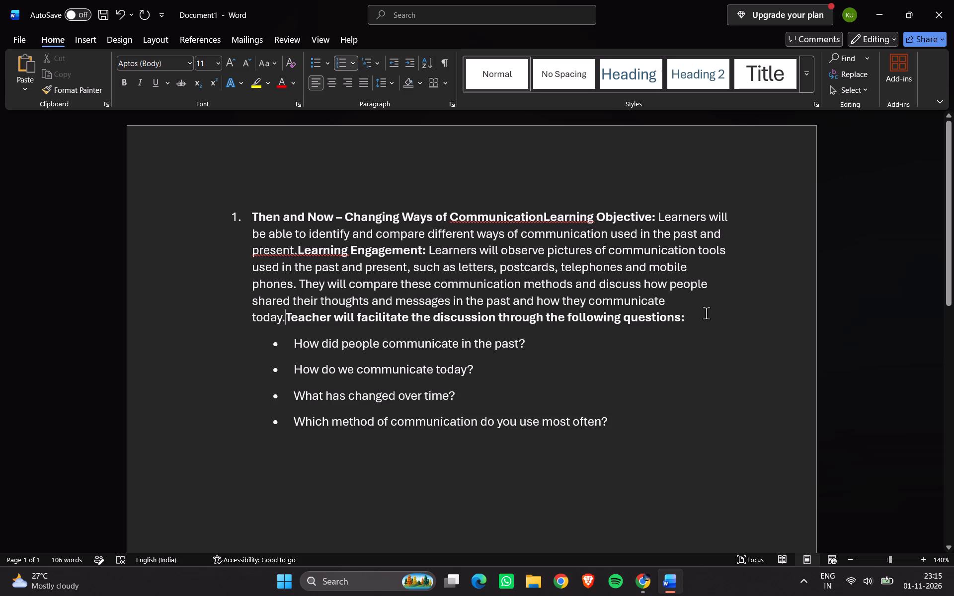
{"action": "left_click", "coordinate": [707, 312]}
{"action": "key", "text": "Delete"}
{"action": "left_click", "coordinate": [445, 368]}
{"action": "key", "text": "Delete"}
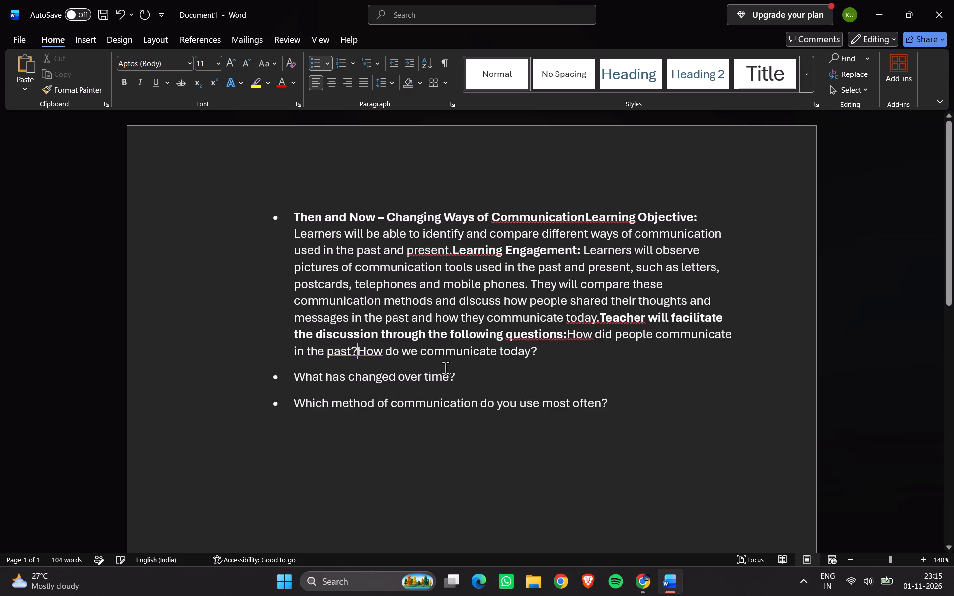
{"action": "left_click", "coordinate": [551, 344]}
{"action": "key", "text": "Delete"}
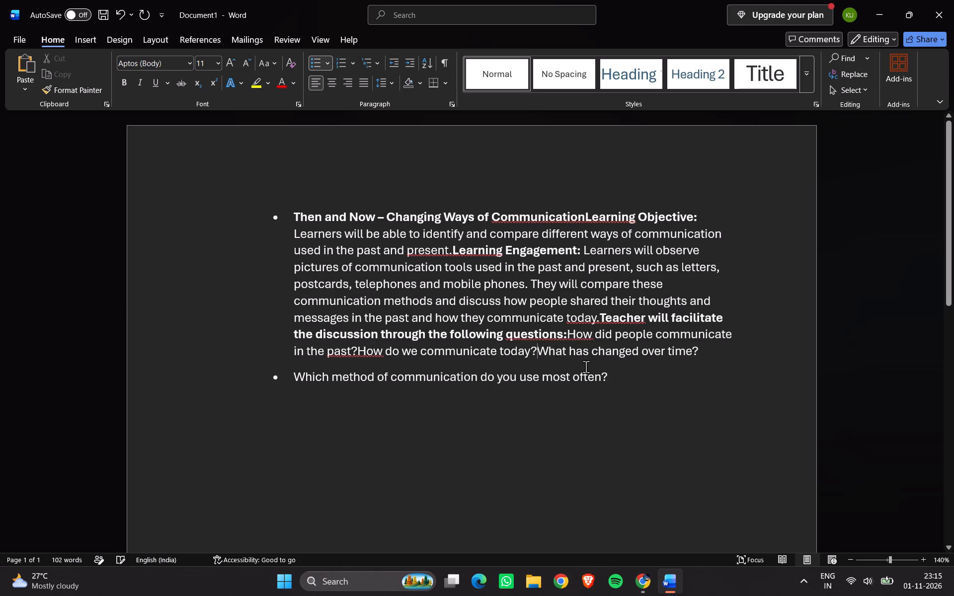
{"action": "left_click", "coordinate": [714, 354]}
{"action": "key", "text": "Delete"}
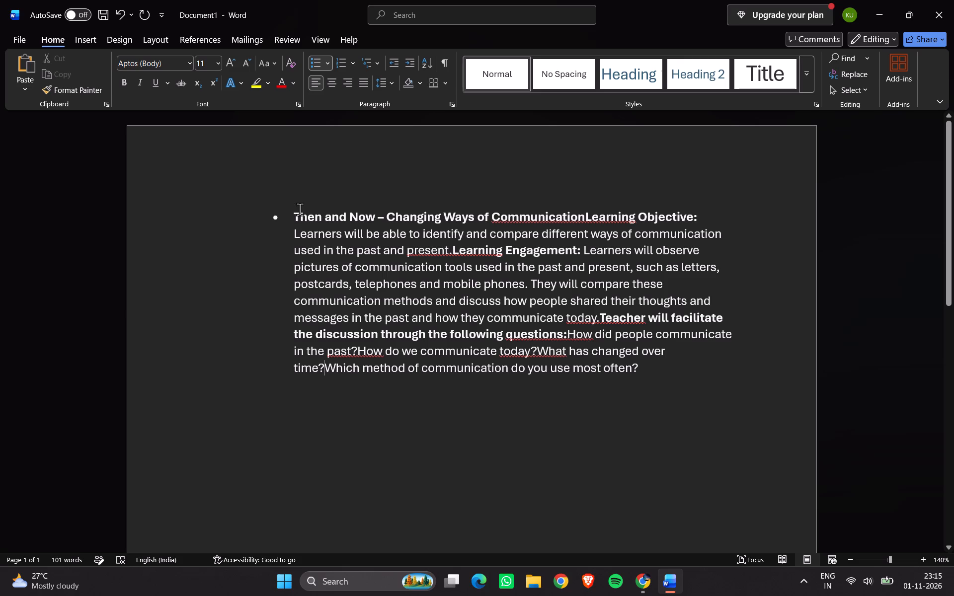
Remove the bold from the merged paragraph, cut it, and paste it into Wednesday's HRT - Social strategy cell C51 in the PYP3 planner.
{"action": "left_click_drag", "start_coordinate": [295, 209], "coordinate": [707, 382]}
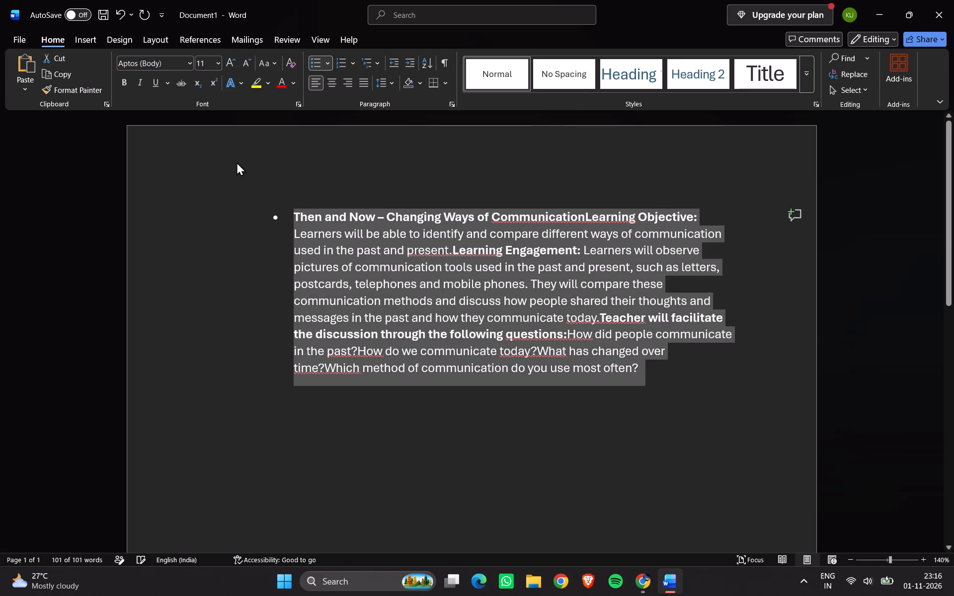
{"action": "left_click", "coordinate": [123, 84]}
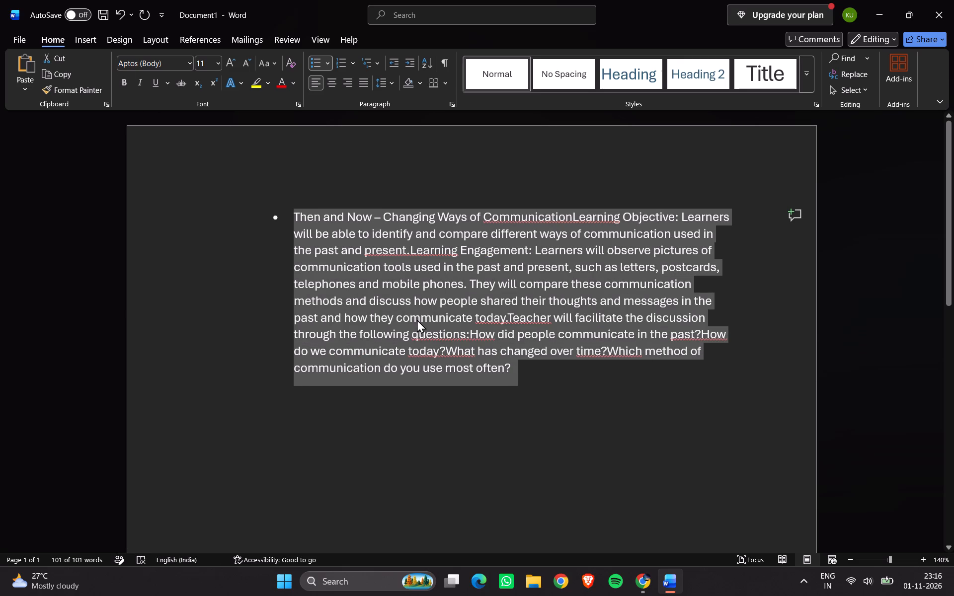
{"action": "key", "text": "ctrl+x"}
{"action": "left_click", "coordinate": [635, 582]}
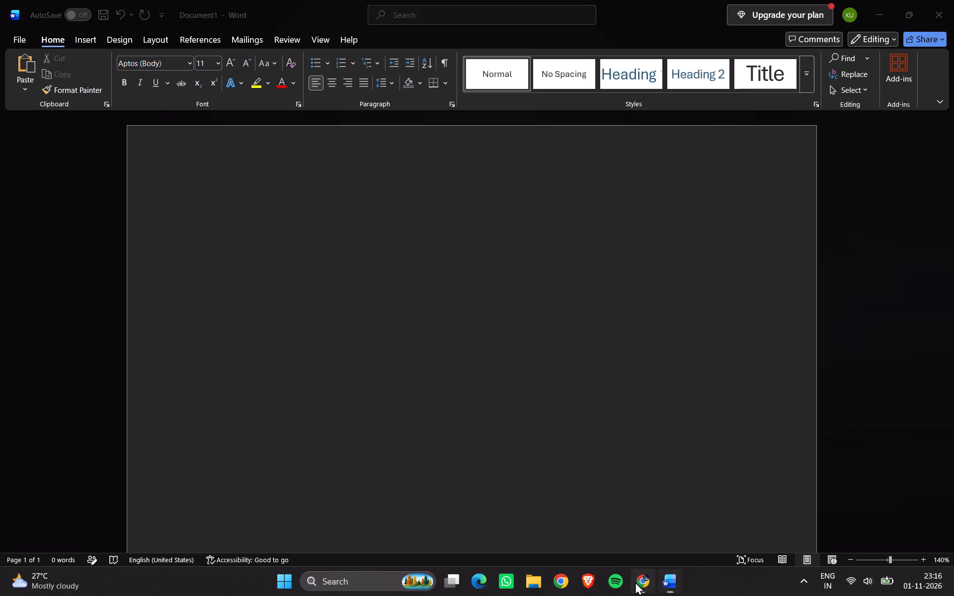
{"action": "left_click", "coordinate": [434, 0]}
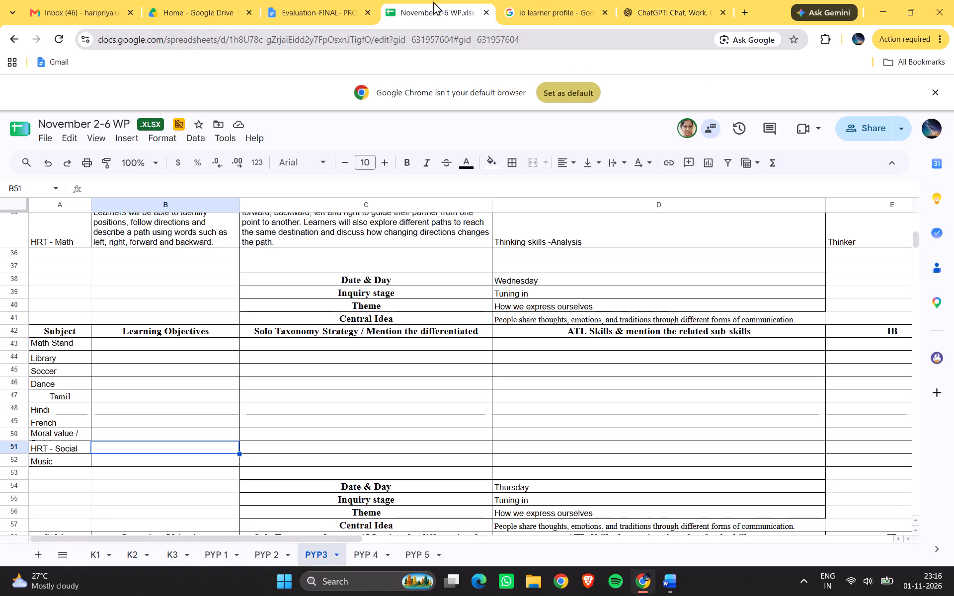
{"action": "left_click", "coordinate": [105, 450]}
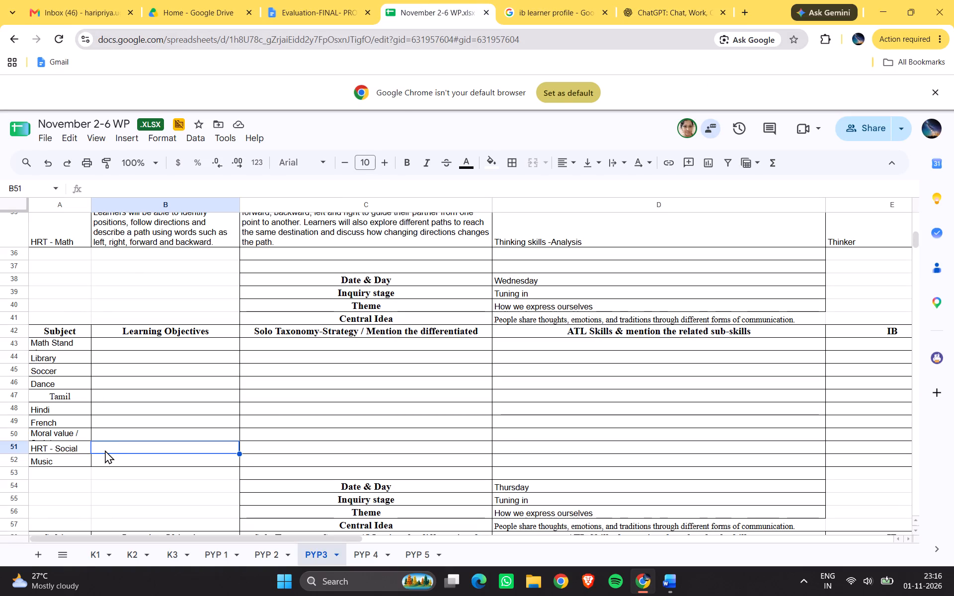
{"action": "left_click", "coordinate": [347, 449]}
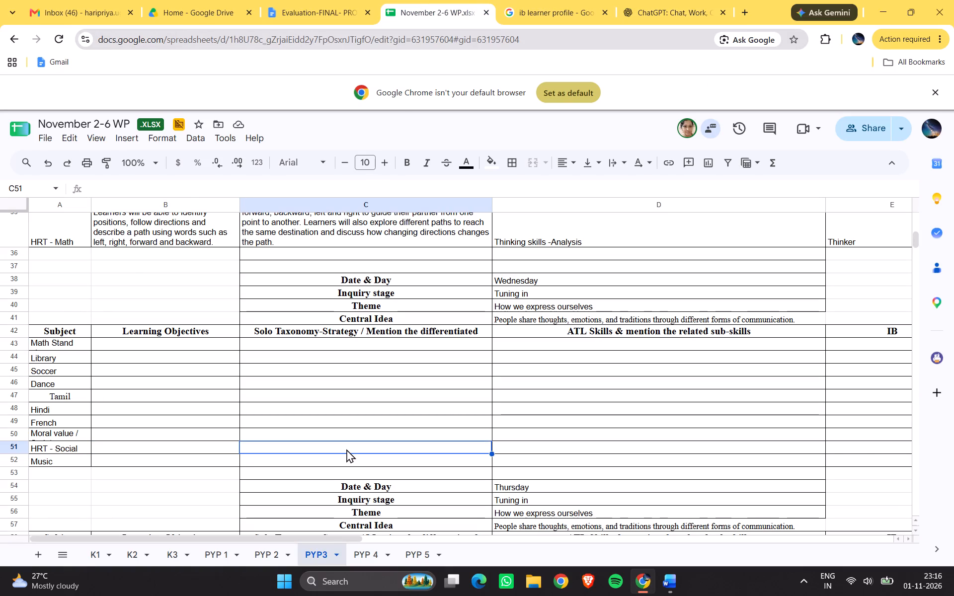
{"action": "key", "text": "ctrl+v"}
Move the text from "Learning Objective:" through "Learning Engagement:" out of cell C51 into the HRT - Social Learning Objectives cell B51.
{"action": "double_click", "coordinate": [346, 449]}
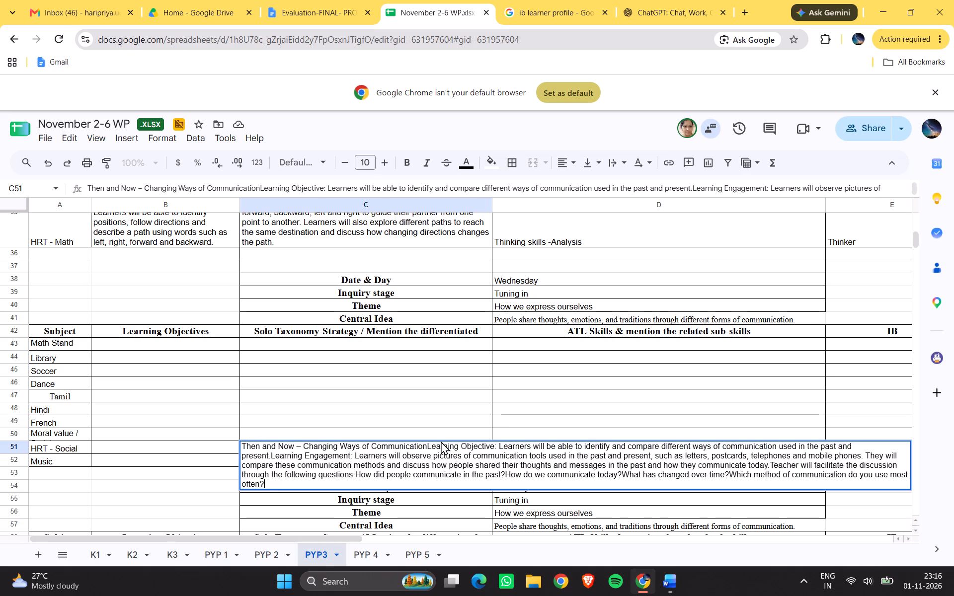
{"action": "left_click_drag", "start_coordinate": [427, 444], "coordinate": [773, 453]}
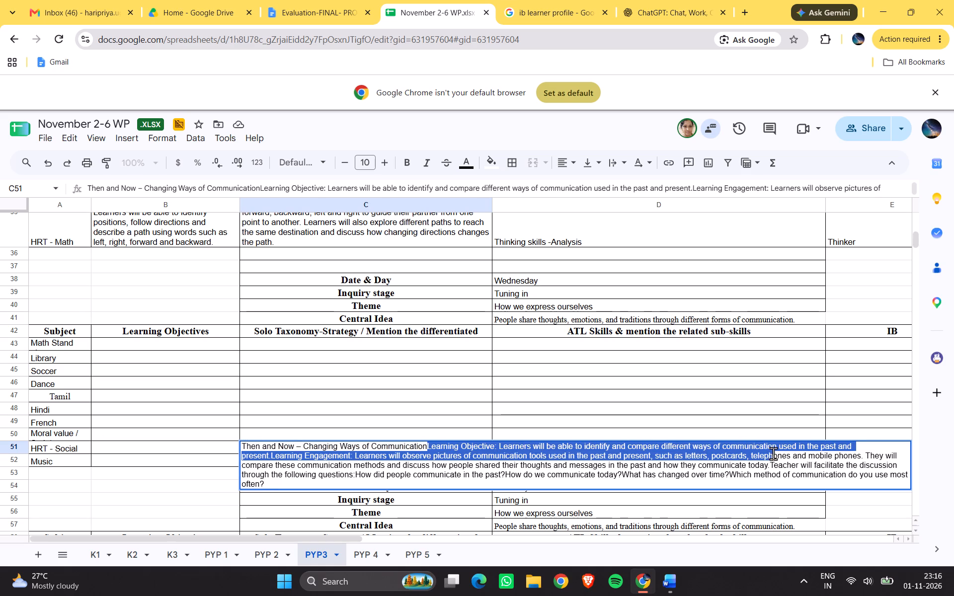
{"action": "left_click_drag", "start_coordinate": [773, 453], "coordinate": [339, 453]}
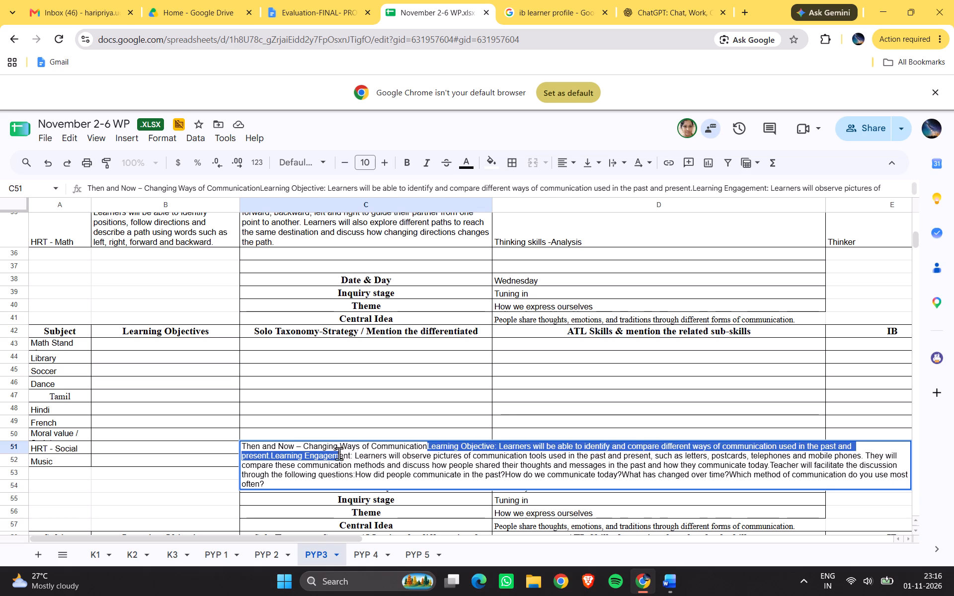
{"action": "left_click_drag", "start_coordinate": [339, 453], "coordinate": [352, 459]}
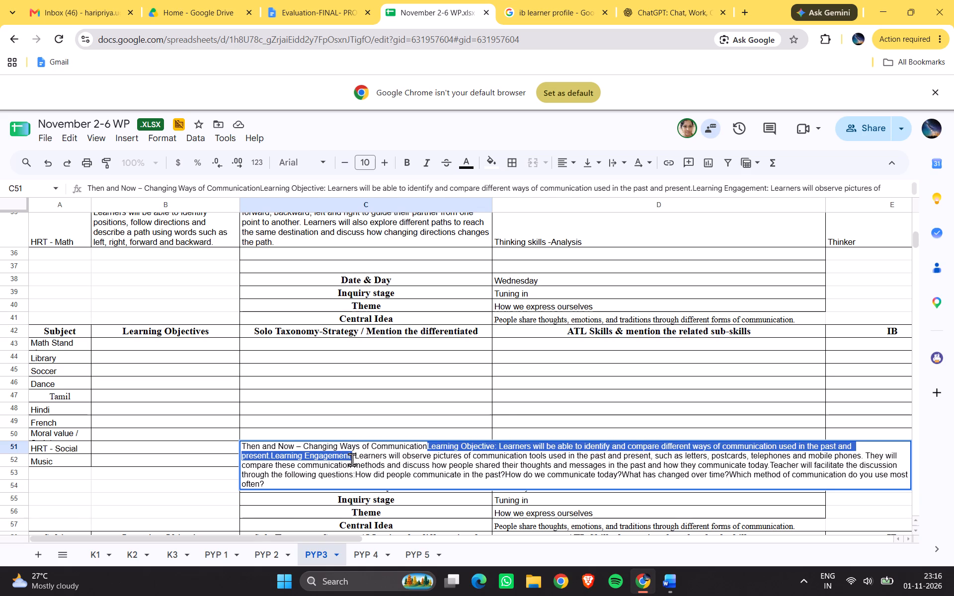
{"action": "key", "text": "ctrl+x"}
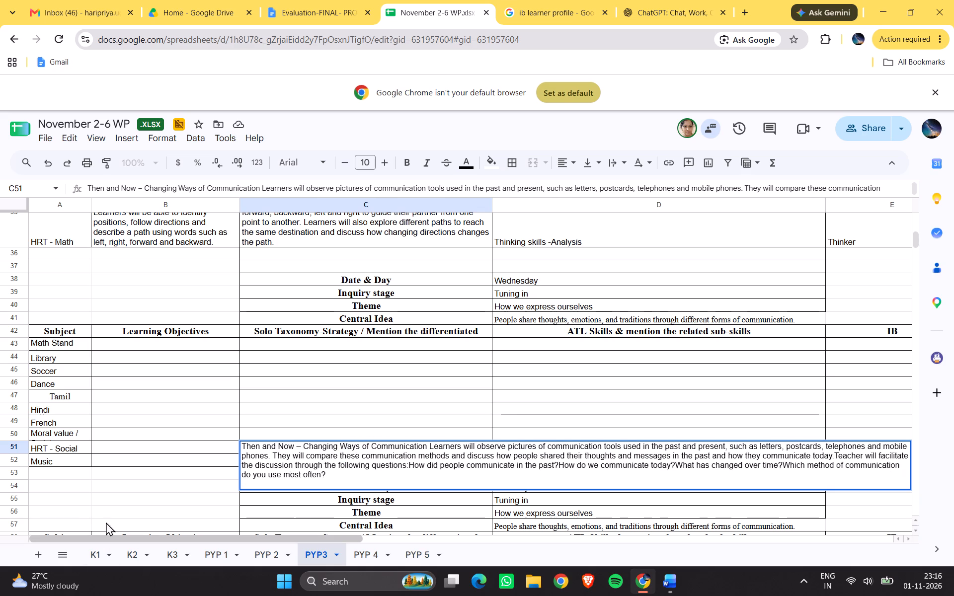
{"action": "left_click", "coordinate": [142, 445]}
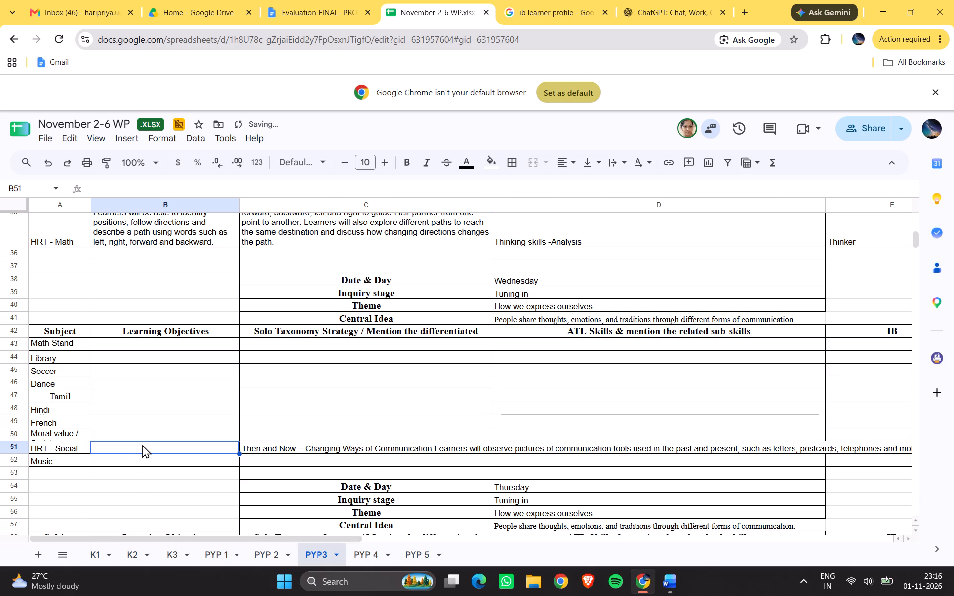
{"action": "key", "text": "ctrl+v"}
Wrap the text in the HRT - Social cells B51 and C51 and fit row 51's height to its contents.
{"action": "left_click", "coordinate": [142, 445]}
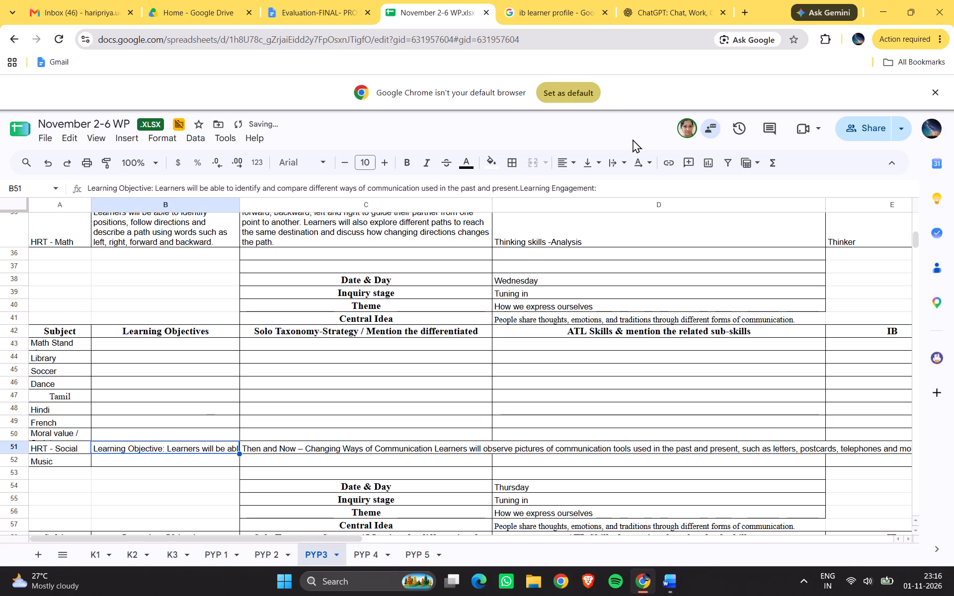
{"action": "left_click", "coordinate": [617, 165]}
{"action": "left_click", "coordinate": [634, 190]}
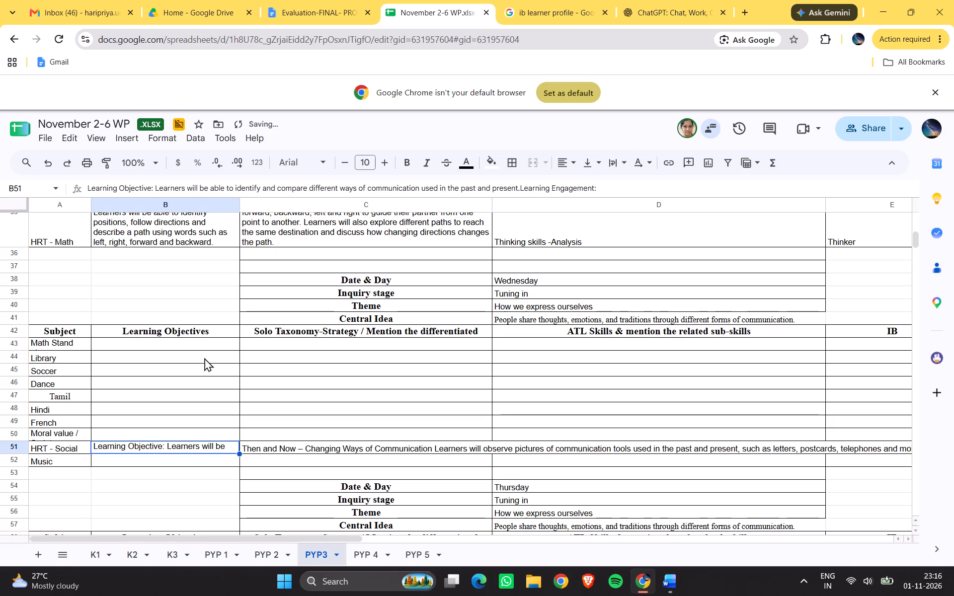
{"action": "double_click", "coordinate": [17, 457]}
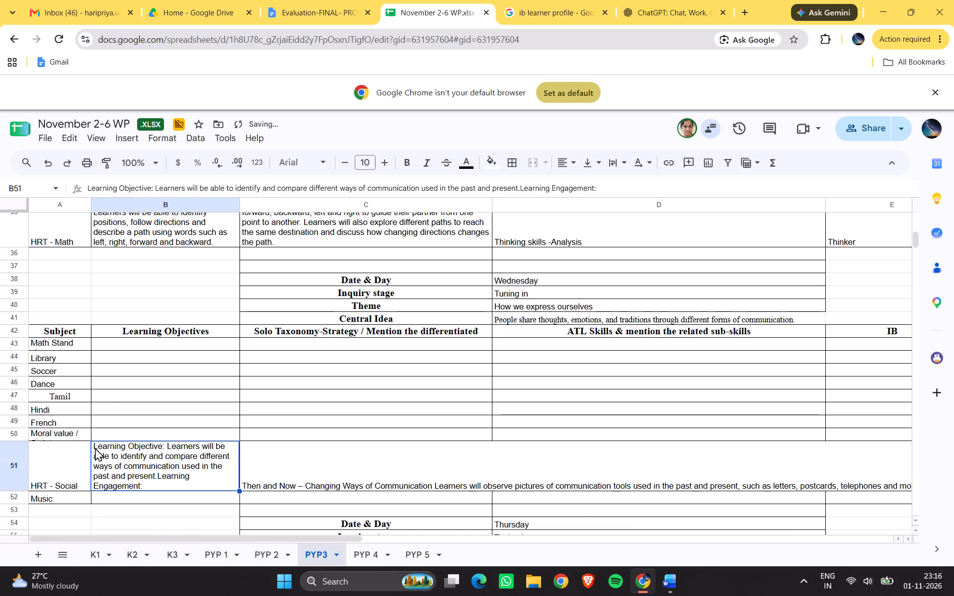
{"action": "left_click", "coordinate": [381, 467]}
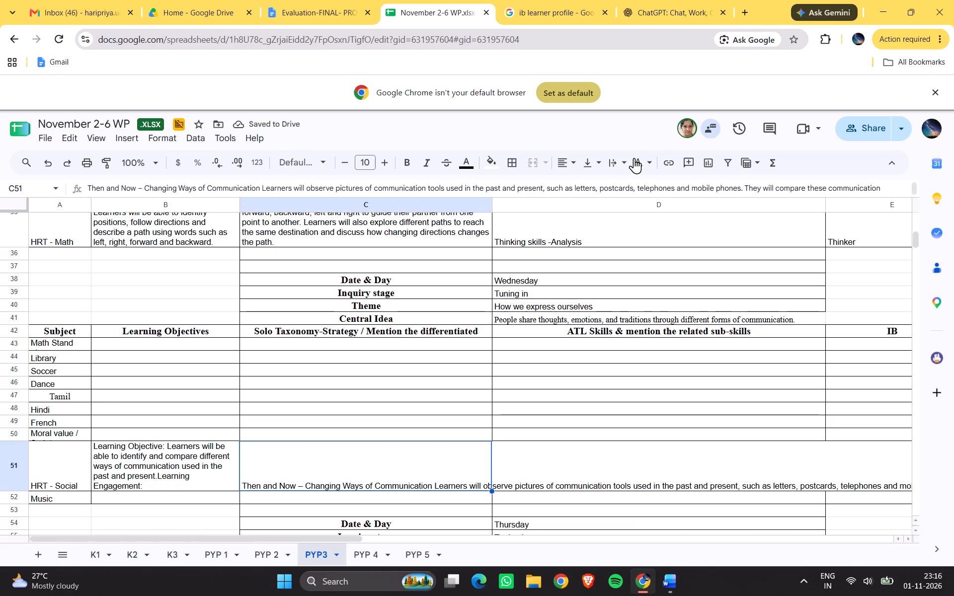
{"action": "left_click", "coordinate": [618, 160]}
{"action": "left_click", "coordinate": [632, 183]}
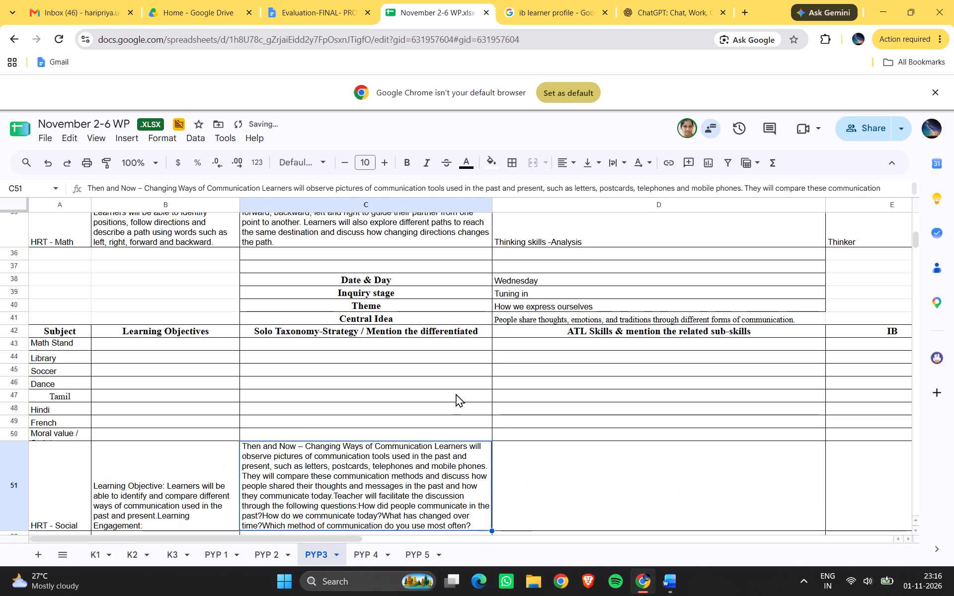
Remove the labels "Learning Objective:" and "Learning Engagement:" from the HRT - Social Learning Objectives cell B51.
{"action": "scroll", "coordinate": [417, 439], "scroll_direction": "down", "scroll_amount": 1}
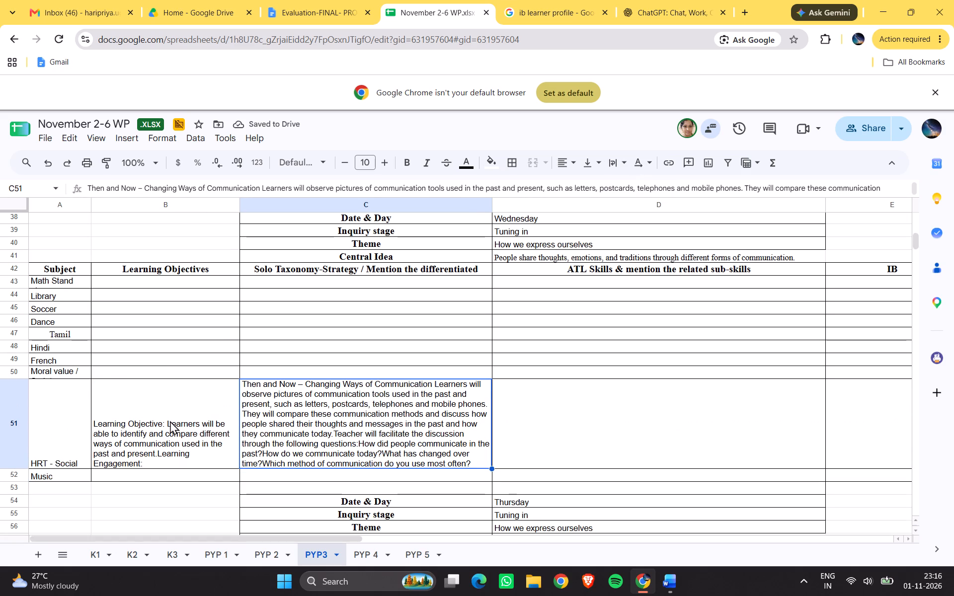
{"action": "double_click", "coordinate": [164, 424]}
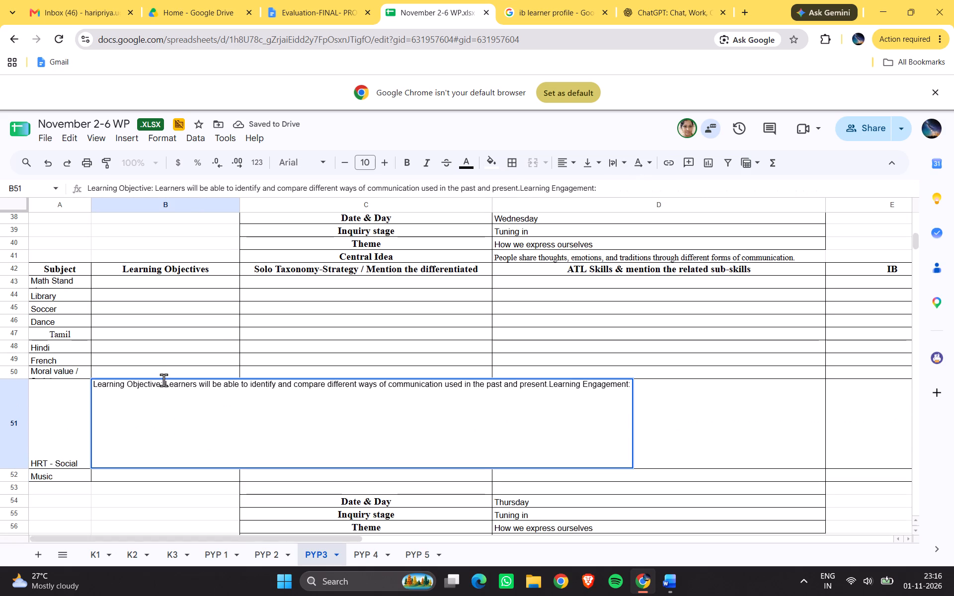
{"action": "left_click_drag", "start_coordinate": [163, 380], "coordinate": [94, 372]}
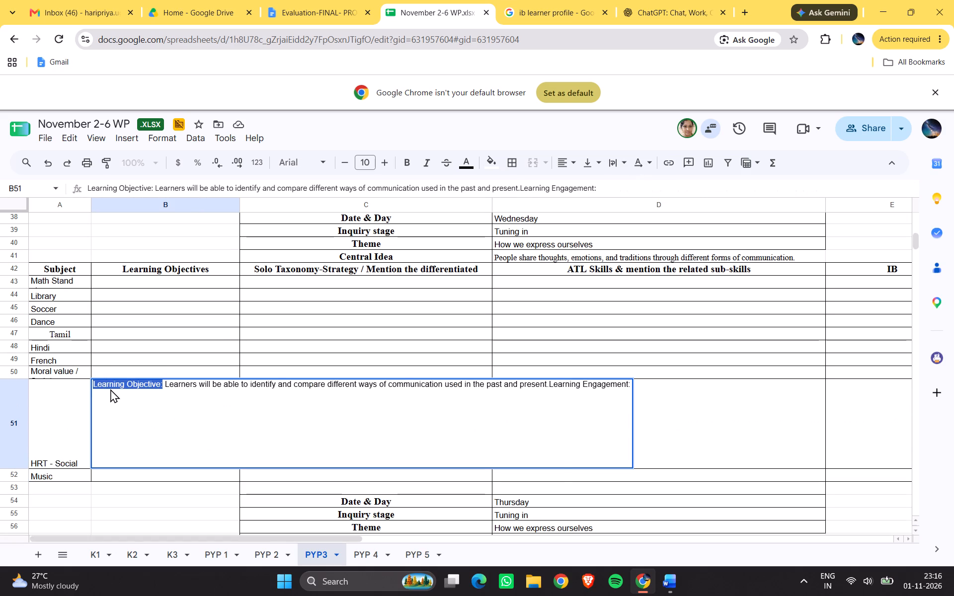
{"action": "key", "text": "Delete"}
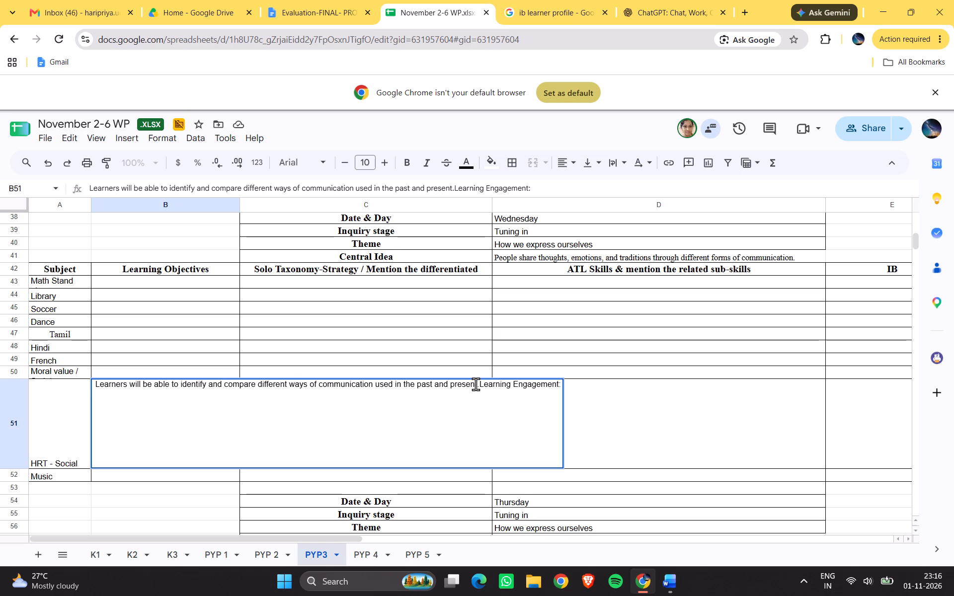
{"action": "left_click_drag", "start_coordinate": [478, 384], "coordinate": [579, 386]}
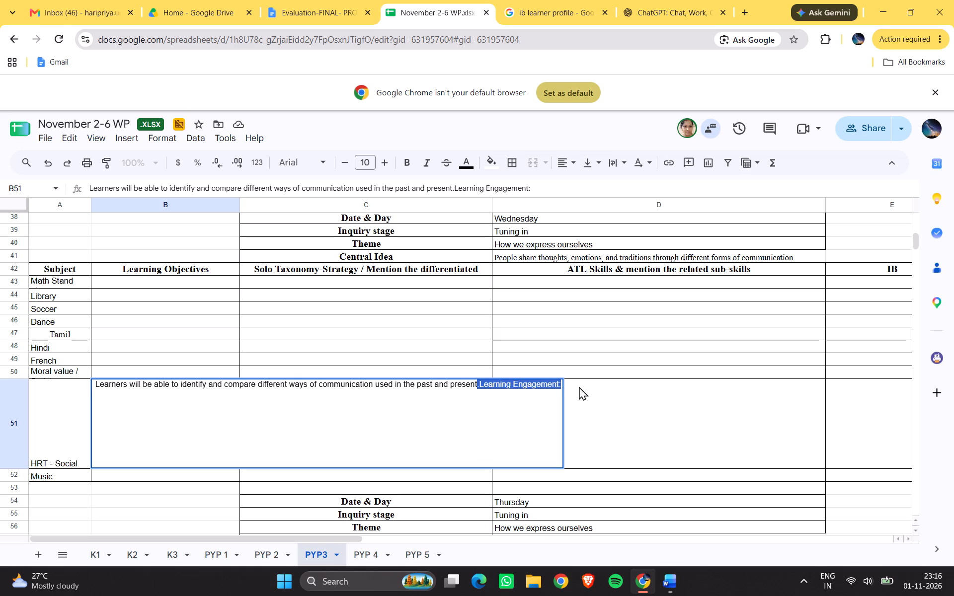
{"action": "left_click_drag", "start_coordinate": [579, 386], "coordinate": [583, 387]}
{"action": "key", "text": "Delete"}
{"action": "left_click", "coordinate": [580, 391]}
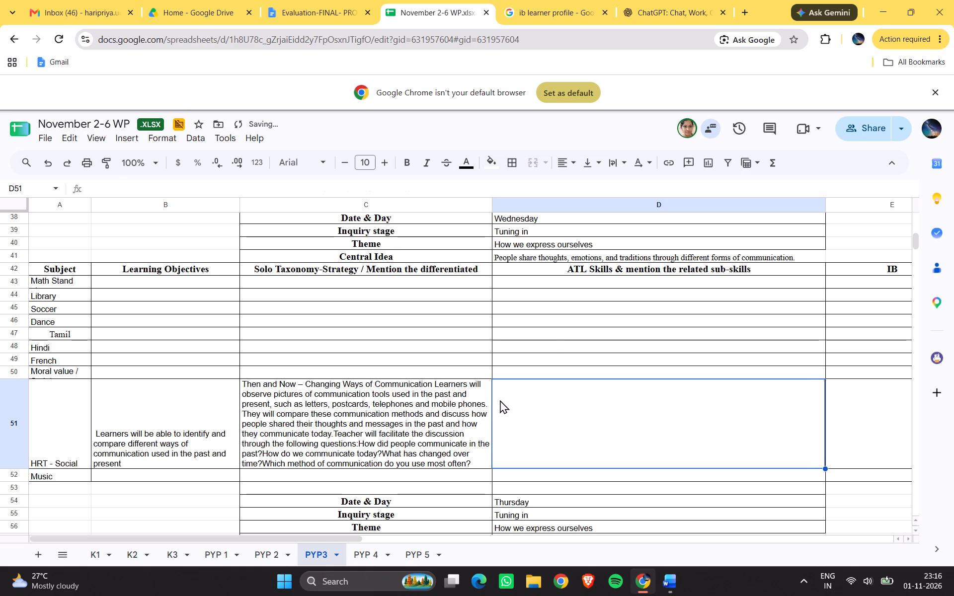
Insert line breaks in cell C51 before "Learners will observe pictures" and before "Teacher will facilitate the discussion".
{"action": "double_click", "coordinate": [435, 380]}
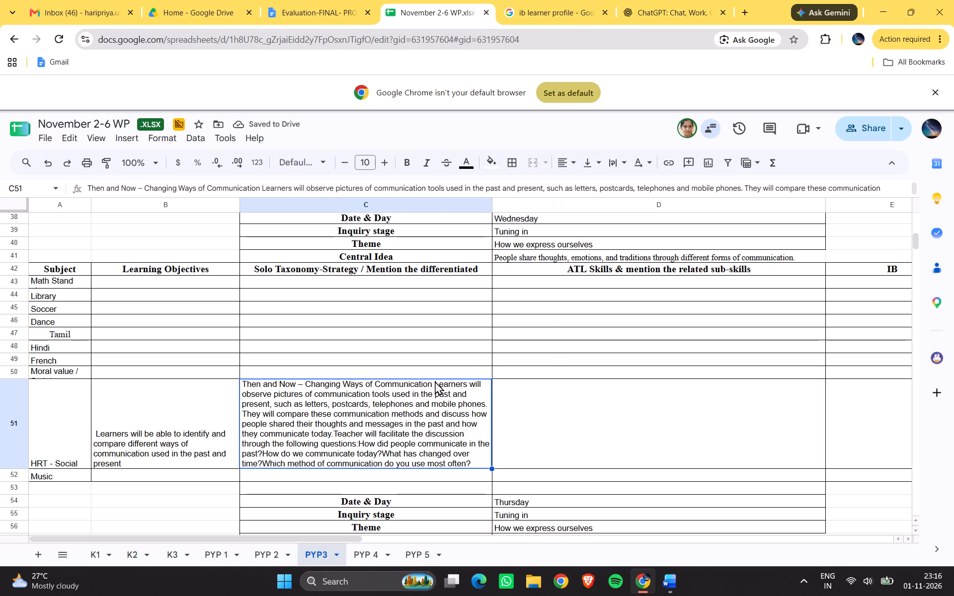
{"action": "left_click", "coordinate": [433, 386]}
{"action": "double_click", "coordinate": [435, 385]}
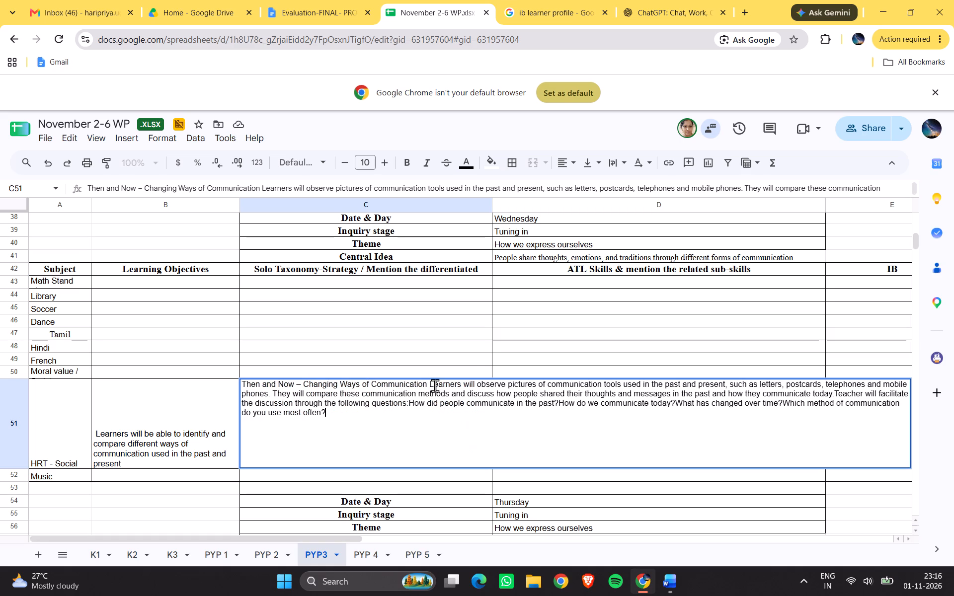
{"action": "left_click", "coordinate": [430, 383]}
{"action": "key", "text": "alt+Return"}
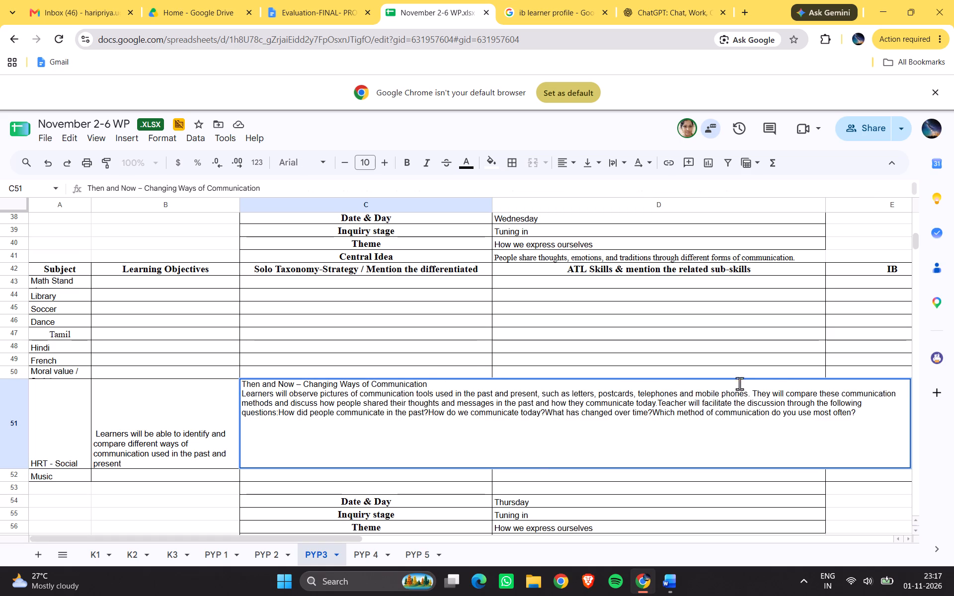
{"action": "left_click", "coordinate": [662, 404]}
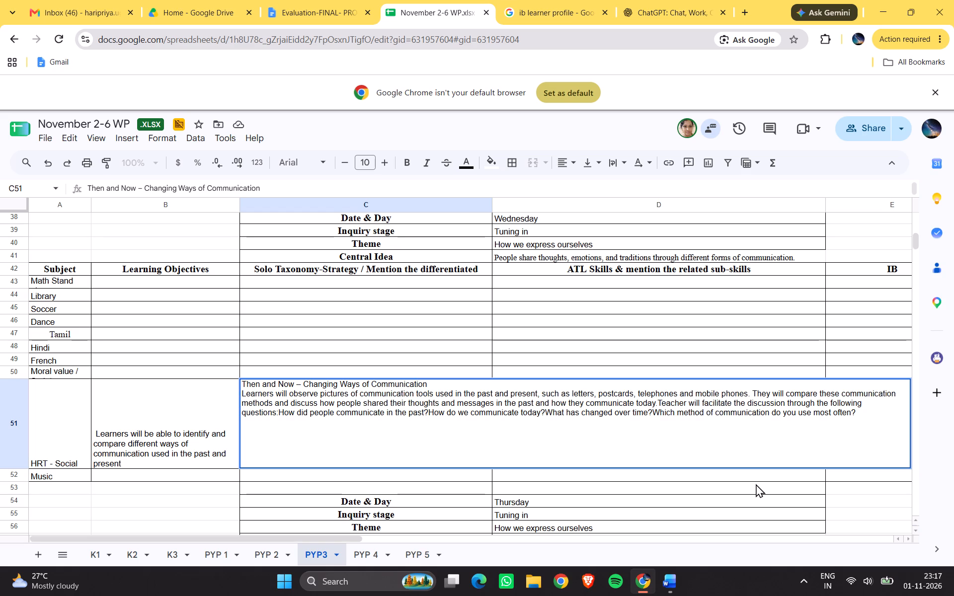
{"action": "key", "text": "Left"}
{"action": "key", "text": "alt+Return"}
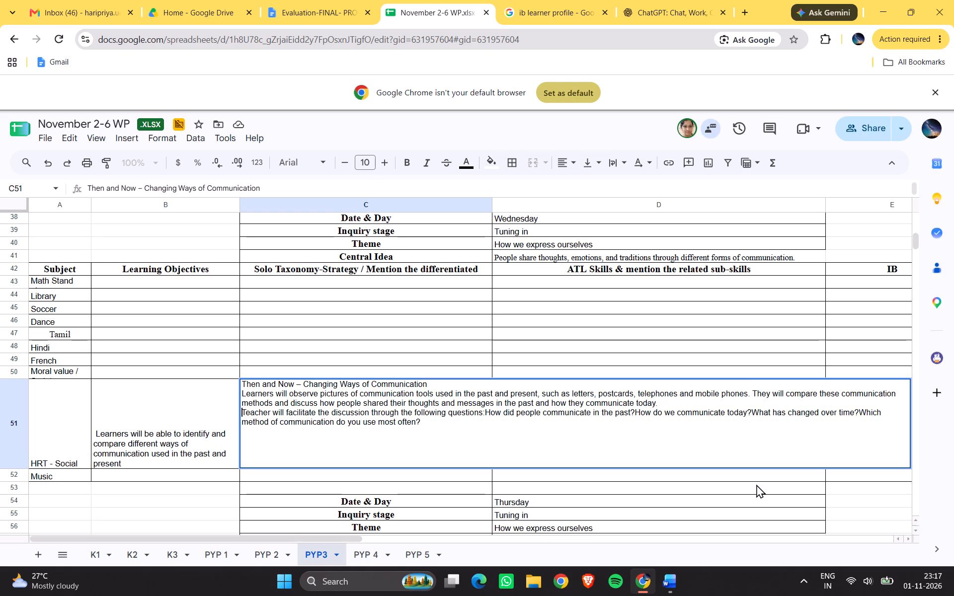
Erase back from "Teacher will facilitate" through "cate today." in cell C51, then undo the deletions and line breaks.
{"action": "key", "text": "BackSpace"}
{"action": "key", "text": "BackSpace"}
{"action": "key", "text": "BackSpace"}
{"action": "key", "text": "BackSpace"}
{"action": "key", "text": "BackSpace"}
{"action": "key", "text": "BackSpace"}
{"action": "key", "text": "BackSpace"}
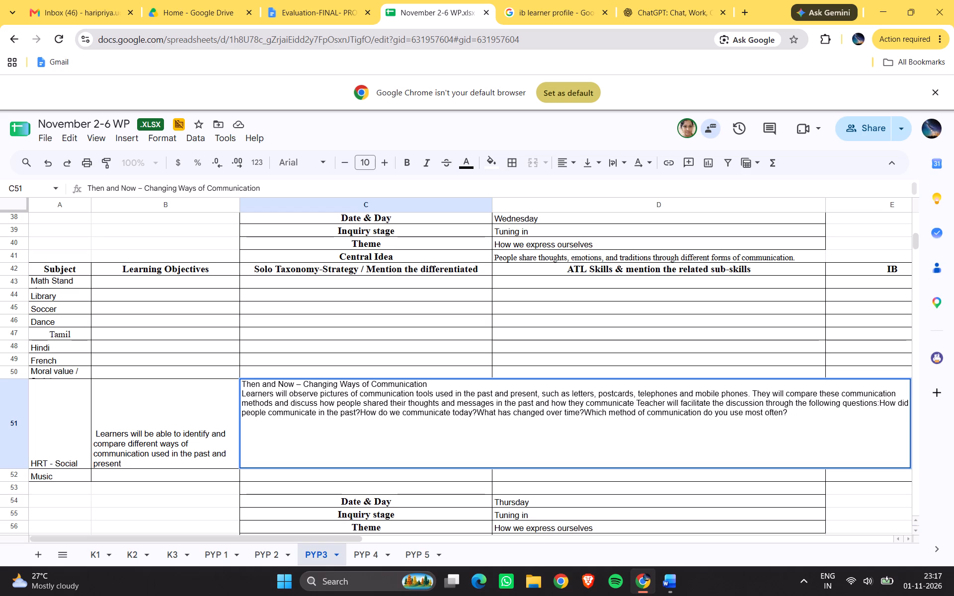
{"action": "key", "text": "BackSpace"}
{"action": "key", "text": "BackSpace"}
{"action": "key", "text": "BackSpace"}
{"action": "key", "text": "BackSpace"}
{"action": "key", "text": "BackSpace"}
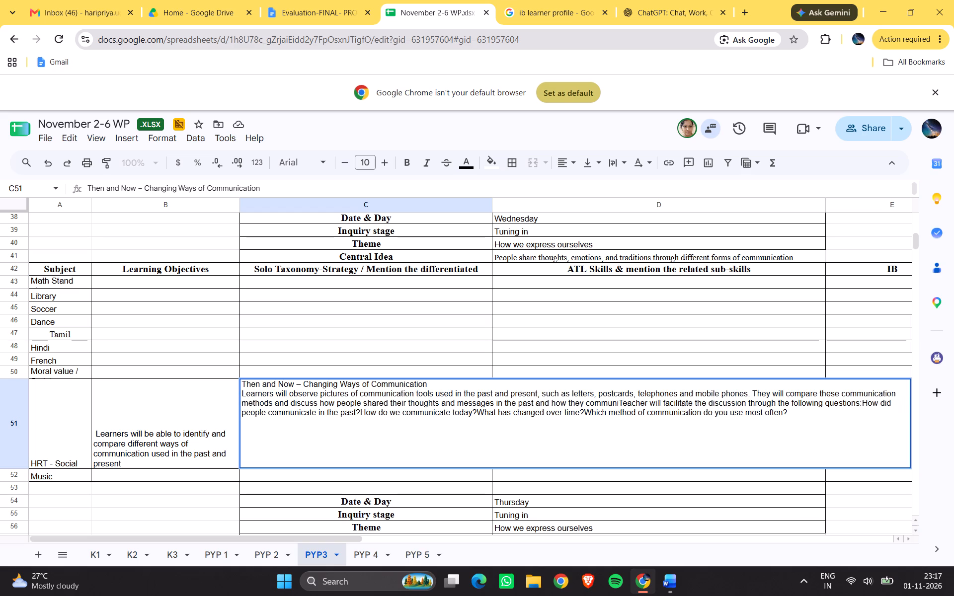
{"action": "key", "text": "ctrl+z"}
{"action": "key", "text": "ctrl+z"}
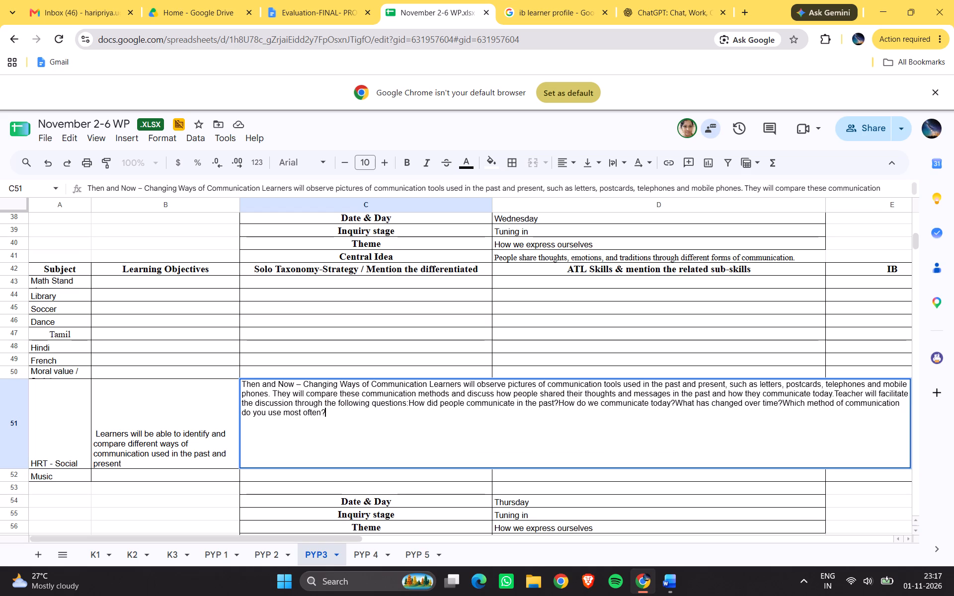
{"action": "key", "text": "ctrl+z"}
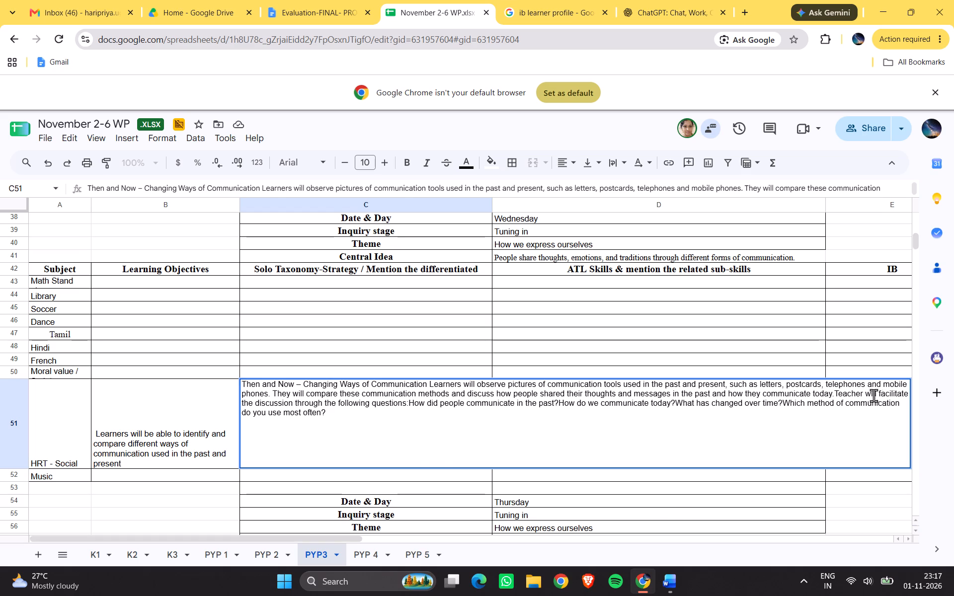
Delete "Teacher will facilitate the discussion through the" and the first letter of "following" from cell C51.
{"action": "left_click", "coordinate": [838, 394]}
{"action": "key", "text": "Left"}
{"action": "key", "text": "Delete"}
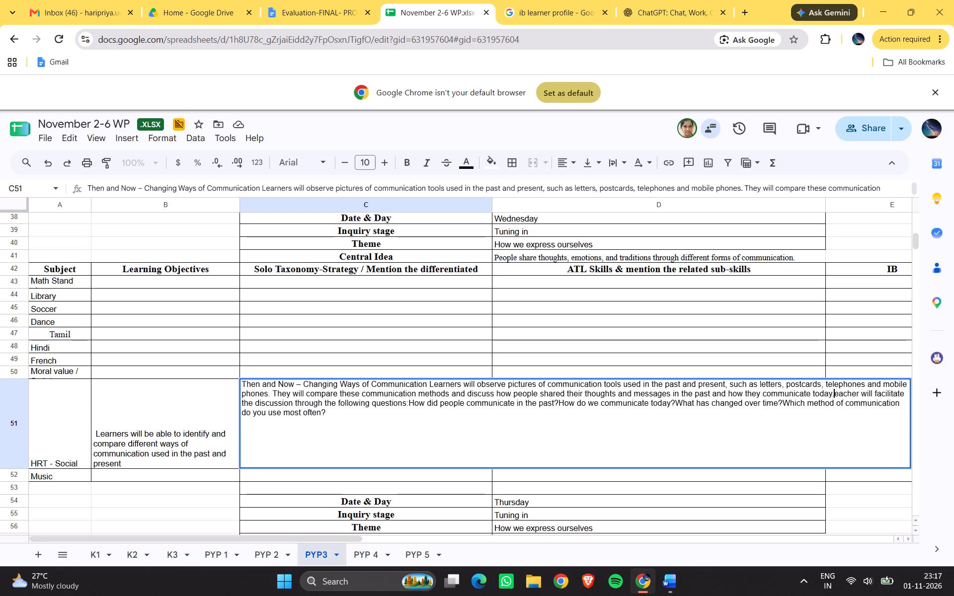
{"action": "key", "text": "Delete"}
{"action": "key", "text": "Delete"}
{"action": "key", "text": "Delete"}
{"action": "key", "text": "Delete"}
{"action": "key", "text": "Delete"}
{"action": "key", "text": "Delete"}
{"action": "key", "text": "Delete"}
{"action": "key", "text": "Delete"}
{"action": "key", "text": "Delete"}
{"action": "key", "text": "Delete"}
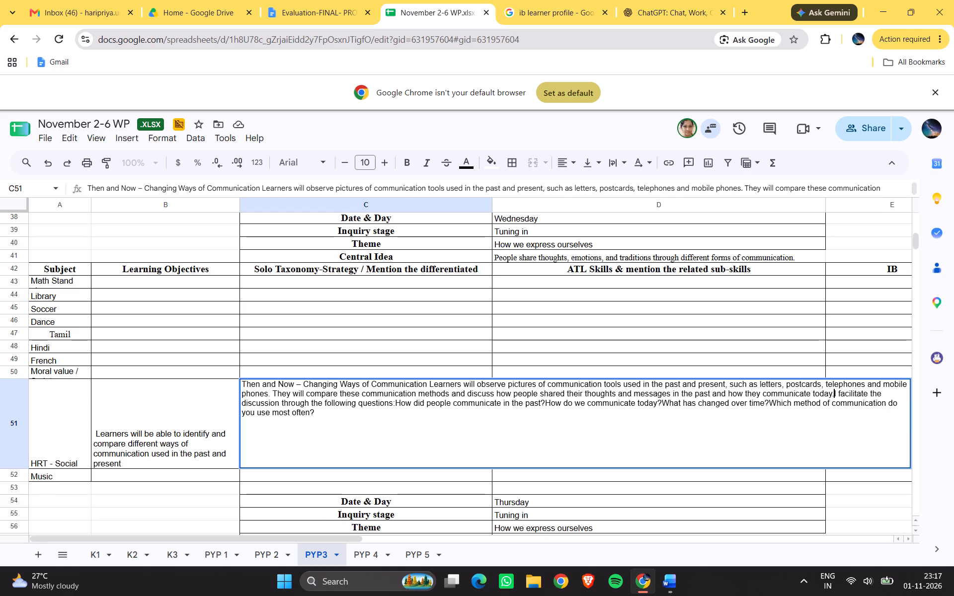
{"action": "key", "text": "Delete"}
{"action": "key", "text": "Delete"}
{"action": "key", "text": "Delete"}
{"action": "key", "text": "Delete"}
{"action": "key", "text": "Delete"}
{"action": "key", "text": "Delete"}
{"action": "key", "text": "Delete"}
{"action": "key", "text": "Delete"}
{"action": "key", "text": "Delete"}
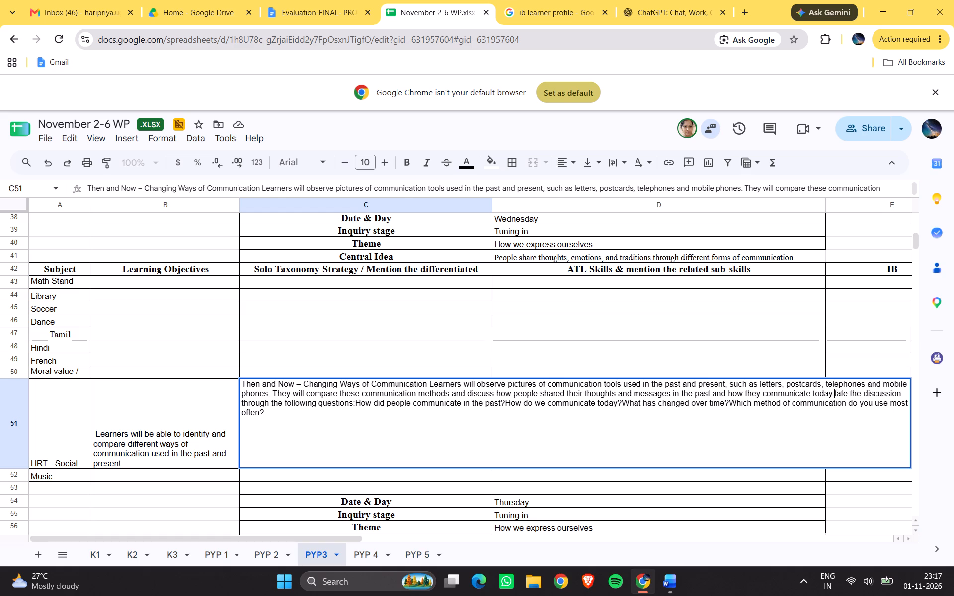
{"action": "key", "text": "Delete"}
{"action": "key", "text": "Delete"}
{"action": "key", "text": "Delete"}
{"action": "key", "text": "Delete"}
{"action": "key", "text": "Delete"}
{"action": "key", "text": "Delete"}
{"action": "key", "text": "Delete"}
{"action": "key", "text": "Delete"}
{"action": "key", "text": "Delete"}
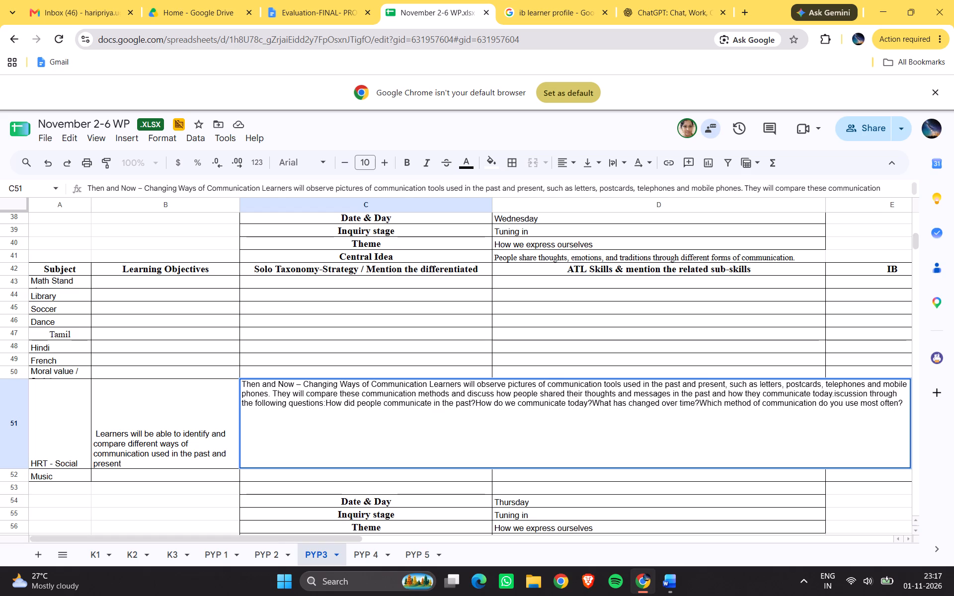
{"action": "key", "text": "Delete"}
{"action": "key", "text": "Delete"}
{"action": "key", "text": "Delete"}
{"action": "key", "text": "Delete"}
{"action": "key", "text": "Delete"}
{"action": "key", "text": "Delete"}
{"action": "key", "text": "Delete"}
{"action": "key", "text": "Delete"}
{"action": "key", "text": "Delete"}
{"action": "key", "text": "Delete"}
{"action": "key", "text": "Delete"}
{"action": "key", "text": "Delete"}
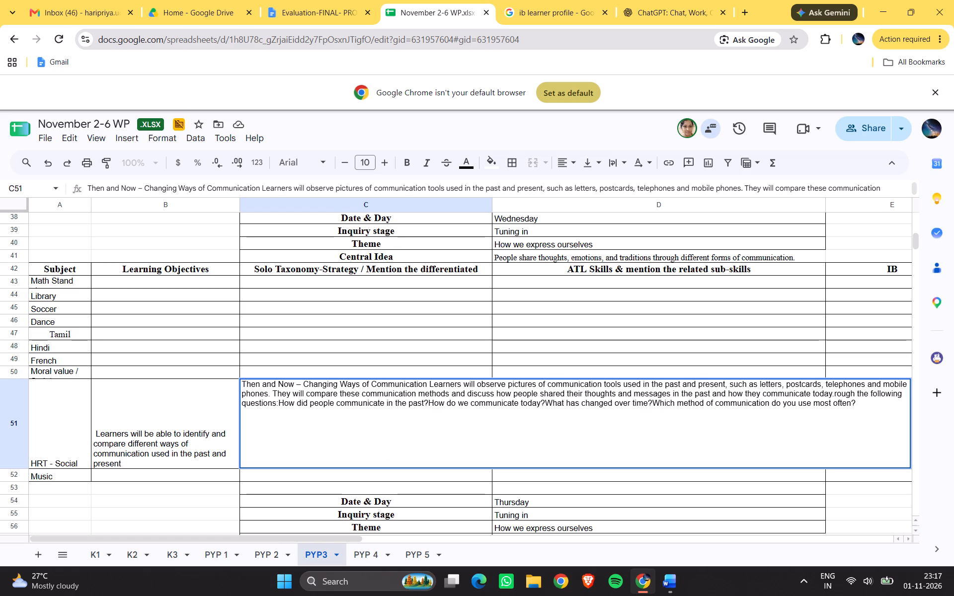
{"action": "key", "text": "Delete"}
{"action": "key", "text": "Delete"}
{"action": "key", "text": "Delete"}
{"action": "key", "text": "Delete"}
{"action": "key", "text": "Delete"}
{"action": "key", "text": "Delete"}
{"action": "key", "text": "Delete"}
{"action": "key", "text": "Delete"}
{"action": "key", "text": "Delete"}
{"action": "key", "text": "Delete"}
{"action": "key", "text": "Delete"}
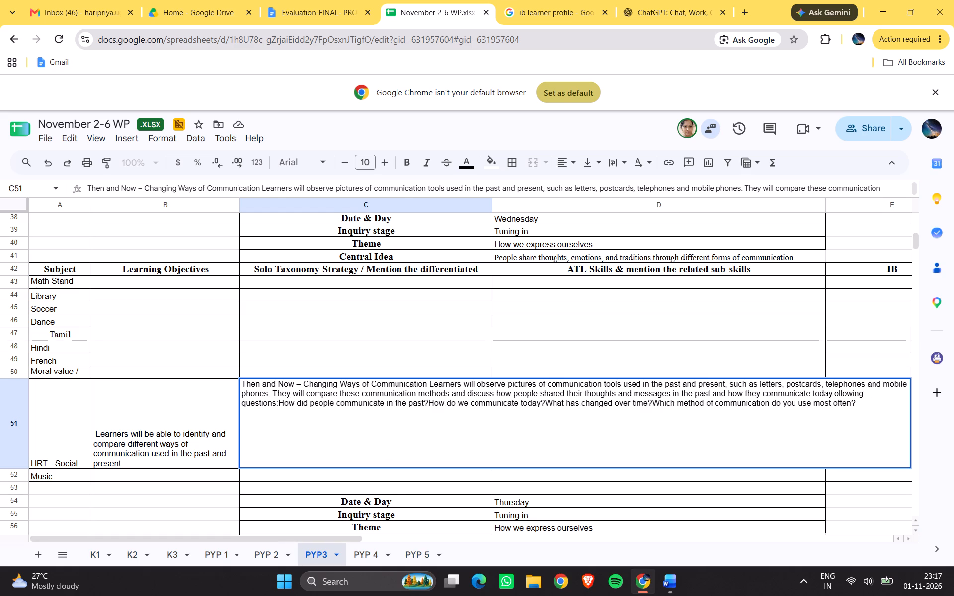
Reword the lead-in to the questions in cell C51 as "Followed by the teacher's provocative questions".
{"action": "key", "text": "shift+f"}
{"action": "key", "text": "Right"}
{"action": "key", "text": "Right"}
{"action": "key", "text": "Right"}
{"action": "key", "text": "Right"}
{"action": "key", "text": "Right"}
{"action": "key", "text": "Right"}
{"action": "key", "text": "Delete"}
{"action": "key", "text": "Delete"}
{"action": "key", "text": "BackSpace"}
{"action": "type", "text": "ed"}
{"action": "key", "text": "space"}
{"action": "type", "text": "by the"}
{"action": "key", "text": "space"}
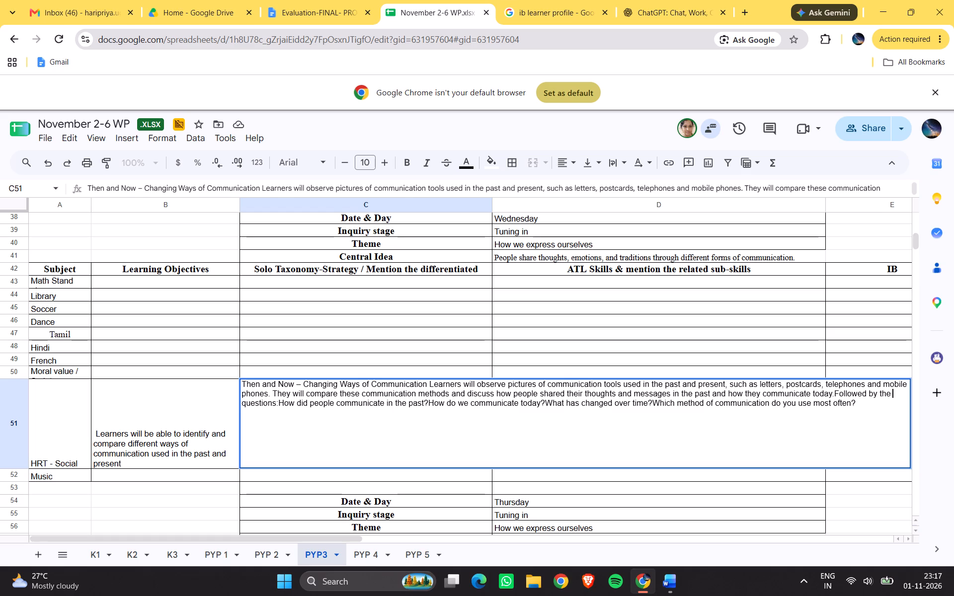
{"action": "type", "text": "teacher's"}
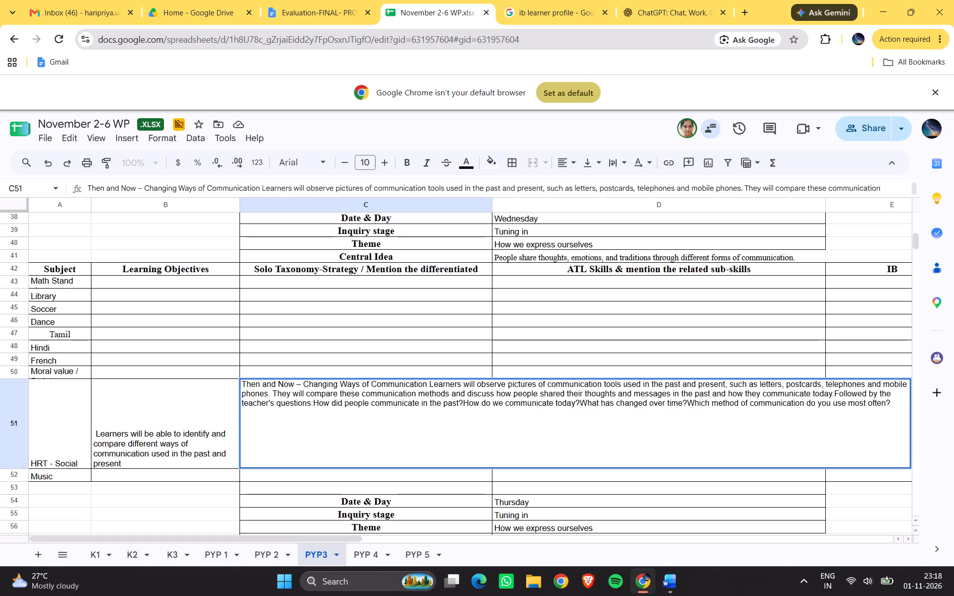
{"action": "type", "text": "provocative"}
{"action": "key", "text": "space"}
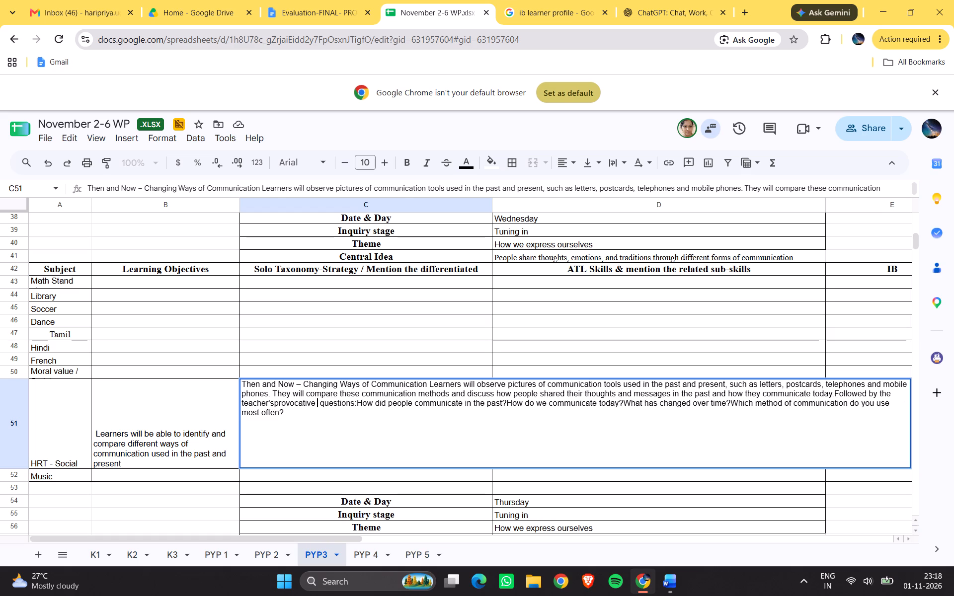
{"action": "key", "text": "Delete"}
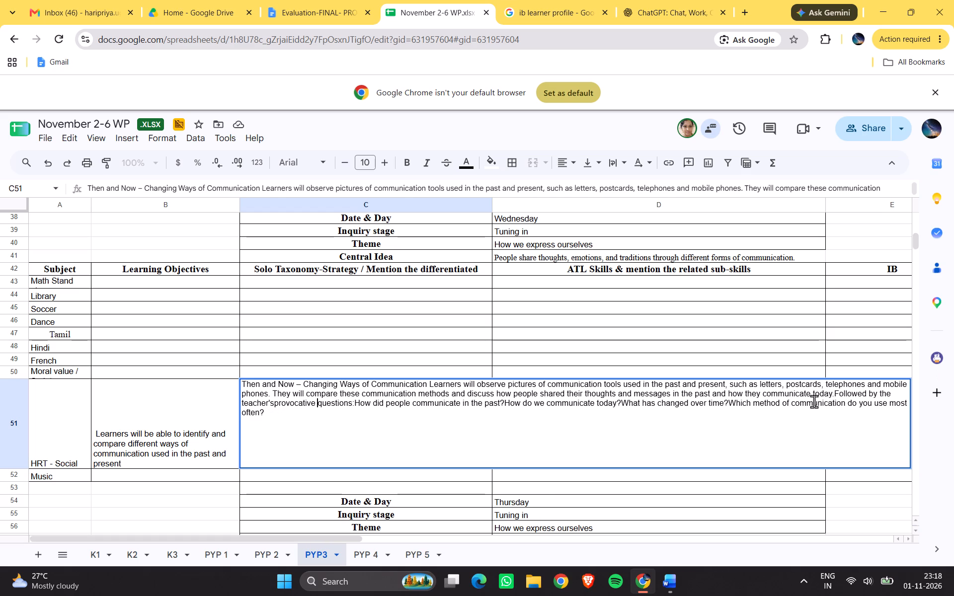
Start a new line in cell C51 before "Followed by the teacher's".
{"action": "left_click", "coordinate": [836, 390]}
{"action": "key", "text": "alt+Return"}
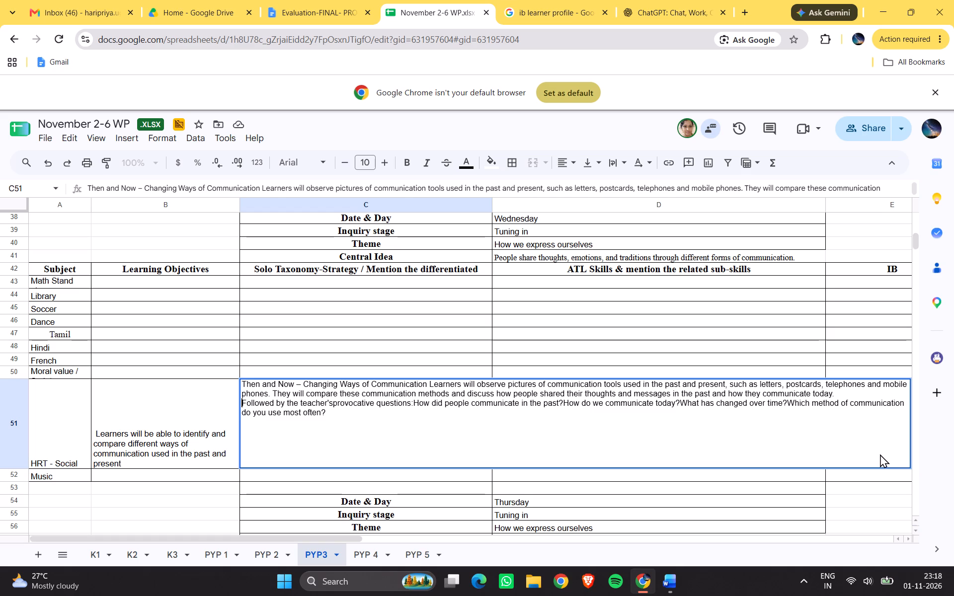
Start a new line in cell C51 before "How did people communicate in the past?".
{"action": "key", "text": "Right"}
{"action": "key", "text": "Right"}
{"action": "key", "text": "Right"}
{"action": "key", "text": "Right"}
{"action": "key", "text": "Right"}
{"action": "key", "text": "Right"}
{"action": "key", "text": "Right"}
{"action": "key", "text": "Right"}
{"action": "key", "text": "Right"}
{"action": "key", "text": "Right"}
{"action": "key", "text": "Right"}
{"action": "key", "text": "Right"}
{"action": "key", "text": "Right"}
{"action": "key", "text": "Right"}
{"action": "key", "text": "Right"}
{"action": "key", "text": "Right"}
{"action": "key", "text": "Right"}
{"action": "key", "text": "Right"}
{"action": "key", "text": "Right"}
{"action": "key", "text": "Right"}
{"action": "key", "text": "Right"}
{"action": "key", "text": "Right"}
{"action": "key", "text": "Right"}
{"action": "key", "text": "Right"}
{"action": "key", "text": "Right"}
{"action": "key", "text": "Right"}
{"action": "key", "text": "Right"}
{"action": "key", "text": "Right"}
{"action": "key", "text": "Right"}
{"action": "key", "text": "Right"}
{"action": "key", "text": "Right"}
{"action": "key", "text": "Right"}
{"action": "key", "text": "Right"}
{"action": "key", "text": "Right"}
{"action": "key", "text": "Right"}
{"action": "key", "text": "Right"}
{"action": "key", "text": "Right"}
{"action": "key", "text": "Right"}
{"action": "key", "text": "Right"}
{"action": "key", "text": "Right"}
{"action": "key", "text": "Right"}
{"action": "key", "text": "Right"}
{"action": "key", "text": "Right"}
{"action": "key", "text": "Right"}
{"action": "key", "text": "Right"}
{"action": "key", "text": "Right"}
{"action": "key", "text": "Right"}
{"action": "key", "text": "alt+Return"}
Start a new line in cell C51 before "How do we communicate today?".
{"action": "key", "text": "Right"}
{"action": "key", "text": "Right"}
{"action": "key", "text": "Right"}
{"action": "key", "text": "Right"}
{"action": "key", "text": "Right"}
{"action": "key", "text": "Right"}
{"action": "key", "text": "Right"}
{"action": "key", "text": "Right"}
{"action": "key", "text": "Right"}
{"action": "key", "text": "Right"}
{"action": "key", "text": "Right"}
{"action": "key", "text": "Right"}
{"action": "key", "text": "Right"}
{"action": "key", "text": "Right"}
{"action": "key", "text": "Right"}
{"action": "key", "text": "Right"}
{"action": "key", "text": "Right"}
{"action": "key", "text": "Right"}
{"action": "key", "text": "Right"}
{"action": "key", "text": "Right"}
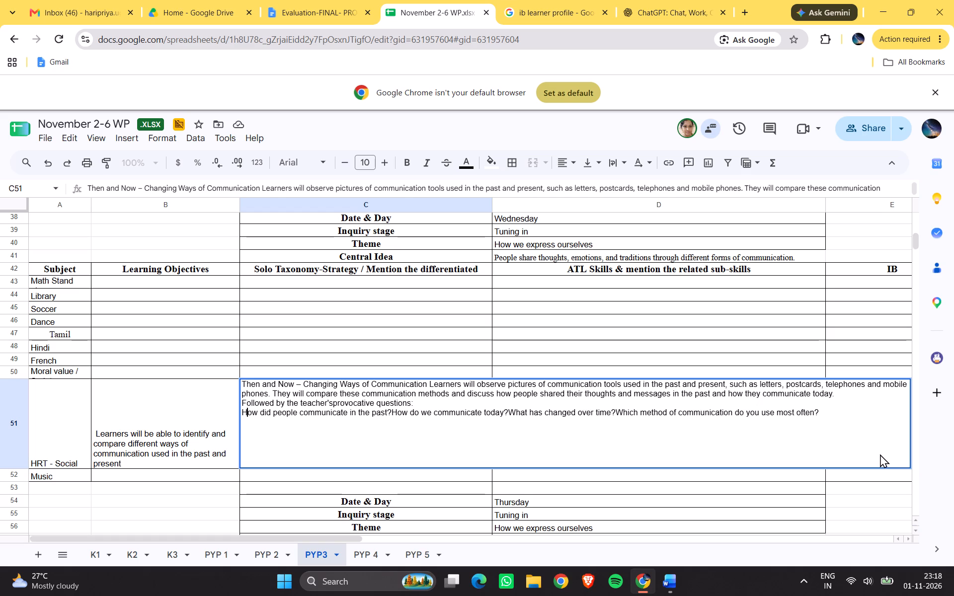
{"action": "key", "text": "Right"}
{"action": "key", "text": "Right"}
{"action": "key", "text": "Right"}
{"action": "key", "text": "Right"}
{"action": "key", "text": "Right"}
{"action": "key", "text": "Right"}
{"action": "key", "text": "alt+Return"}
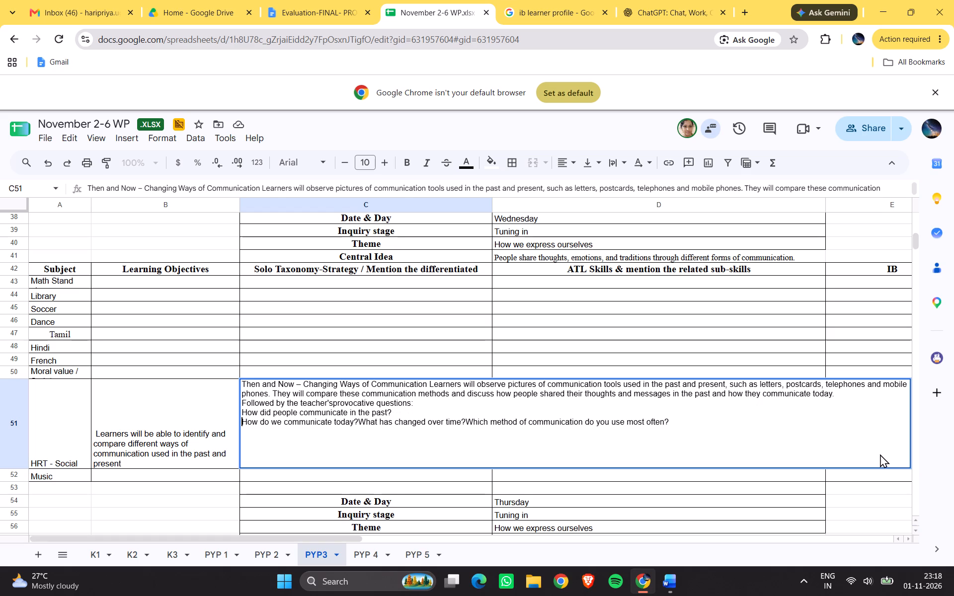
Start a new line in cell C51 before "What has changed over time?".
{"action": "key", "text": "Right"}
{"action": "key", "text": "Right"}
{"action": "key", "text": "Right"}
{"action": "key", "text": "Right"}
{"action": "key", "text": "Right"}
{"action": "key", "text": "Right"}
{"action": "key", "text": "Right"}
{"action": "key", "text": "Right"}
{"action": "key", "text": "Right"}
{"action": "key", "text": "Right"}
{"action": "key", "text": "Right"}
{"action": "key", "text": "Right"}
{"action": "key", "text": "Right"}
{"action": "key", "text": "Right"}
{"action": "key", "text": "Right"}
{"action": "key", "text": "Right"}
{"action": "key", "text": "Right"}
{"action": "key", "text": "Right"}
{"action": "key", "text": "Right"}
{"action": "key", "text": "Right"}
{"action": "key", "text": "Right"}
{"action": "key", "text": "Right"}
{"action": "key", "text": "Right"}
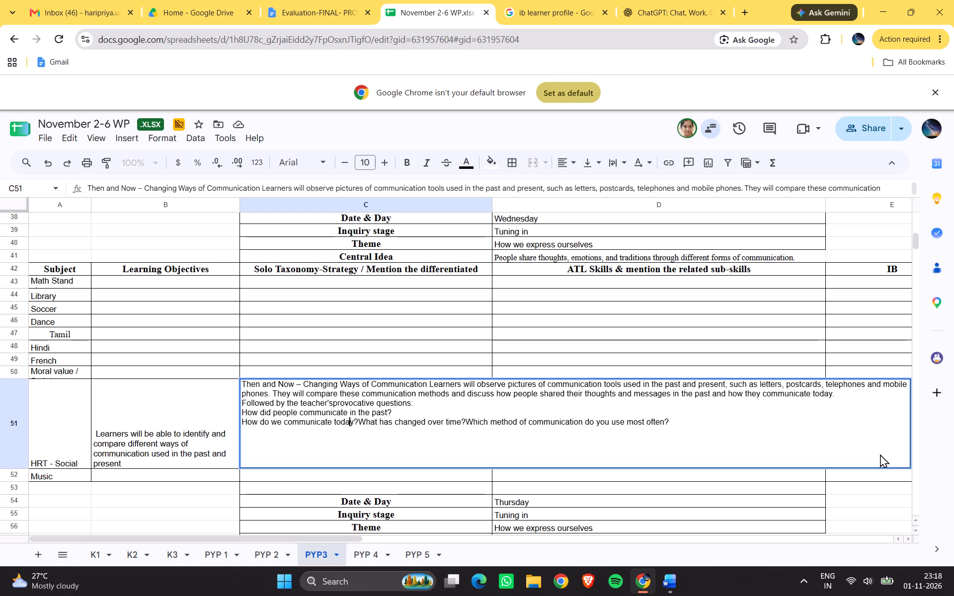
{"action": "key", "text": "Right"}
{"action": "key", "text": "Right"}
{"action": "key", "text": "Right"}
{"action": "key", "text": "alt+Return"}
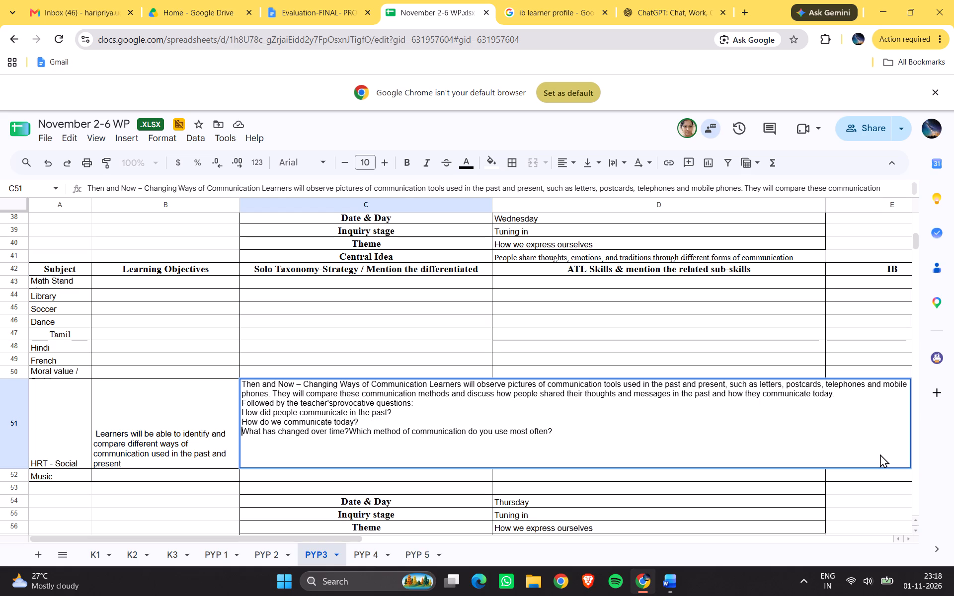
Put the heading "Then and Now – Changing Ways of Communication" on its own line in cell C51 and finish editing the cell.
{"action": "left_click", "coordinate": [429, 386]}
{"action": "key", "text": "alt+Return"}
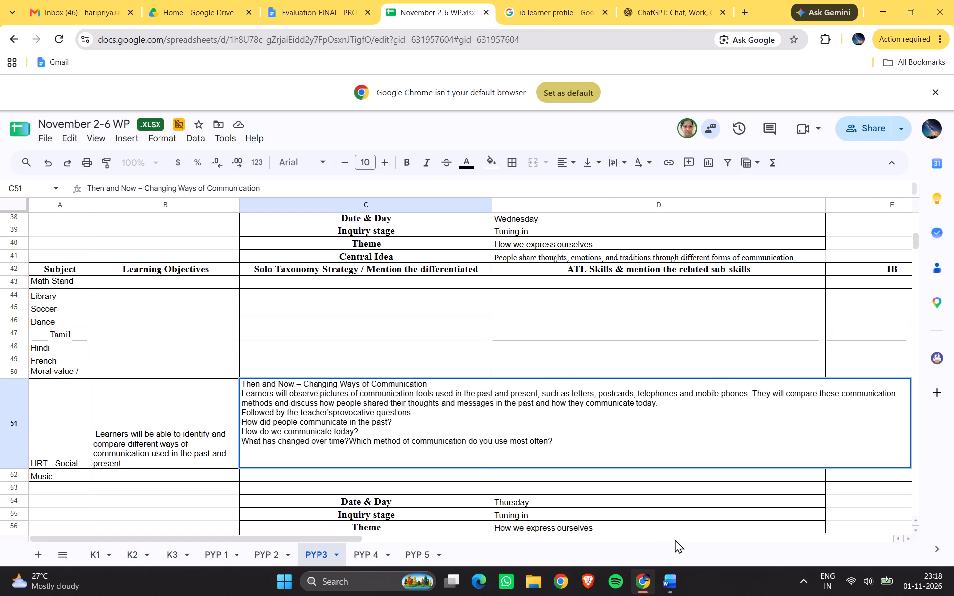
{"action": "left_click", "coordinate": [467, 512]}
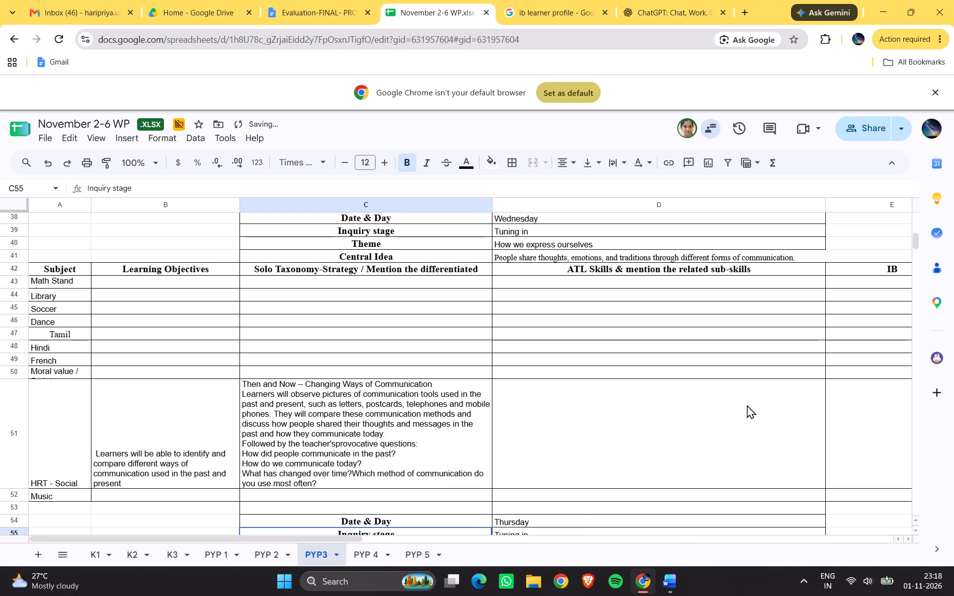
Enter "Thinking skills - Analysis" as the ATL skill for Wednesday's HRT - Social in cell D51.
{"action": "left_click", "coordinate": [666, 433]}
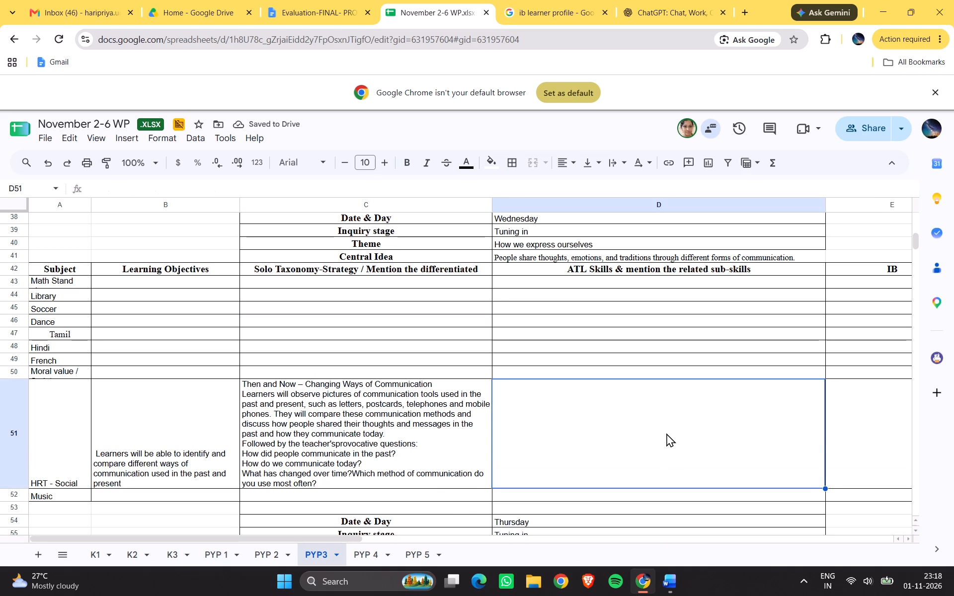
{"action": "type", "text": "Thinking skills - Analysis"}
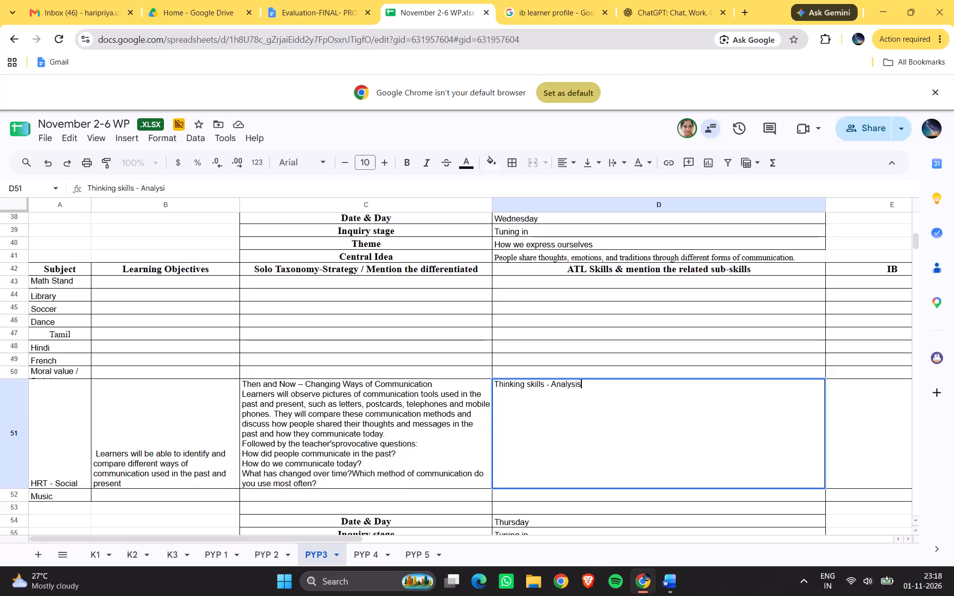
{"action": "key", "text": "space"}
{"action": "key", "text": "Right"}
Enter "Thinker" in the IB column for Wednesday's HRT - Social, cell E51.
{"action": "type", "text": "Th"}
{"action": "type", "text": "in"}
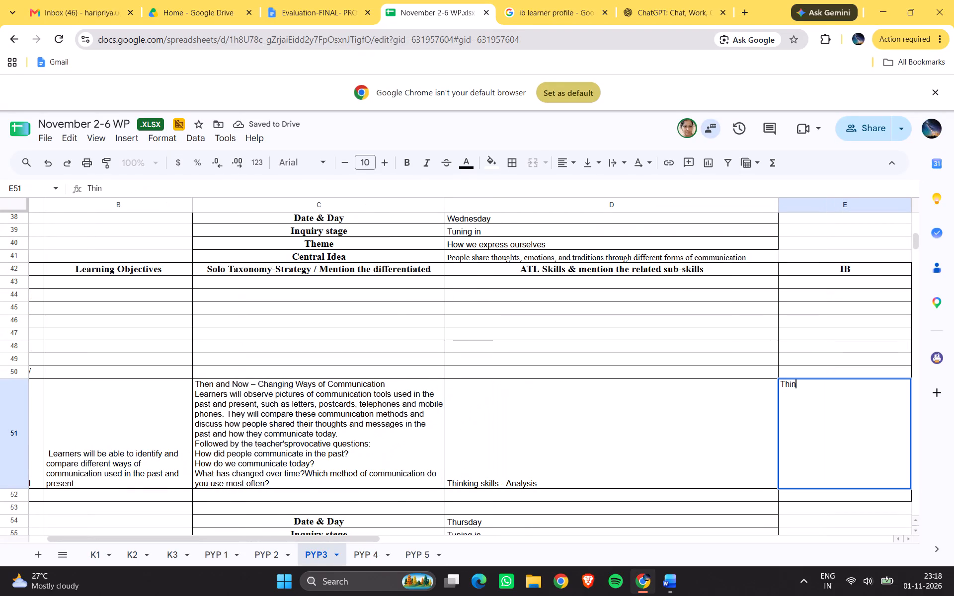
{"action": "type", "text": "ker"}
{"action": "key", "text": "space"}
{"action": "left_click", "coordinate": [565, 420]}
Begin Thursday's HRT Circle time strategy in cell C59 with "The learners will be seated in a circle and will".
{"action": "scroll", "coordinate": [565, 434], "scroll_direction": "down", "scroll_amount": 1}
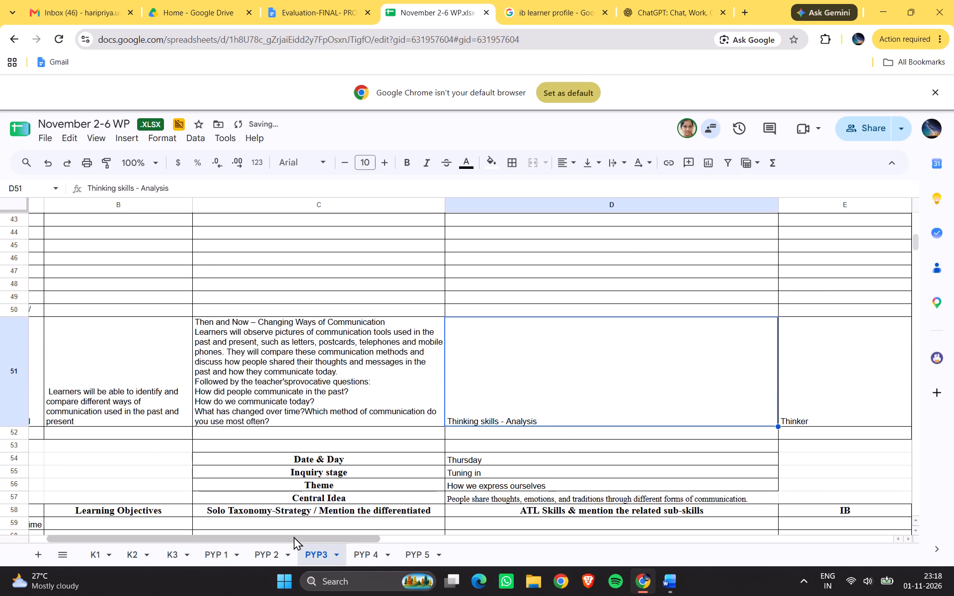
{"action": "left_click_drag", "start_coordinate": [294, 536], "coordinate": [225, 520]}
{"action": "scroll", "coordinate": [318, 476], "scroll_direction": "down", "scroll_amount": 2}
{"action": "left_click", "coordinate": [170, 406]}
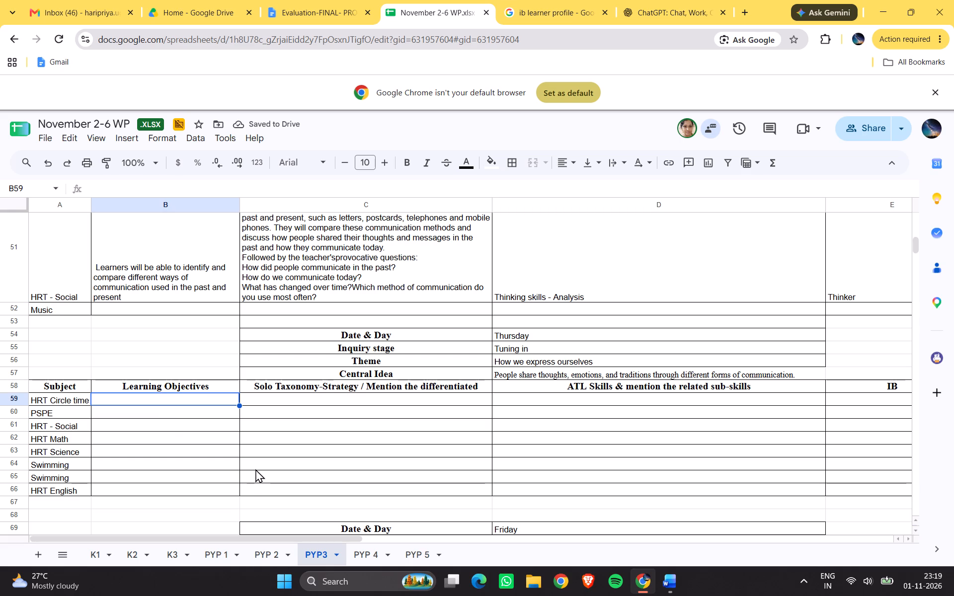
{"action": "left_click", "coordinate": [277, 394]}
{"action": "left_click", "coordinate": [284, 401]}
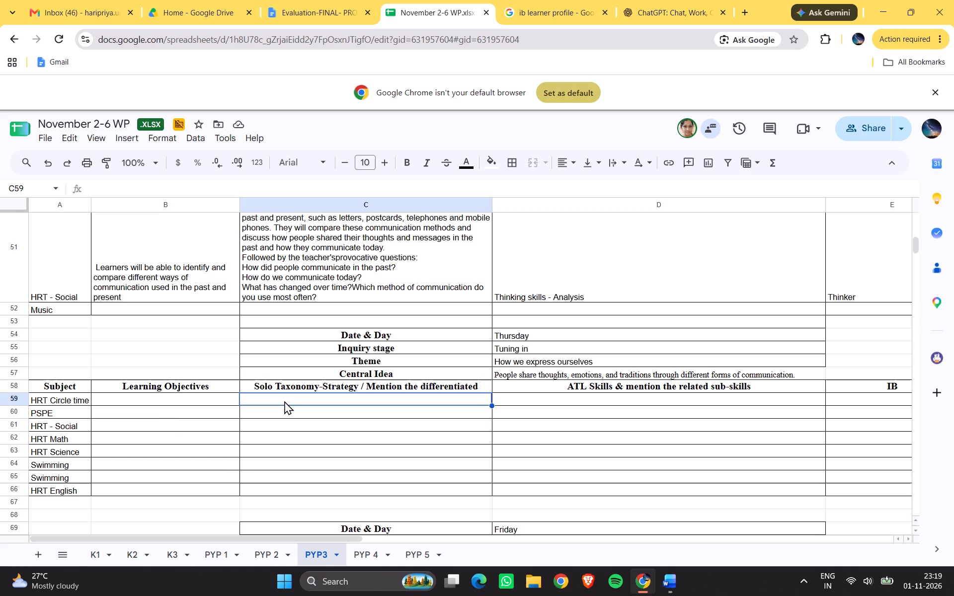
{"action": "type", "text": "the"}
{"action": "key", "text": "space"}
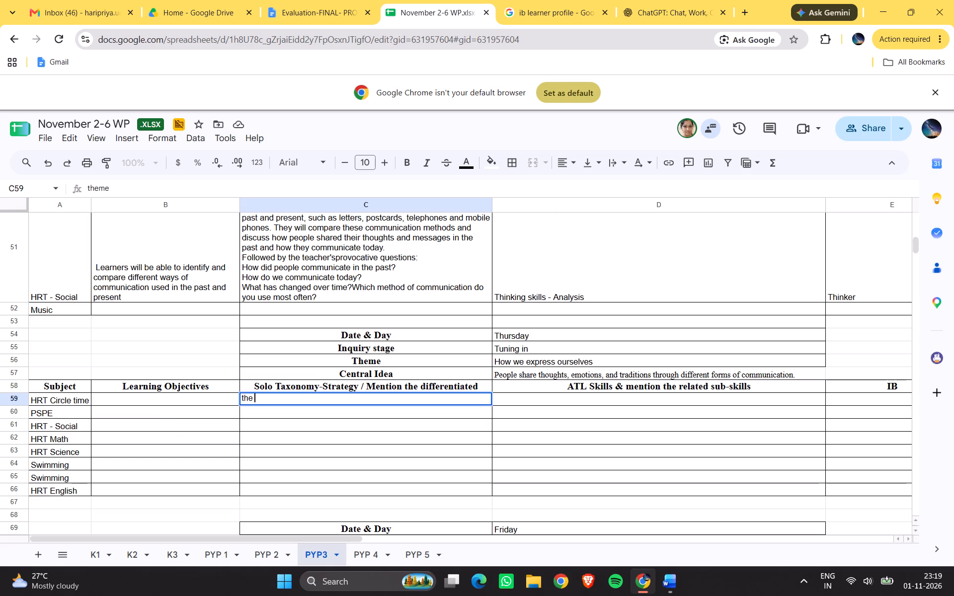
{"action": "key", "text": "BackSpace"}
{"action": "key", "text": "BackSpace"}
{"action": "key", "text": "BackSpace"}
{"action": "key", "text": "BackSpace"}
{"action": "type", "text": "The"}
{"action": "key", "text": "space"}
{"action": "type", "text": "lear"}
{"action": "type", "text": "ners will be"}
{"action": "key", "text": "space"}
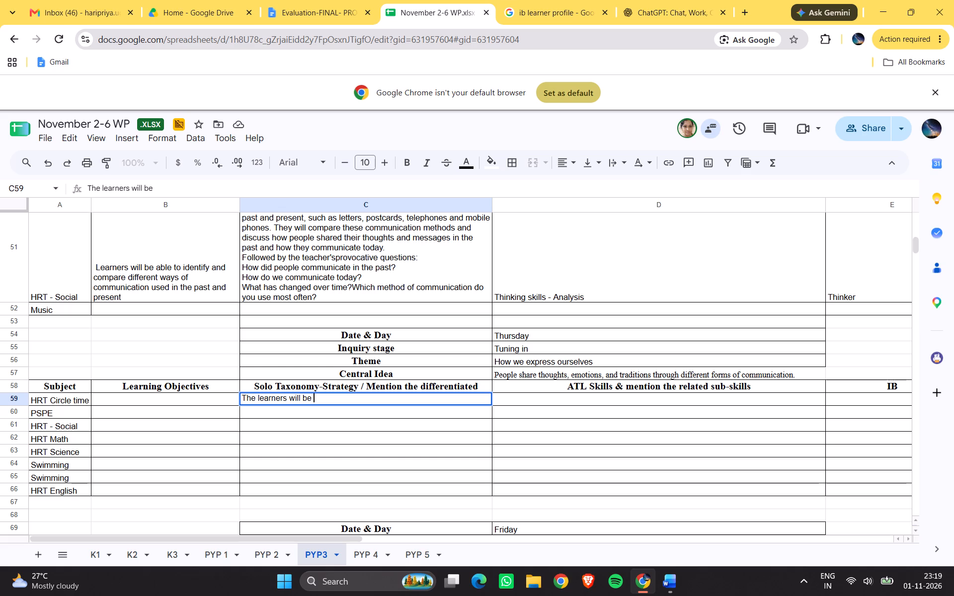
{"action": "type", "text": "seated in a"}
{"action": "key", "text": "space"}
{"action": "type", "text": "circle and willne"}
{"action": "key", "text": "space"}
{"action": "key", "text": "BackSpace"}
{"action": "key", "text": "BackSpace"}
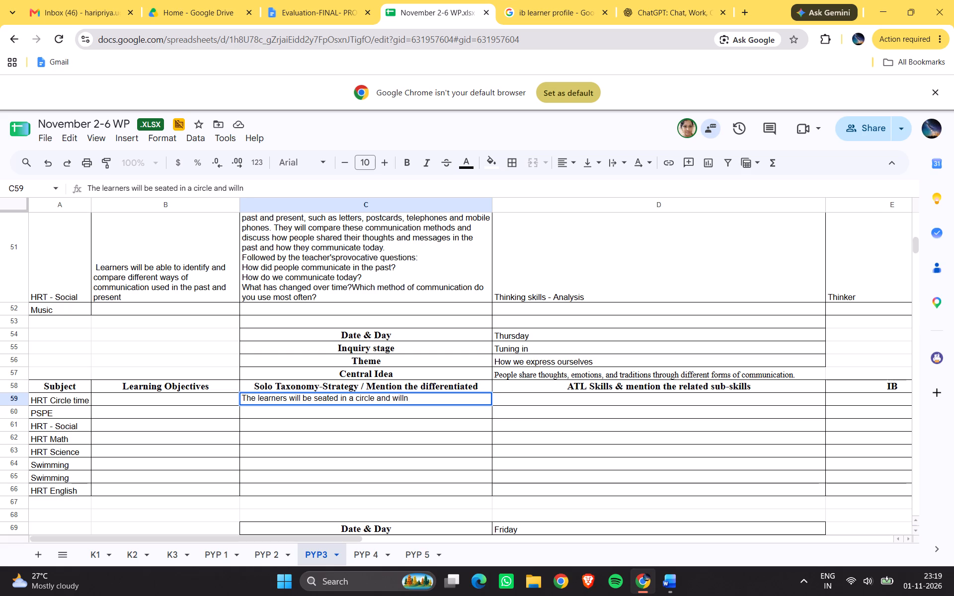
{"action": "key", "text": "BackSpace"}
{"action": "key", "text": "space"}
Continue Thursday's HRT Circle time sentence in cell C59 with "be encouraged to".
{"action": "type", "text": "be"}
{"action": "key", "text": "space"}
{"action": "type", "text": "encouraged ro"}
{"action": "key", "text": "space"}
{"action": "key", "text": "BackSpace"}
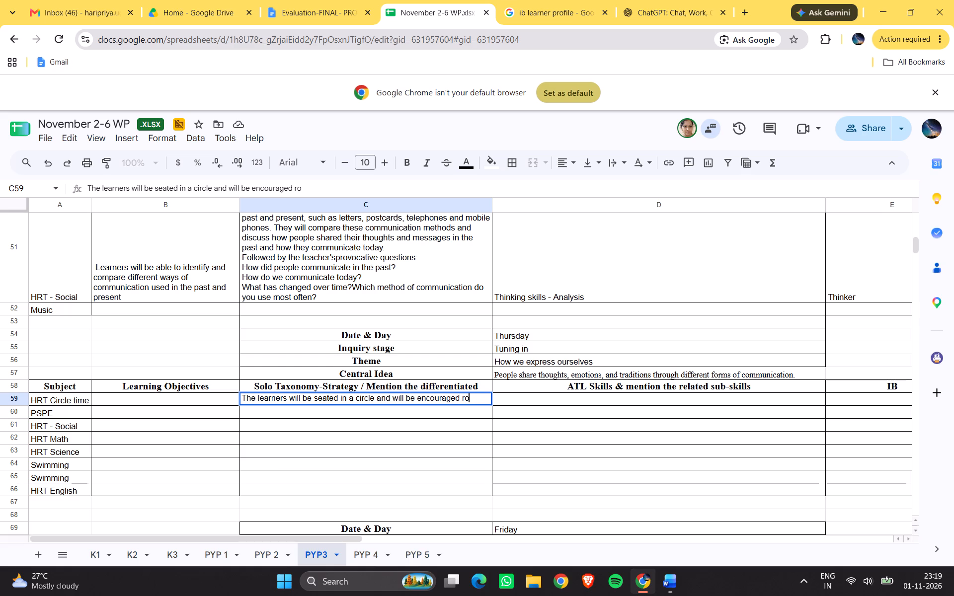
{"action": "key", "text": "BackSpace"}
{"action": "key", "text": "BackSpace"}
{"action": "type", "text": "to"}
{"action": "key", "text": "space"}
{"action": "type", "text": "i\\"}
{"action": "key", "text": "BackSpace"}
{"action": "key", "text": "BackSpace"}
Finish the C59 sentence with "demonstrate the different way of communication by using the picture provocation strategy" and complete the cell entry.
{"action": "type", "text": "de"}
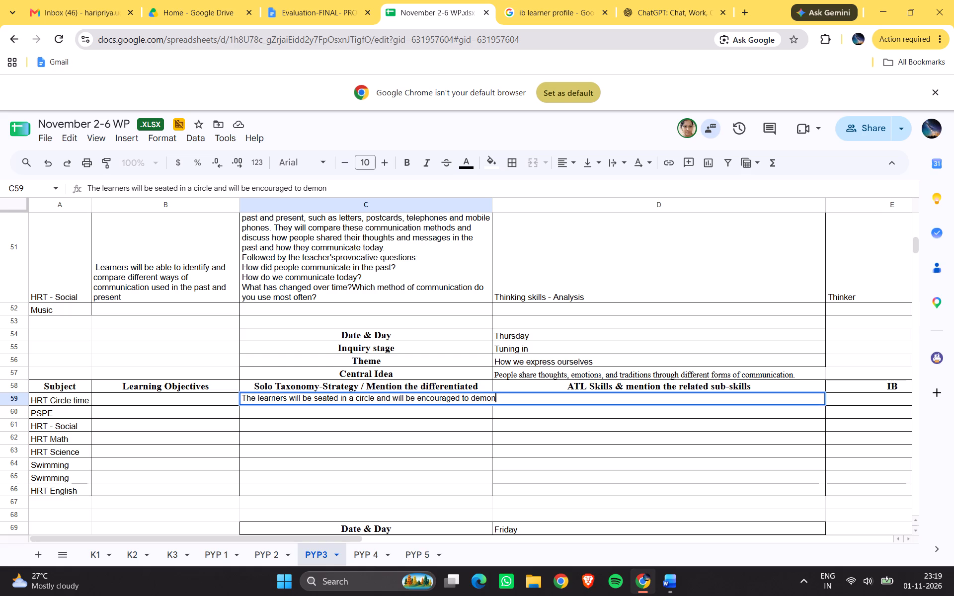
{"action": "type", "text": "TED"}
{"action": "key", "text": "space"}
{"action": "key", "text": "BackSpace"}
{"action": "key", "text": "BackSpace"}
{"action": "key", "text": "BackSpace"}
{"action": "key", "text": "BackSpace"}
{"action": "key", "text": "BackSpace"}
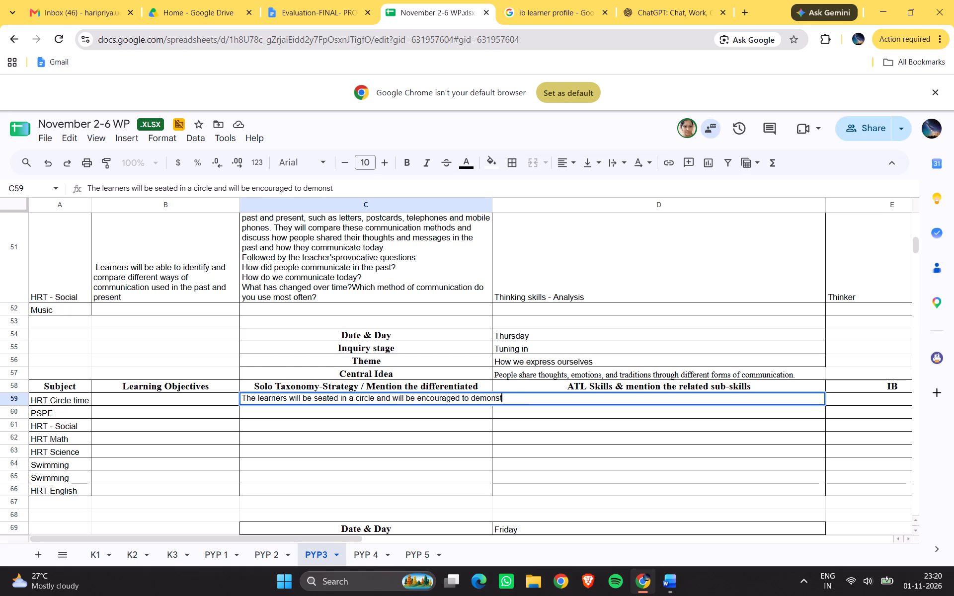
{"action": "type", "text": "rate the different way of commun"}
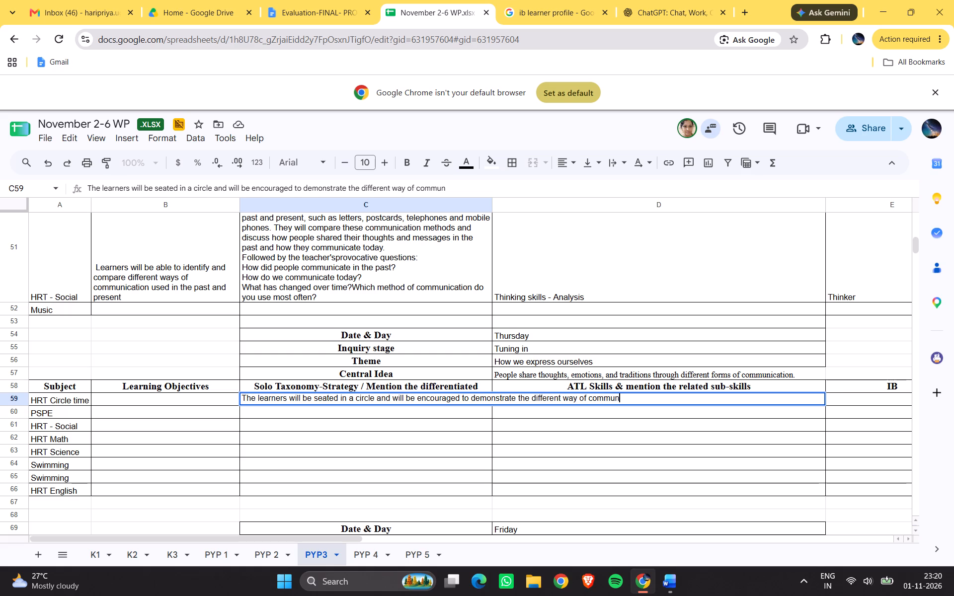
{"action": "type", "text": "ication"}
{"action": "key", "text": "space"}
{"action": "type", "text": "by using the picture f"}
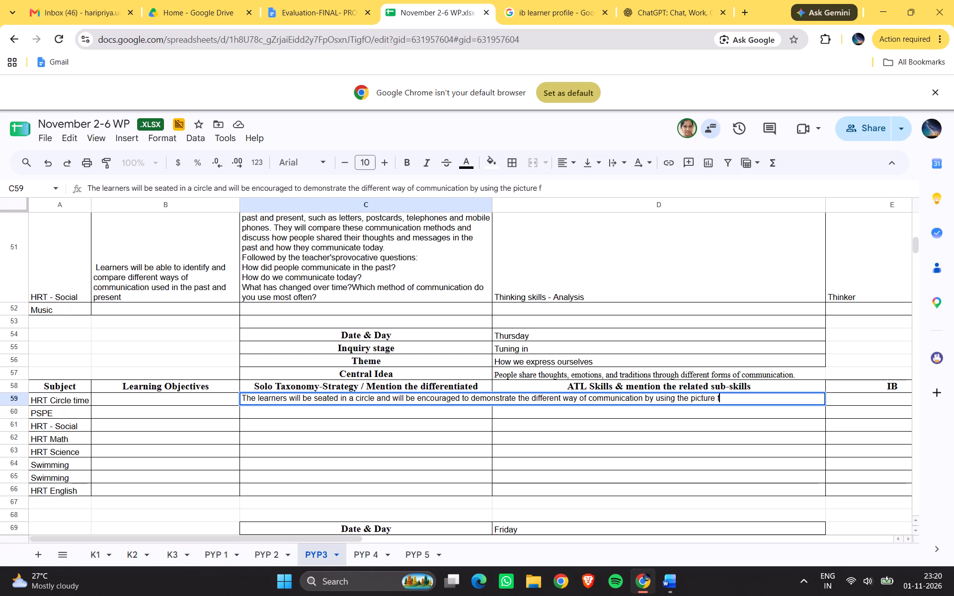
{"action": "key", "text": "BackSpace"}
{"action": "type", "text": "provocation strategy"}
{"action": "key", "text": "space"}
{"action": "key", "text": "Return"}
{"action": "key", "text": "Up"}
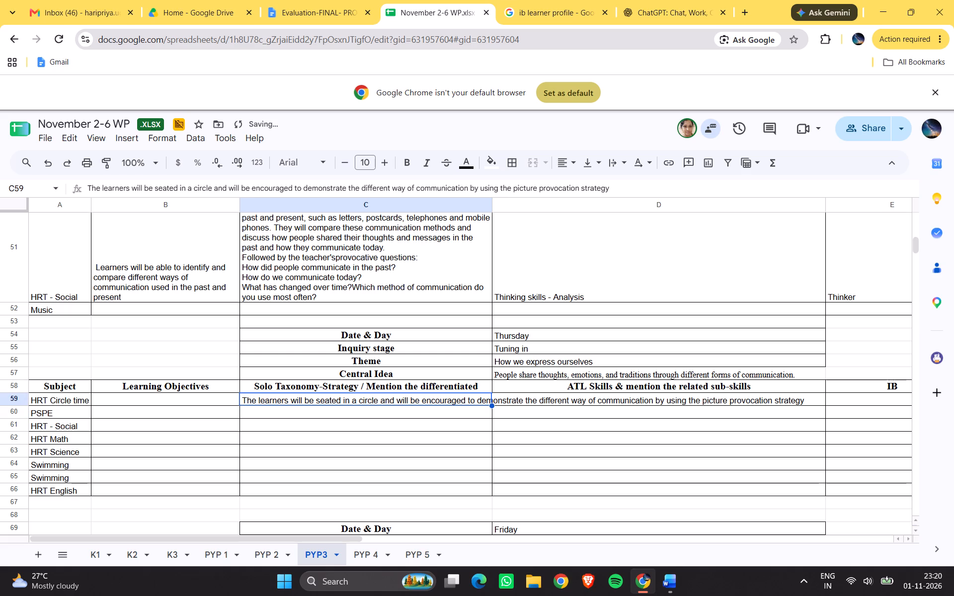
{"action": "key", "text": "ctrl+x"}
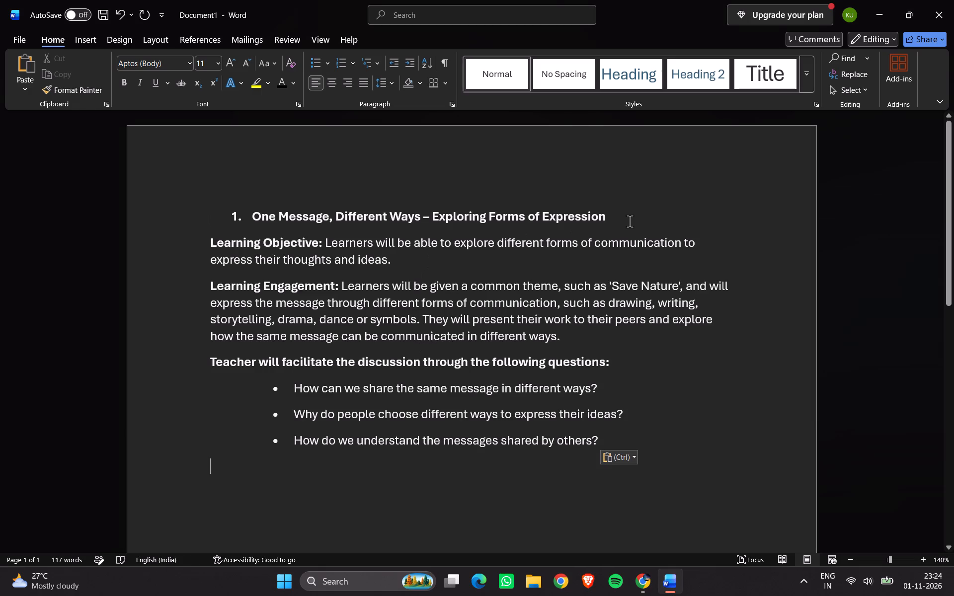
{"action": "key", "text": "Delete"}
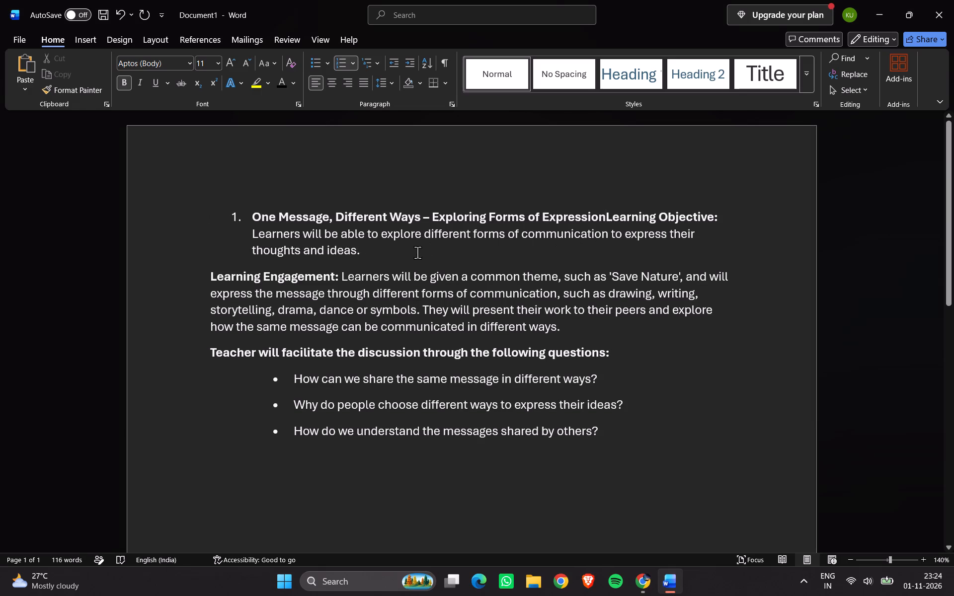
{"action": "left_click", "coordinate": [415, 253]}
{"action": "key", "text": "Delete"}
{"action": "left_click", "coordinate": [436, 319]}
{"action": "key", "text": "Delete"}
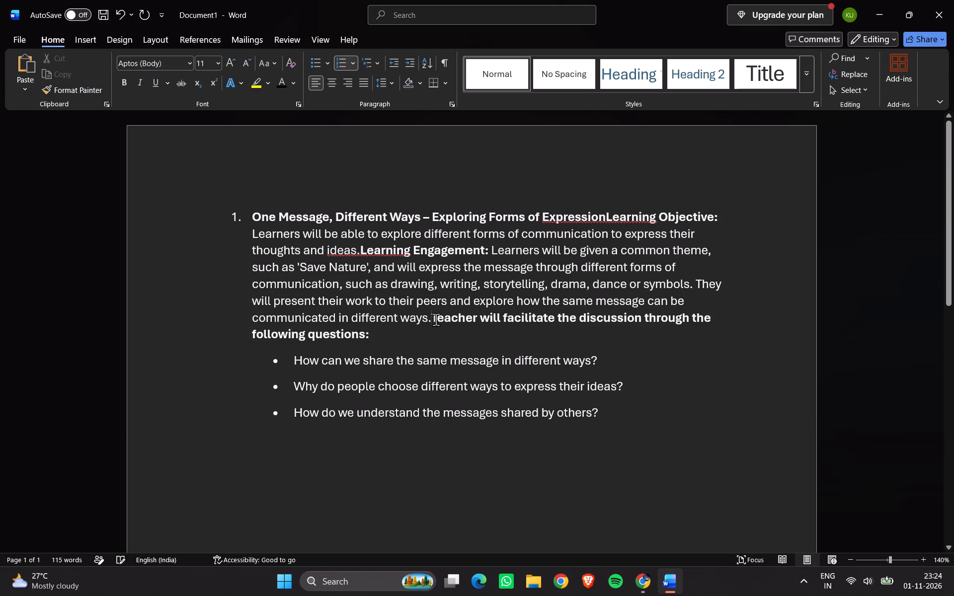
Delete "Teacher will facilitate the" and capitalise the following word so the line reads "Discussion through the following questions:".
{"action": "left_click", "coordinate": [408, 355]}
{"action": "left_click", "coordinate": [400, 340]}
{"action": "left_click_drag", "start_coordinate": [434, 317], "coordinate": [570, 321]}
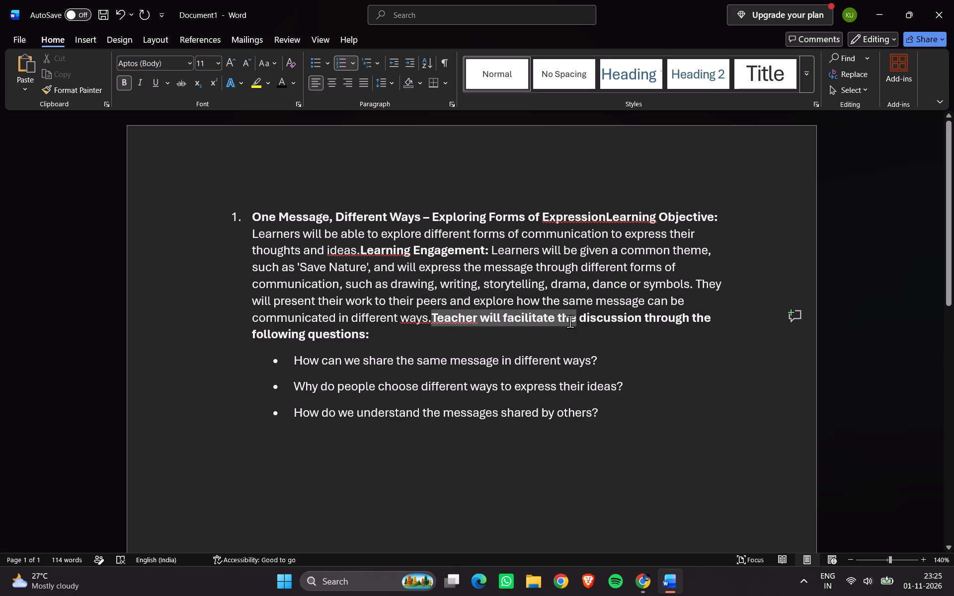
{"action": "left_click_drag", "start_coordinate": [570, 321], "coordinate": [607, 324]}
{"action": "left_click", "coordinate": [431, 334]}
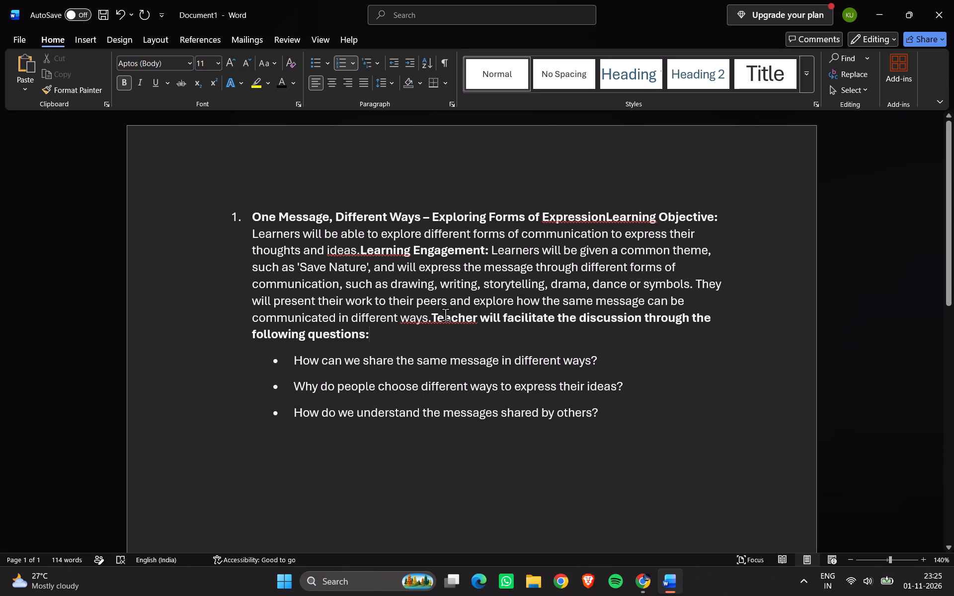
{"action": "left_click_drag", "start_coordinate": [432, 314], "coordinate": [533, 324]}
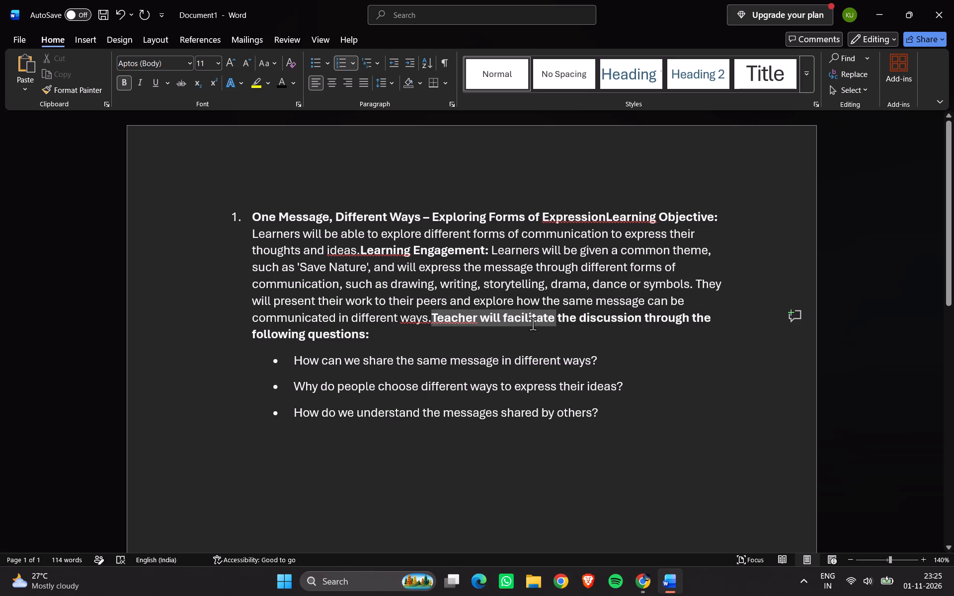
{"action": "left_click_drag", "start_coordinate": [533, 324], "coordinate": [583, 328]}
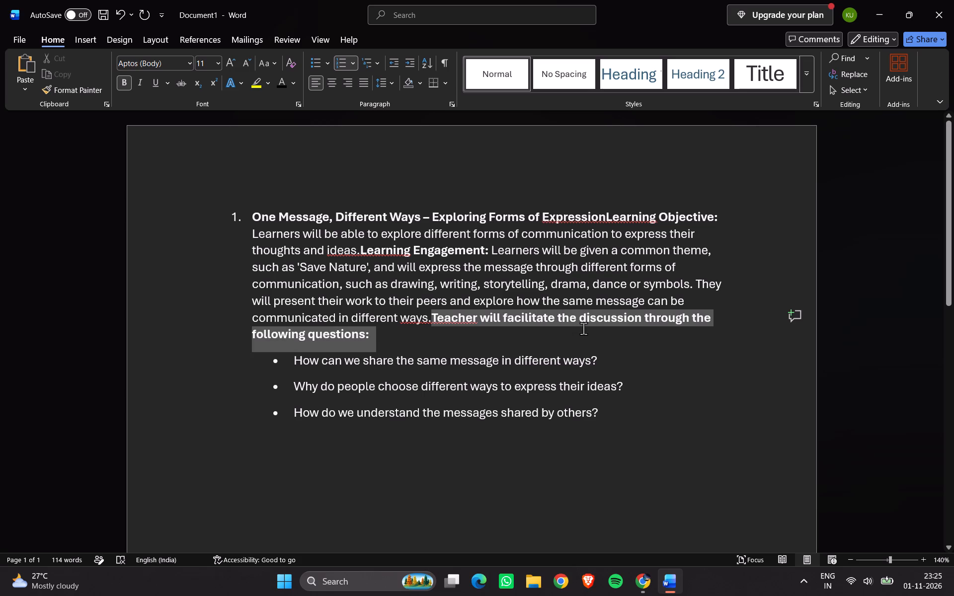
{"action": "left_click_drag", "start_coordinate": [583, 328], "coordinate": [564, 320]}
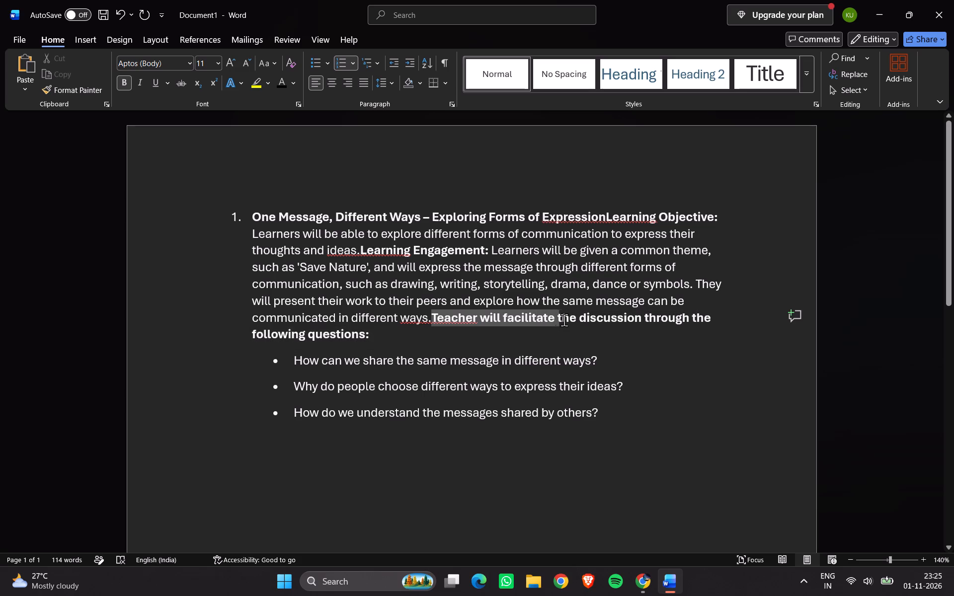
{"action": "left_click_drag", "start_coordinate": [564, 320], "coordinate": [580, 320]}
{"action": "key", "text": "Delete"}
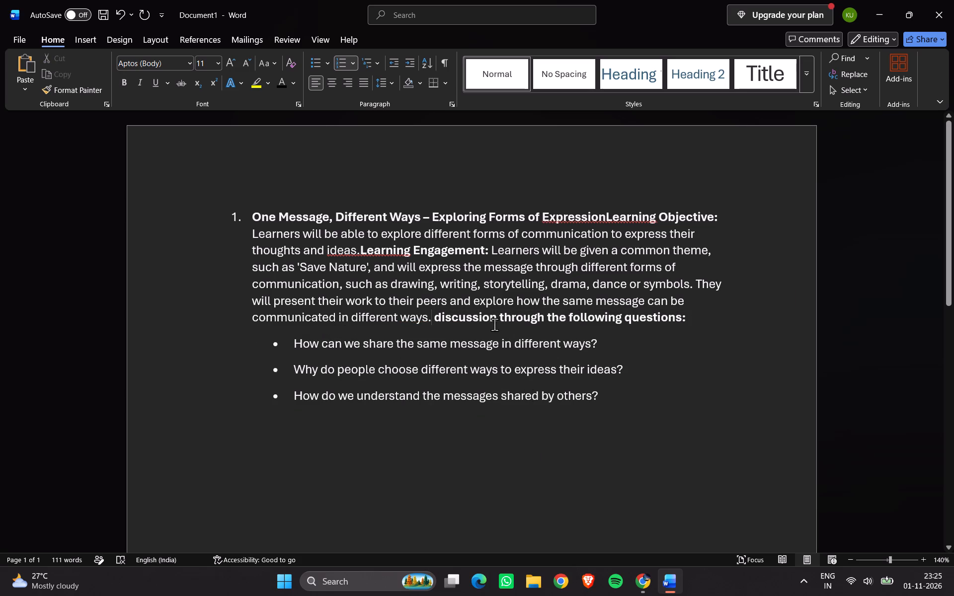
{"action": "left_click", "coordinate": [444, 319]}
{"action": "key", "text": "Left"}
{"action": "key", "text": "BackSpace"}
{"action": "key", "text": "shift+d"}
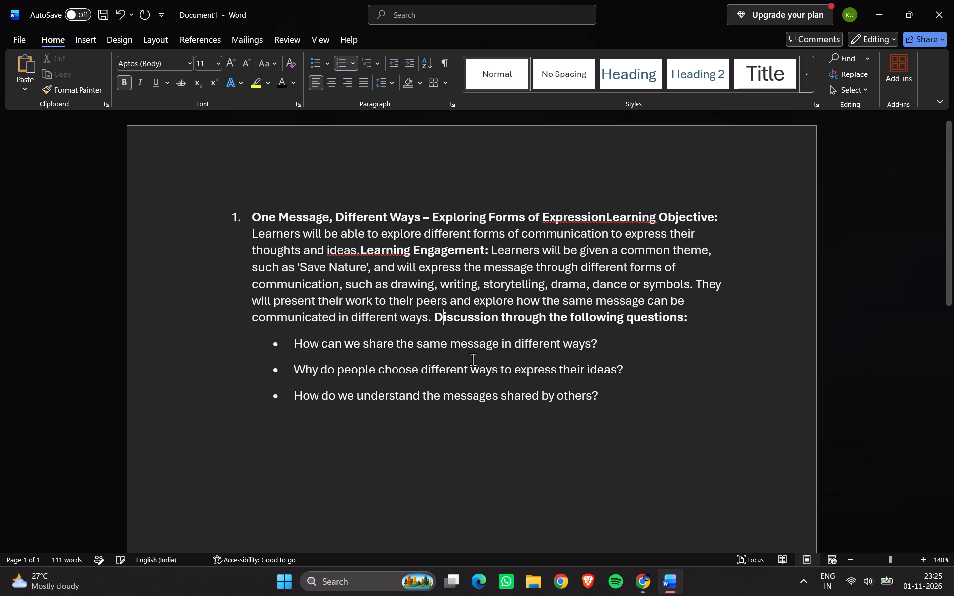
Remove the paragraph breaks between the discussion line and the three bulleted questions so everything forms one paragraph.
{"action": "left_click", "coordinate": [702, 314]}
{"action": "key", "text": "Delete"}
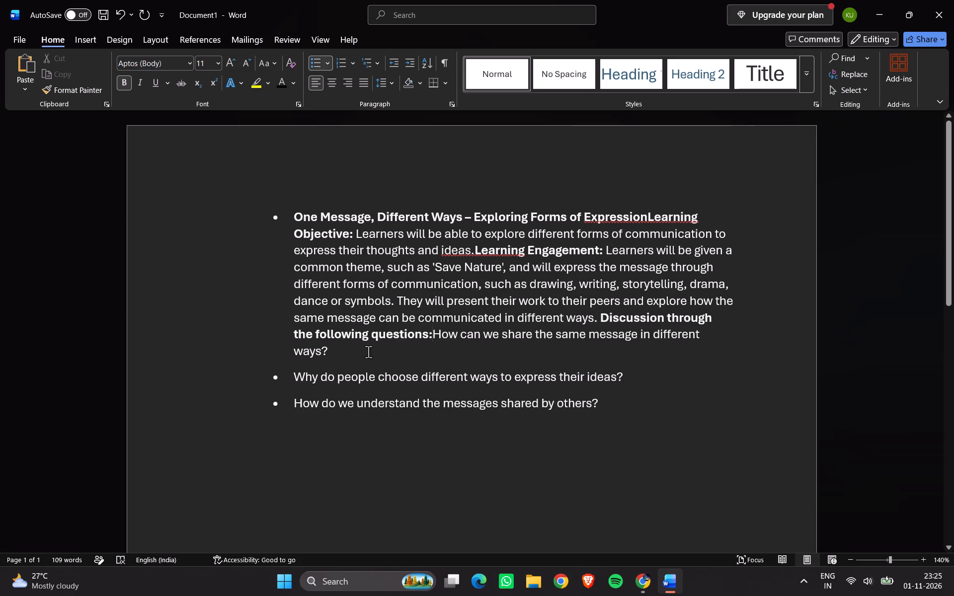
{"action": "left_click", "coordinate": [351, 353]}
{"action": "key", "text": "Delete"}
{"action": "left_click", "coordinate": [684, 352]}
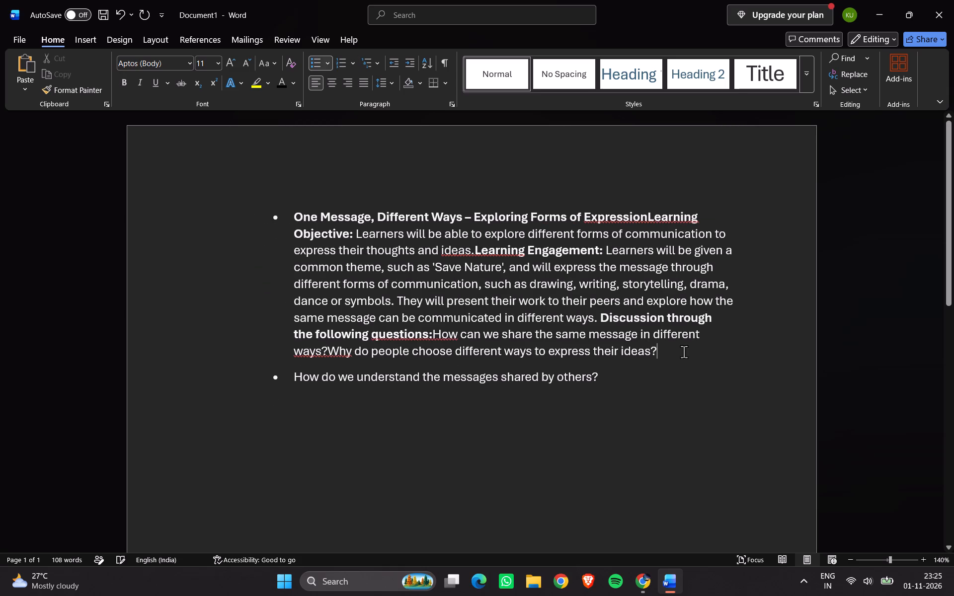
{"action": "key", "text": "Delete"}
Cut the whole merged paragraph from Word and paste it into cell C61, Thursday's HRT - Social activity, in the PYP3 planner sheet.
{"action": "left_click_drag", "start_coordinate": [294, 210], "coordinate": [565, 322]}
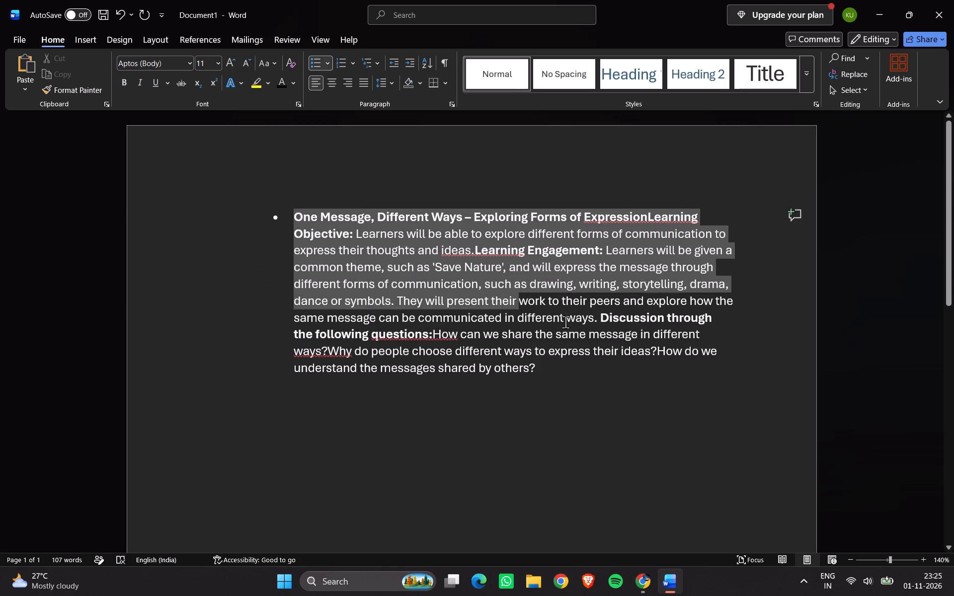
{"action": "left_click_drag", "start_coordinate": [565, 322], "coordinate": [626, 362]}
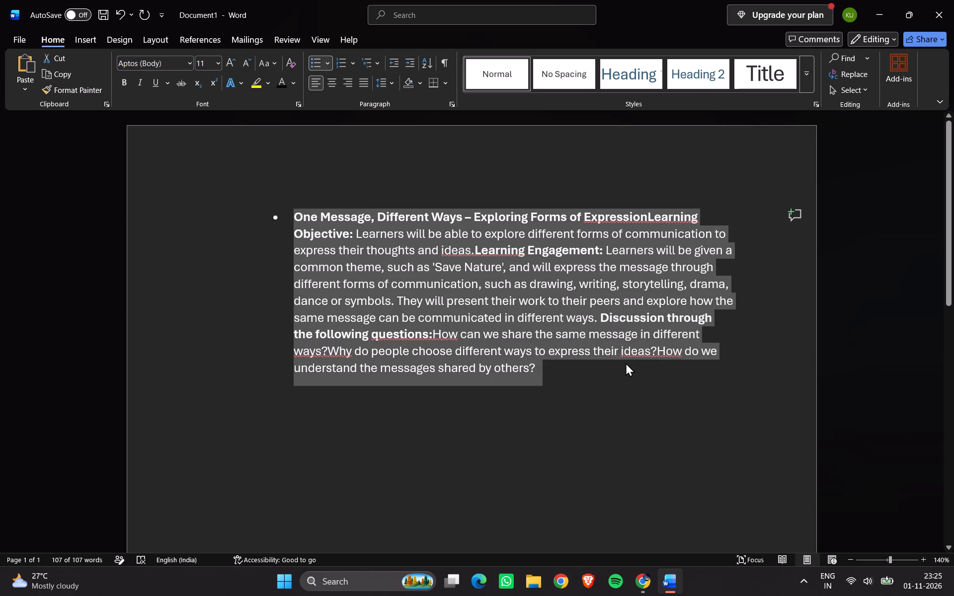
{"action": "key", "text": "ctrl+x"}
{"action": "left_click", "coordinate": [640, 572]}
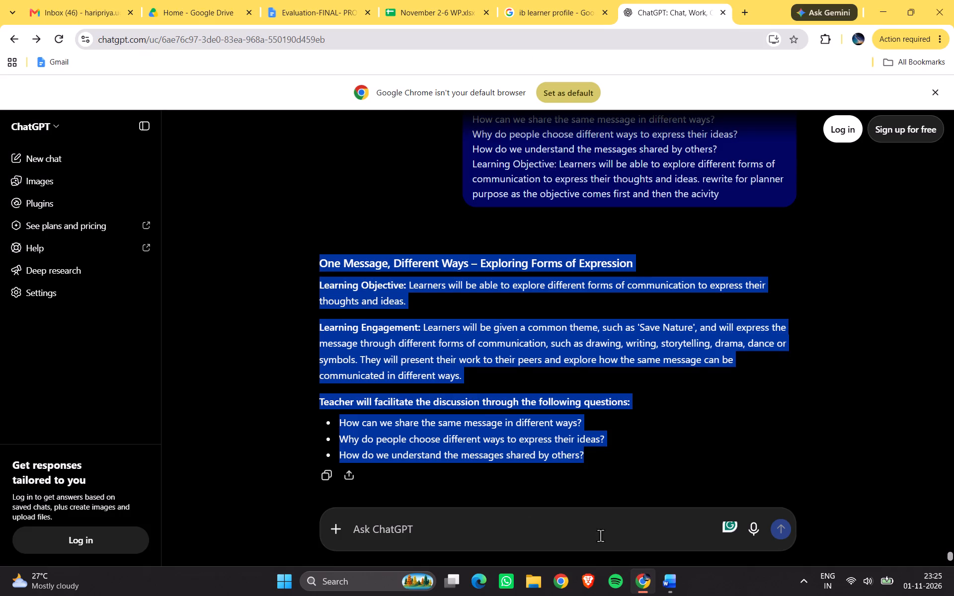
{"action": "left_click", "coordinate": [438, 1]}
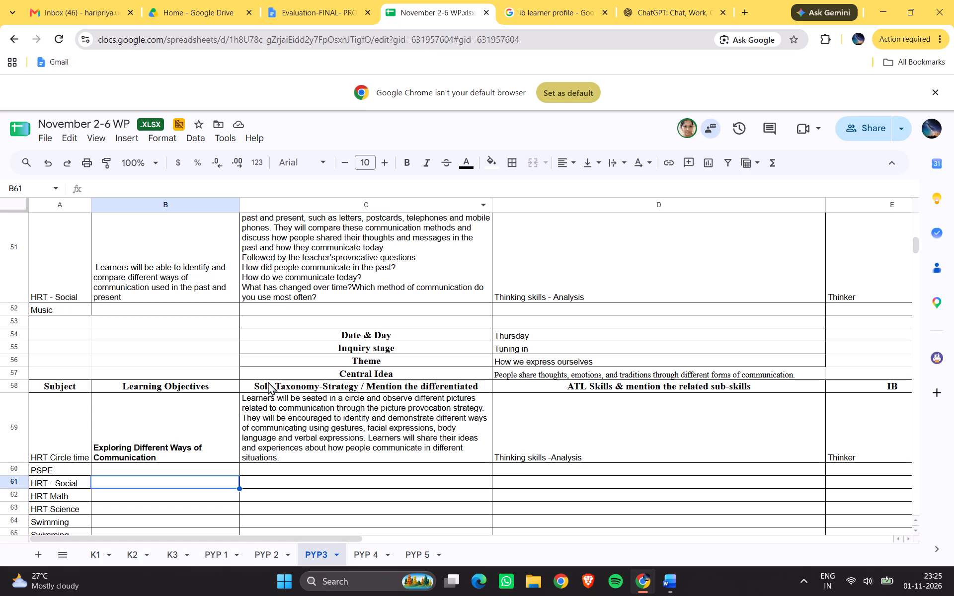
{"action": "left_click", "coordinate": [283, 479]}
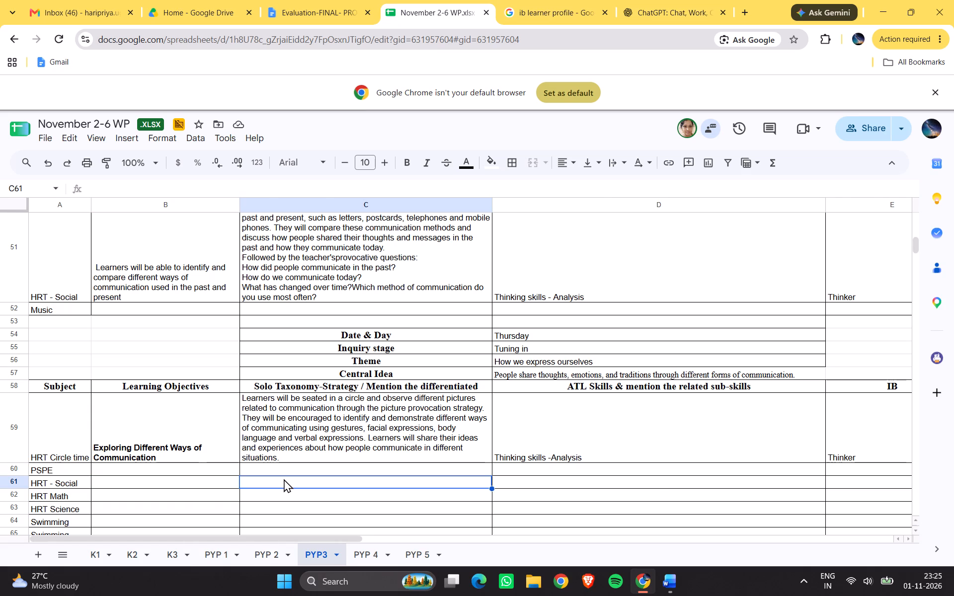
{"action": "key", "text": "ctrl+v"}
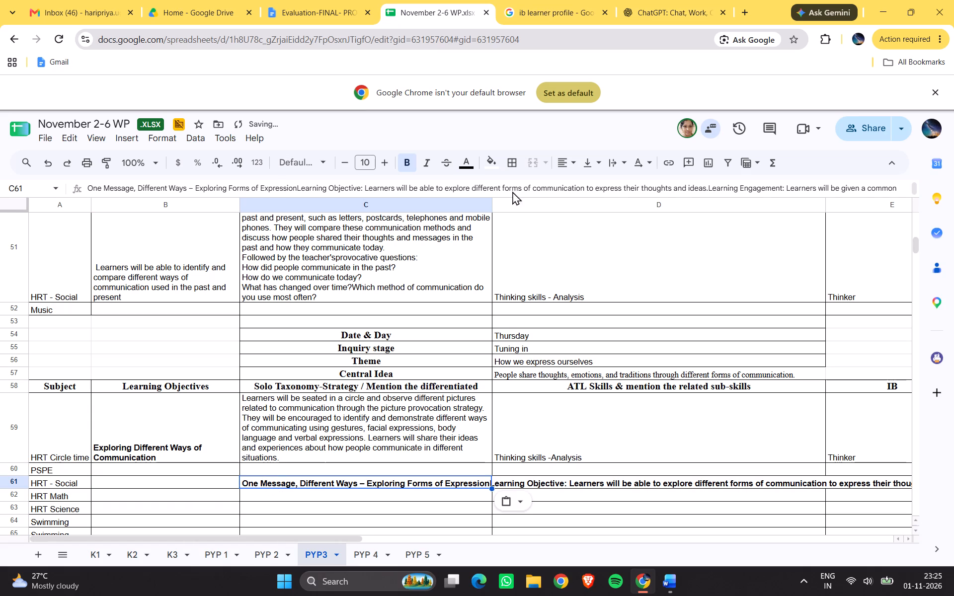
Wrap the text in cell C61 and fit row 61's height to its content.
{"action": "left_click", "coordinate": [623, 159]}
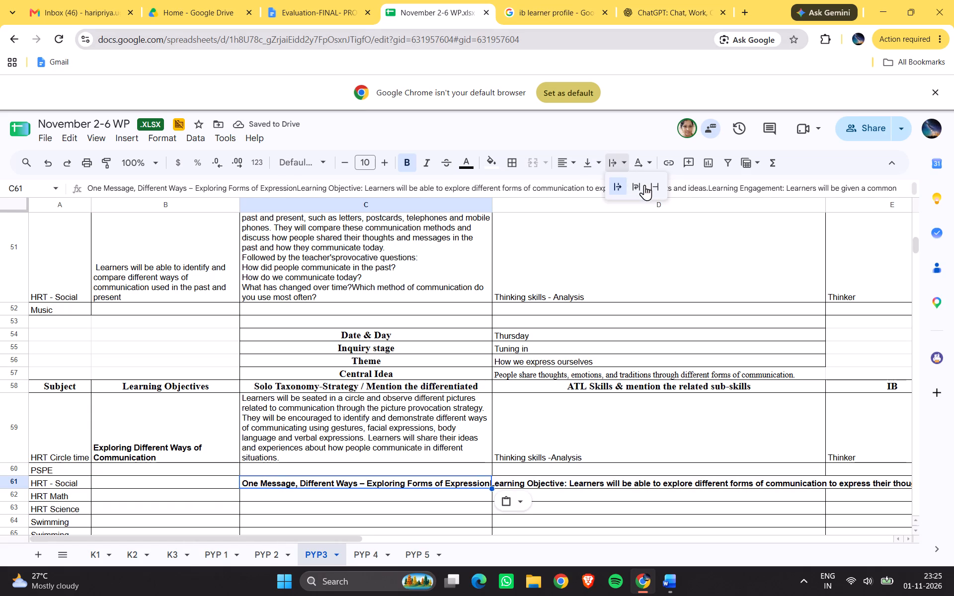
{"action": "left_click", "coordinate": [644, 185]}
{"action": "double_click", "coordinate": [18, 490]}
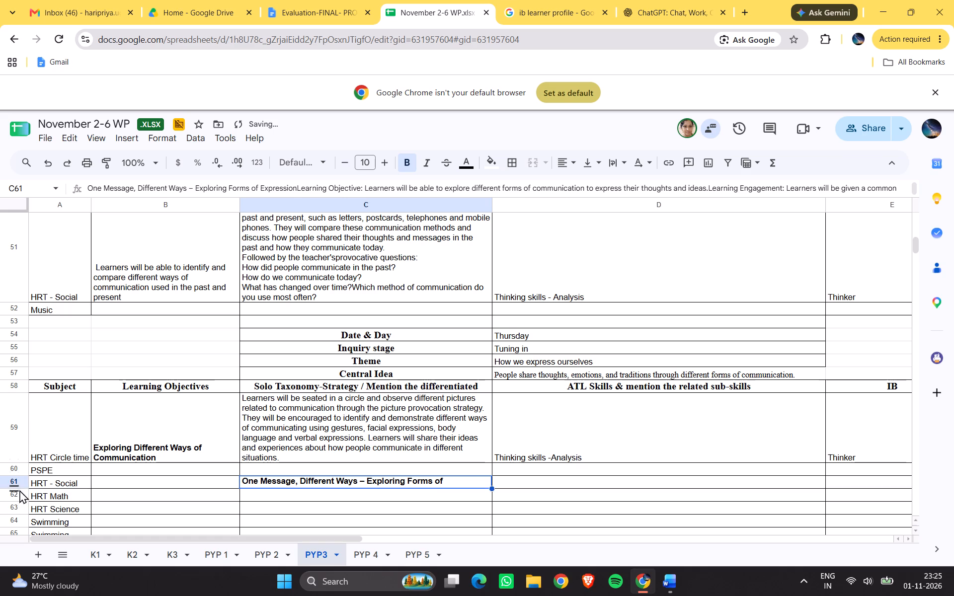
{"action": "double_click", "coordinate": [18, 490]}
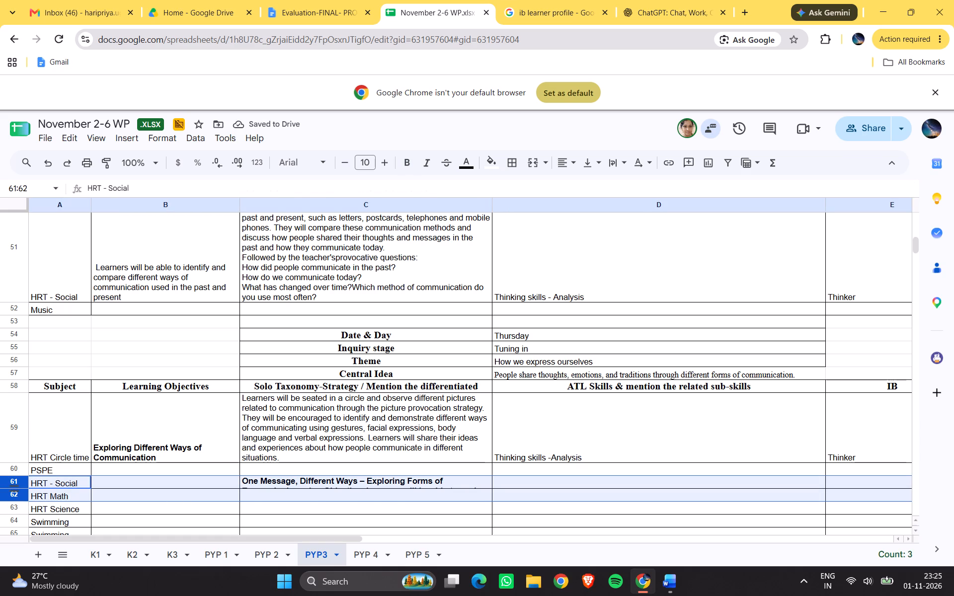
{"action": "left_click", "coordinate": [257, 496]}
{"action": "scroll", "coordinate": [276, 459], "scroll_direction": "down", "scroll_amount": 1}
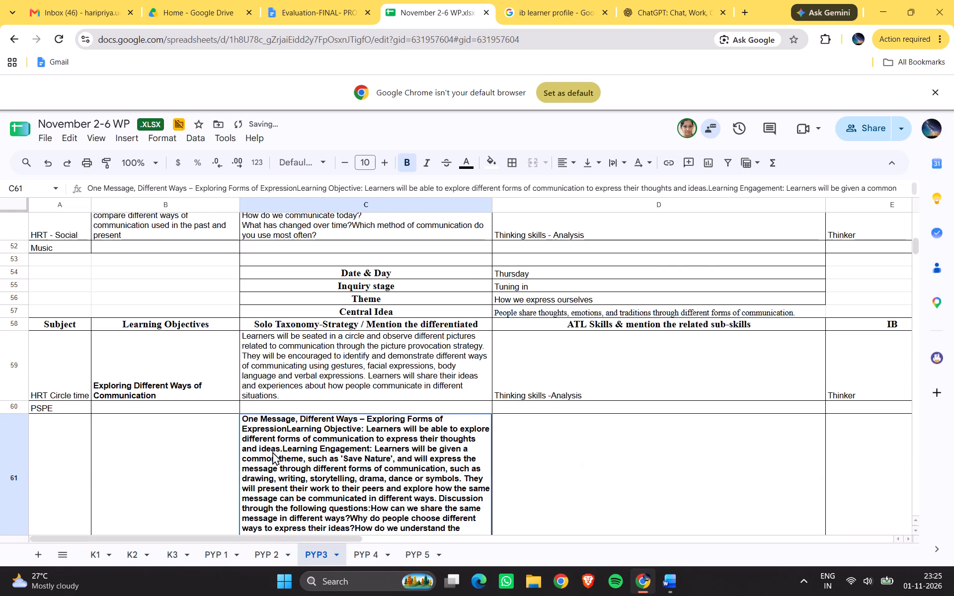
{"action": "scroll", "coordinate": [281, 424], "scroll_direction": "down", "scroll_amount": 1}
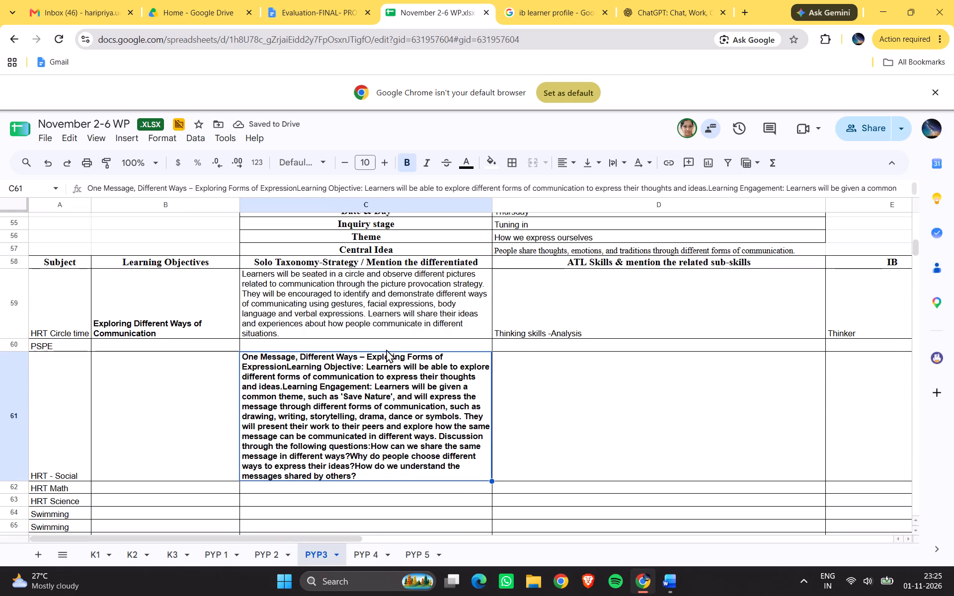
Move the text from "Learning Objective:" through "Learning Engagement:" out of cell C61 into B61, the HRT - Social learning objective.
{"action": "double_click", "coordinate": [291, 365]}
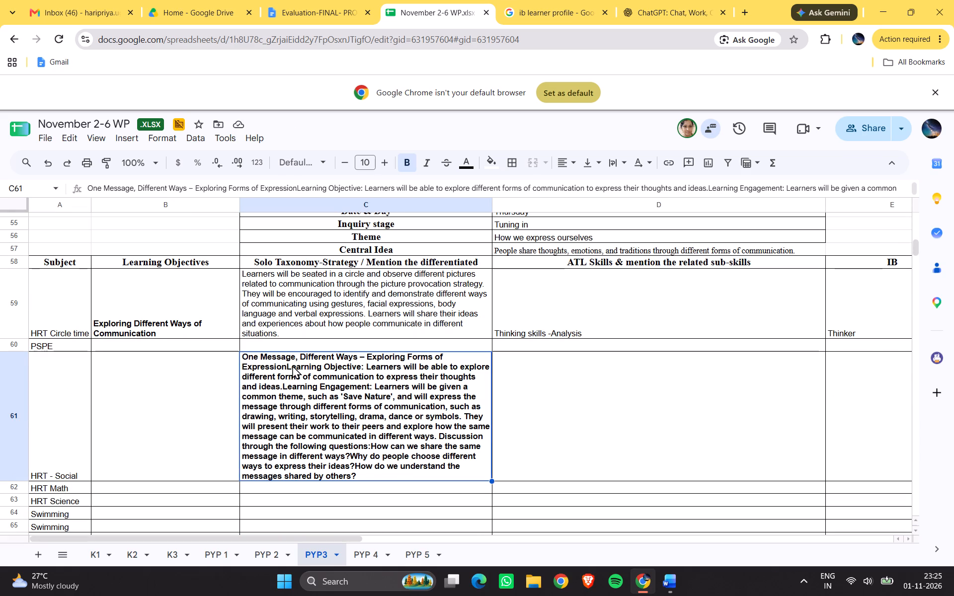
{"action": "left_click_drag", "start_coordinate": [320, 364], "coordinate": [752, 378]}
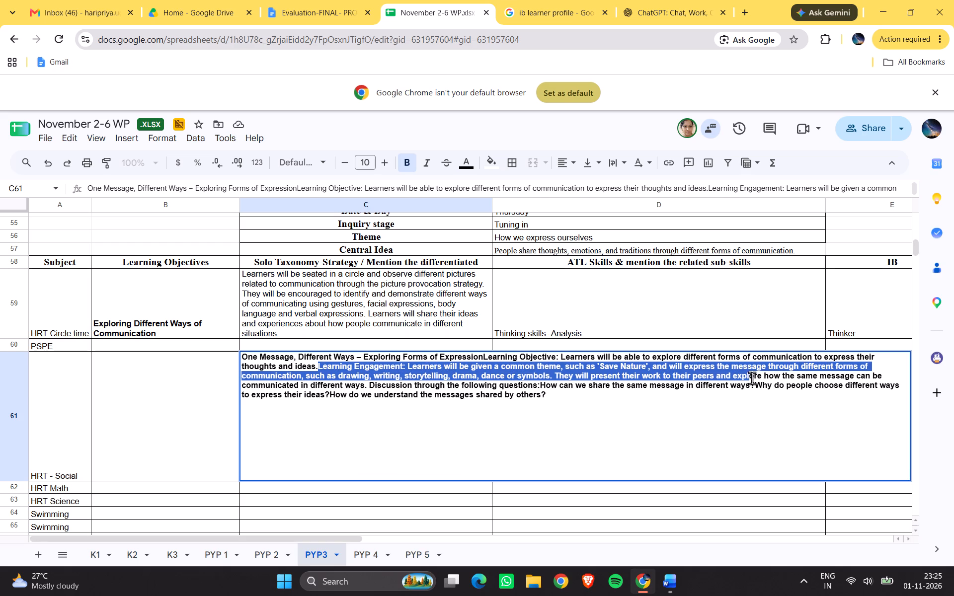
{"action": "left_click_drag", "start_coordinate": [752, 378], "coordinate": [773, 378]}
{"action": "left_click", "coordinate": [760, 383]}
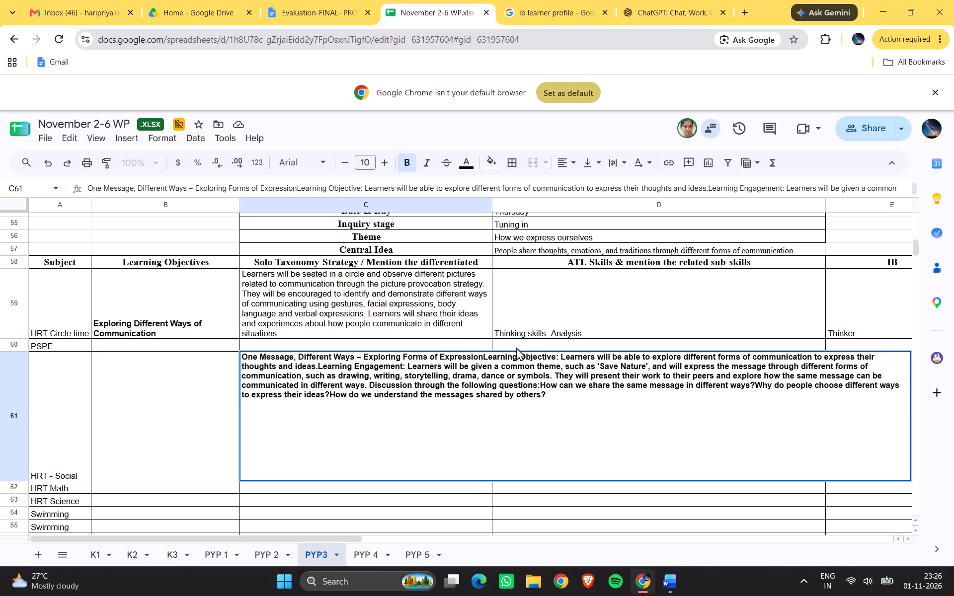
{"action": "left_click_drag", "start_coordinate": [490, 357], "coordinate": [404, 369]}
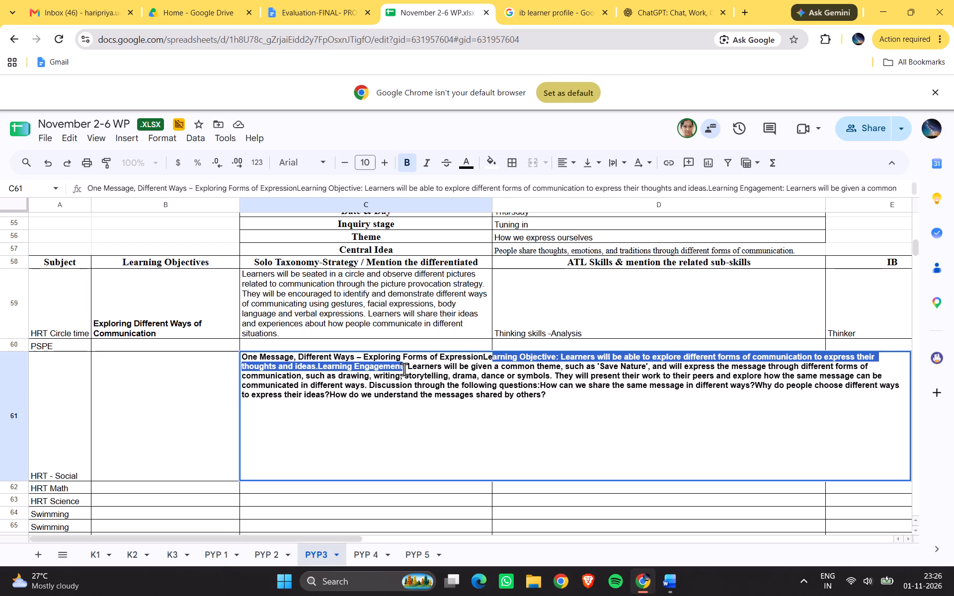
{"action": "left_click_drag", "start_coordinate": [404, 369], "coordinate": [404, 369]}
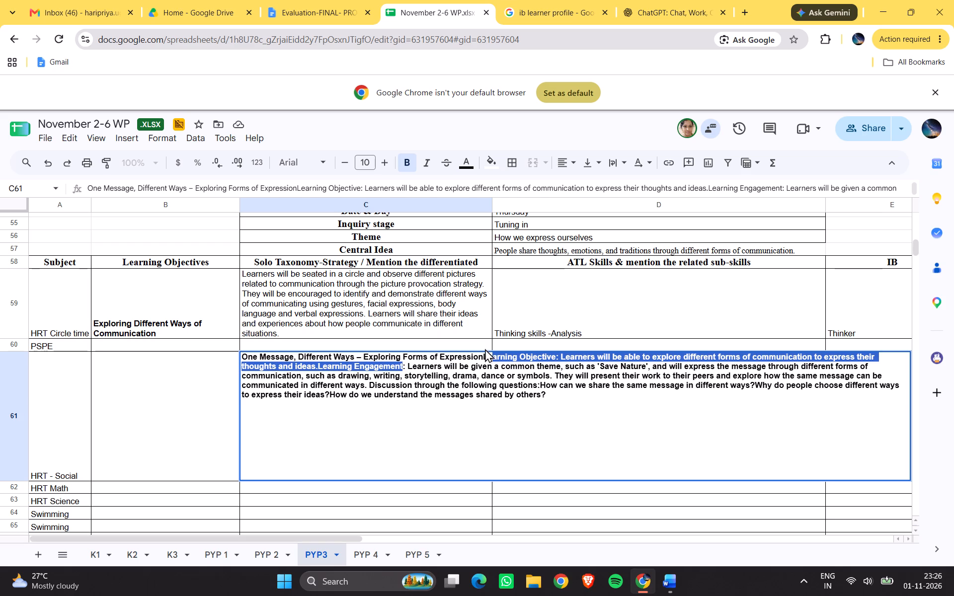
{"action": "left_click", "coordinate": [484, 350]}
{"action": "left_click", "coordinate": [439, 375]}
{"action": "left_click", "coordinate": [439, 375]}
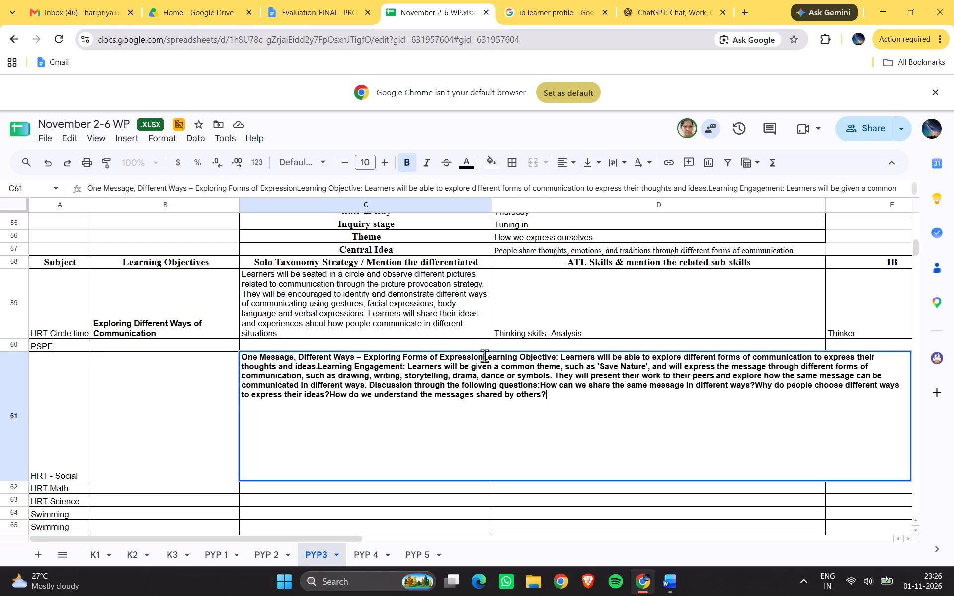
{"action": "left_click_drag", "start_coordinate": [484, 356], "coordinate": [417, 372]}
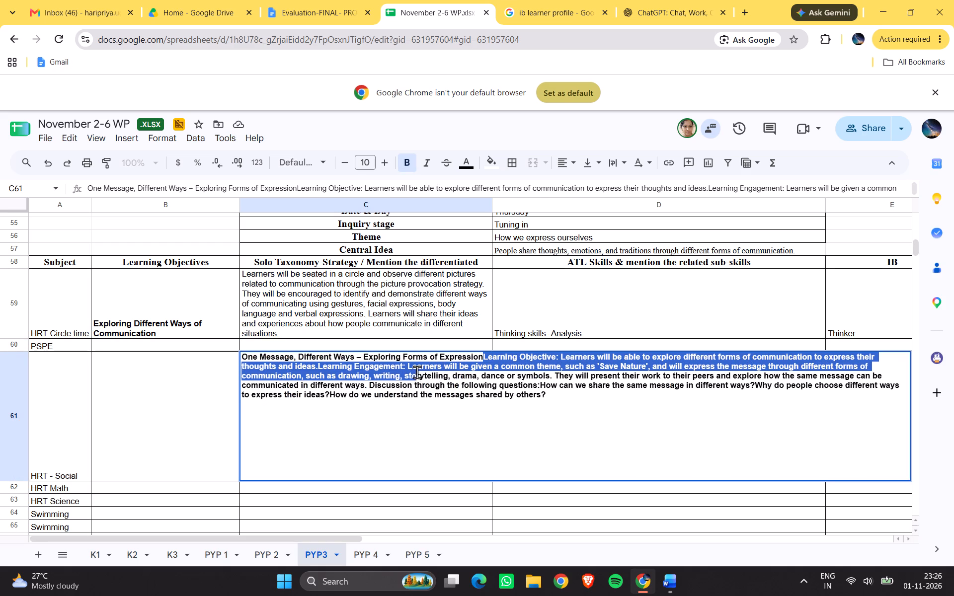
{"action": "left_click_drag", "start_coordinate": [417, 372], "coordinate": [404, 363]}
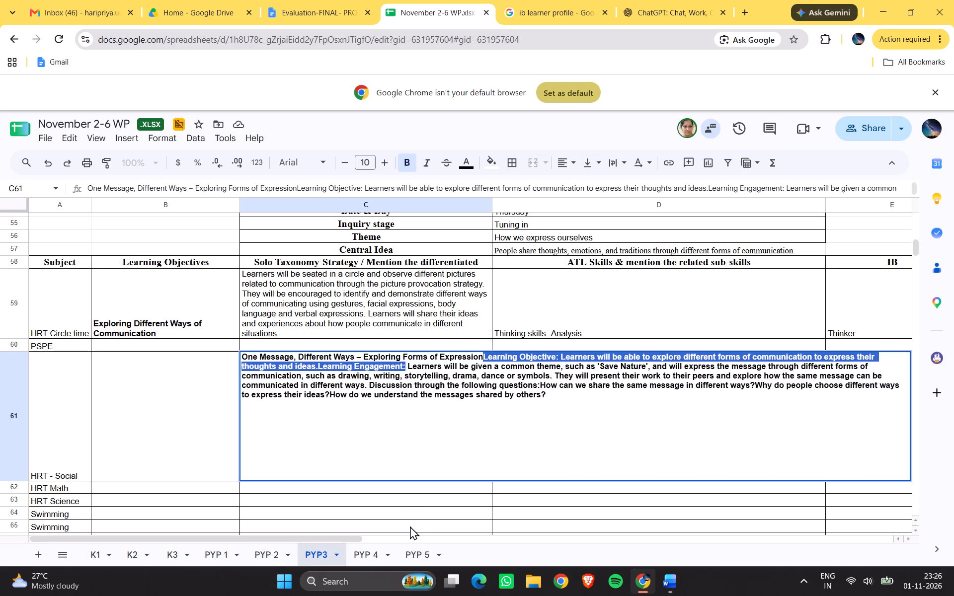
{"action": "key", "text": "ctrl+x"}
{"action": "left_click", "coordinate": [166, 443]}
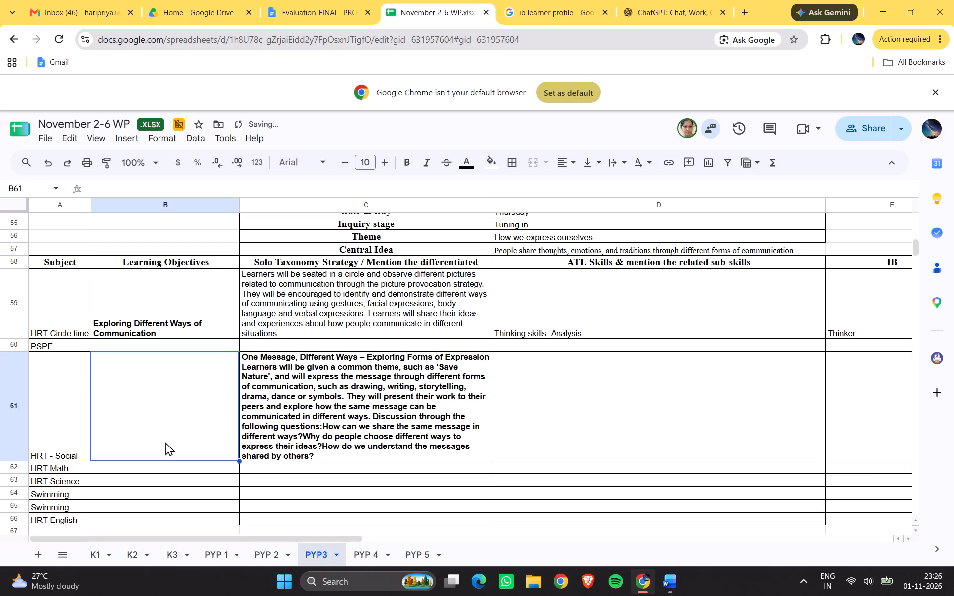
{"action": "key", "text": "ctrl+v"}
Wrap the text in cell B61.
{"action": "left_click", "coordinate": [176, 432]}
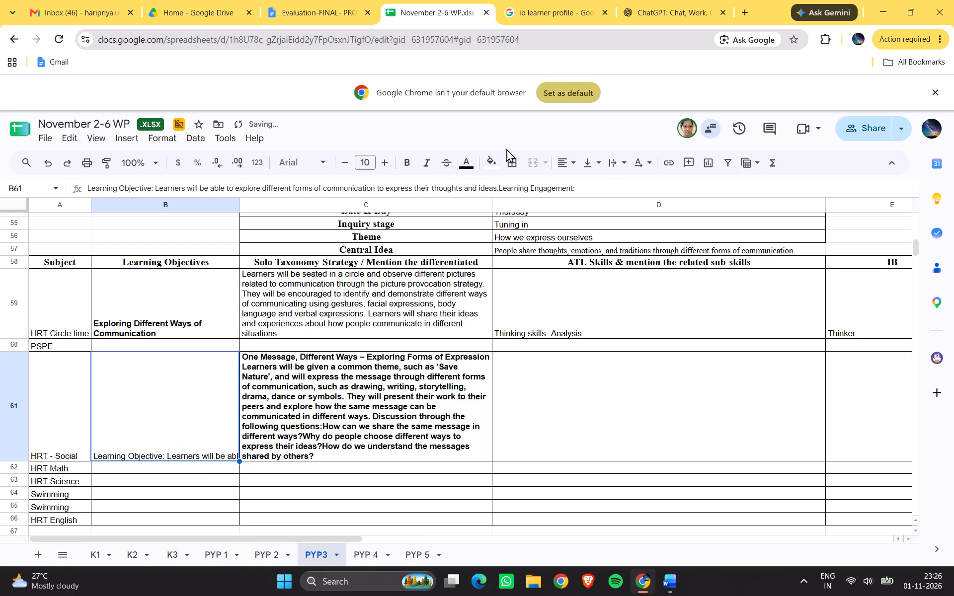
{"action": "left_click", "coordinate": [621, 166]}
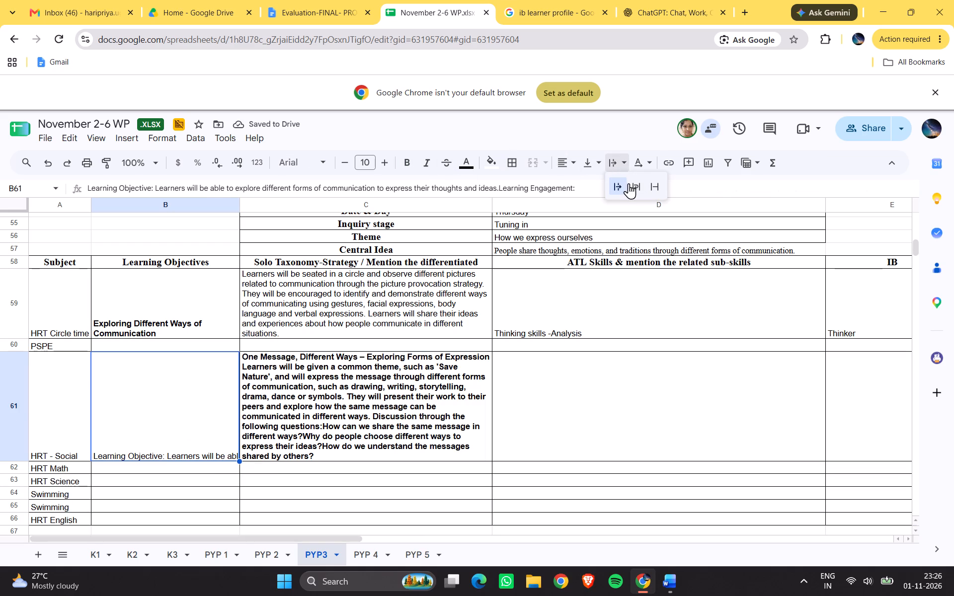
{"action": "left_click", "coordinate": [636, 187]}
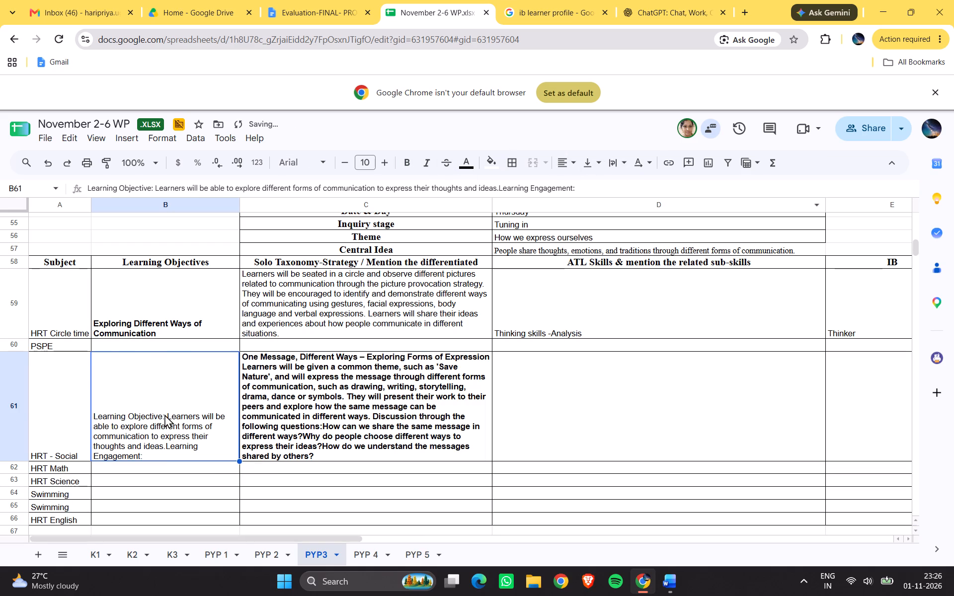
Delete the labels "Learning Objective:" and "Learning Engagement:" from cell B61, leaving only the objective sentence.
{"action": "double_click", "coordinate": [162, 414]}
{"action": "left_click_drag", "start_coordinate": [165, 356], "coordinate": [101, 356]}
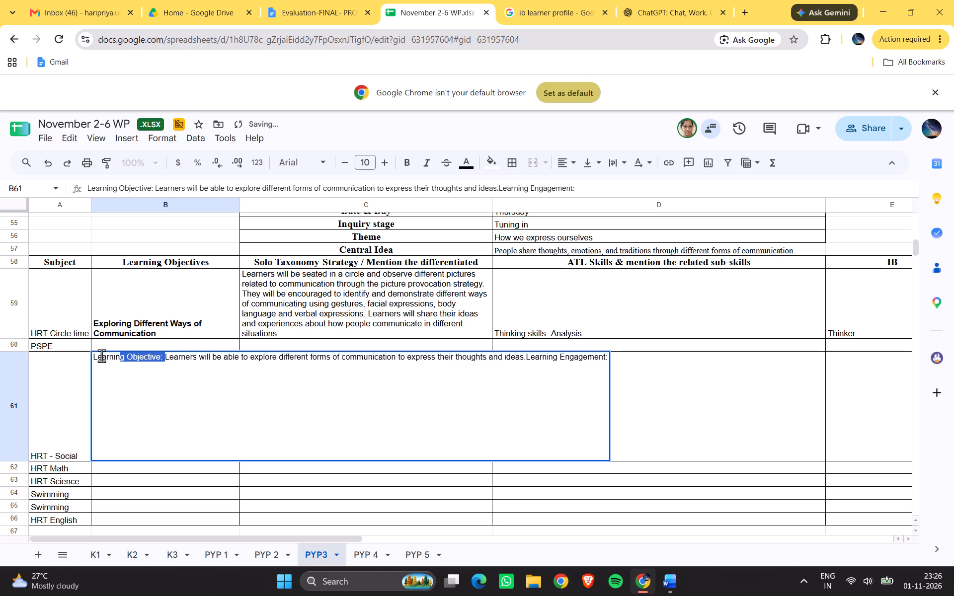
{"action": "left_click_drag", "start_coordinate": [101, 356], "coordinate": [82, 356]}
{"action": "key", "text": "Delete"}
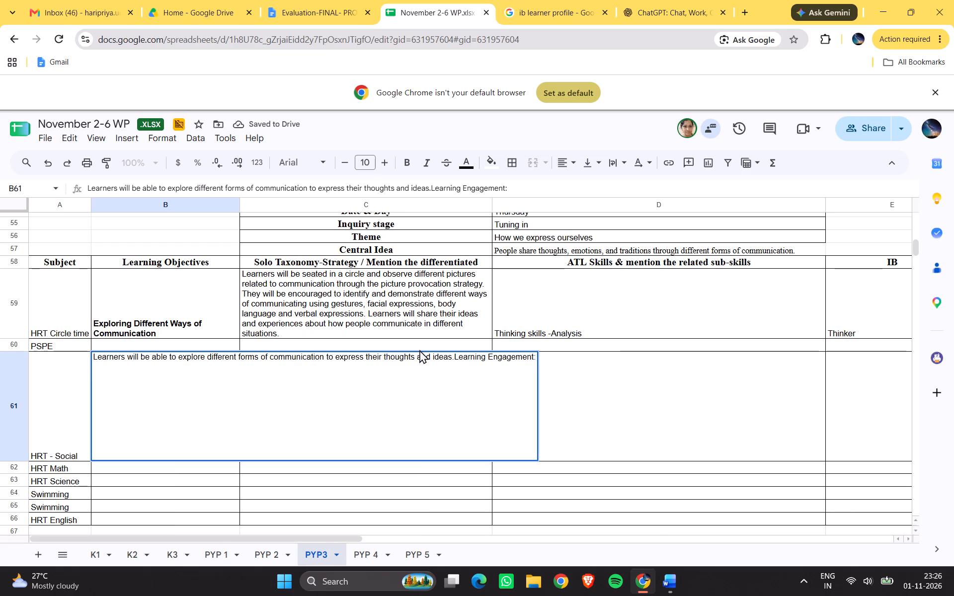
{"action": "left_click_drag", "start_coordinate": [456, 359], "coordinate": [546, 366]}
{"action": "key", "text": "Delete"}
{"action": "left_click", "coordinate": [571, 377]}
Insert a line break in cell C61 before "Discussion through the following questions:".
{"action": "left_click", "coordinate": [402, 390]}
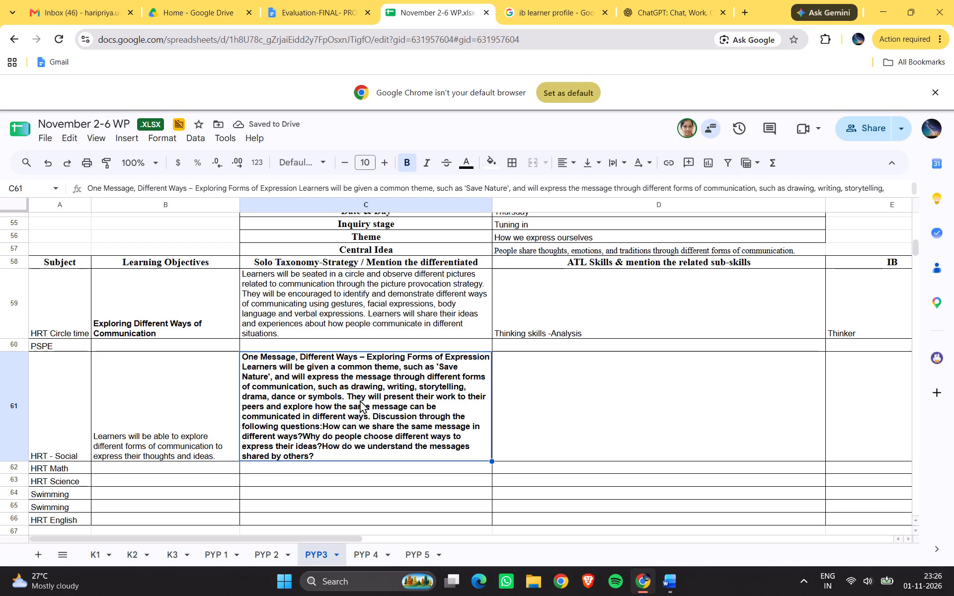
{"action": "double_click", "coordinate": [374, 414]}
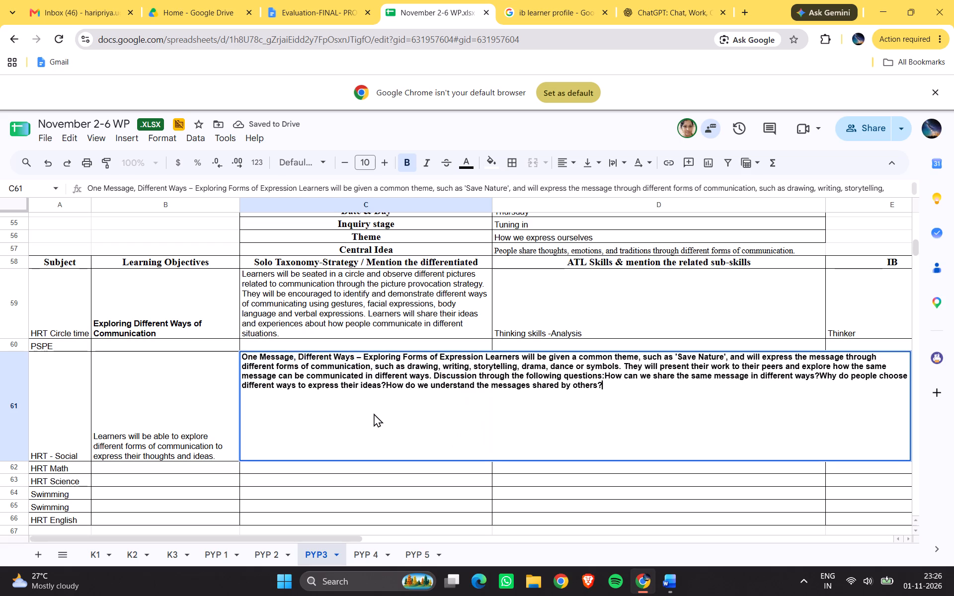
{"action": "left_click", "coordinate": [436, 377]}
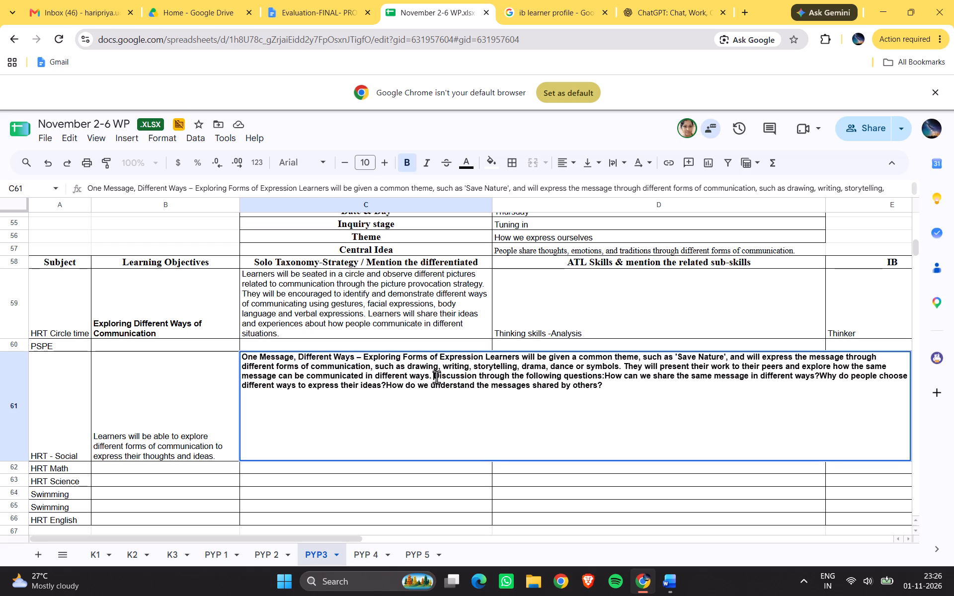
{"action": "key", "text": "alt+Return"}
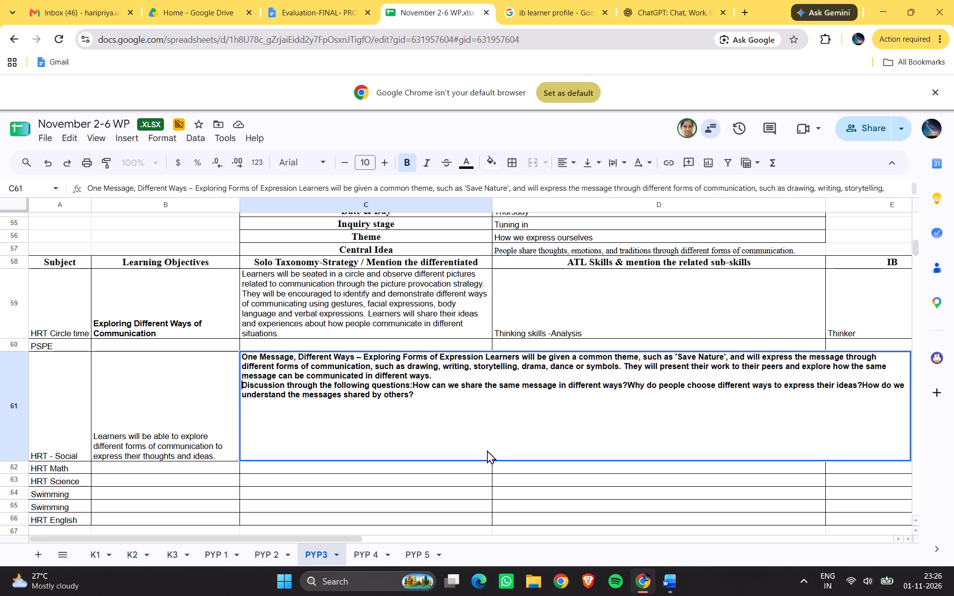
Put the question "How can we share the same message in different ways?" on a new line in cell C61.
{"action": "key", "text": "Right"}
{"action": "key", "text": "Right"}
{"action": "key", "text": "Right"}
{"action": "key", "text": "Right"}
{"action": "key", "text": "Right"}
{"action": "key", "text": "Right"}
{"action": "key", "text": "Right"}
{"action": "key", "text": "Right"}
{"action": "key", "text": "Right"}
{"action": "key", "text": "Right"}
{"action": "key", "text": "Right"}
{"action": "key", "text": "Right"}
{"action": "key", "text": "Right"}
{"action": "key", "text": "Right"}
{"action": "key", "text": "Right"}
{"action": "key", "text": "Right"}
{"action": "key", "text": "Right"}
{"action": "key", "text": "Right"}
{"action": "key", "text": "Right"}
{"action": "key", "text": "Right"}
{"action": "key", "text": "Right"}
{"action": "key", "text": "Right"}
{"action": "key", "text": "Right"}
{"action": "key", "text": "Right"}
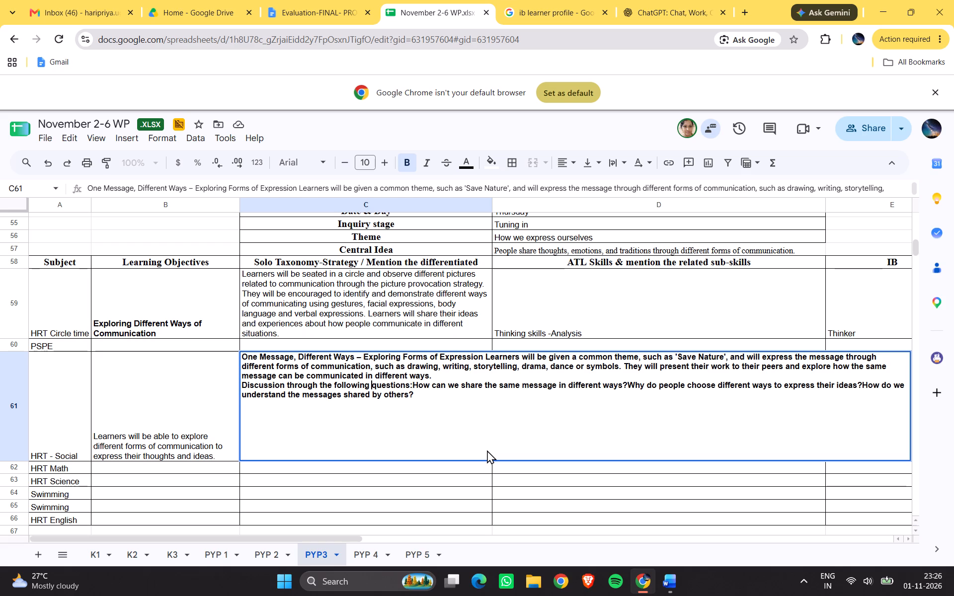
{"action": "key", "text": "Right"}
{"action": "key", "text": "Right"}
{"action": "key", "text": "Right"}
{"action": "key", "text": "Right"}
{"action": "key", "text": "Right"}
{"action": "key", "text": "Right"}
{"action": "key", "text": "Right"}
{"action": "key", "text": "Right"}
{"action": "key", "text": "Right"}
{"action": "key", "text": "Right"}
{"action": "key", "text": "alt+Return"}
Insert a line break in cell C61 before the question starting "Why do people choose different ways".
{"action": "key", "text": "Right"}
{"action": "key", "text": "Right"}
{"action": "key", "text": "Right"}
{"action": "key", "text": "Right"}
{"action": "key", "text": "Right"}
{"action": "key", "text": "Right"}
{"action": "key", "text": "Right"}
{"action": "key", "text": "Right"}
{"action": "key", "text": "Right"}
{"action": "key", "text": "Right"}
{"action": "key", "text": "Right"}
{"action": "key", "text": "Right"}
{"action": "key", "text": "Right"}
{"action": "key", "text": "Right"}
{"action": "key", "text": "Right"}
{"action": "key", "text": "Right"}
{"action": "key", "text": "Right"}
{"action": "key", "text": "Right"}
{"action": "key", "text": "Right"}
{"action": "key", "text": "Right"}
{"action": "key", "text": "Right"}
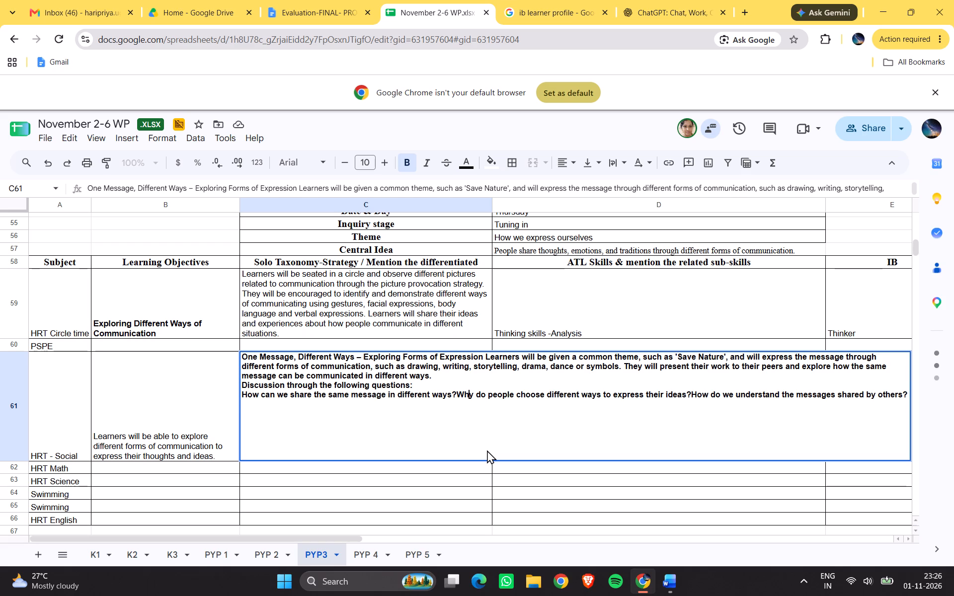
{"action": "key", "text": "Left"}
{"action": "key", "text": "Left"}
{"action": "key", "text": "alt+Return"}
Put the question "How do we understand the messages shared by others?" on its own line in cell C61 and finish editing.
{"action": "key", "text": "Right"}
{"action": "key", "text": "Right"}
{"action": "key", "text": "Right"}
{"action": "key", "text": "Right"}
{"action": "key", "text": "Right"}
{"action": "key", "text": "Right"}
{"action": "key", "text": "Right"}
{"action": "key", "text": "Right"}
{"action": "key", "text": "Right"}
{"action": "key", "text": "Right"}
{"action": "key", "text": "Right"}
{"action": "key", "text": "Right"}
{"action": "key", "text": "Right"}
{"action": "key", "text": "Right"}
{"action": "key", "text": "Right"}
{"action": "key", "text": "Right"}
{"action": "key", "text": "Right"}
{"action": "key", "text": "Right"}
{"action": "key", "text": "Right"}
{"action": "key", "text": "Right"}
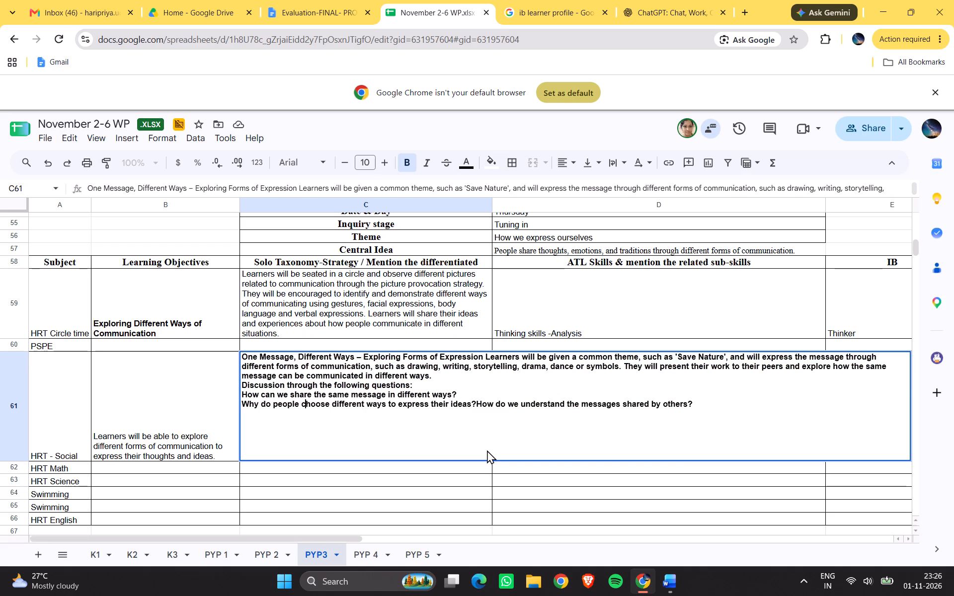
{"action": "key", "text": "Right"}
{"action": "key", "text": "Right"}
{"action": "key", "text": "alt+Return"}
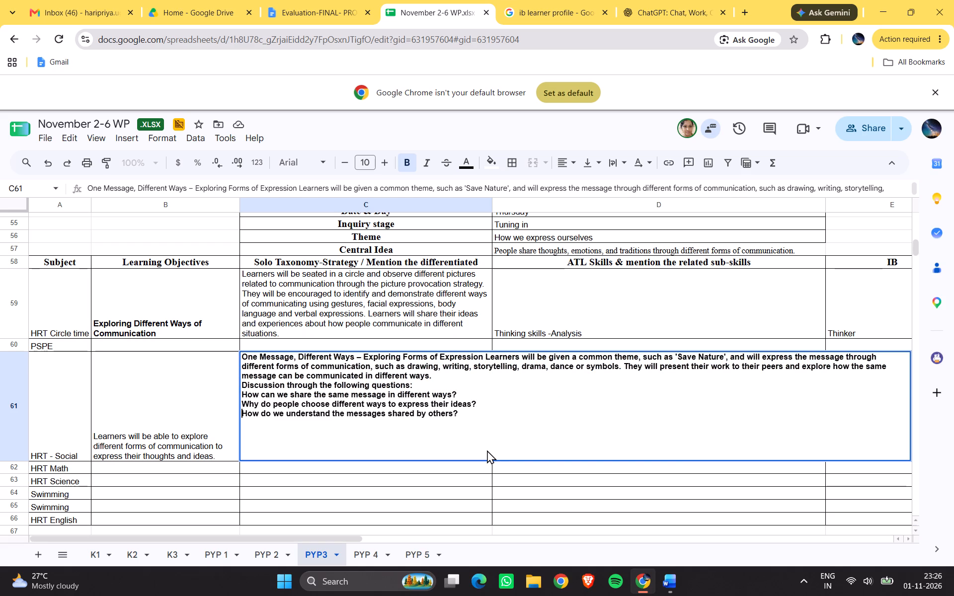
{"action": "left_click", "coordinate": [334, 466]}
Remove the bold formatting from the activity text in cell C61.
{"action": "left_click", "coordinate": [336, 435]}
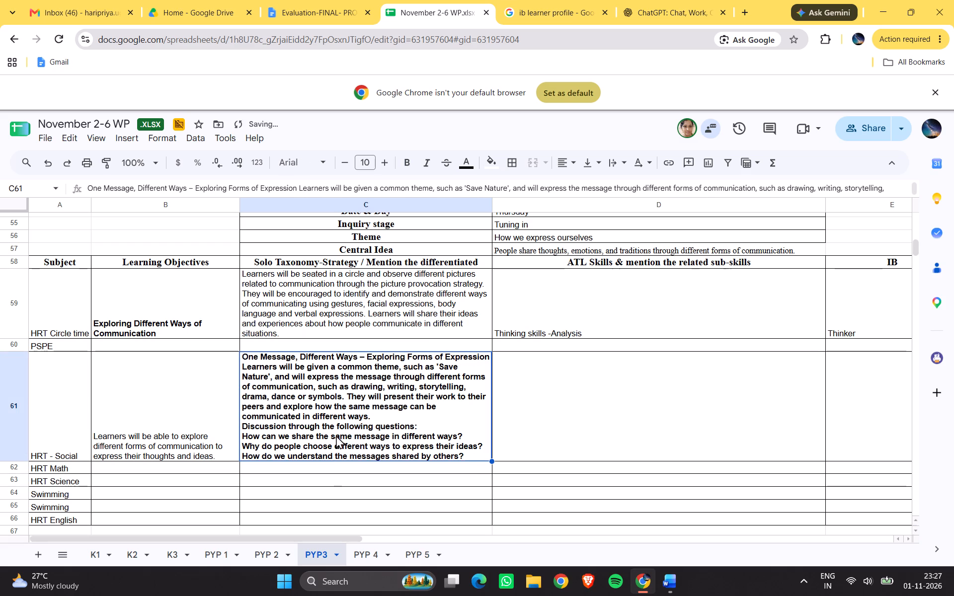
{"action": "left_click", "coordinate": [412, 159]}
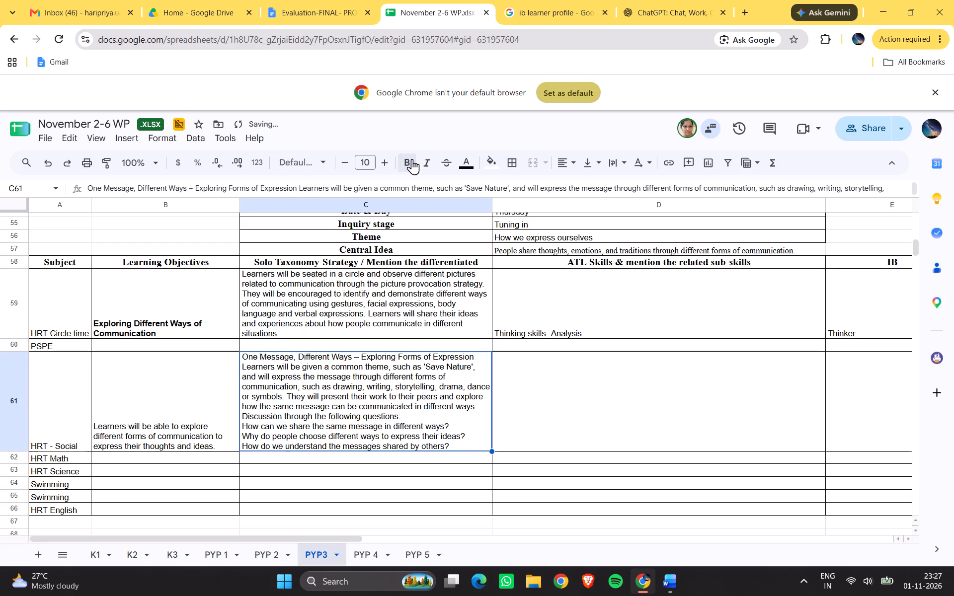
Enter "Thinking skills- Analysis" as the ATL skill for Thursday's HRT - Social in cell D61.
{"action": "left_click", "coordinate": [594, 417]}
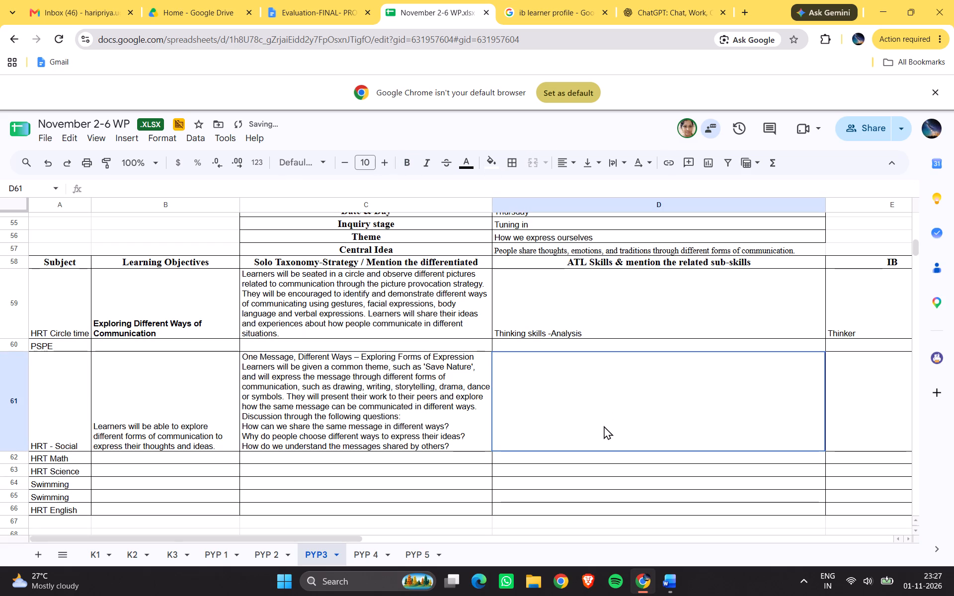
{"action": "type", "text": "Thinking skills-"}
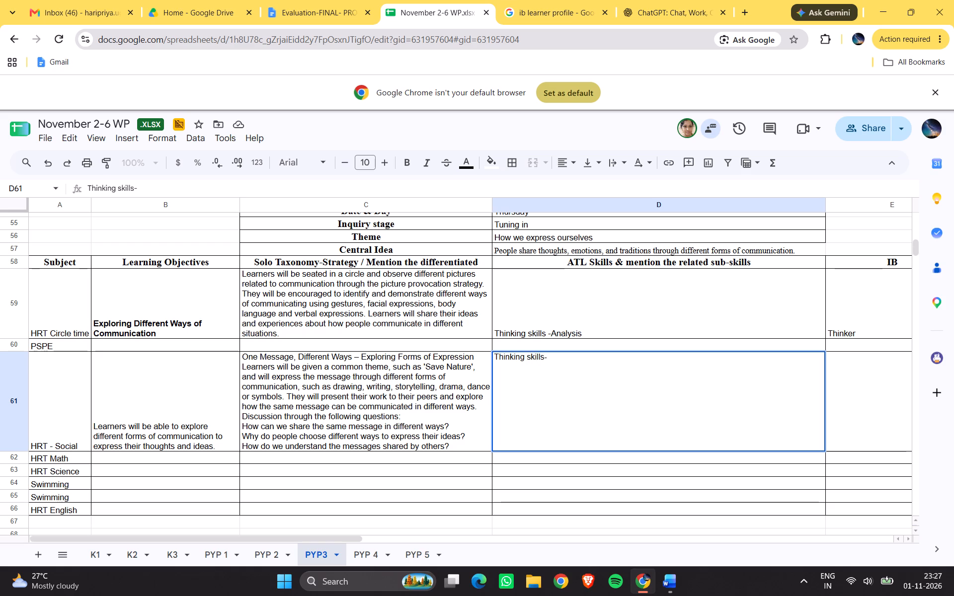
{"action": "key", "text": "space"}
{"action": "type", "text": "Analysis"}
{"action": "key", "text": "space"}
{"action": "key", "text": "Right"}
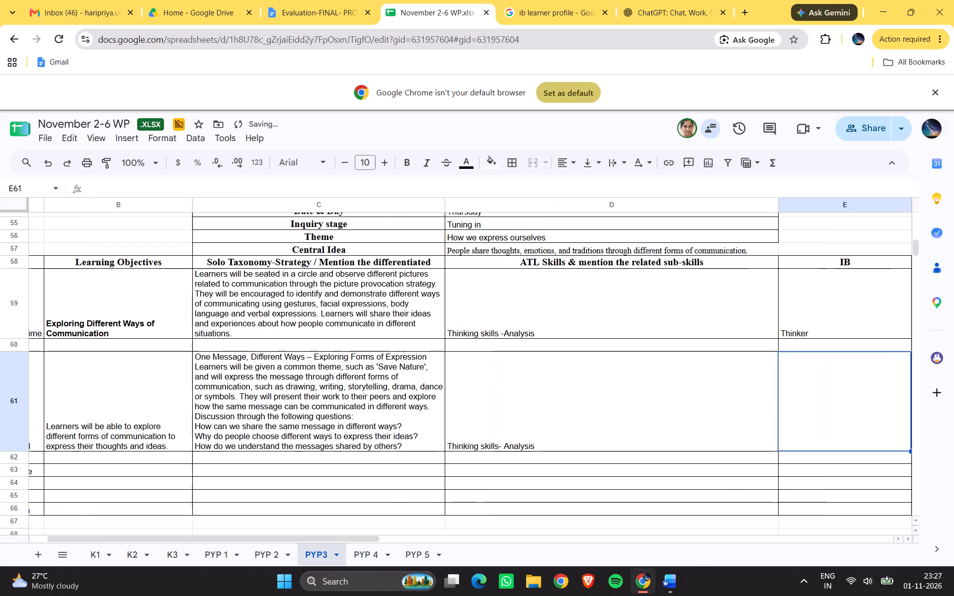
Enter "Inquirer" in the IB column for Thursday's HRT - Social, cell E61.
{"action": "type", "text": "Inquiere"}
{"action": "key", "text": "space"}
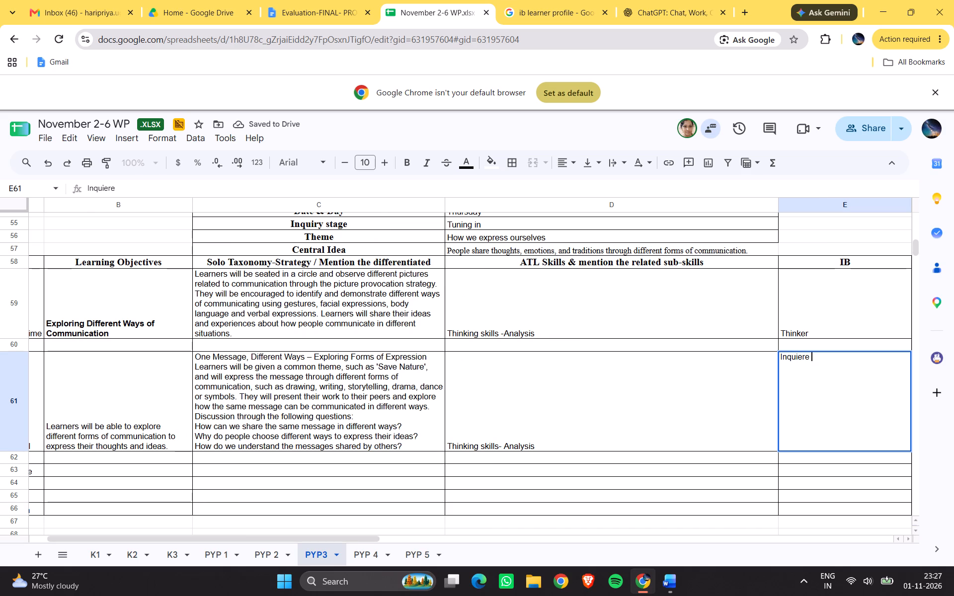
{"action": "key", "text": "BackSpace"}
{"action": "key", "text": "BackSpace"}
{"action": "key", "text": "BackSpace"}
{"action": "key", "text": "BackSpace"}
{"action": "type", "text": "rer"}
{"action": "key", "text": "space"}
{"action": "key", "text": "Return"}
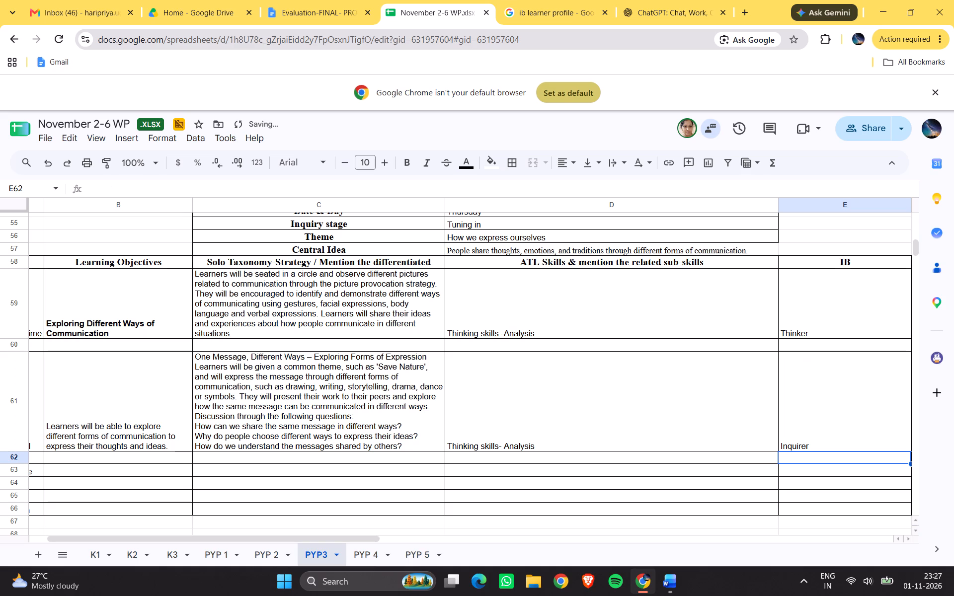
Copy Thursday's HRT - Social entries from B61:E61 into the HRT Science row at B63:E63 and fit row 63's height to the text.
{"action": "left_click_drag", "start_coordinate": [278, 538], "coordinate": [274, 538]}
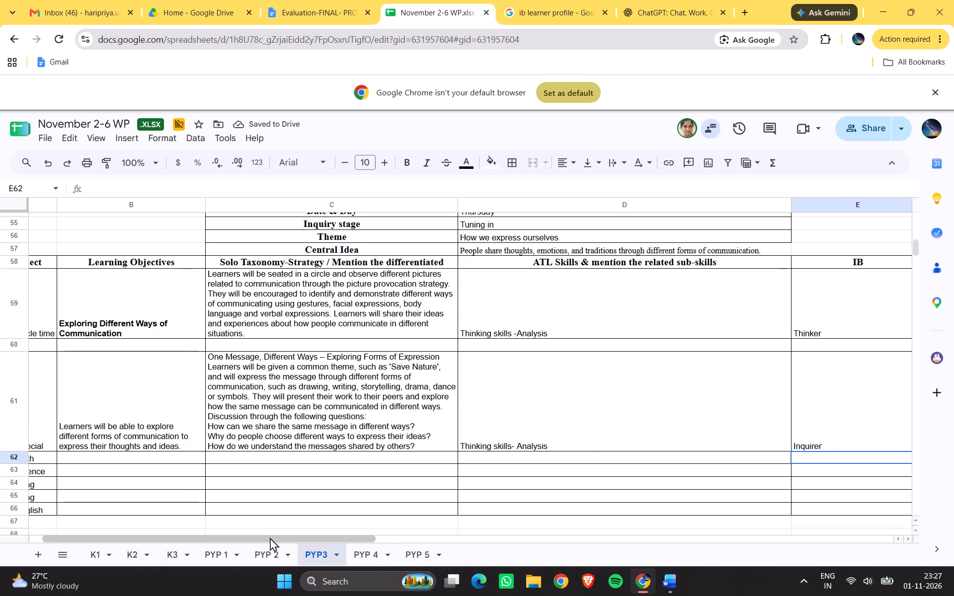
{"action": "left_click_drag", "start_coordinate": [268, 540], "coordinate": [215, 541]}
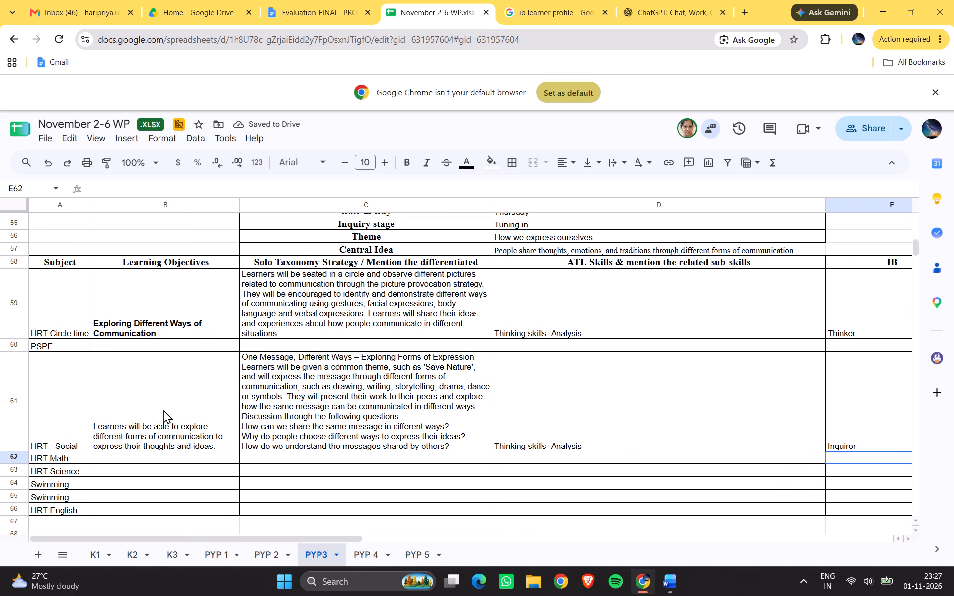
{"action": "left_click", "coordinate": [163, 410]}
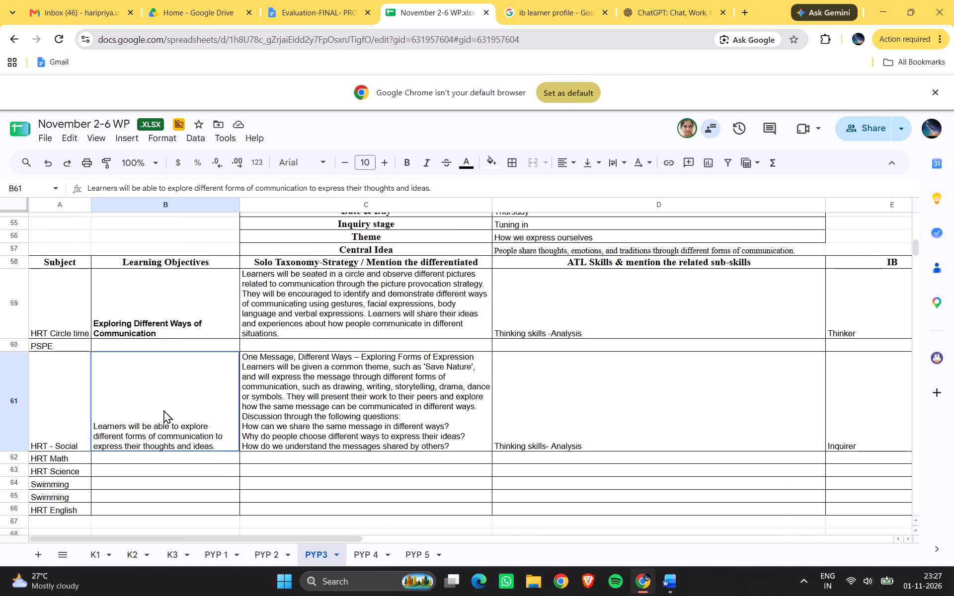
{"action": "key", "text": "shift+Right"}
{"action": "key", "text": "shift+Right"}
{"action": "key", "text": "shift+Right"}
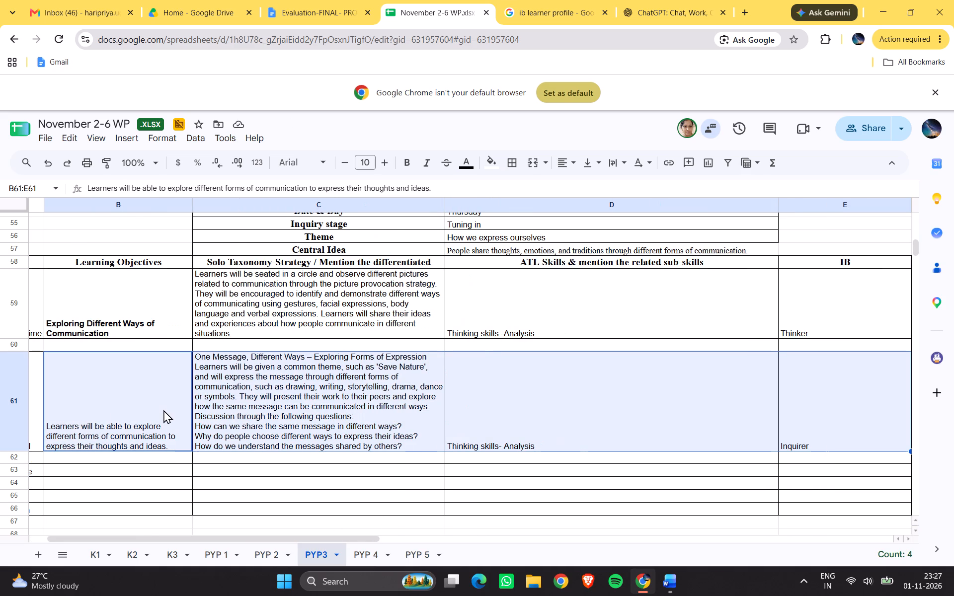
{"action": "key", "text": "ctrl+c"}
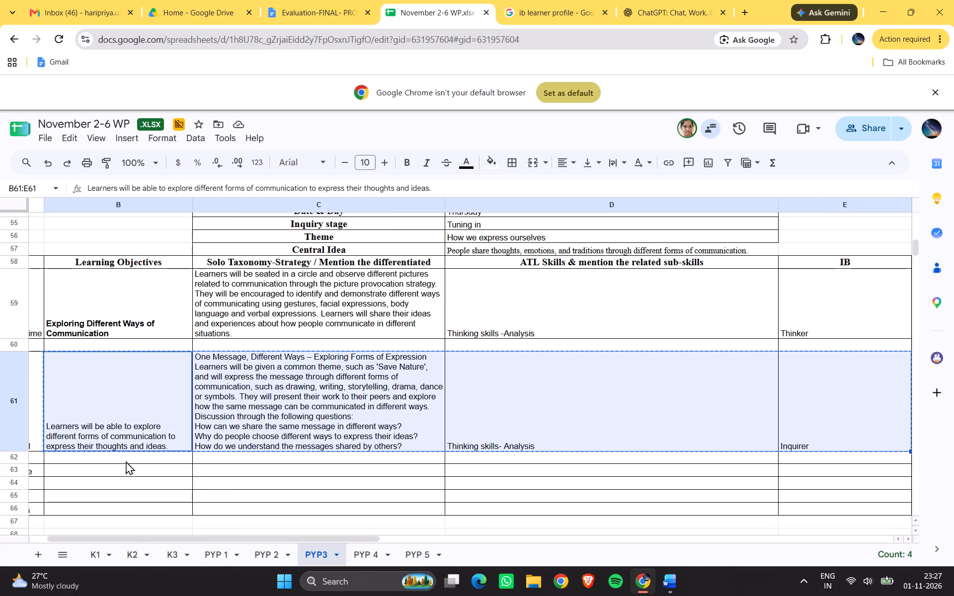
{"action": "left_click_drag", "start_coordinate": [133, 542], "coordinate": [13, 532]}
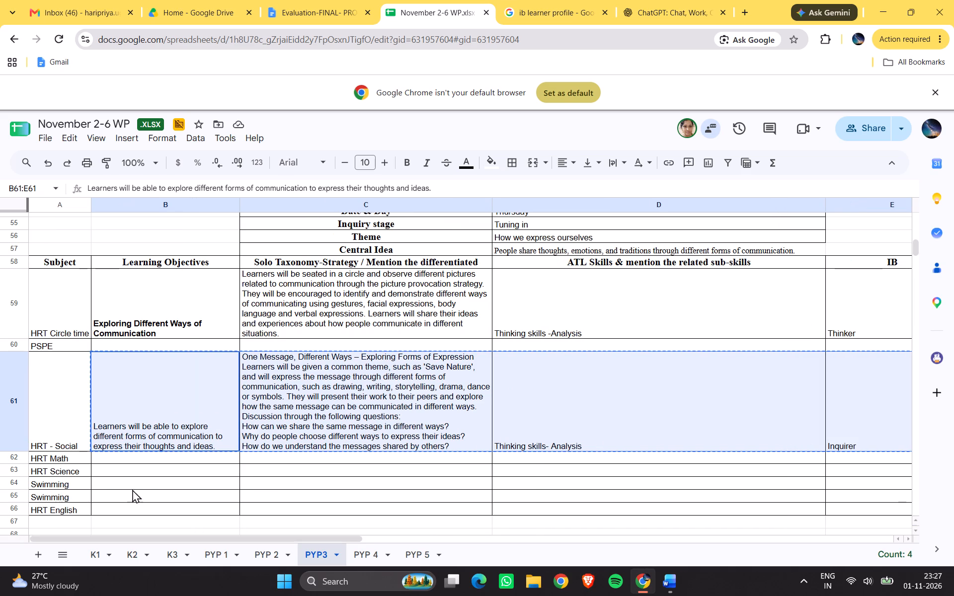
{"action": "left_click", "coordinate": [142, 473]}
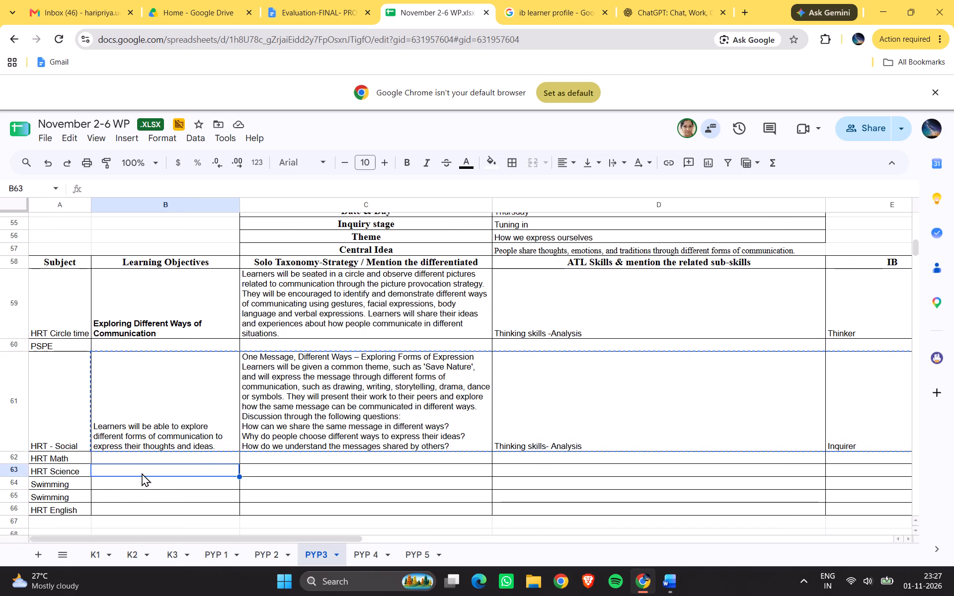
{"action": "key", "text": "ctrl+v"}
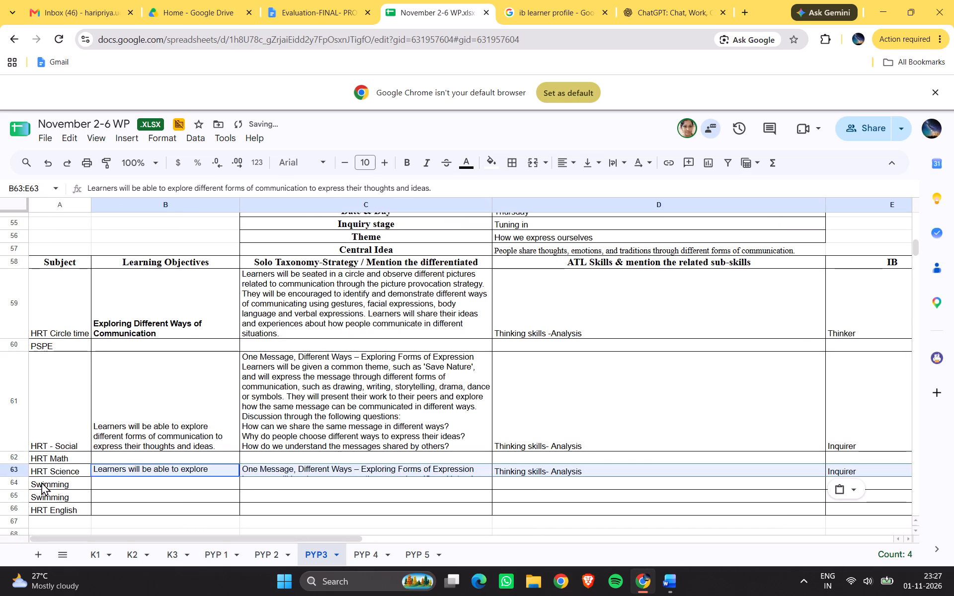
{"action": "double_click", "coordinate": [12, 478]}
Copy the HRT - English entries from B34:E34 into Thursday's HRT English row, B66:E66.
{"action": "scroll", "coordinate": [448, 453], "scroll_direction": "down", "scroll_amount": 3}
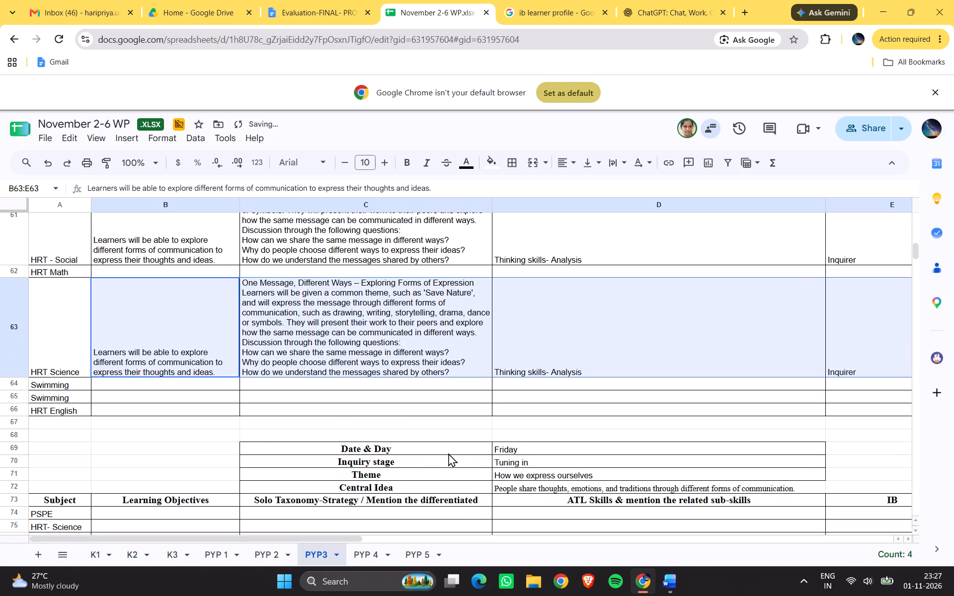
{"action": "left_click", "coordinate": [341, 415]}
{"action": "left_click", "coordinate": [139, 411]}
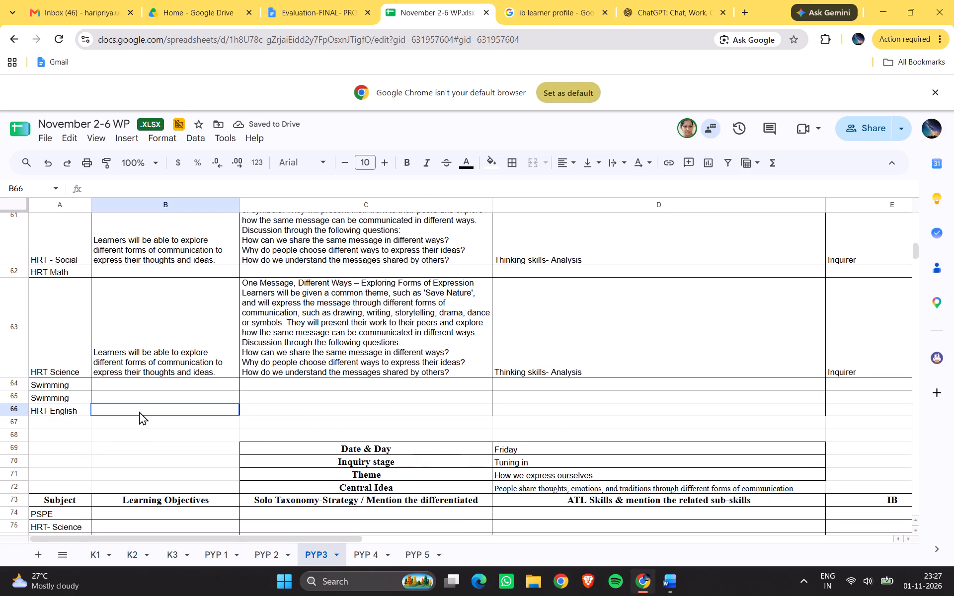
{"action": "scroll", "coordinate": [140, 412], "scroll_direction": "up", "scroll_amount": 5}
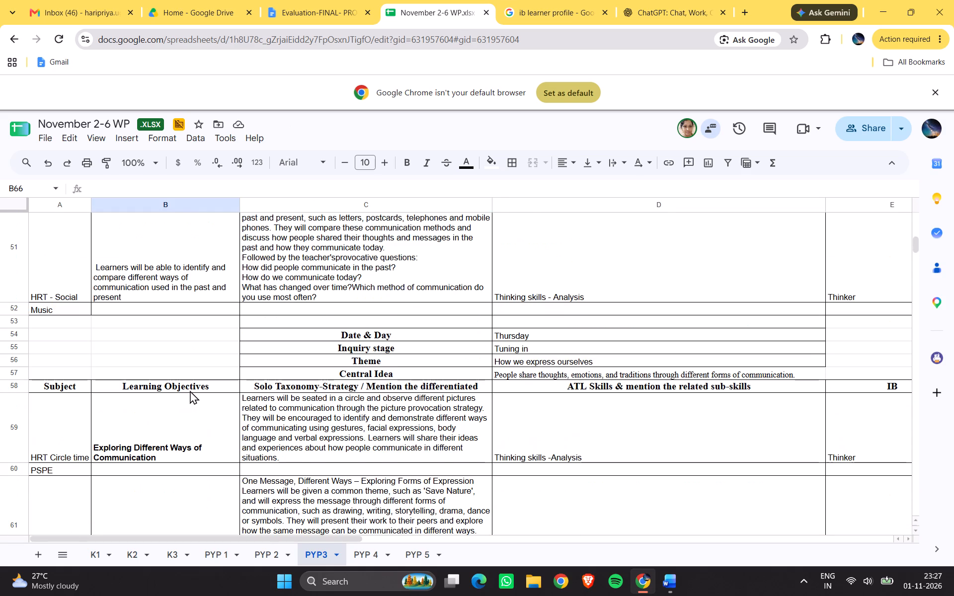
{"action": "scroll", "coordinate": [190, 390], "scroll_direction": "up", "scroll_amount": 4}
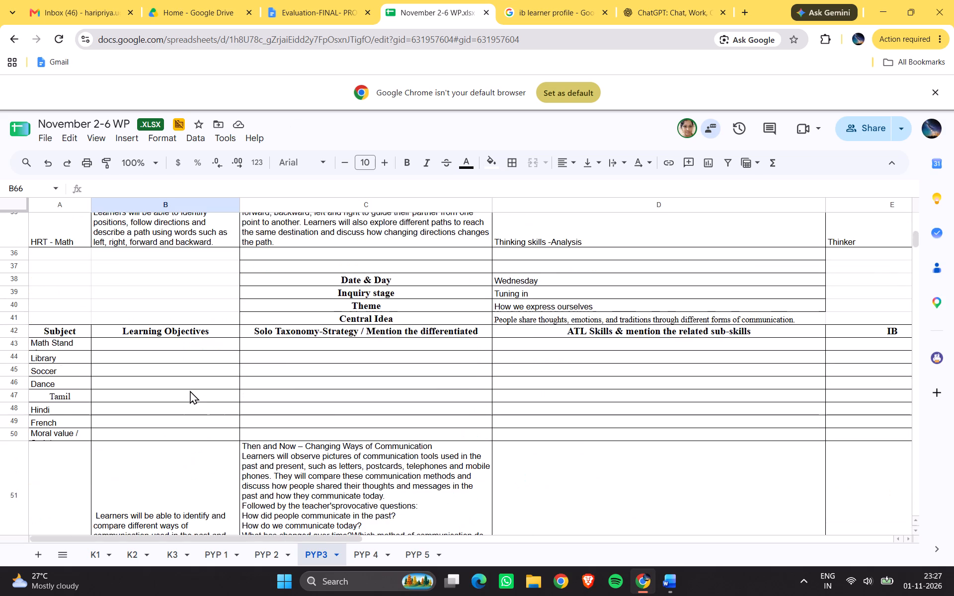
{"action": "scroll", "coordinate": [190, 390], "scroll_direction": "up", "scroll_amount": 2}
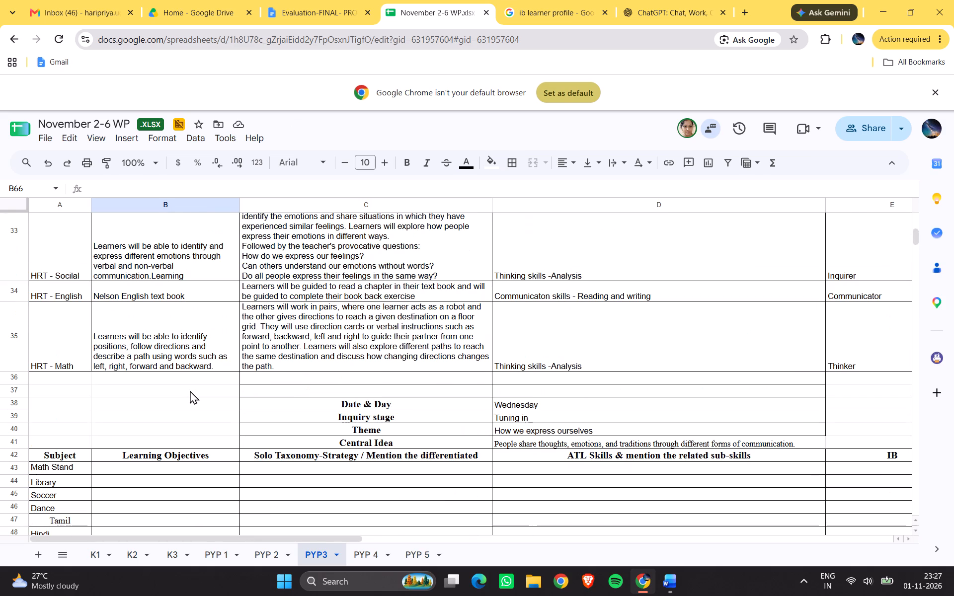
{"action": "left_click", "coordinate": [184, 289]}
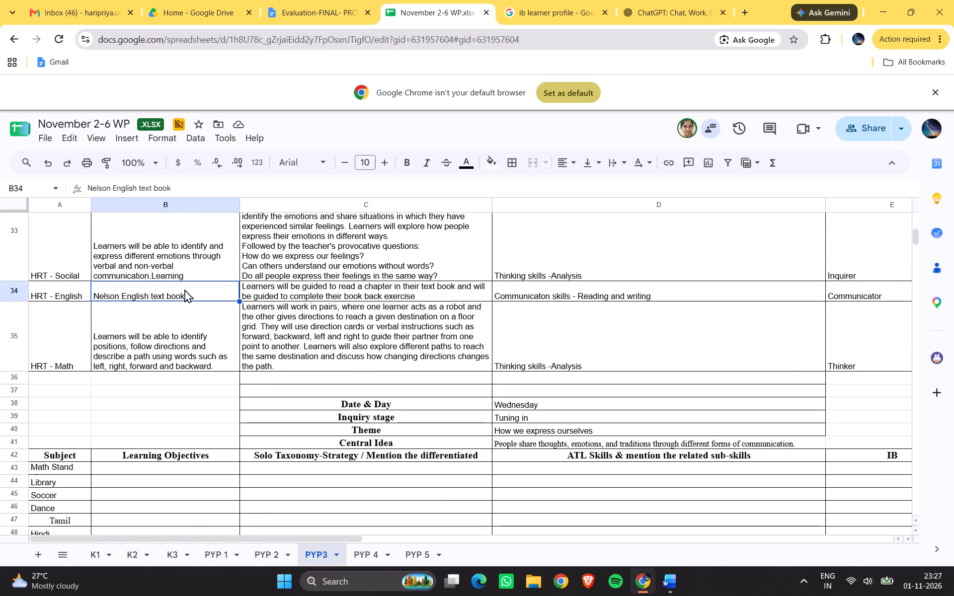
{"action": "key", "text": "shift+Right"}
{"action": "key", "text": "shift+Right"}
{"action": "key", "text": "shift+Right"}
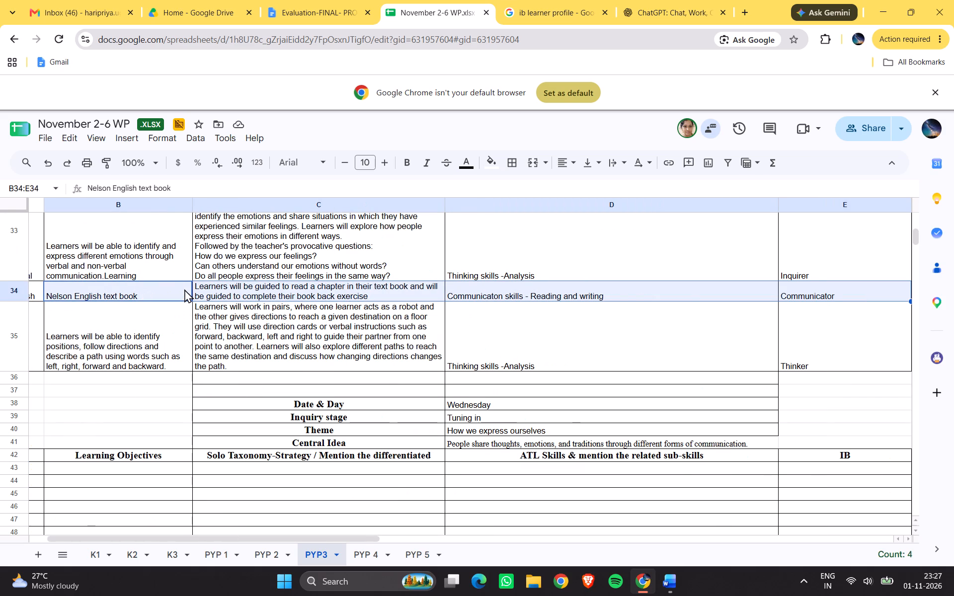
{"action": "key", "text": "ctrl+c"}
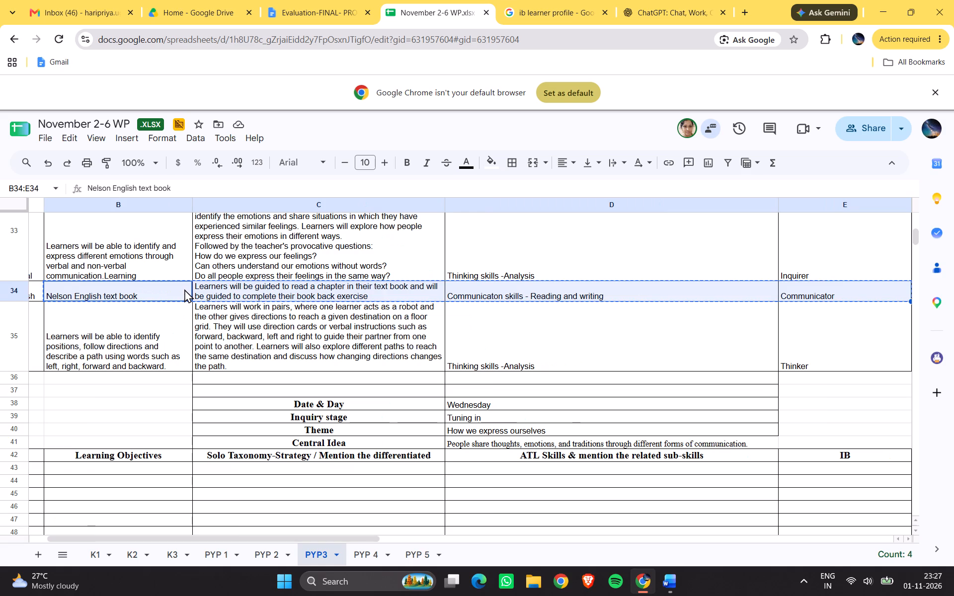
{"action": "scroll", "coordinate": [313, 193], "scroll_direction": "down", "scroll_amount": 5}
{"action": "scroll", "coordinate": [287, 462], "scroll_direction": "down", "scroll_amount": 4}
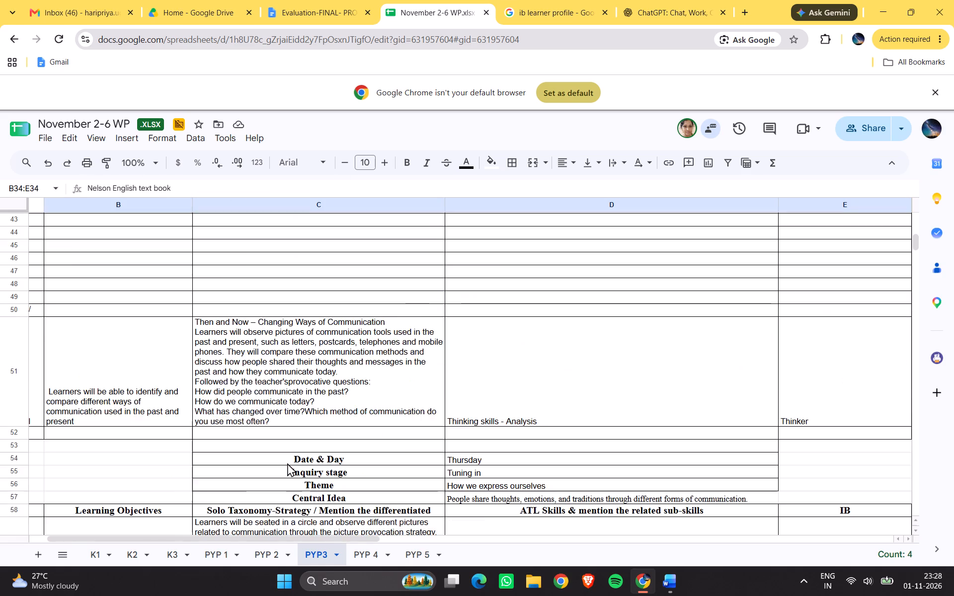
{"action": "scroll", "coordinate": [287, 463], "scroll_direction": "down", "scroll_amount": 8}
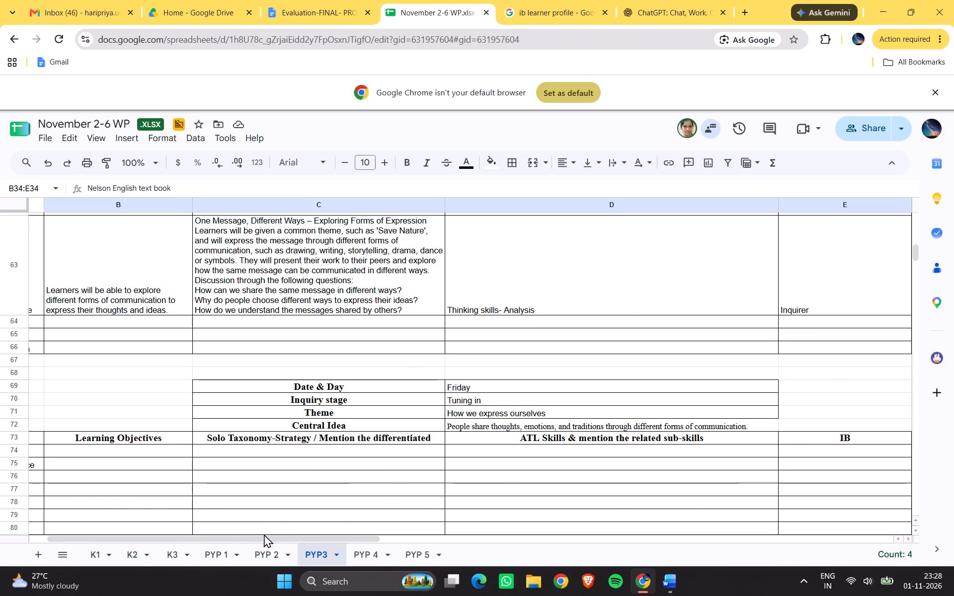
{"action": "left_click_drag", "start_coordinate": [258, 540], "coordinate": [184, 535]}
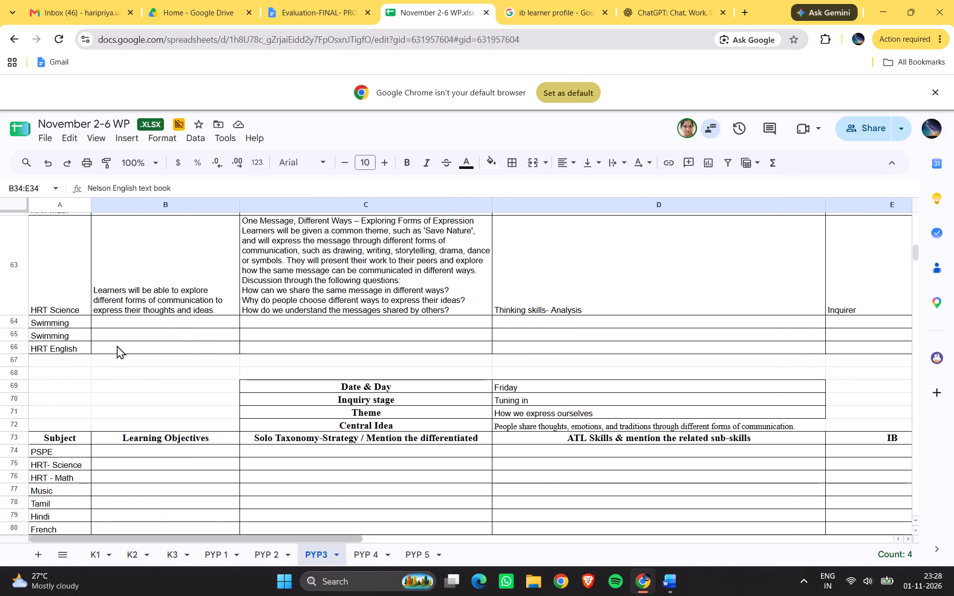
{"action": "left_click", "coordinate": [117, 345]}
{"action": "key", "text": "ctrl+v"}
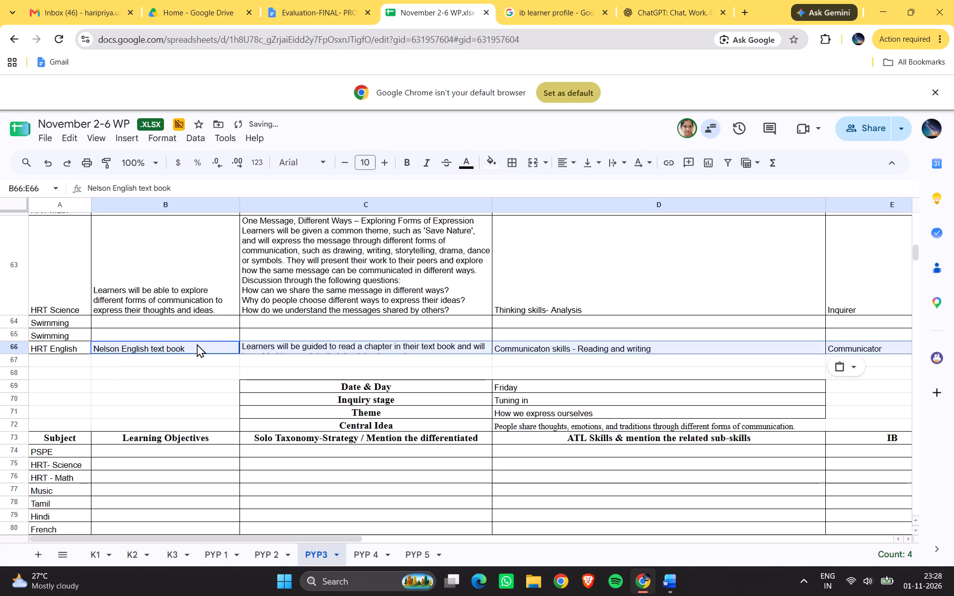
Change the learning objective in cell B66 to "Nelson English work book" and fit row 66's height to the text.
{"action": "double_click", "coordinate": [197, 344]}
{"action": "left_click", "coordinate": [160, 343]}
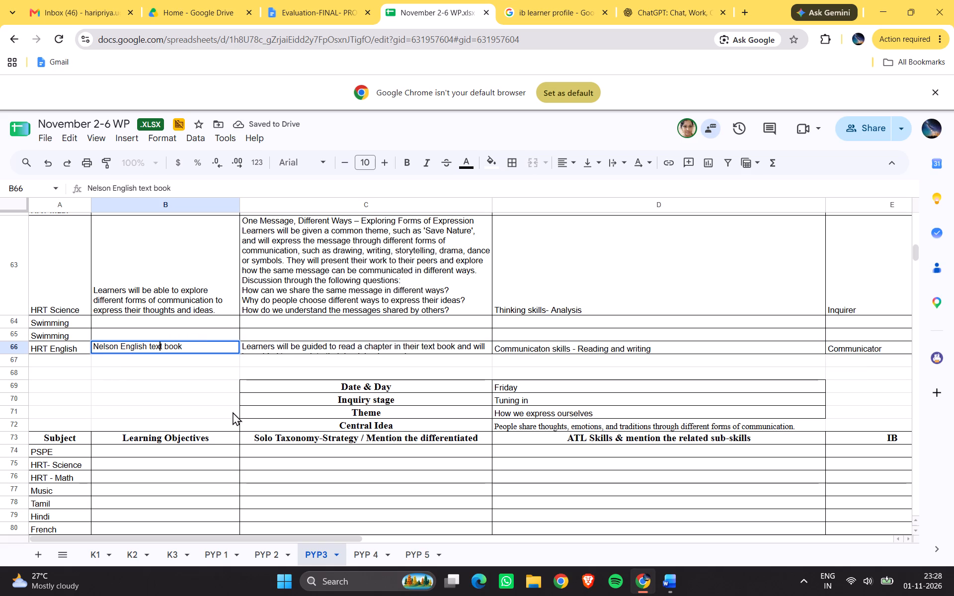
{"action": "key", "text": "Delete"}
{"action": "key", "text": "BackSpace"}
{"action": "key", "text": "BackSpace"}
{"action": "key", "text": "BackSpace"}
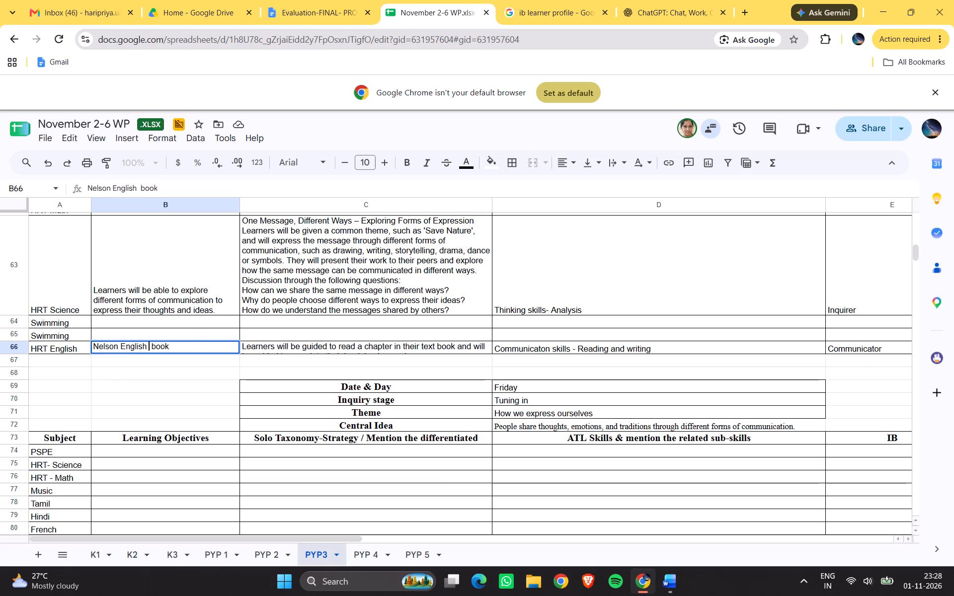
{"action": "type", "text": "work"}
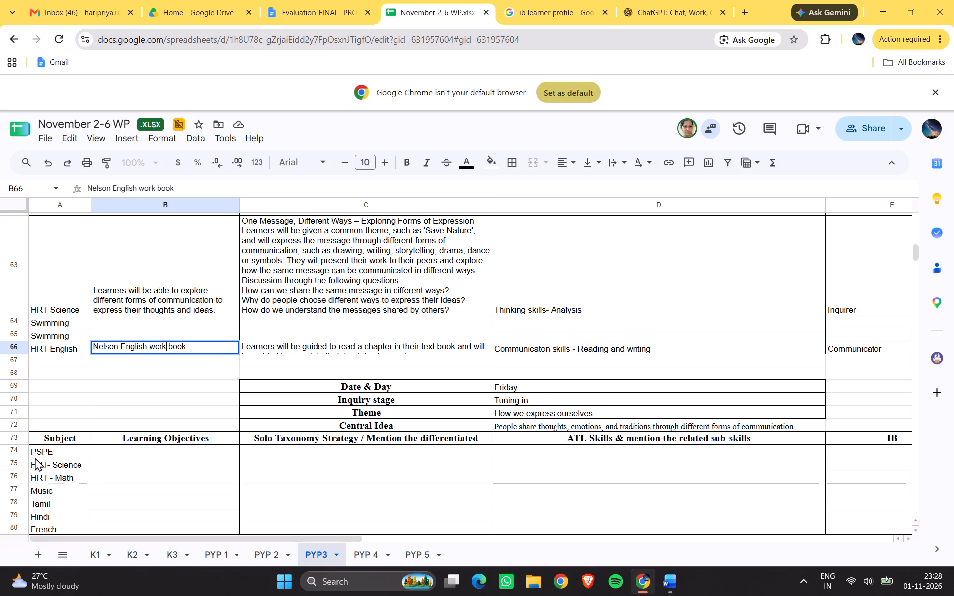
{"action": "double_click", "coordinate": [14, 354]}
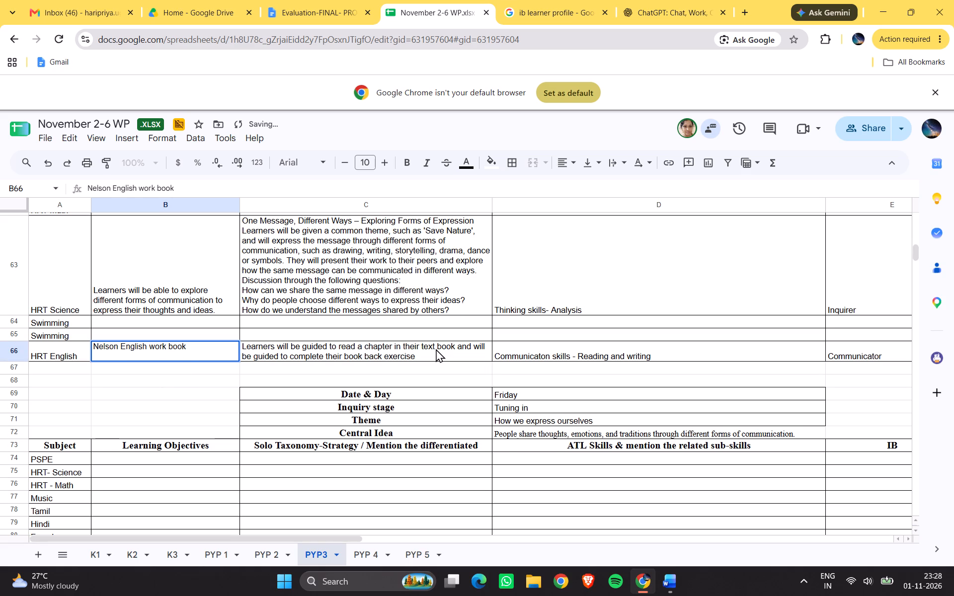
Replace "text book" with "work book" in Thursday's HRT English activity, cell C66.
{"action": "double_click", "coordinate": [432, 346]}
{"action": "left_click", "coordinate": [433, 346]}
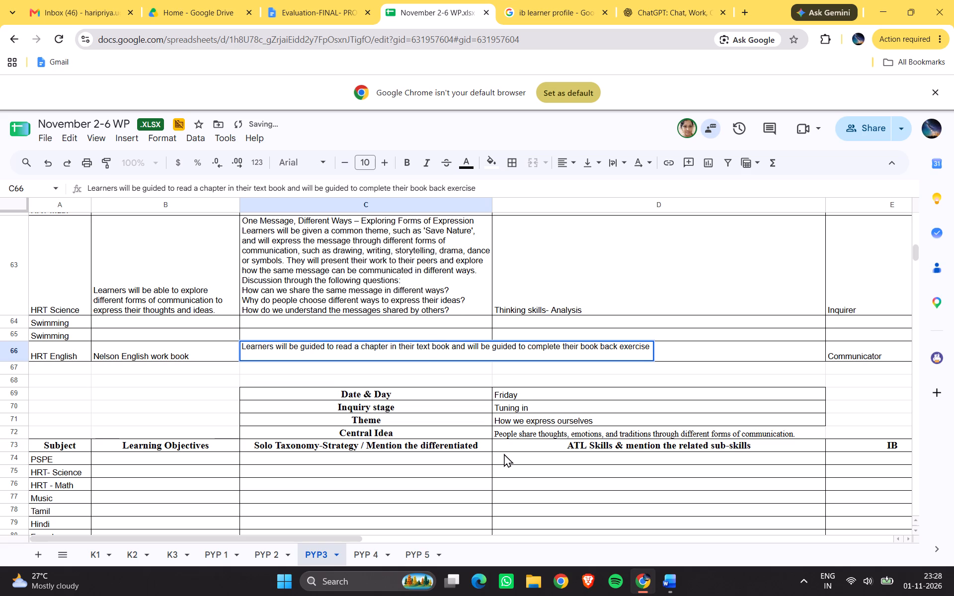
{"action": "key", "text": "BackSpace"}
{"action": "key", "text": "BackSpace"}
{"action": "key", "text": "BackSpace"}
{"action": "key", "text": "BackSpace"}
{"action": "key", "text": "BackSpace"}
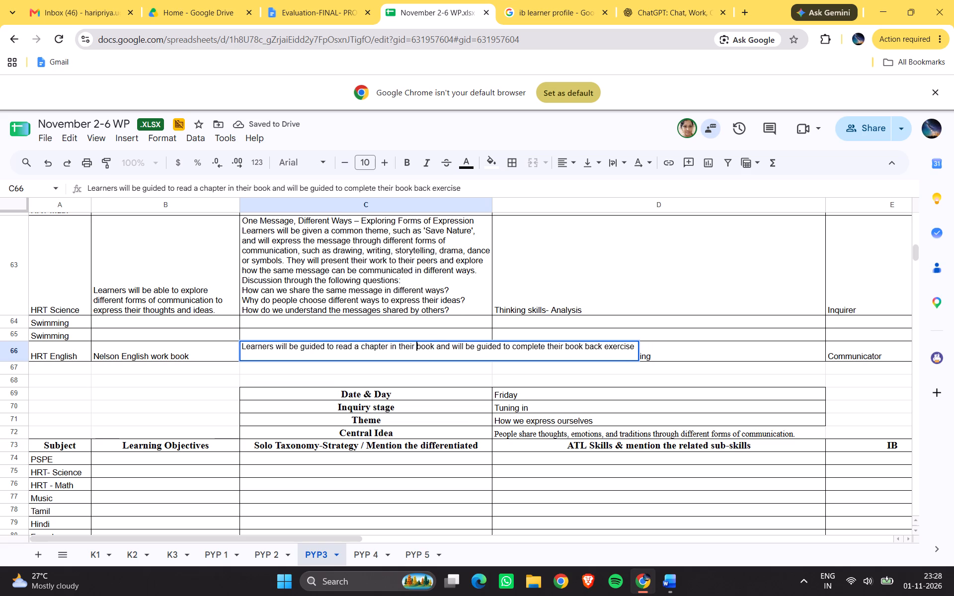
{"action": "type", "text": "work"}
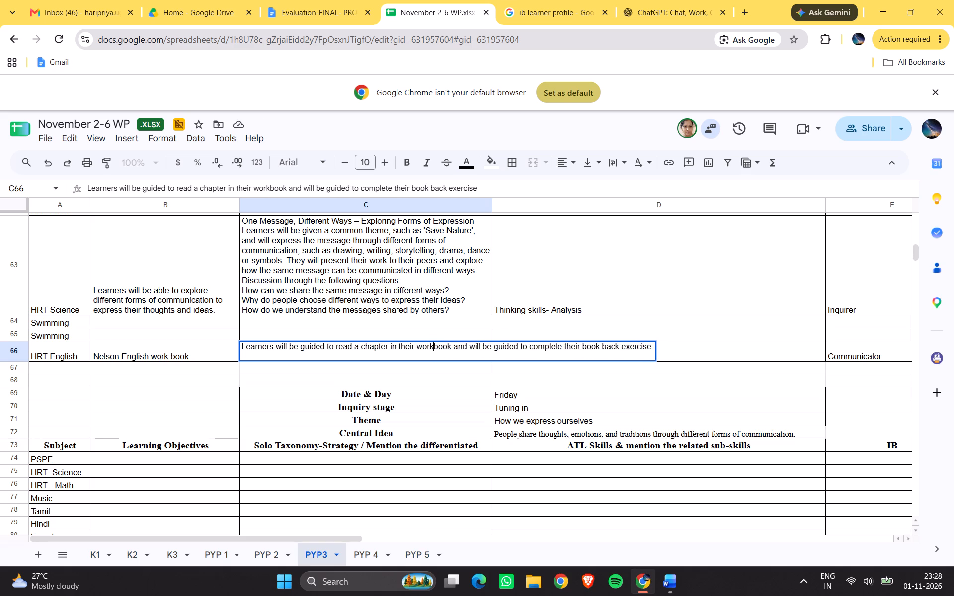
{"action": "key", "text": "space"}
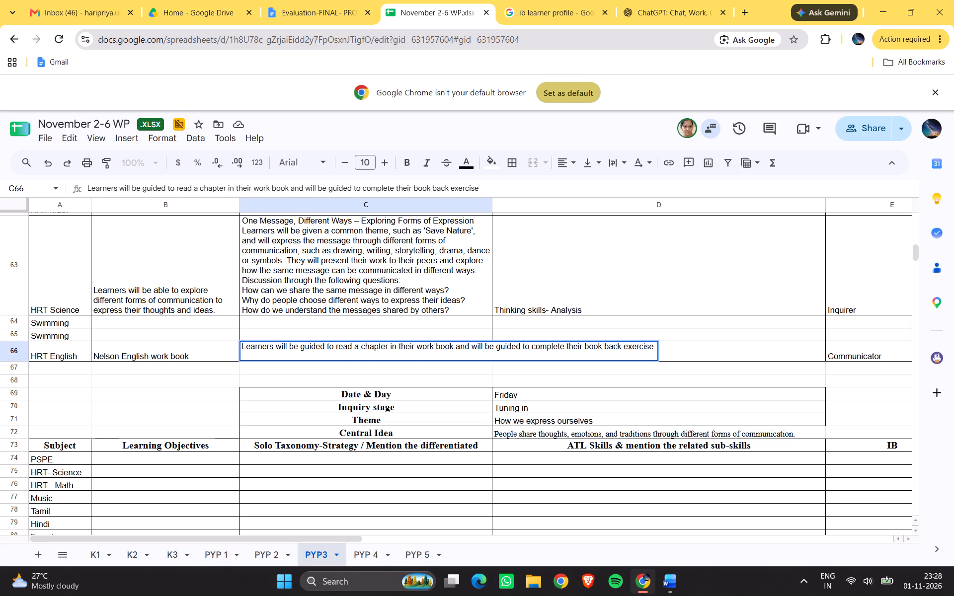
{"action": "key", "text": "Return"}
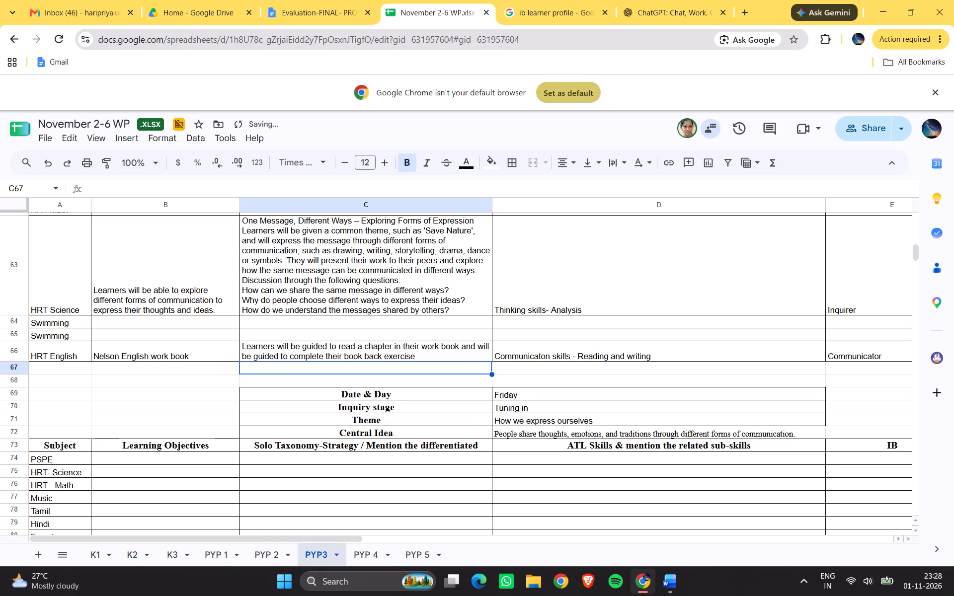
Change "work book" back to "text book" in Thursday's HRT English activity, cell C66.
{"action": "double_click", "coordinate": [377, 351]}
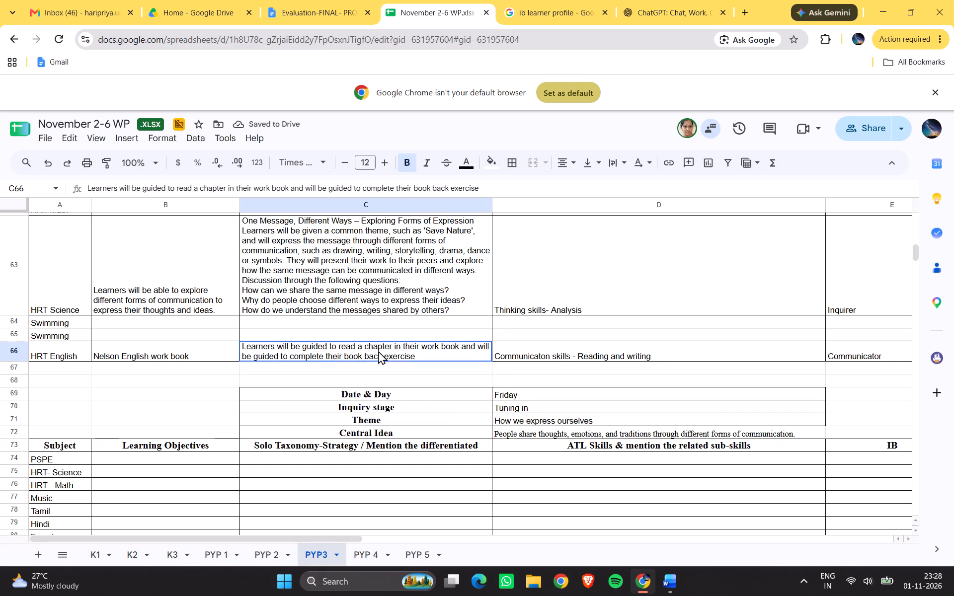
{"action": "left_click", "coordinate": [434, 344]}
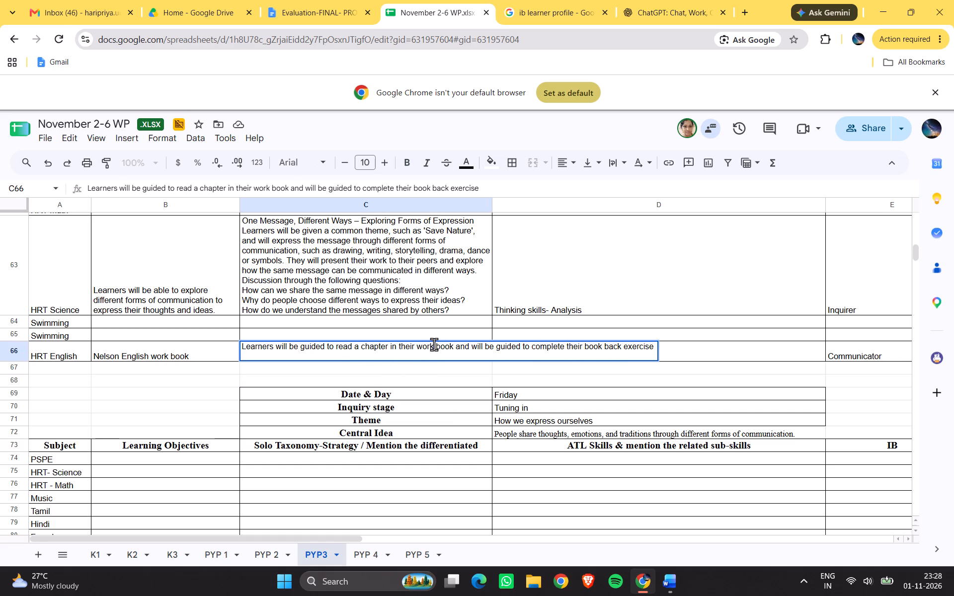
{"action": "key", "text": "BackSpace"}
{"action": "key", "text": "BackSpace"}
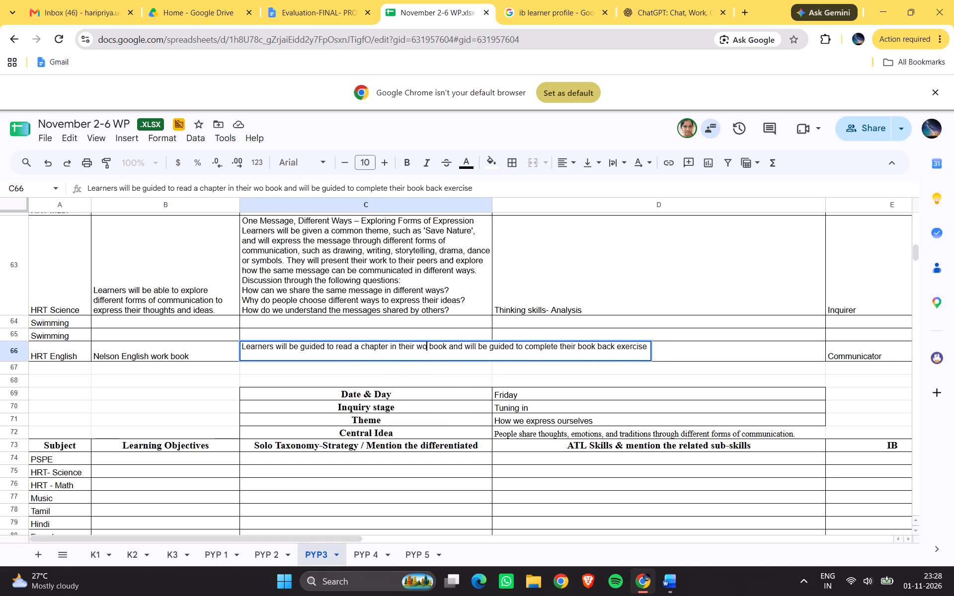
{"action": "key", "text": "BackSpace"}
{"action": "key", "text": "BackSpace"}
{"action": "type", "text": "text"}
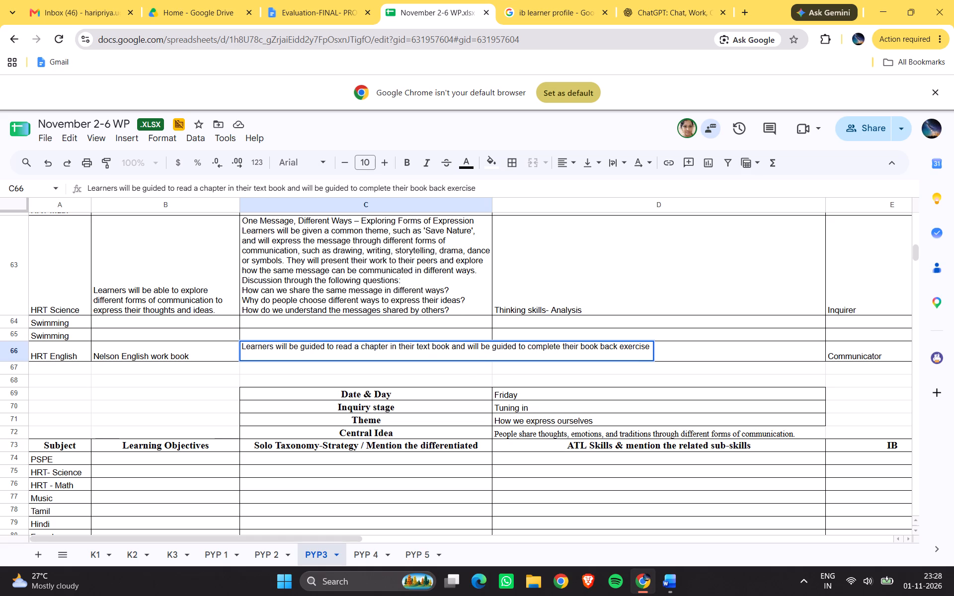
Replace "book back exercise" with "work book exercise" in Thursday's HRT English activity, cell C66.
{"action": "key", "text": "Right"}
{"action": "key", "text": "Right"}
{"action": "key", "text": "Right"}
{"action": "key", "text": "Right"}
{"action": "key", "text": "Right"}
{"action": "key", "text": "Right"}
{"action": "key", "text": "Right"}
{"action": "key", "text": "Right"}
{"action": "key", "text": "Right"}
{"action": "key", "text": "Right"}
{"action": "key", "text": "Right"}
{"action": "key", "text": "Right"}
{"action": "key", "text": "Right"}
{"action": "key", "text": "Right"}
{"action": "key", "text": "Right"}
{"action": "key", "text": "Right"}
{"action": "key", "text": "Right"}
{"action": "key", "text": "Right"}
{"action": "key", "text": "Right"}
{"action": "key", "text": "Right"}
{"action": "key", "text": "Right"}
{"action": "key", "text": "Right"}
{"action": "key", "text": "Right"}
{"action": "key", "text": "Right"}
{"action": "key", "text": "Right"}
{"action": "key", "text": "Right"}
{"action": "key", "text": "Right"}
{"action": "key", "text": "Right"}
{"action": "key", "text": "Right"}
{"action": "key", "text": "Right"}
{"action": "key", "text": "Right"}
{"action": "key", "text": "Right"}
{"action": "key", "text": "Right"}
{"action": "key", "text": "Right"}
{"action": "key", "text": "Right"}
{"action": "key", "text": "BackSpace"}
{"action": "key", "text": "BackSpace"}
{"action": "key", "text": "BackSpace"}
{"action": "key", "text": "BackSpace"}
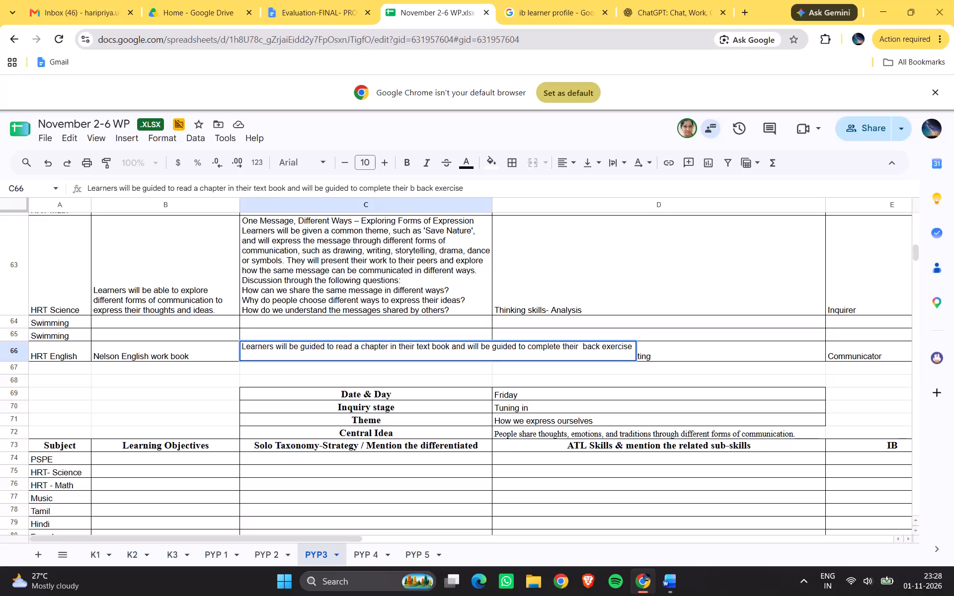
{"action": "type", "text": "work"}
{"action": "key", "text": "space"}
{"action": "type", "text": "book"}
{"action": "key", "text": "space"}
{"action": "key", "text": "Delete"}
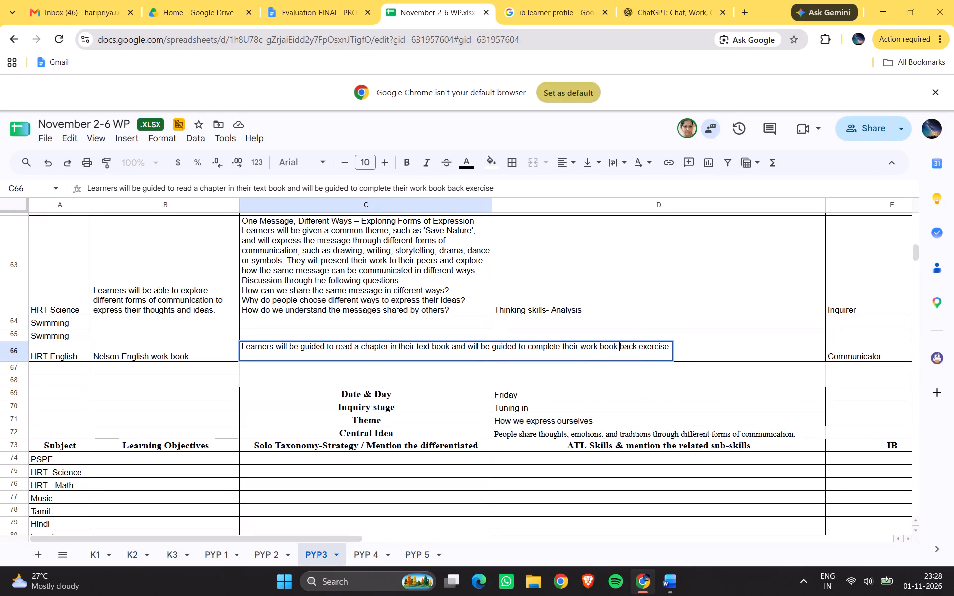
{"action": "key", "text": "Delete"}
{"action": "key", "text": "Delete"}
{"action": "key", "text": "Delete"}
{"action": "key", "text": "Delete"}
{"action": "key", "text": "Delete"}
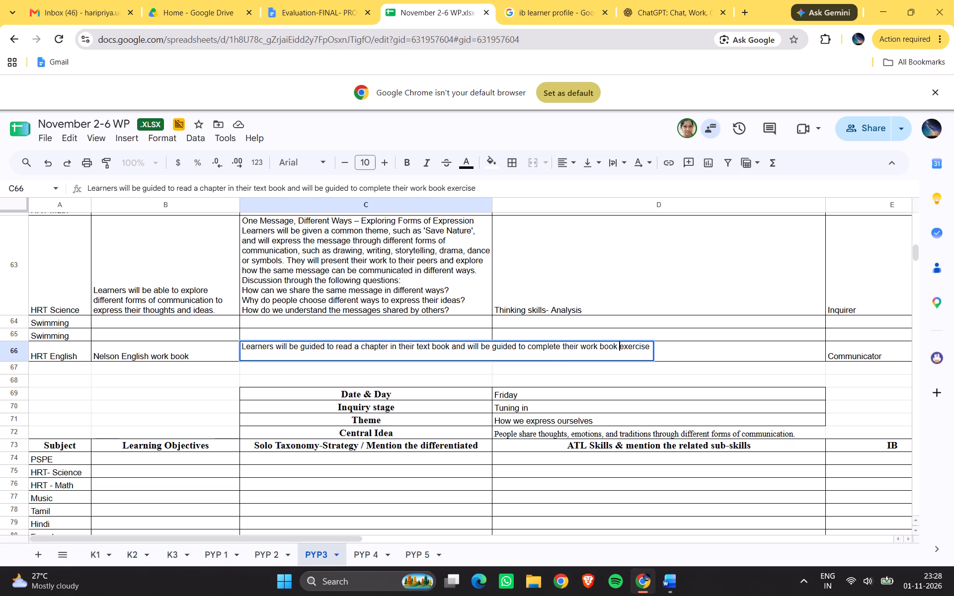
{"action": "key", "text": "Delete"}
{"action": "key", "text": "e"}
{"action": "left_click", "coordinate": [744, 364]}
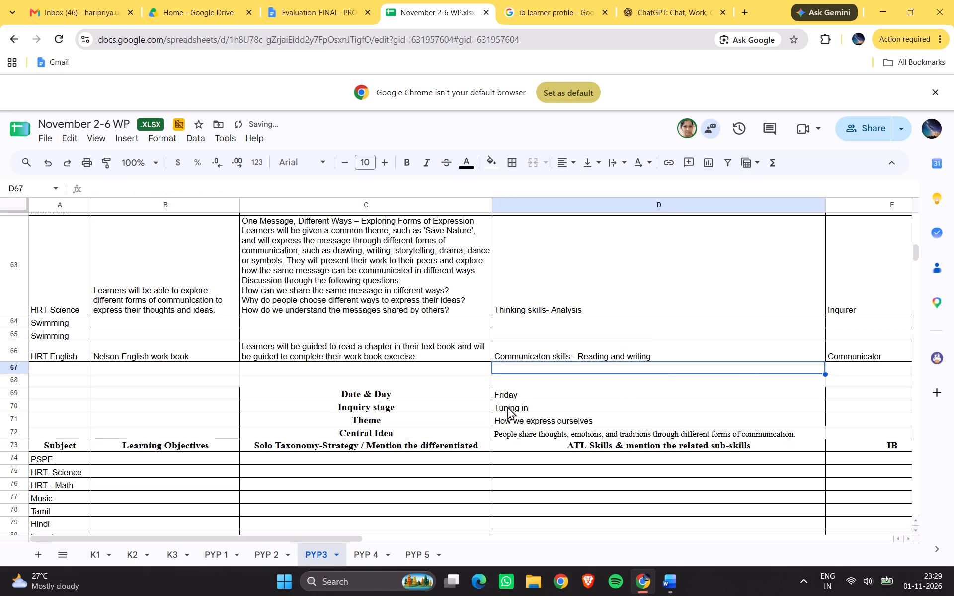
{"action": "scroll", "coordinate": [505, 435], "scroll_direction": "down", "scroll_amount": 1}
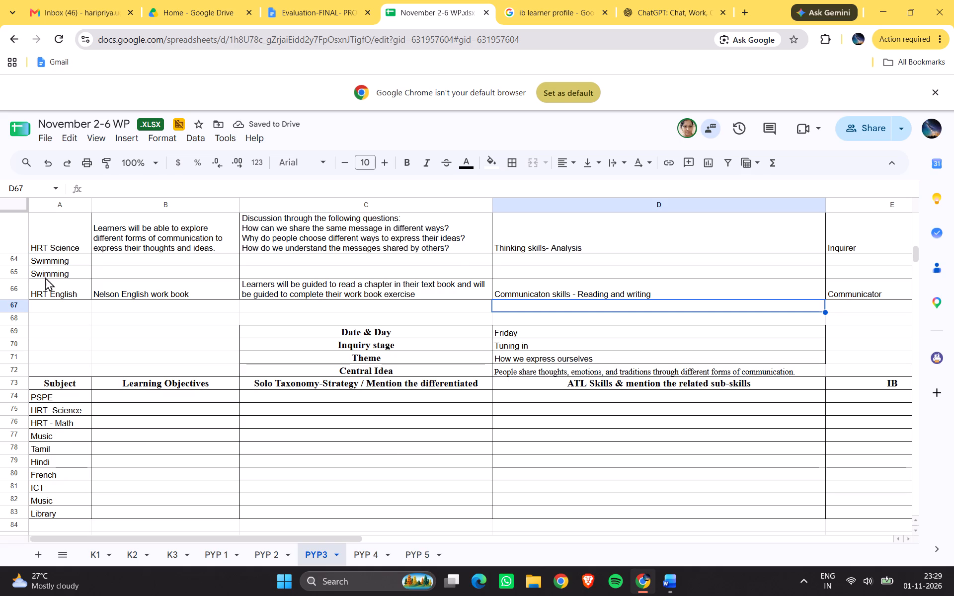
{"action": "left_click", "coordinate": [125, 422]}
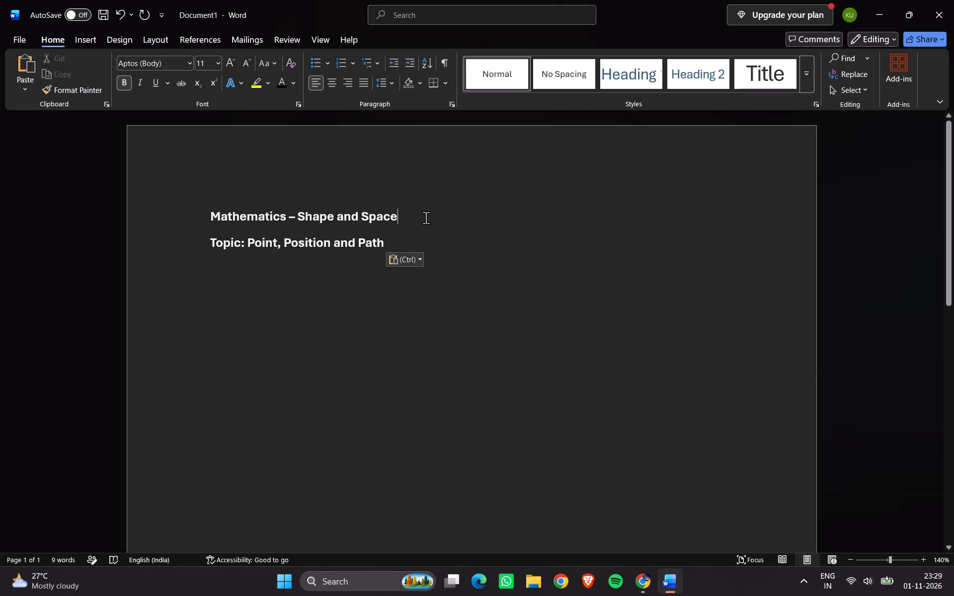
{"action": "key", "text": "Delete"}
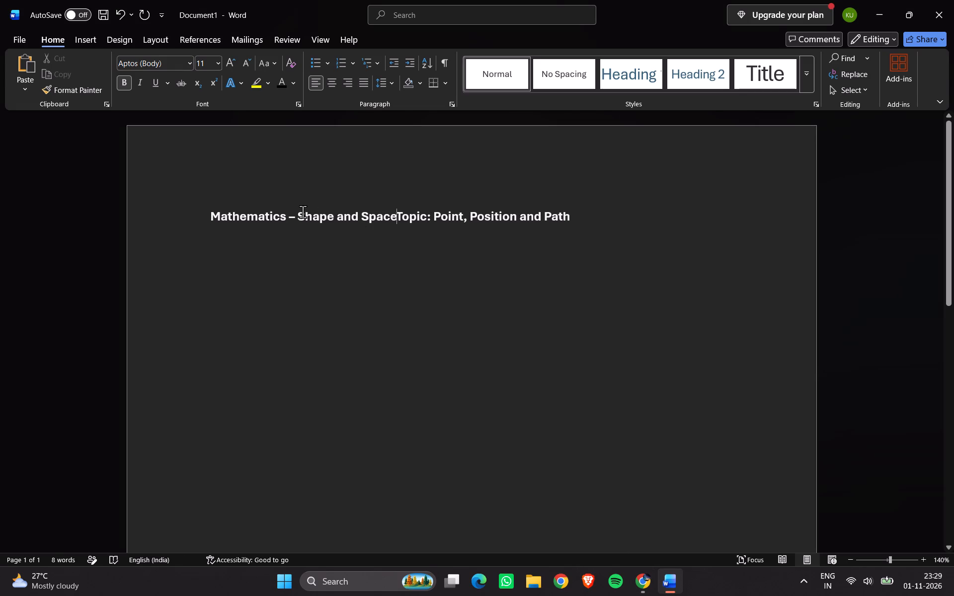
{"action": "left_click_drag", "start_coordinate": [300, 212], "coordinate": [618, 212]}
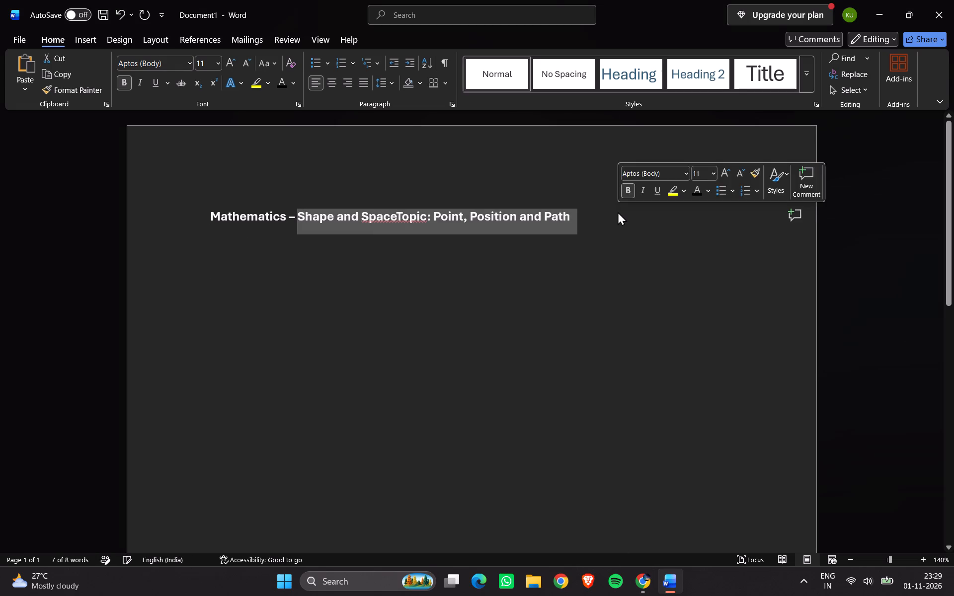
{"action": "key", "text": "ctrl+x"}
Back in the planner, paste the cut text into cell B62 and edit it to read "Shape and Space: Point, Position and Path".
{"action": "left_click", "coordinate": [634, 584]}
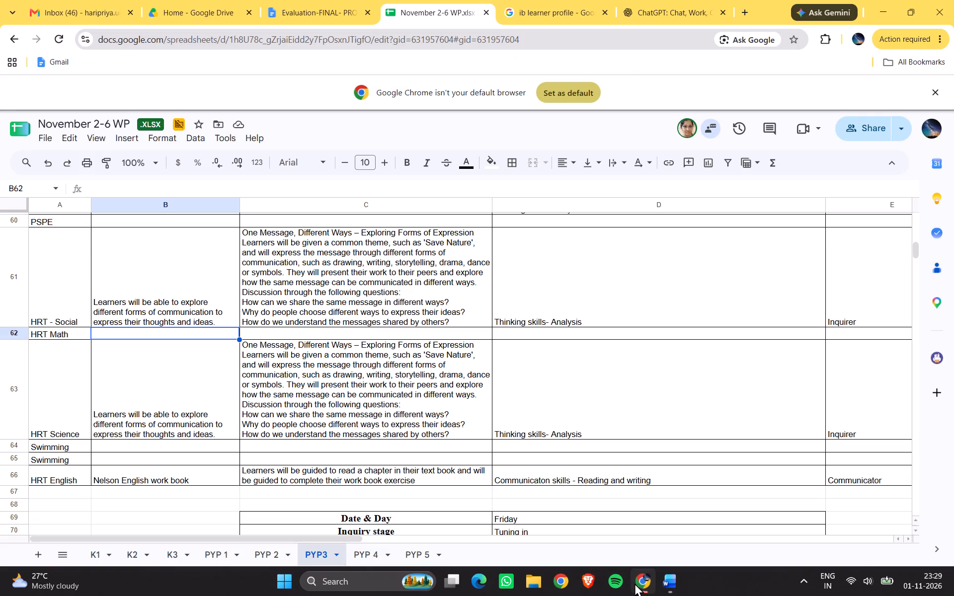
{"action": "key", "text": "ctrl+v"}
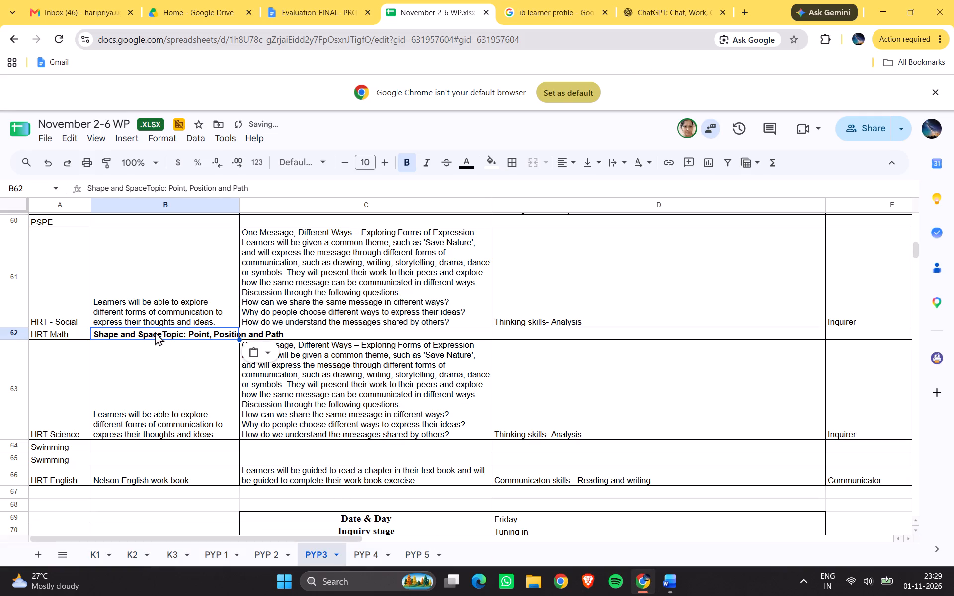
{"action": "double_click", "coordinate": [164, 333]}
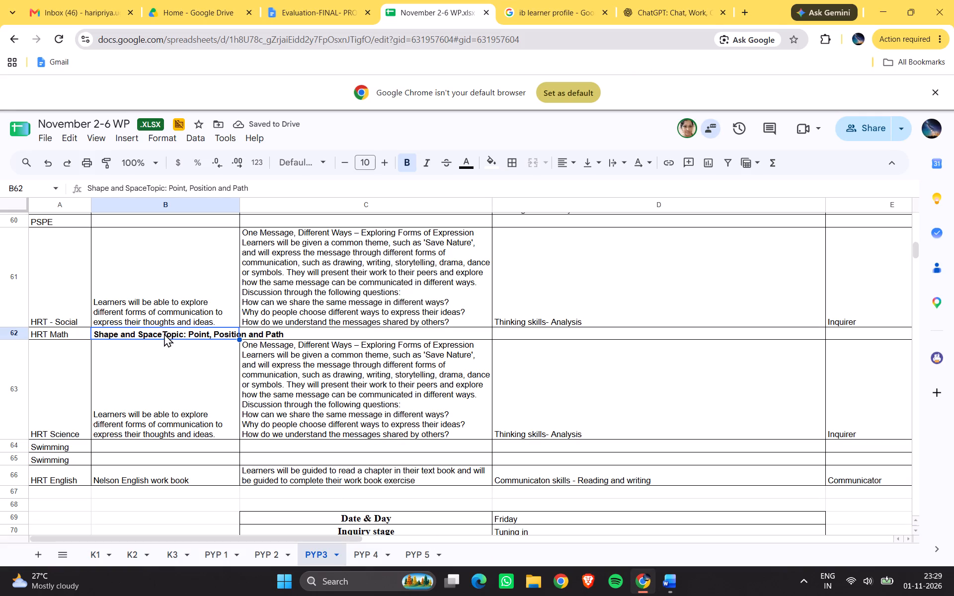
{"action": "left_click_drag", "start_coordinate": [163, 328], "coordinate": [185, 333]}
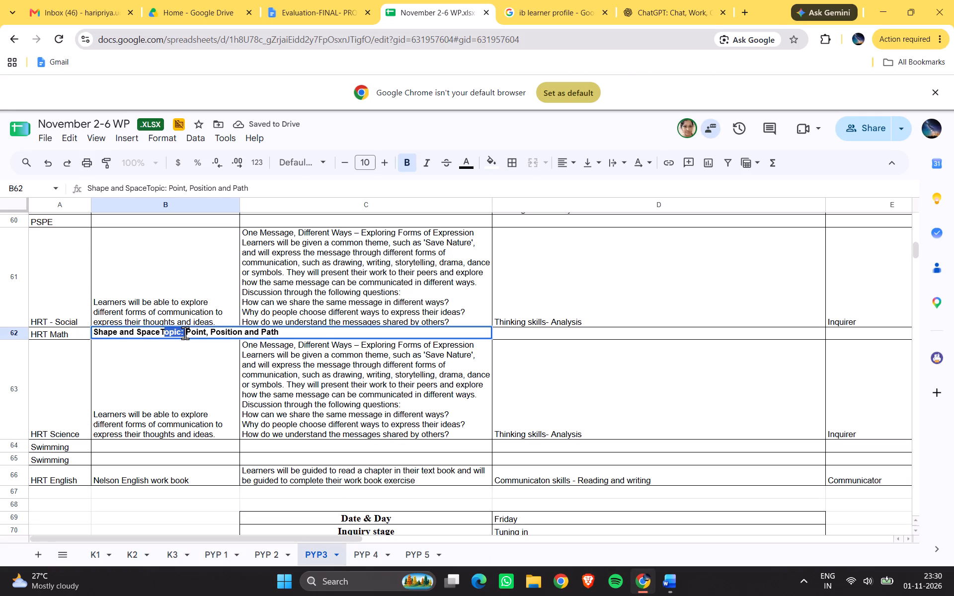
{"action": "left_click_drag", "start_coordinate": [185, 333], "coordinate": [185, 333]}
{"action": "key", "text": "BackSpace"}
{"action": "key", "text": "BackSpace"}
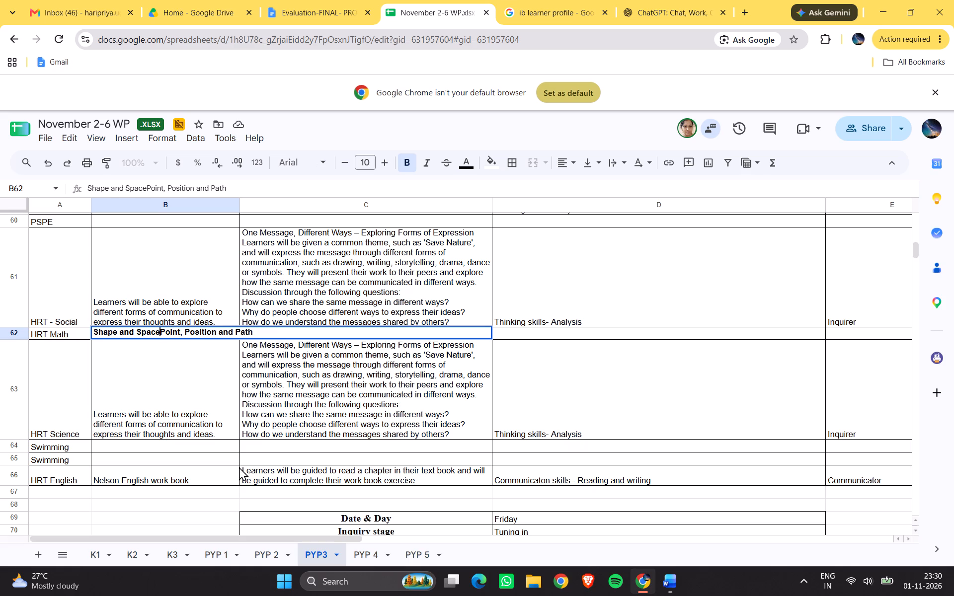
{"action": "key", "text": "shift+colon"}
{"action": "key", "text": "space"}
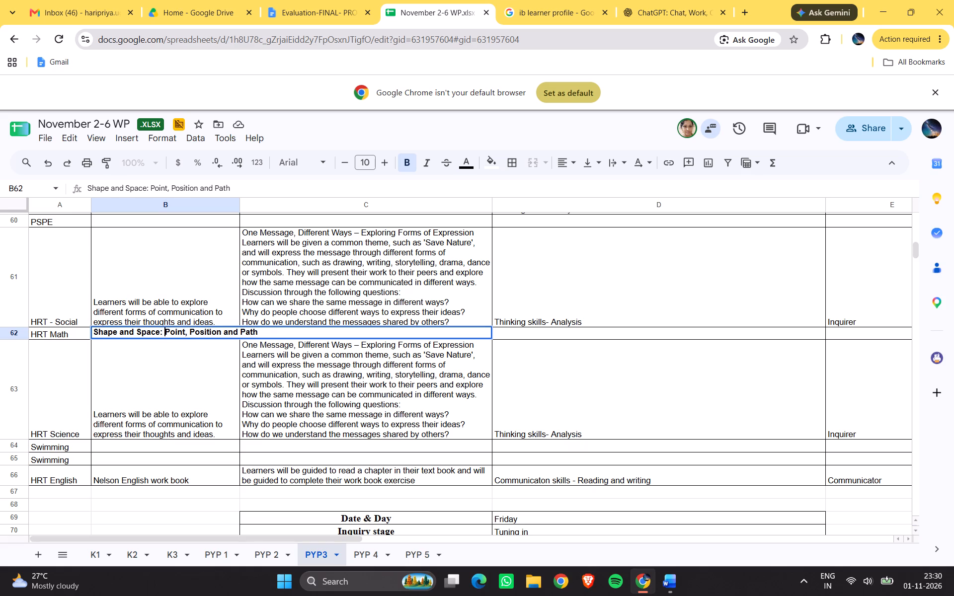
{"action": "left_click", "coordinate": [178, 356]}
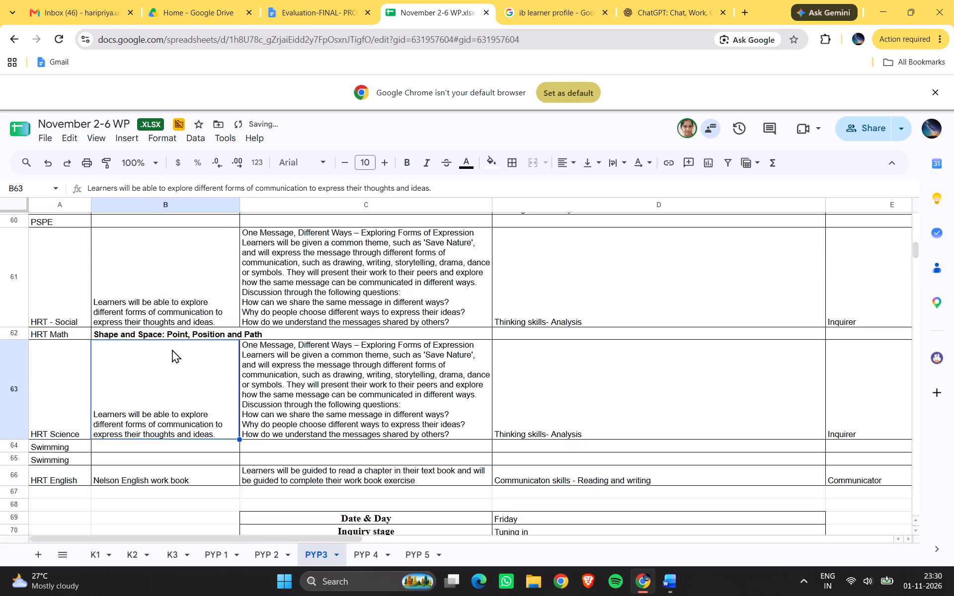
Wrap the text in Thursday's HRT Math objective, cell B62, and remove its bold formatting.
{"action": "left_click", "coordinate": [168, 340]}
{"action": "left_click", "coordinate": [134, 340]}
{"action": "left_click", "coordinate": [190, 363]}
{"action": "left_click", "coordinate": [187, 337]}
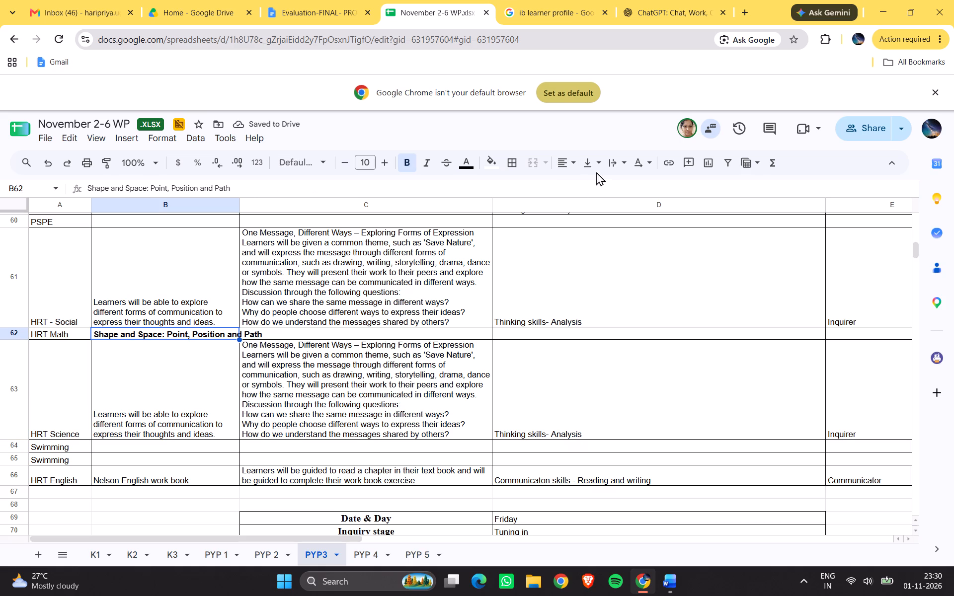
{"action": "left_click", "coordinate": [610, 160]}
{"action": "left_click", "coordinate": [639, 186]}
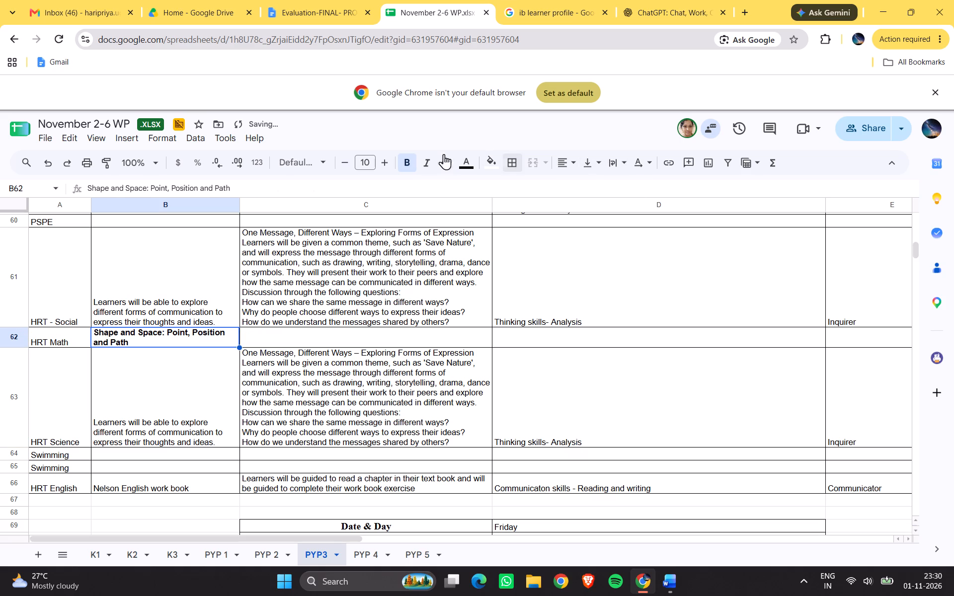
{"action": "left_click", "coordinate": [406, 165]}
In Thursday's HRT Math strategy cell C62, enter "Students will be excouraged ro complete the Oxford Math text book exercises", with "book exercises" spaced as two words.
{"action": "left_click", "coordinate": [329, 335]}
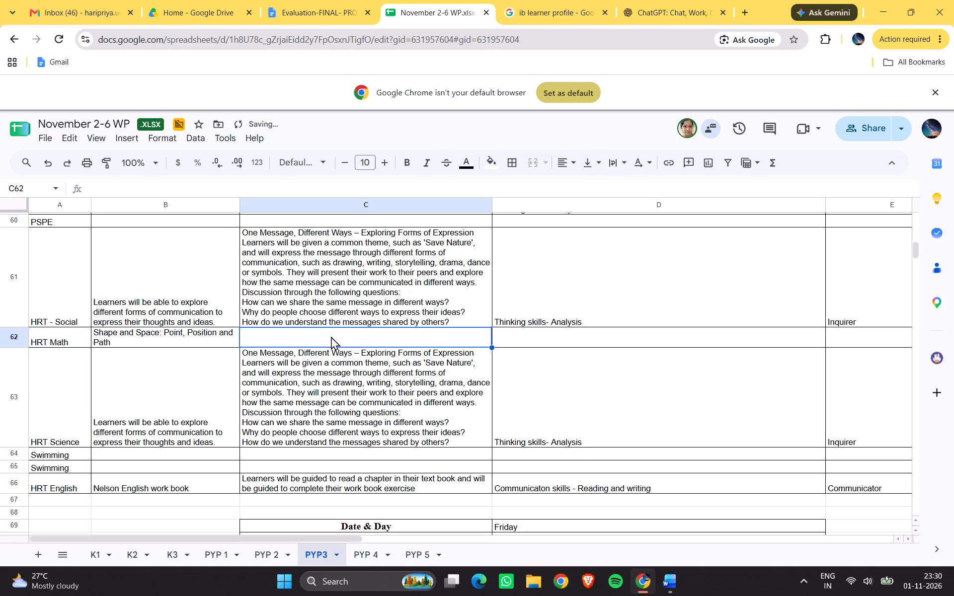
{"action": "type", "text": "Students w"}
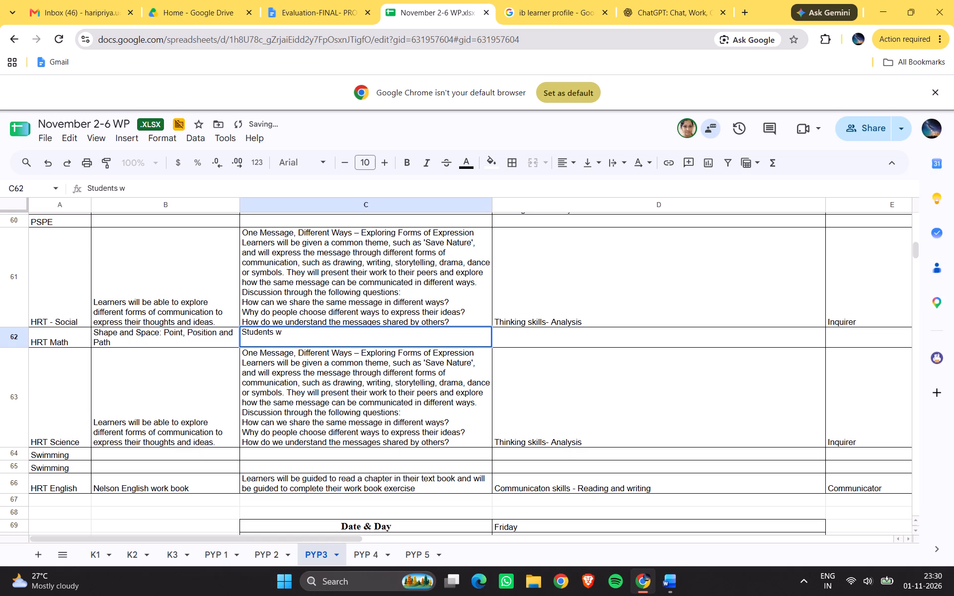
{"action": "type", "text": "ill"}
{"action": "key", "text": "space"}
{"action": "type", "text": "b"}
{"action": "key", "text": "space"}
{"action": "key", "text": "BackSpace"}
{"action": "type", "text": "e excouraged ro complete trh"}
{"action": "key", "text": "space"}
{"action": "key", "text": "BackSpace"}
{"action": "key", "text": "BackSpace"}
{"action": "key", "text": "BackSpace"}
{"action": "type", "text": "he"}
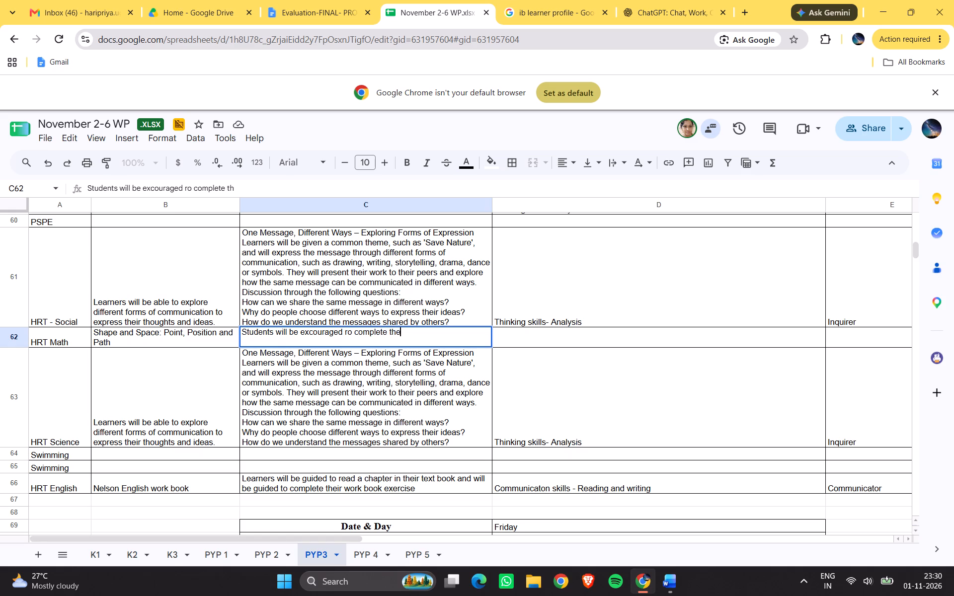
{"action": "key", "text": "space"}
{"action": "key", "text": "shift+o"}
{"action": "type", "text": "xford Math"}
{"action": "key", "text": "space"}
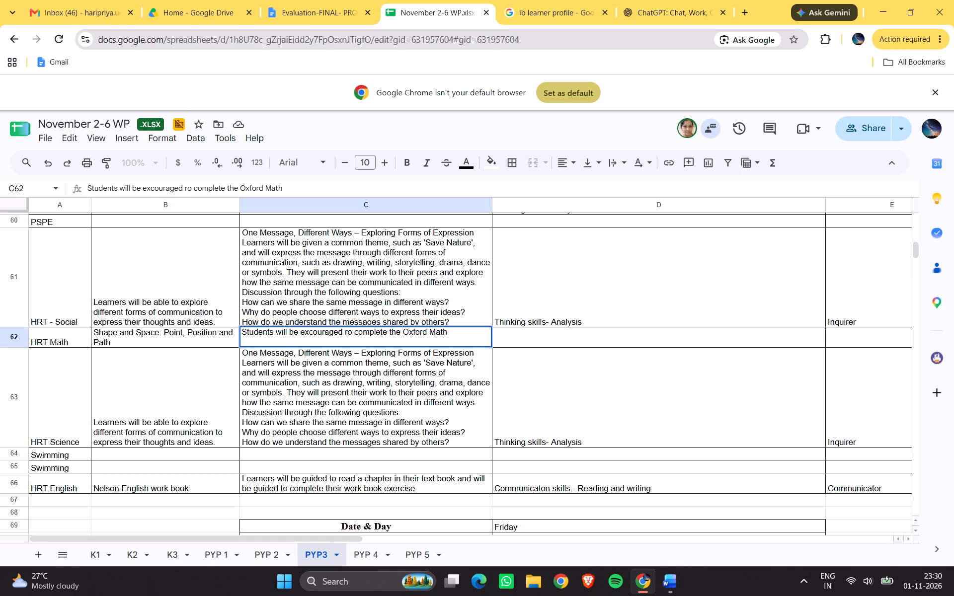
{"action": "type", "text": "text"}
{"action": "key", "text": "space"}
{"action": "type", "text": "book"}
{"action": "key", "text": "w"}
{"action": "key", "text": "BackSpace"}
{"action": "type", "text": "exercises"}
{"action": "key", "text": "space"}
{"action": "key", "text": "Return"}
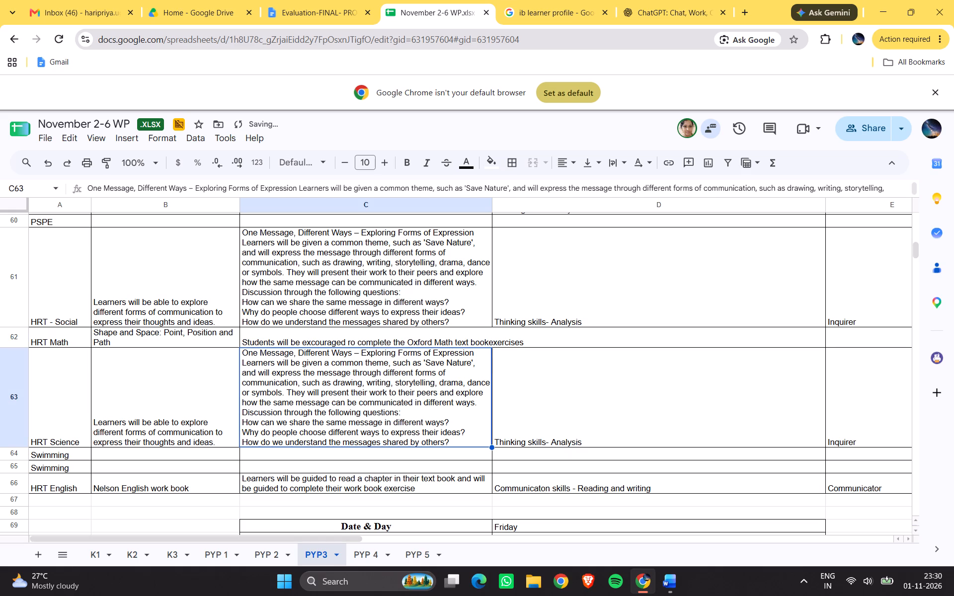
{"action": "double_click", "coordinate": [479, 338]}
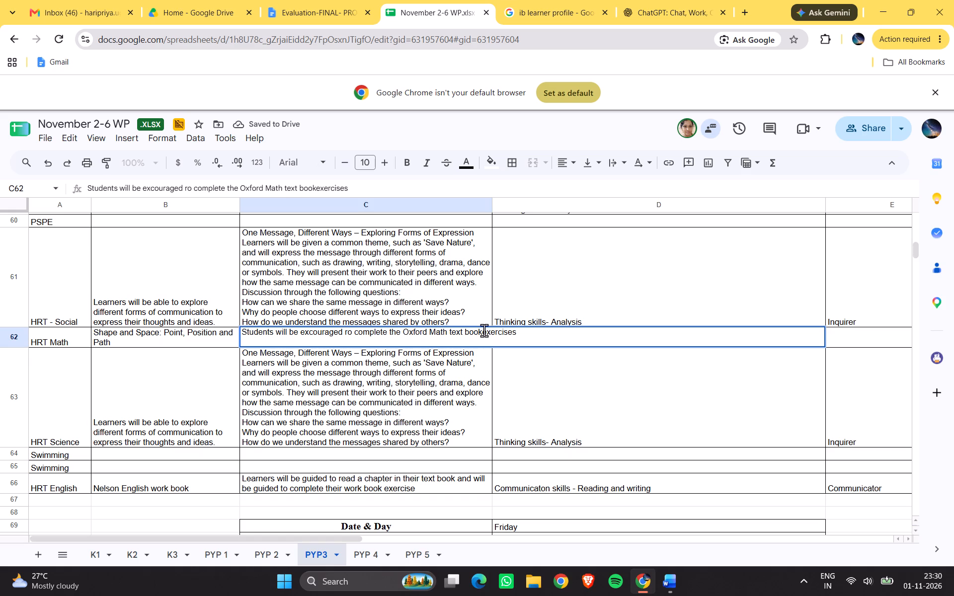
{"action": "left_click", "coordinate": [484, 330]}
{"action": "key", "text": "space"}
{"action": "left_click", "coordinate": [419, 367]}
Wrap the text in Thursday's HRT Math strategy cell C62.
{"action": "left_click", "coordinate": [427, 340]}
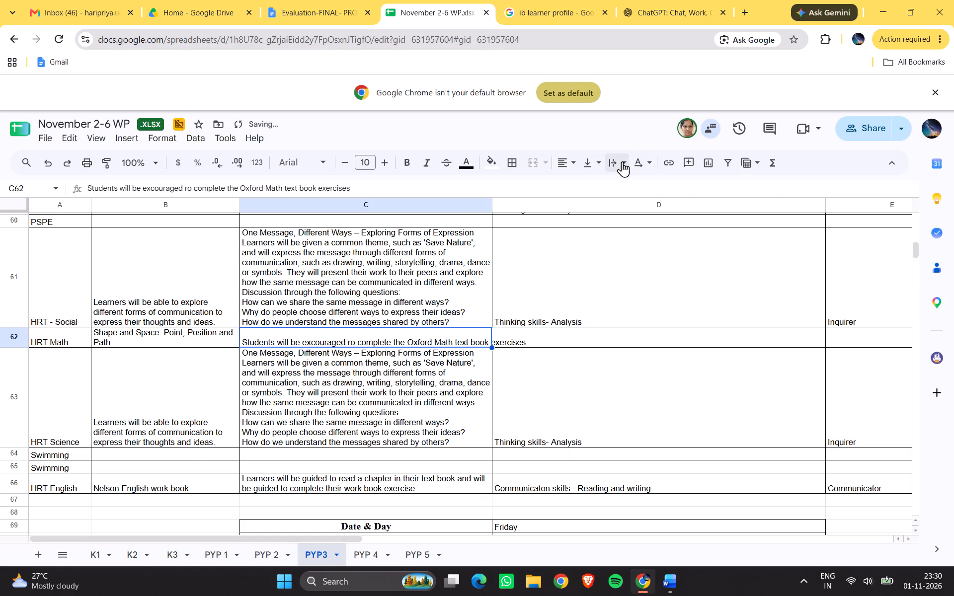
{"action": "left_click", "coordinate": [622, 161]}
{"action": "left_click", "coordinate": [639, 186]}
Copy the ATL skill and learner profile entries from the HRT - Social row, D61:E61, into Thursday's HRT Math row at D62.
{"action": "left_click", "coordinate": [557, 340]}
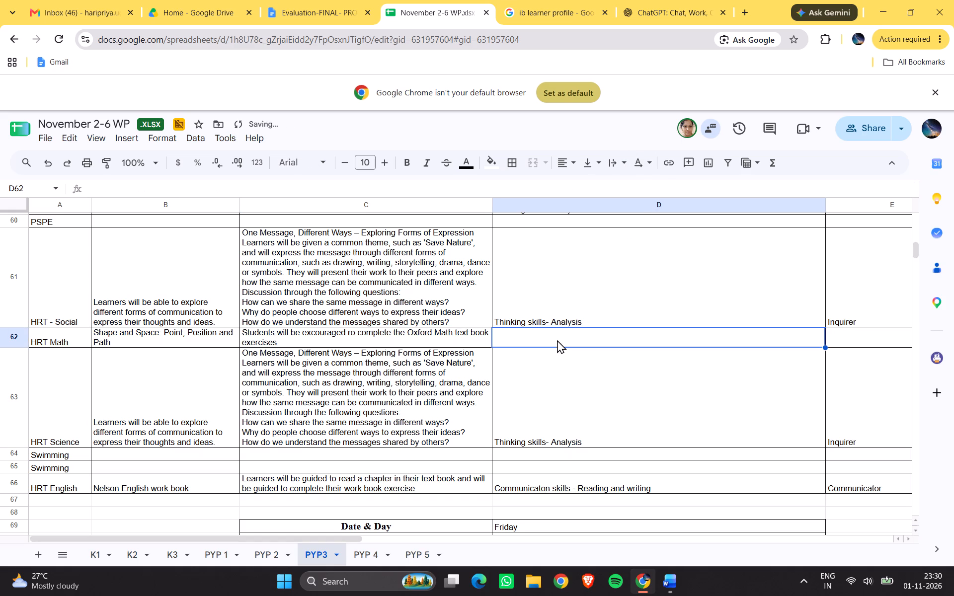
{"action": "left_click", "coordinate": [569, 295]}
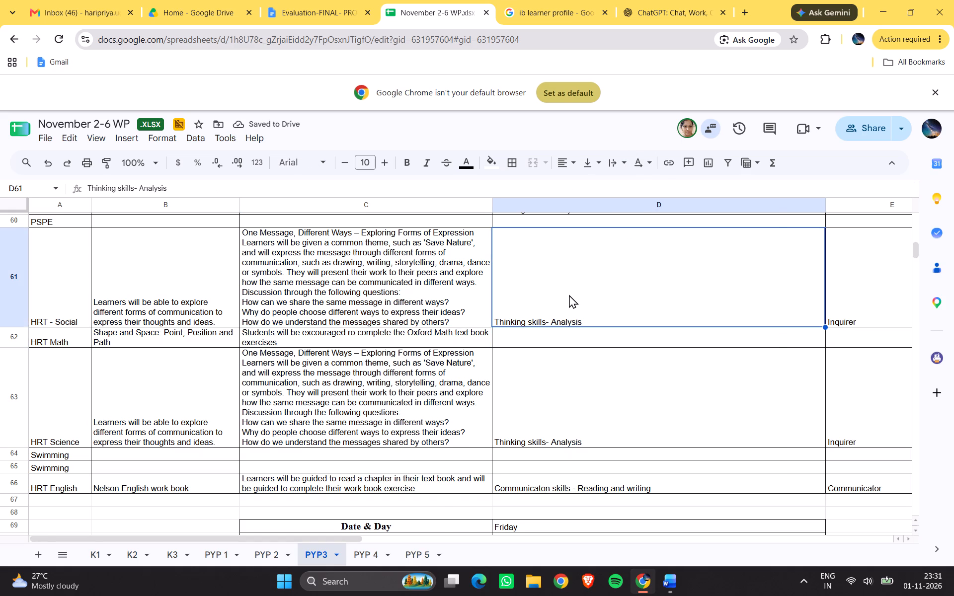
{"action": "key", "text": "shift+Right"}
{"action": "key", "text": "ctrl+c"}
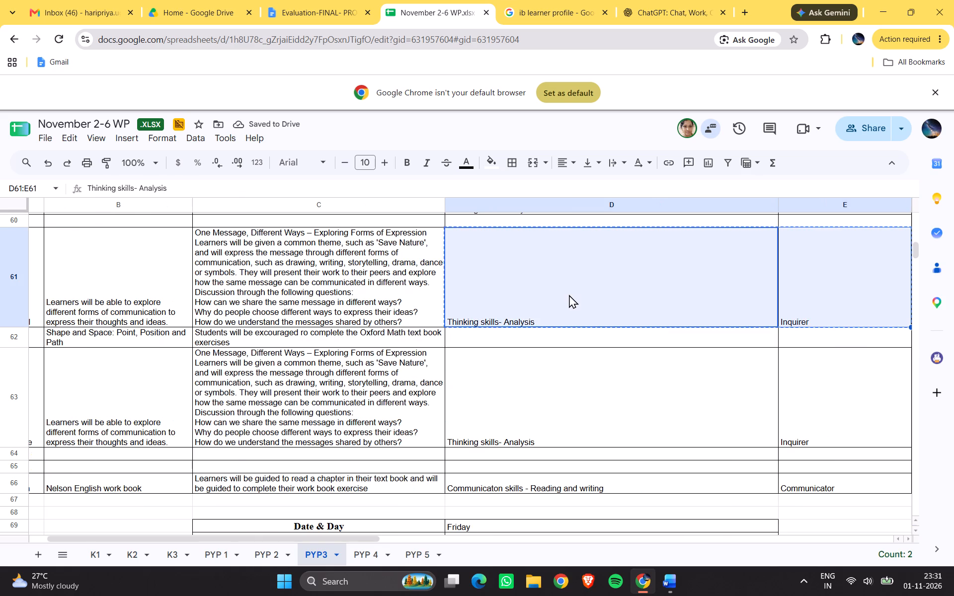
{"action": "left_click", "coordinate": [544, 342]}
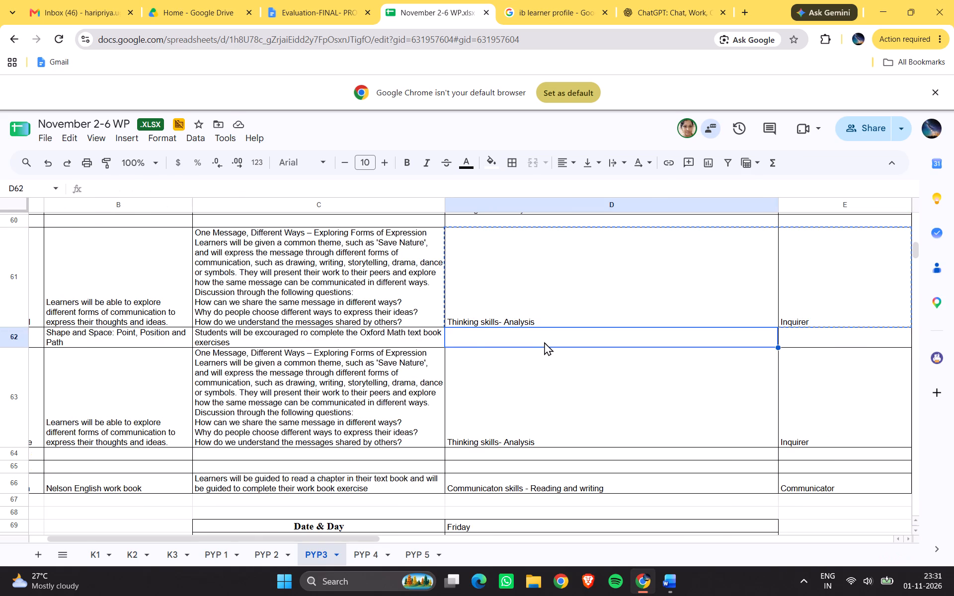
{"action": "key", "text": "ctrl+v"}
{"action": "left_click", "coordinate": [533, 382]}
Copy Thursday's HRT Math entries B62:E62 into Friday's HRT - Math row, starting at cell B76.
{"action": "scroll", "coordinate": [529, 397], "scroll_direction": "down", "scroll_amount": 2}
{"action": "left_click_drag", "start_coordinate": [313, 539], "coordinate": [155, 541]}
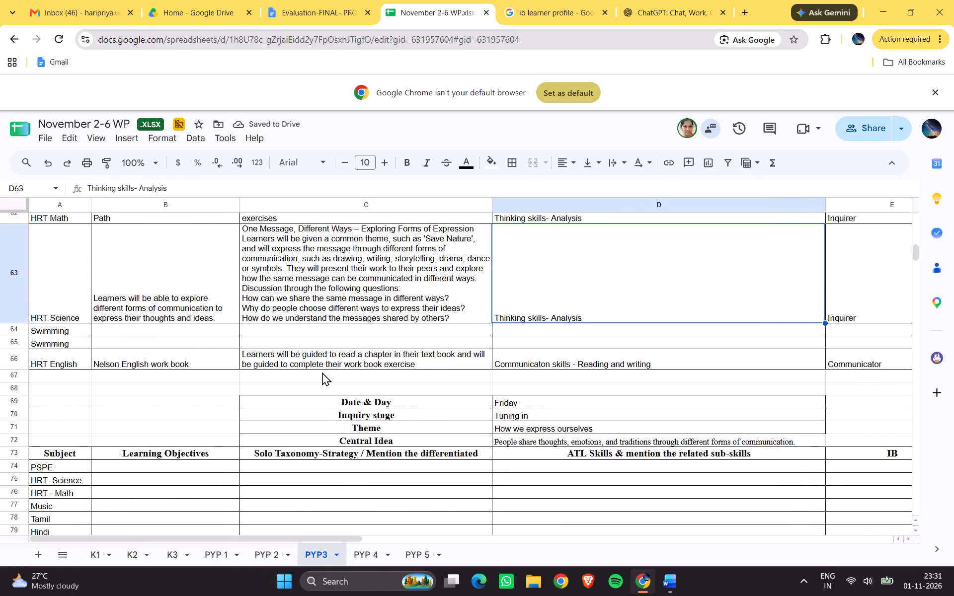
{"action": "scroll", "coordinate": [221, 455], "scroll_direction": "down", "scroll_amount": 1}
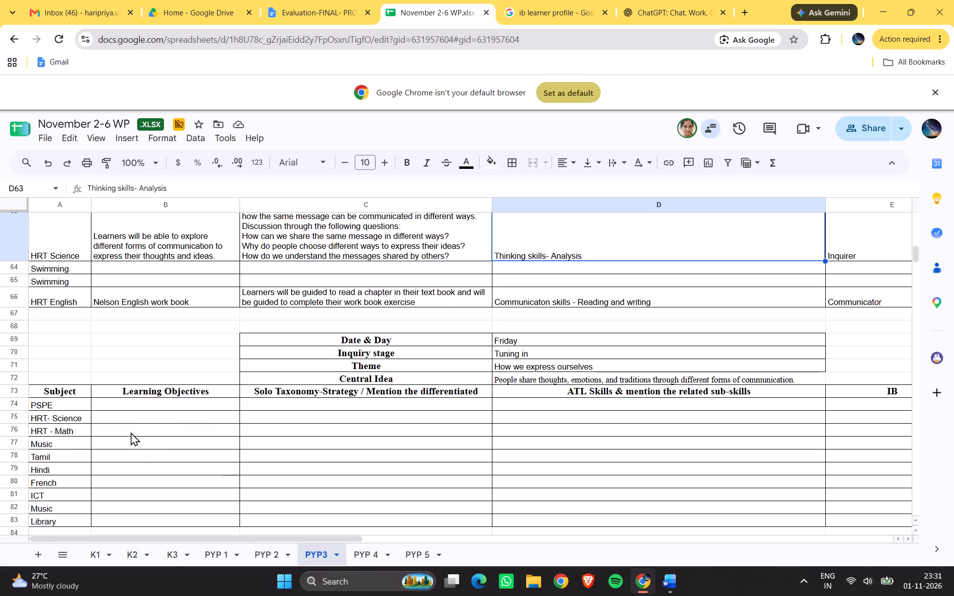
{"action": "left_click", "coordinate": [131, 432]}
{"action": "scroll", "coordinate": [222, 409], "scroll_direction": "up", "scroll_amount": 3}
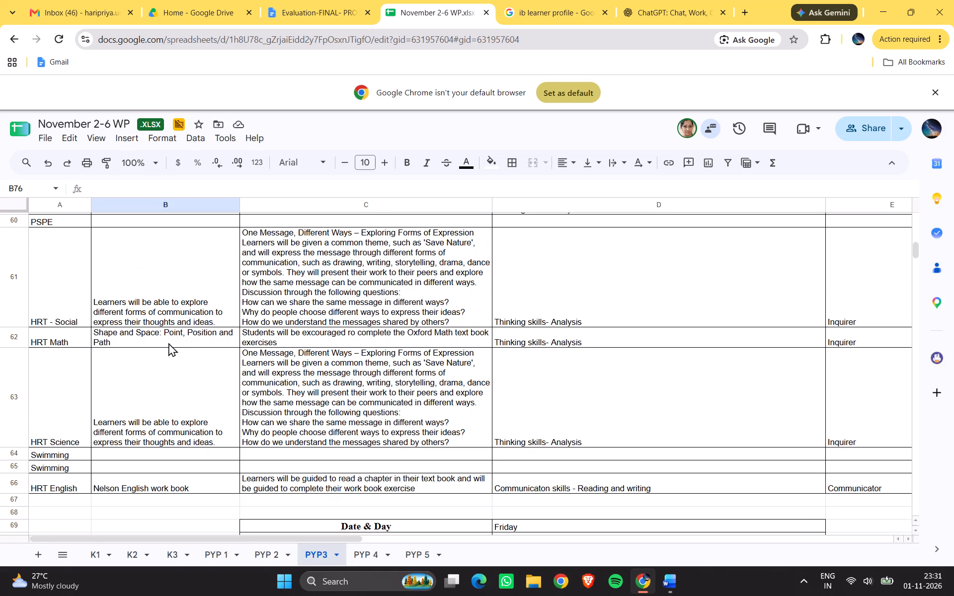
{"action": "left_click", "coordinate": [169, 329]}
{"action": "key", "text": "shift+Right"}
{"action": "key", "text": "shift+Right"}
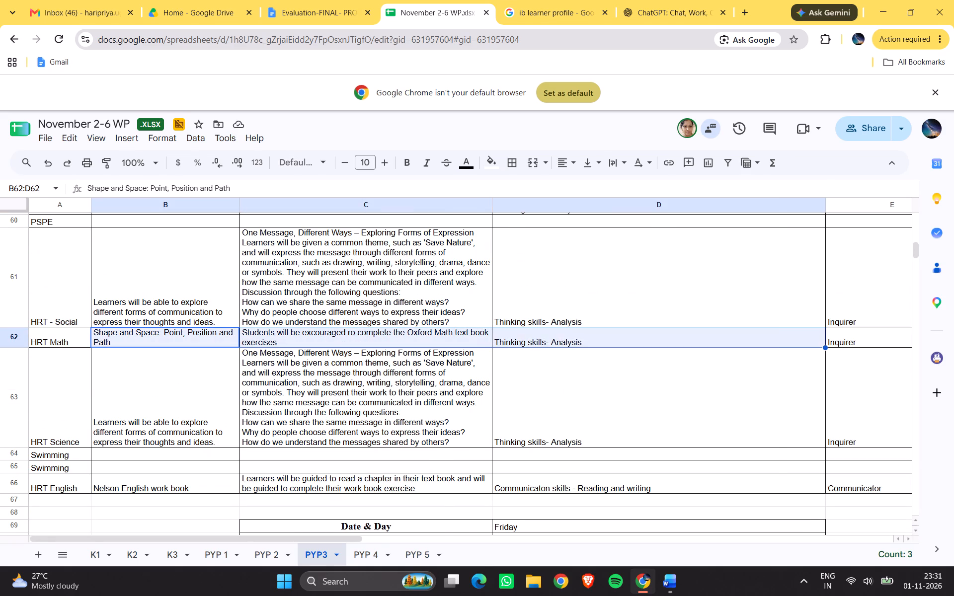
{"action": "key", "text": "shift+Right"}
{"action": "key", "text": "ctrl+c"}
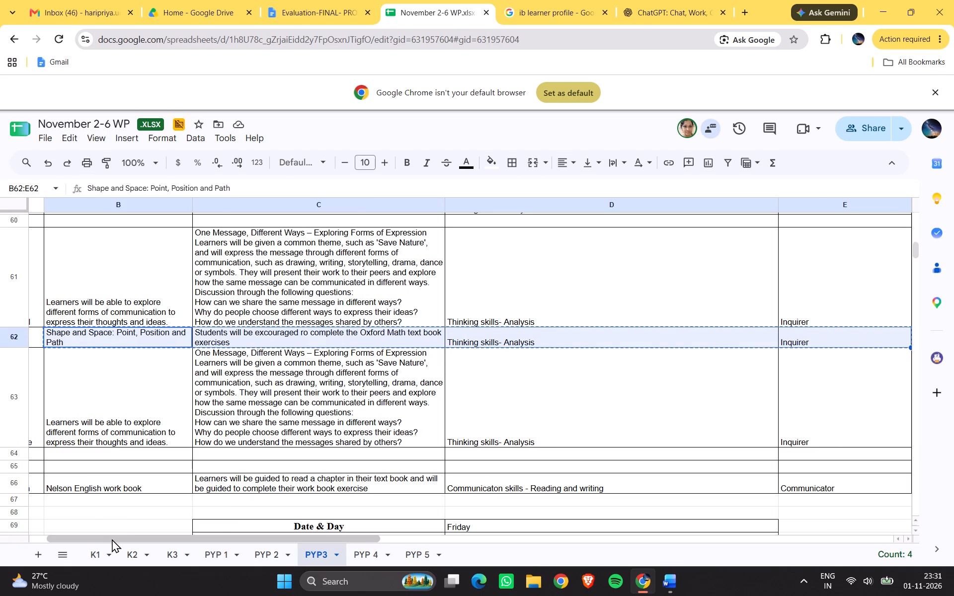
{"action": "left_click_drag", "start_coordinate": [112, 541], "coordinate": [19, 517]}
{"action": "scroll", "coordinate": [226, 448], "scroll_direction": "down", "scroll_amount": 2}
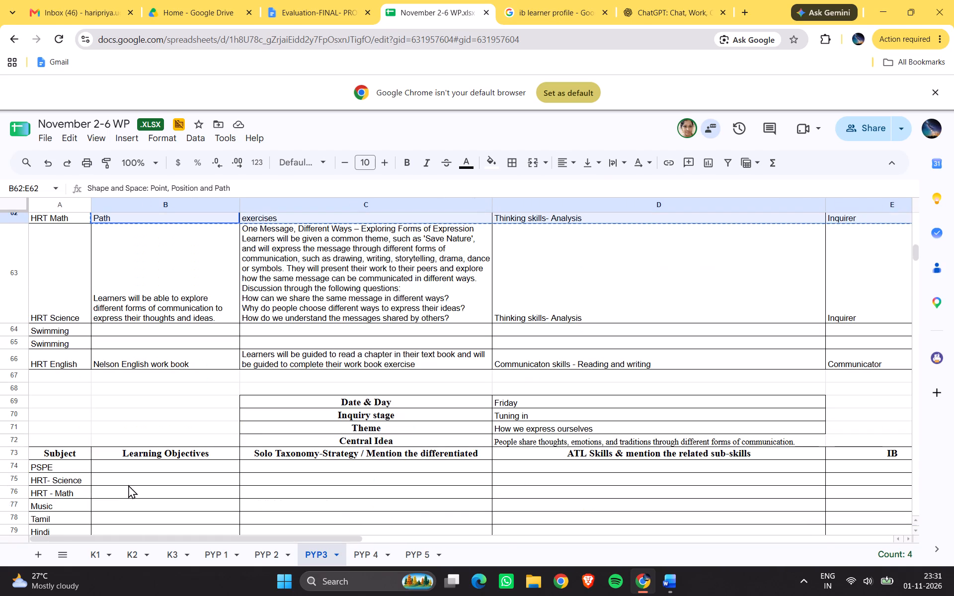
{"action": "left_click", "coordinate": [121, 490]}
{"action": "key", "text": "ctrl+v"}
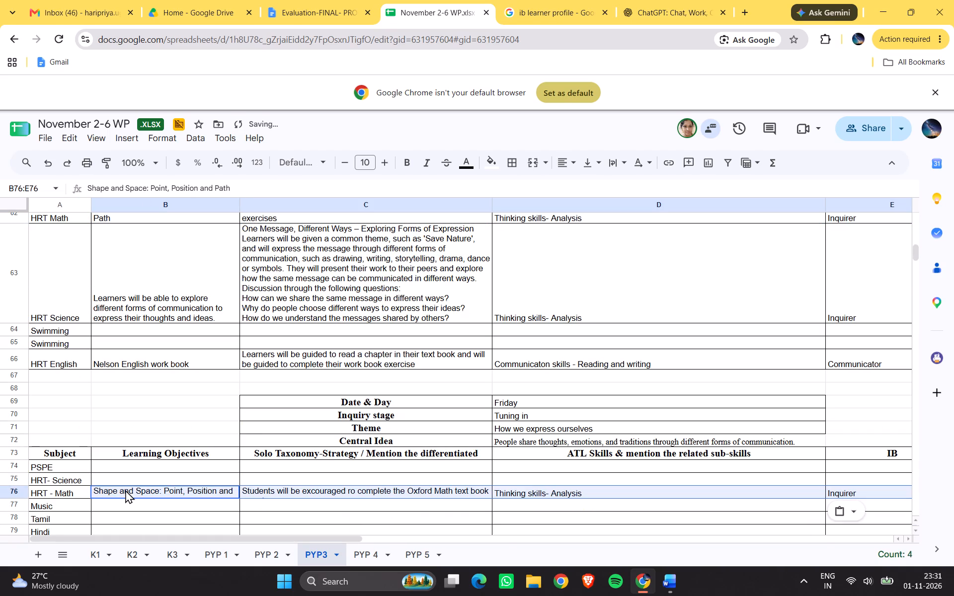
{"action": "left_click", "coordinate": [222, 513]}
Auto-fit the height of Friday's HRT - Math row 76 to its wrapped text.
{"action": "scroll", "coordinate": [282, 509], "scroll_direction": "down", "scroll_amount": 1}
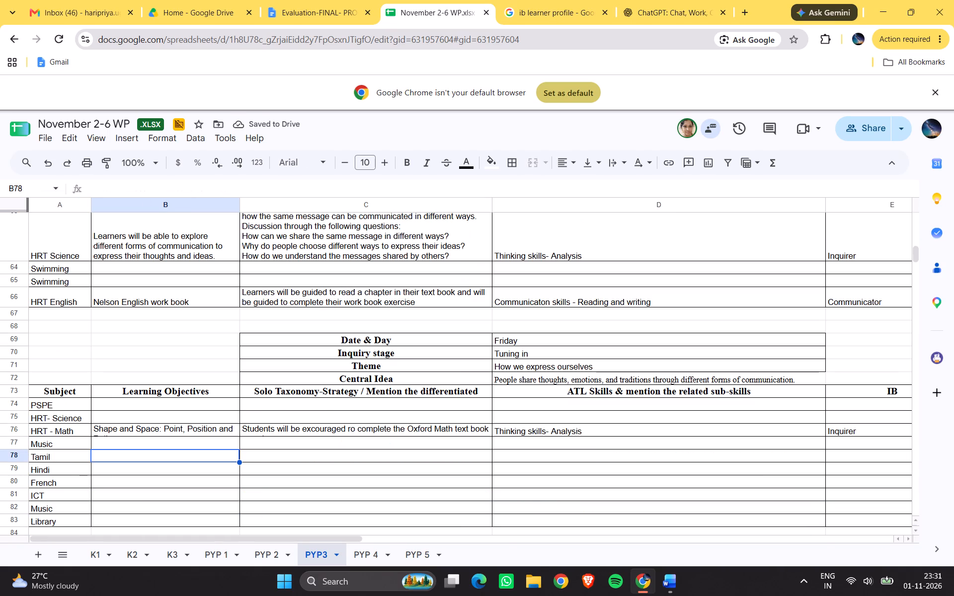
{"action": "double_click", "coordinate": [15, 436]}
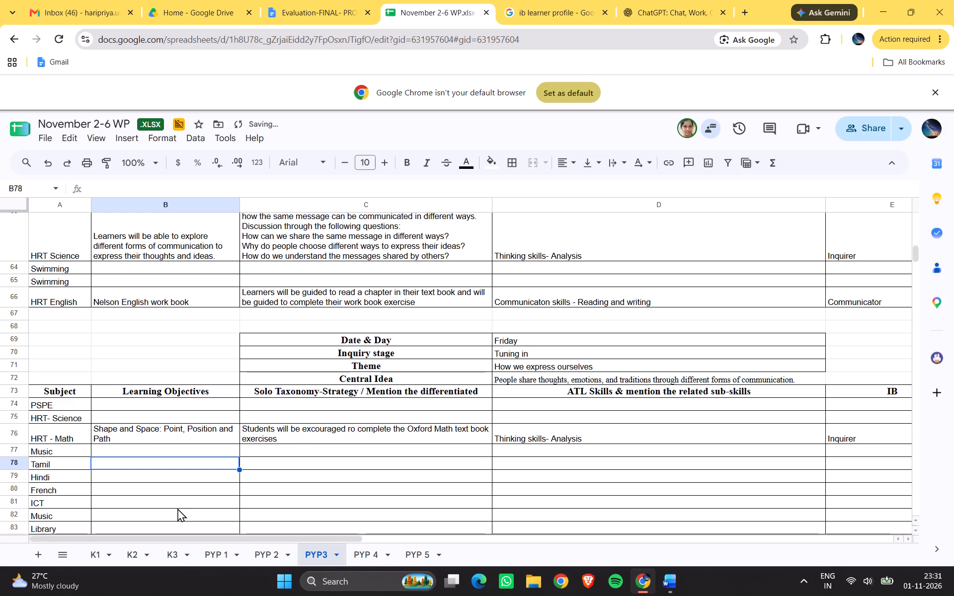
{"action": "left_click", "coordinate": [210, 509]}
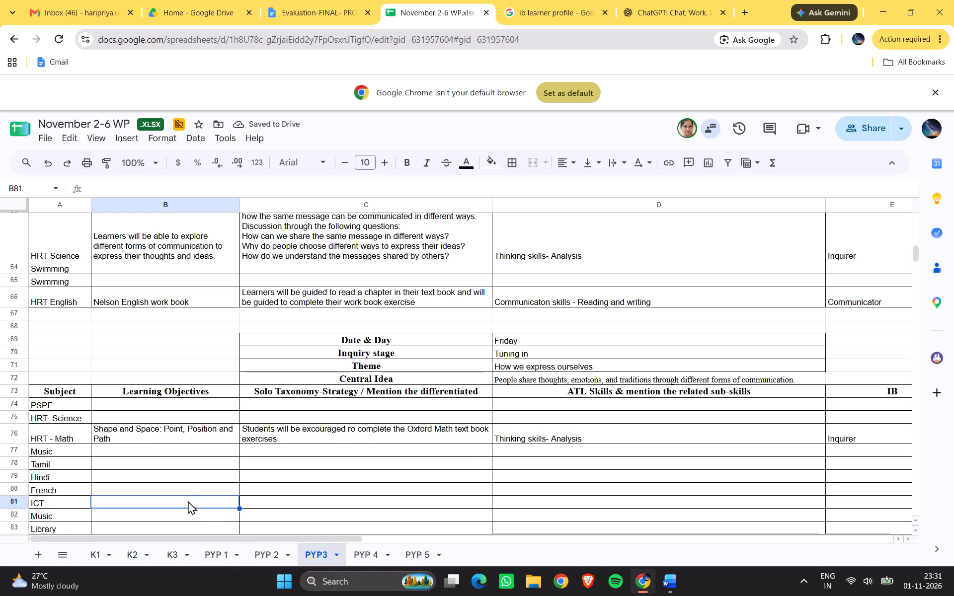
Enter "Exit ticket" as the learning objective for Friday's HRT- Science row, cell B75.
{"action": "left_click", "coordinate": [226, 417]}
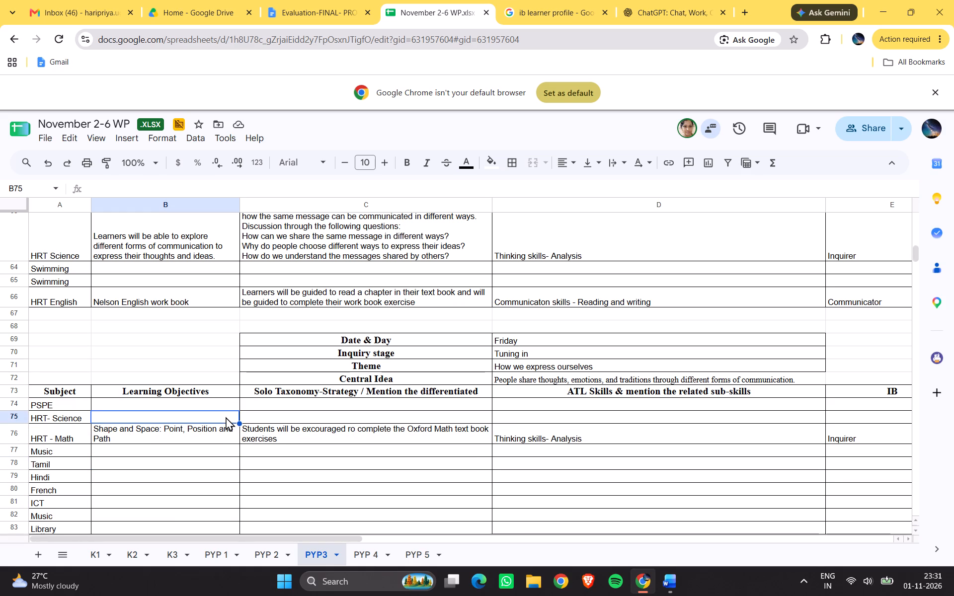
{"action": "type", "text": "Exit ticj"}
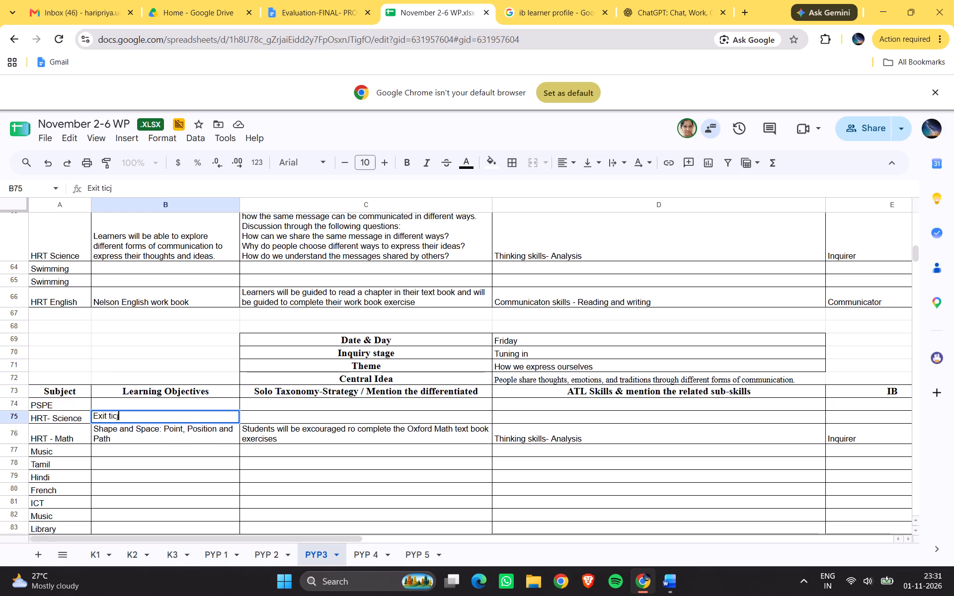
{"action": "key", "text": "BackSpace"}
{"action": "key", "text": "k"}
{"action": "type", "text": "et"}
{"action": "key", "text": "space"}
{"action": "key", "text": "Right"}
Enter "Learners will reflect their learnings of entire week through 321 strategy" as the strategy for Friday's HRT- Science row, cell C75.
{"action": "key", "text": "Right"}
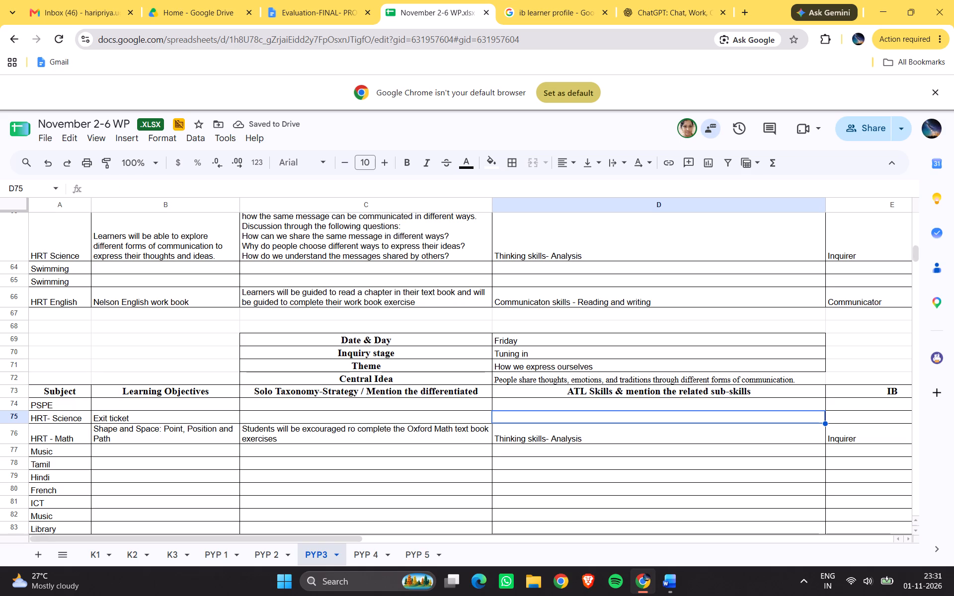
{"action": "key", "text": "Left"}
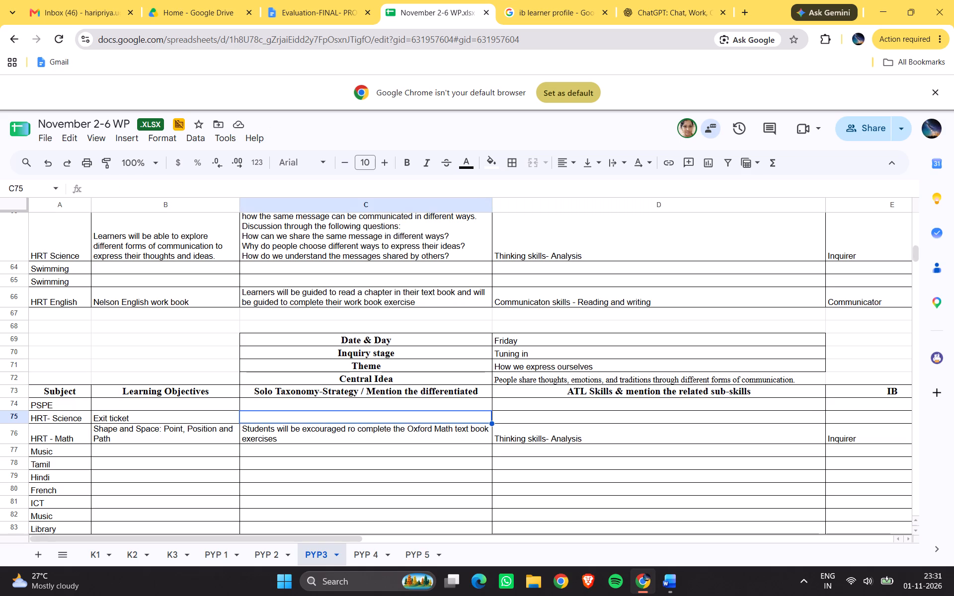
{"action": "type", "text": "Learners w"}
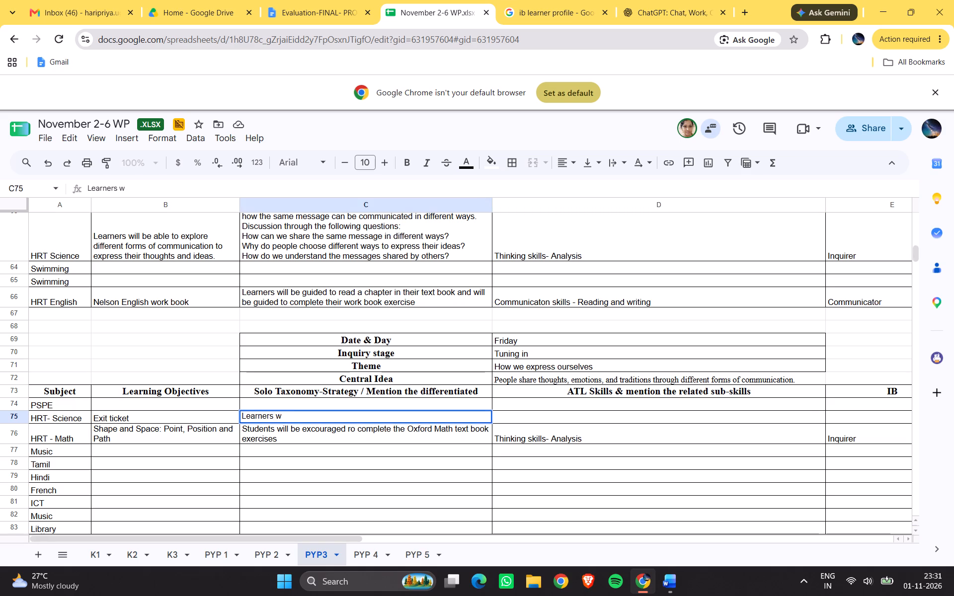
{"action": "type", "text": "ill"}
{"action": "key", "text": "space"}
{"action": "type", "text": "reflect their"}
{"action": "key", "text": "space"}
{"action": "type", "text": "learninf"}
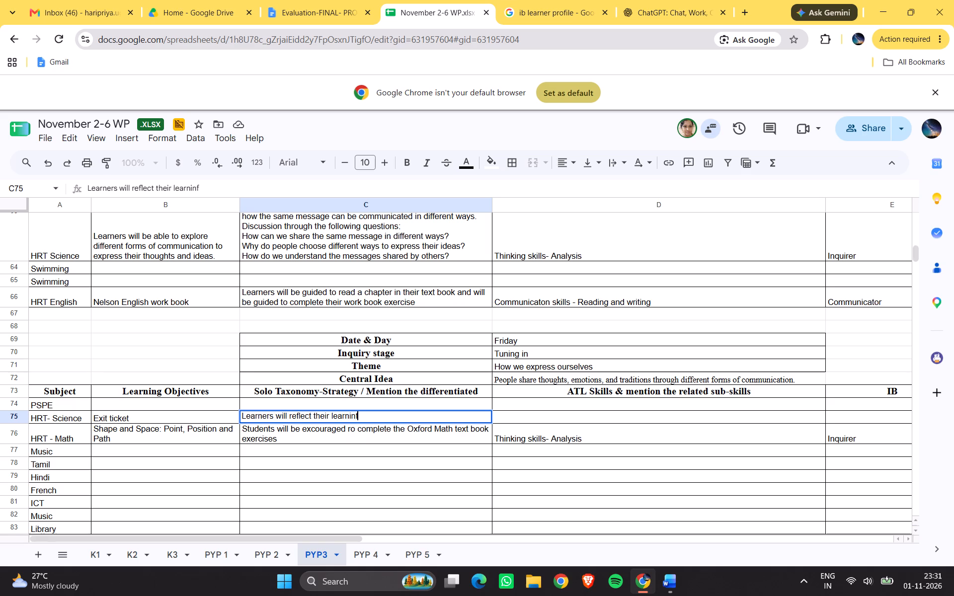
{"action": "key", "text": "space"}
{"action": "key", "text": "BackSpace"}
{"action": "key", "text": "BackSpace"}
{"action": "type", "text": "gs of entire week theor"}
{"action": "key", "text": "space"}
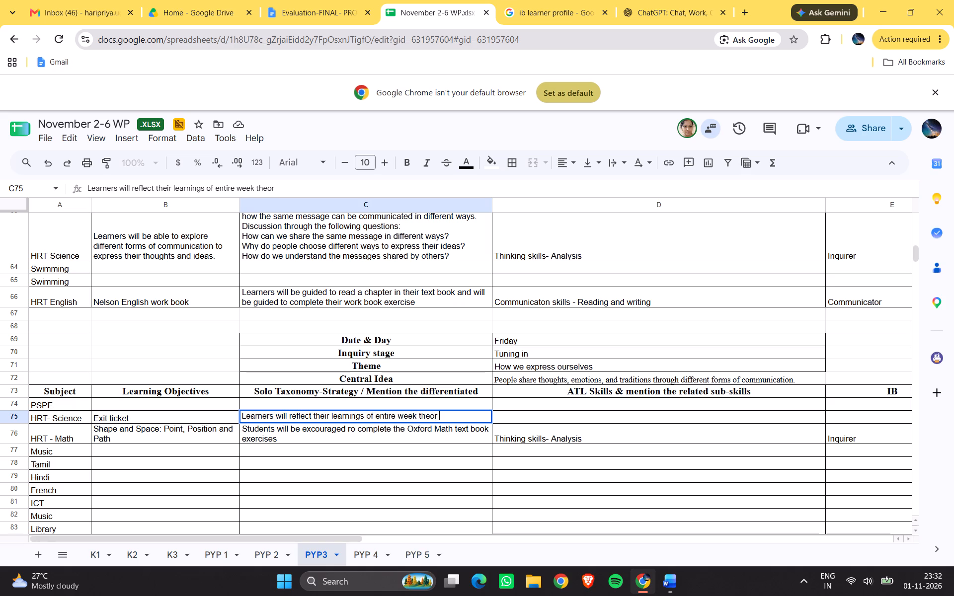
{"action": "key", "text": "BackSpace"}
{"action": "key", "text": "BackSpace"}
{"action": "key", "text": "BackSpace"}
{"action": "key", "text": "BackSpace"}
{"action": "type", "text": "rough"}
{"action": "key", "text": "space"}
{"action": "type", "text": "321"}
{"action": "key", "text": "space"}
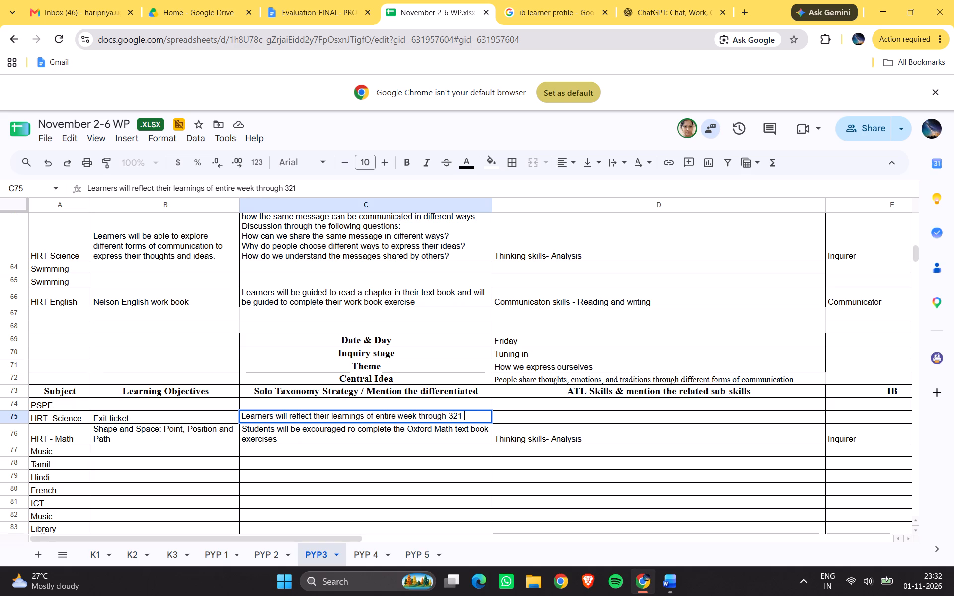
{"action": "type", "text": "strategy"}
{"action": "key", "text": "space"}
{"action": "key", "text": "Right"}
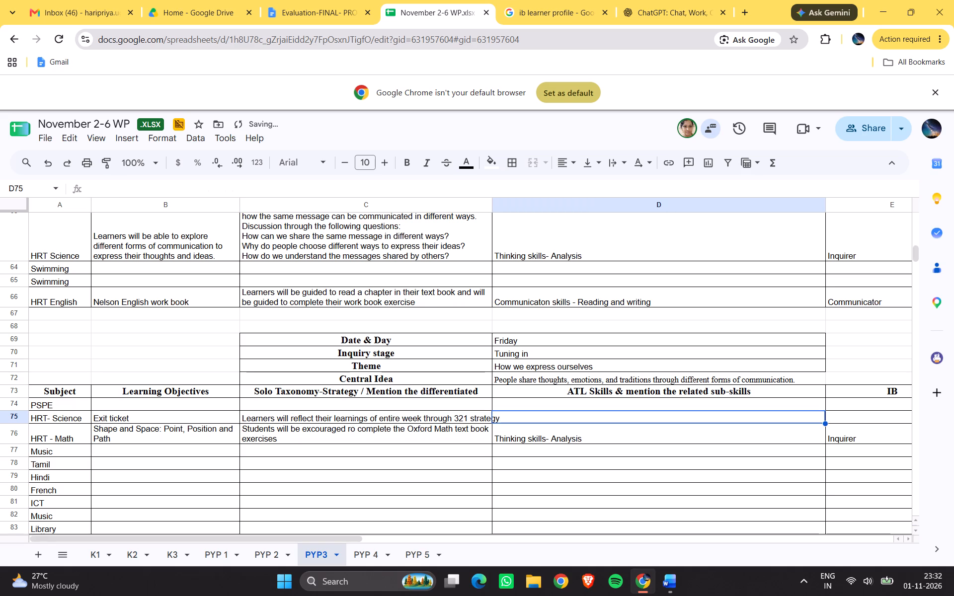
Wrap the strategy text in cell C75 and auto-fit the height of row 75 to it.
{"action": "key", "text": "Left"}
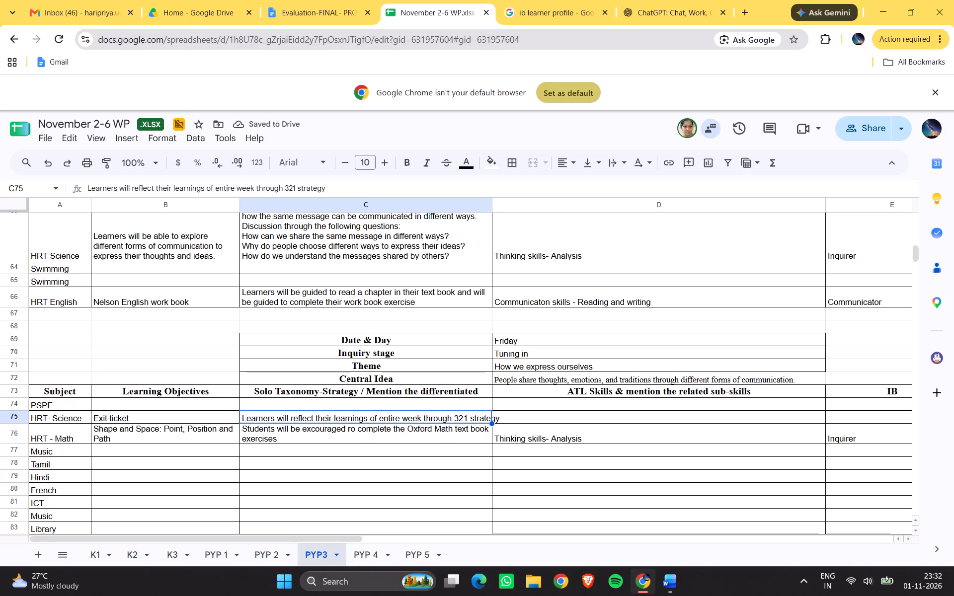
{"action": "left_click", "coordinate": [623, 163]}
{"action": "left_click", "coordinate": [637, 188]}
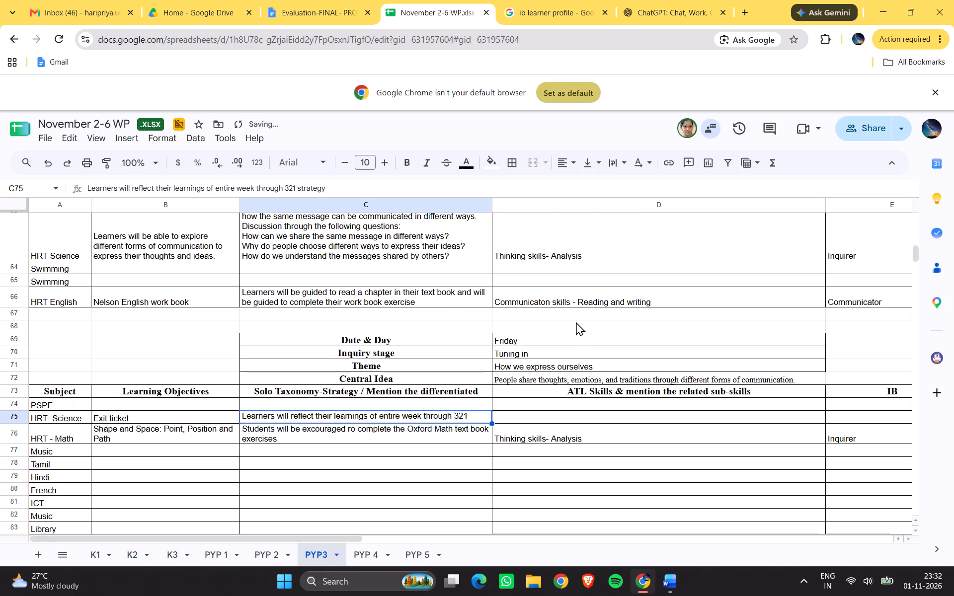
{"action": "double_click", "coordinate": [16, 423]}
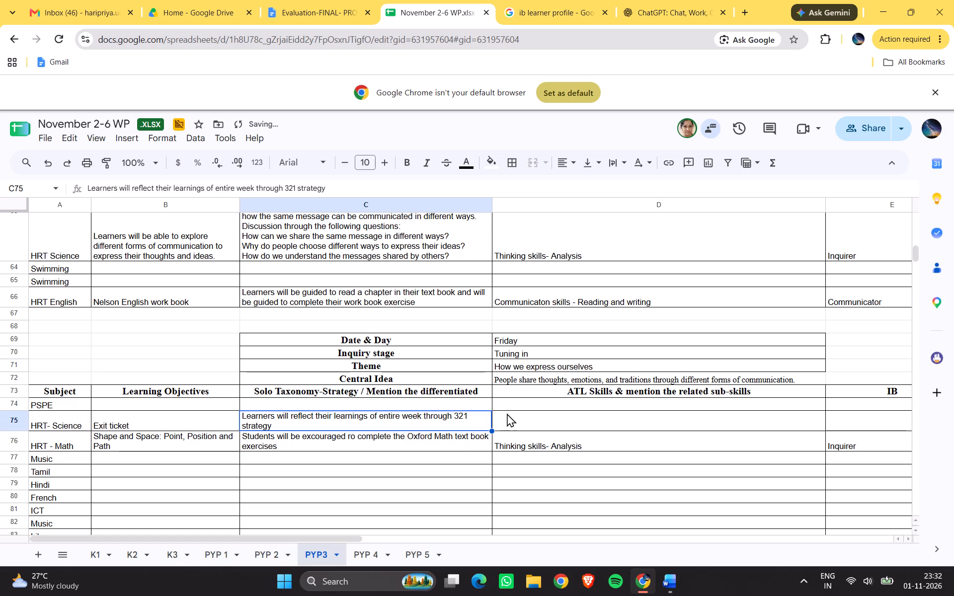
Enter "Thinking skills- Analysis" as the ATL skill in D75 and "Reflective" as the IB learner profile in E75.
{"action": "left_click", "coordinate": [507, 413]}
{"action": "type", "text": "Thinkin"}
{"action": "key", "text": "Right"}
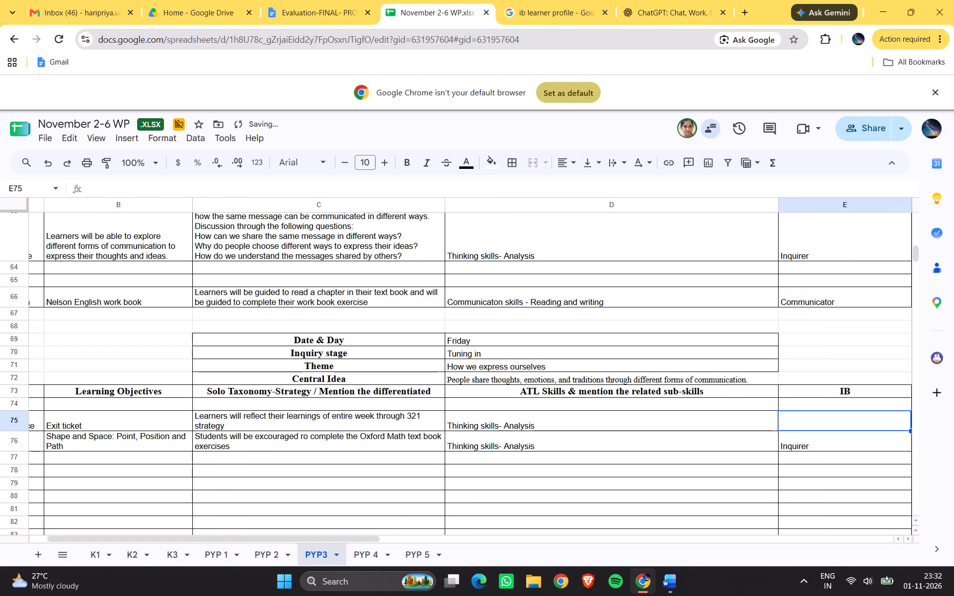
{"action": "type", "text": "Reflective"}
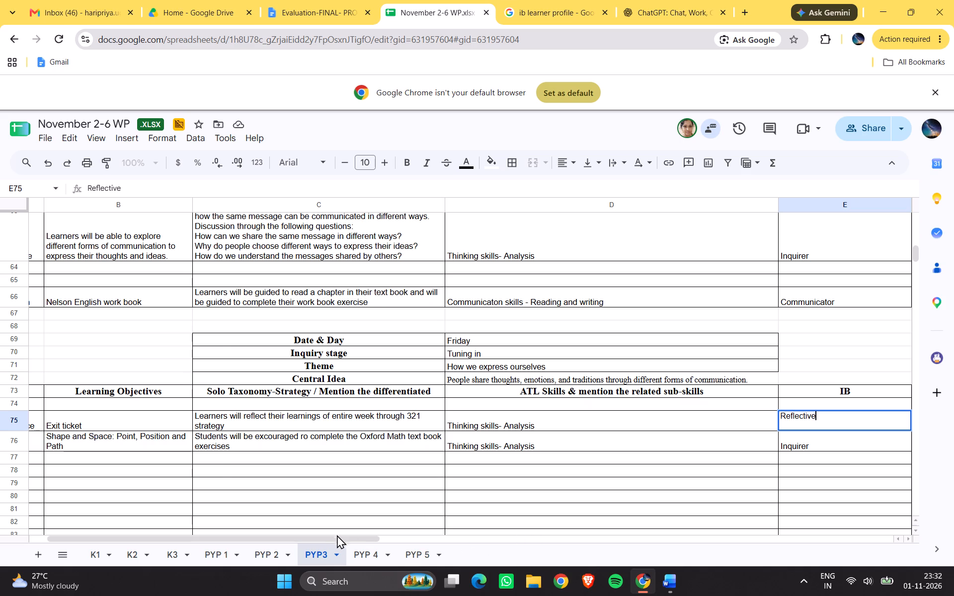
{"action": "left_click_drag", "start_coordinate": [339, 541], "coordinate": [289, 534]}
{"action": "scroll", "coordinate": [298, 477], "scroll_direction": "down", "scroll_amount": 1}
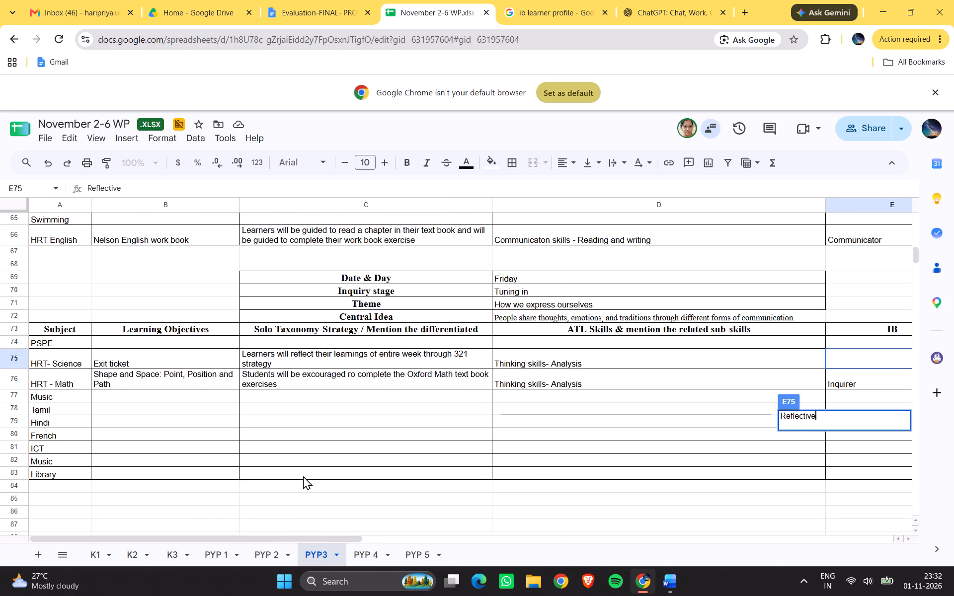
{"action": "left_click", "coordinate": [303, 475]}
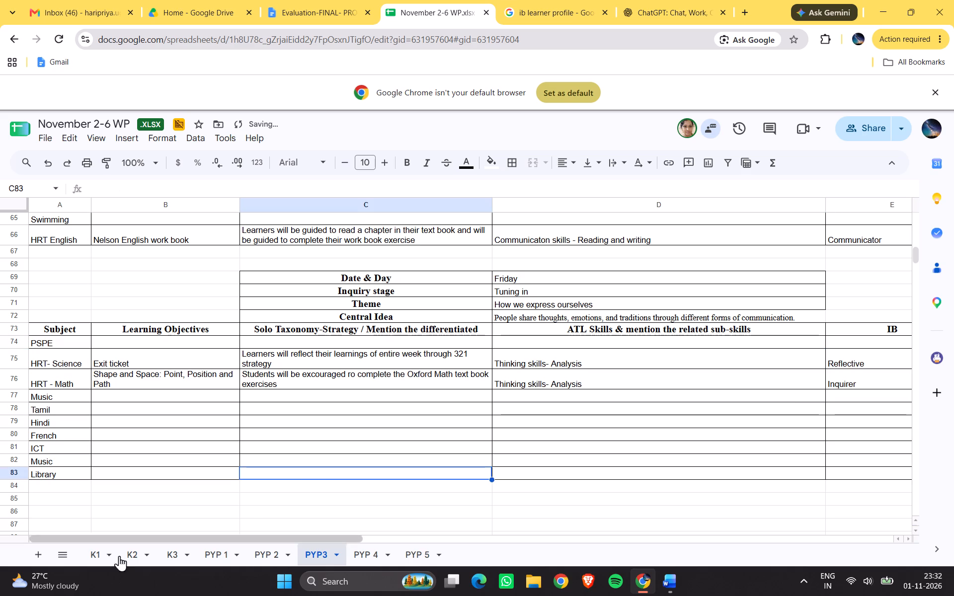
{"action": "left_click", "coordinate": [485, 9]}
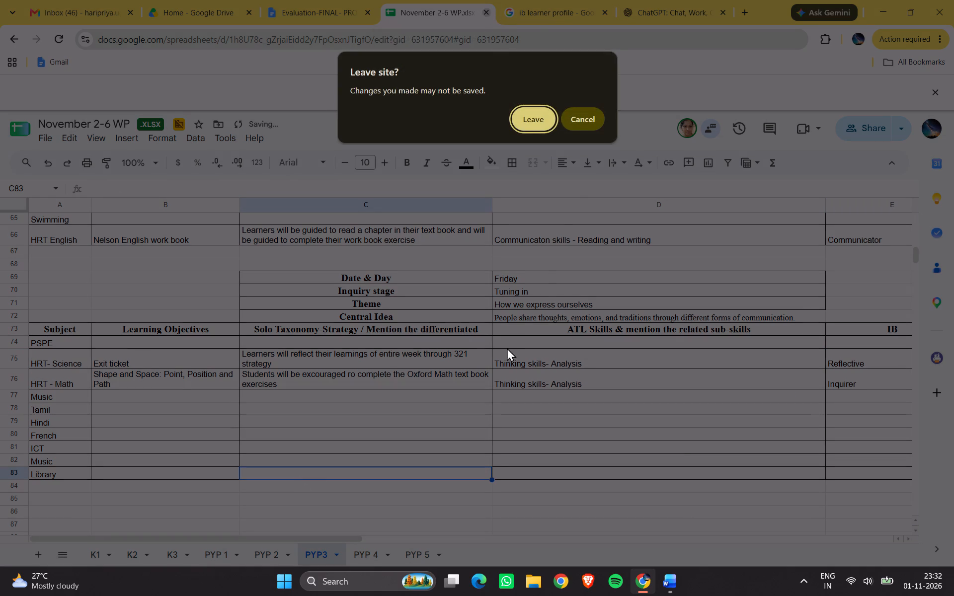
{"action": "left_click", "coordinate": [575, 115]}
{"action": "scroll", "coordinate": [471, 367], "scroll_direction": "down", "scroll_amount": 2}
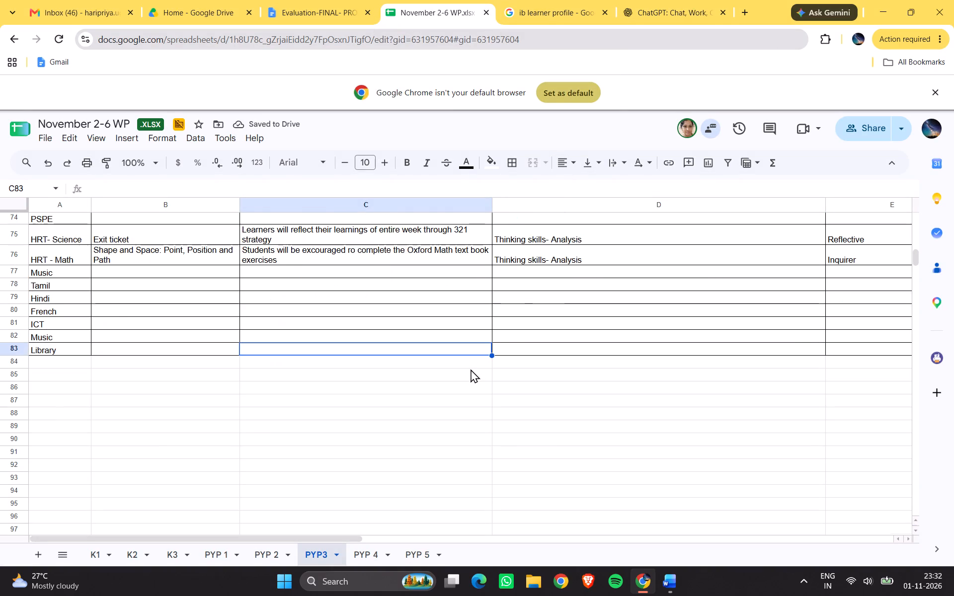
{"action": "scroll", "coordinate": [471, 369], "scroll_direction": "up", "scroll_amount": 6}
Review the PYP 5 sheet's planner entries from Tuesday down to the end of the week.
{"action": "left_click", "coordinate": [406, 557]}
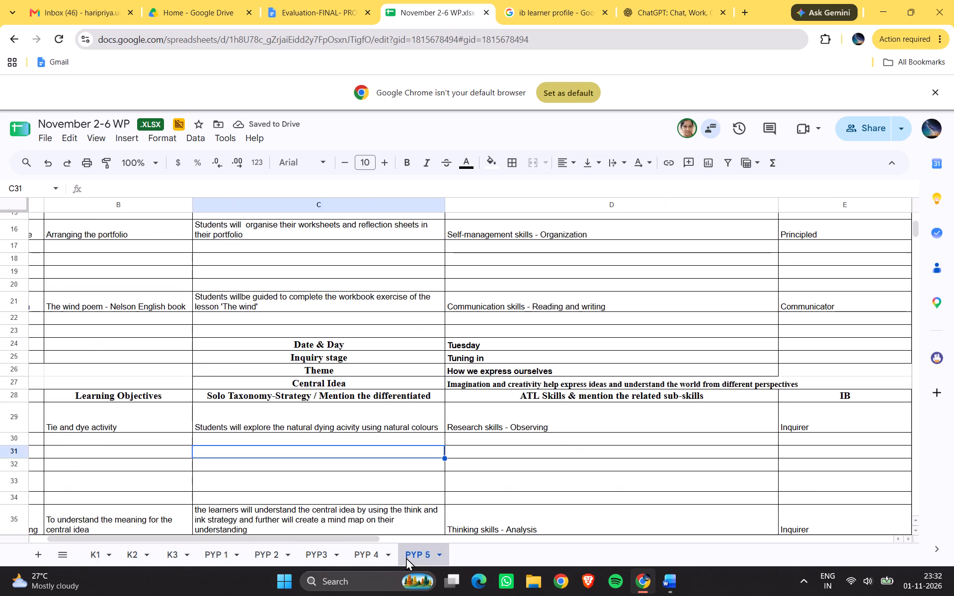
{"action": "scroll", "coordinate": [391, 397], "scroll_direction": "down", "scroll_amount": 6}
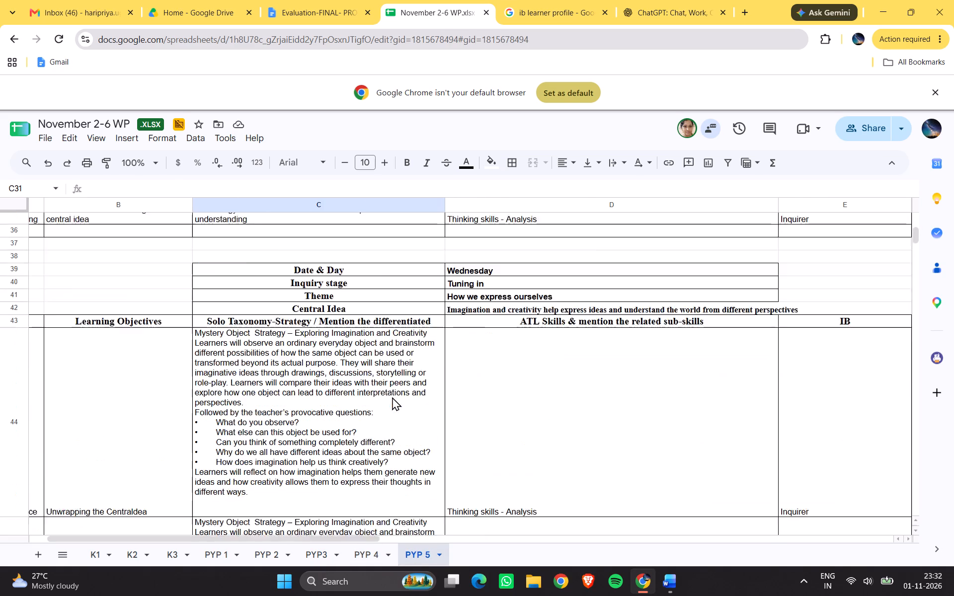
{"action": "scroll", "coordinate": [392, 397], "scroll_direction": "down", "scroll_amount": 20}
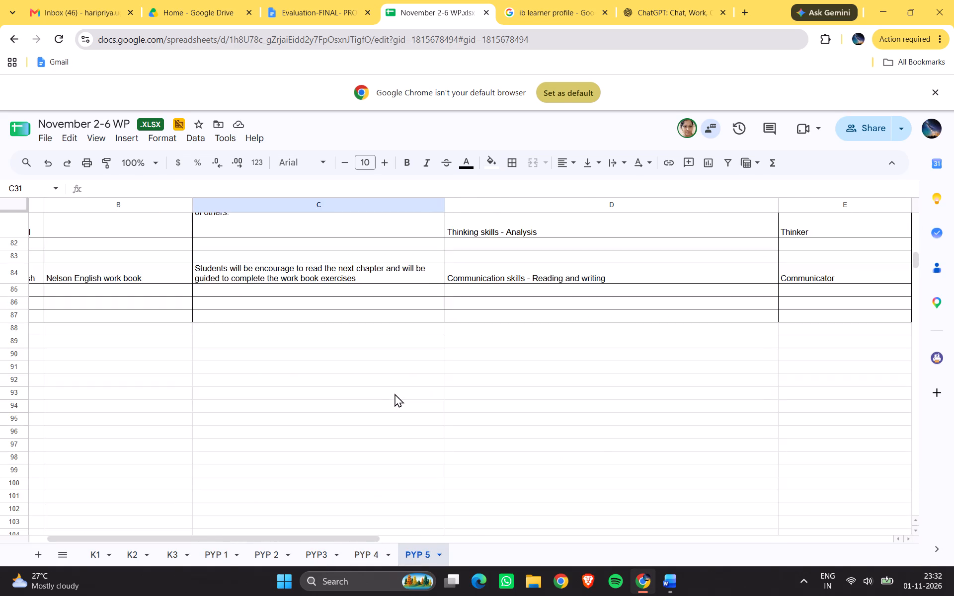
Check the PYP 5 sheet's subjects and planner entries from the end of the week back up to the block before Thursday.
{"action": "scroll", "coordinate": [396, 392], "scroll_direction": "down", "scroll_amount": 6}
{"action": "scroll", "coordinate": [396, 392], "scroll_direction": "up", "scroll_amount": 10}
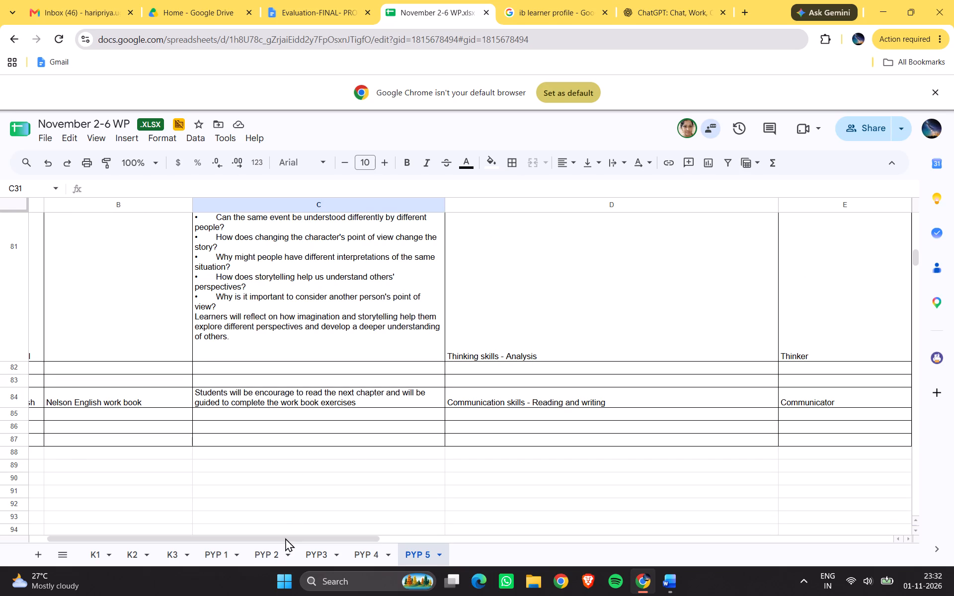
{"action": "left_click_drag", "start_coordinate": [285, 538], "coordinate": [219, 517]}
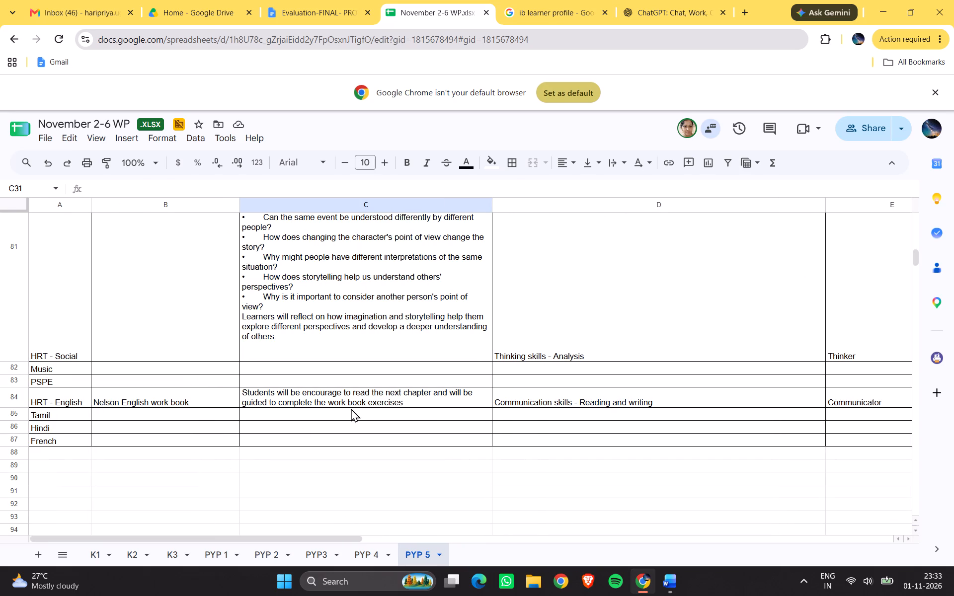
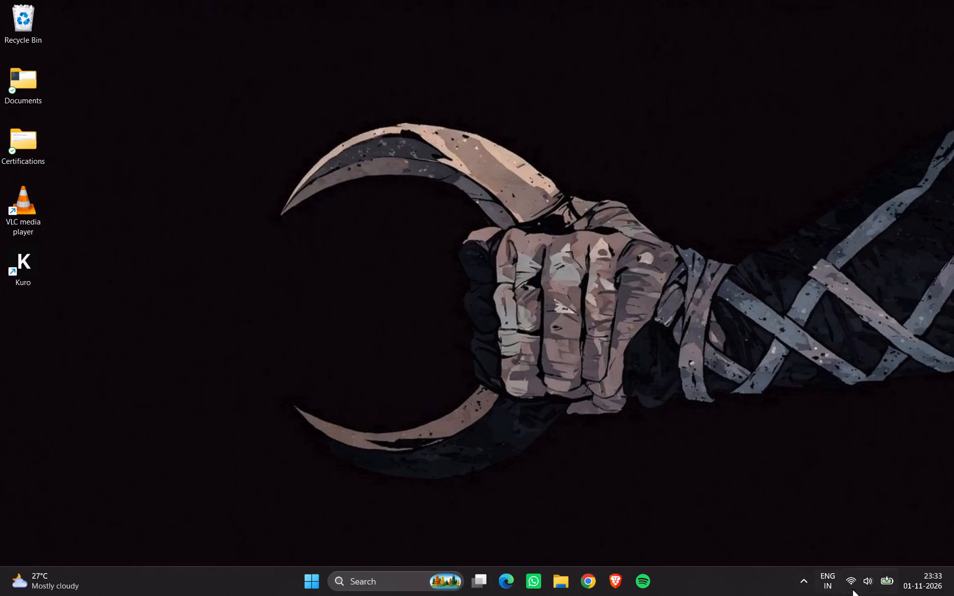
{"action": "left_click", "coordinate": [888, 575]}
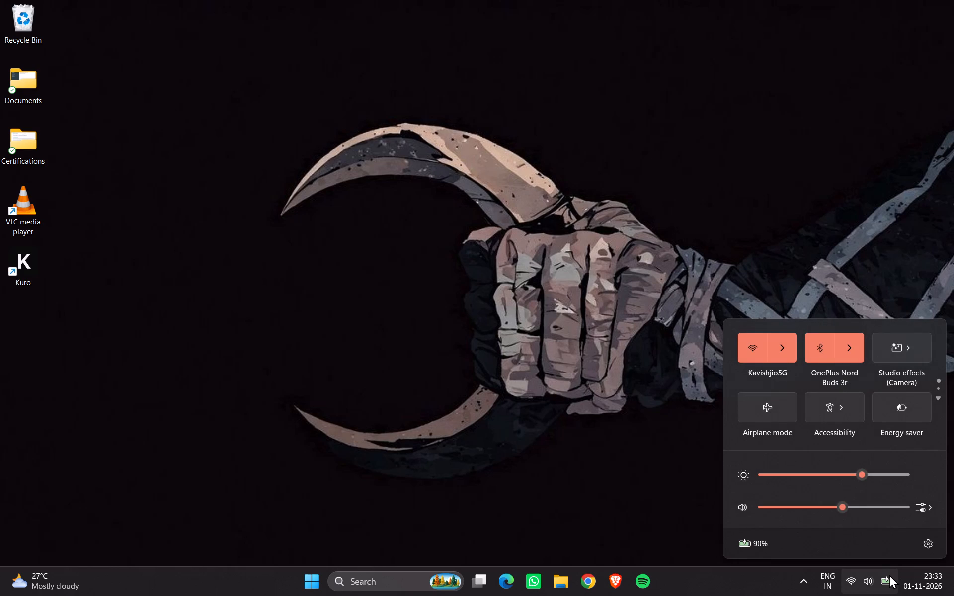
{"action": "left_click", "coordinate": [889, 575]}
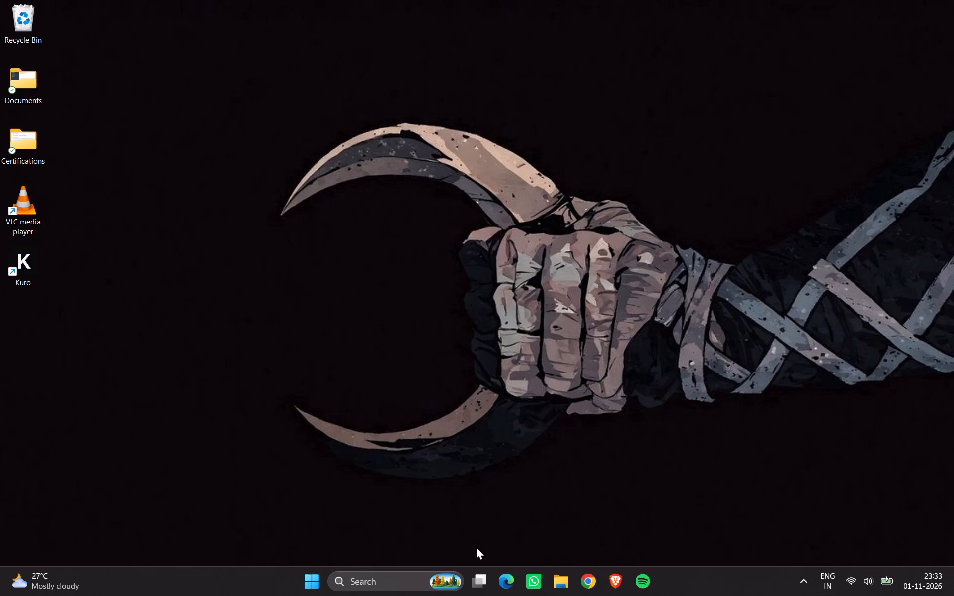
Put the computer to sleep.
{"action": "left_click", "coordinate": [310, 587]}
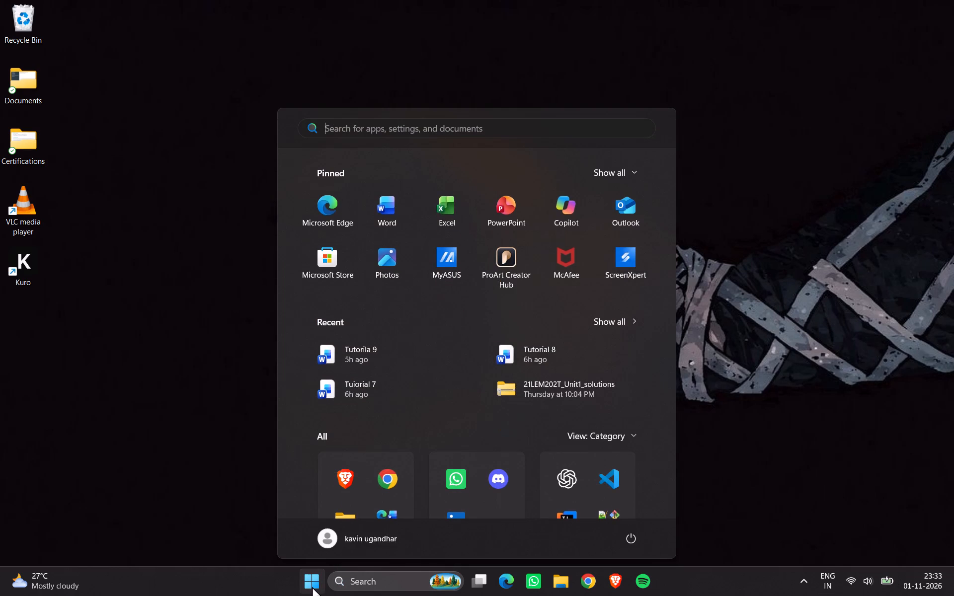
{"action": "left_click", "coordinate": [636, 533]}
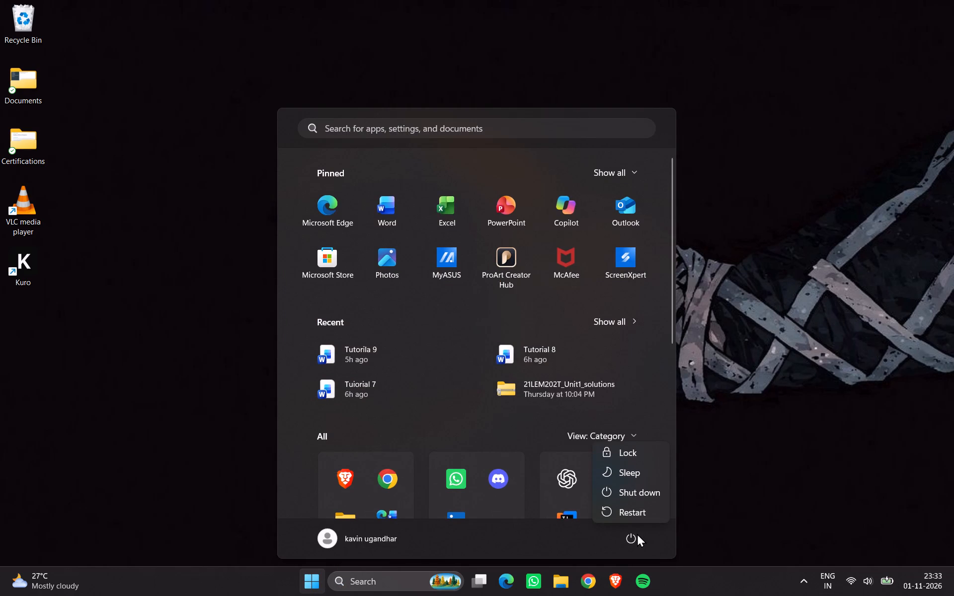
{"action": "left_click", "coordinate": [646, 471]}
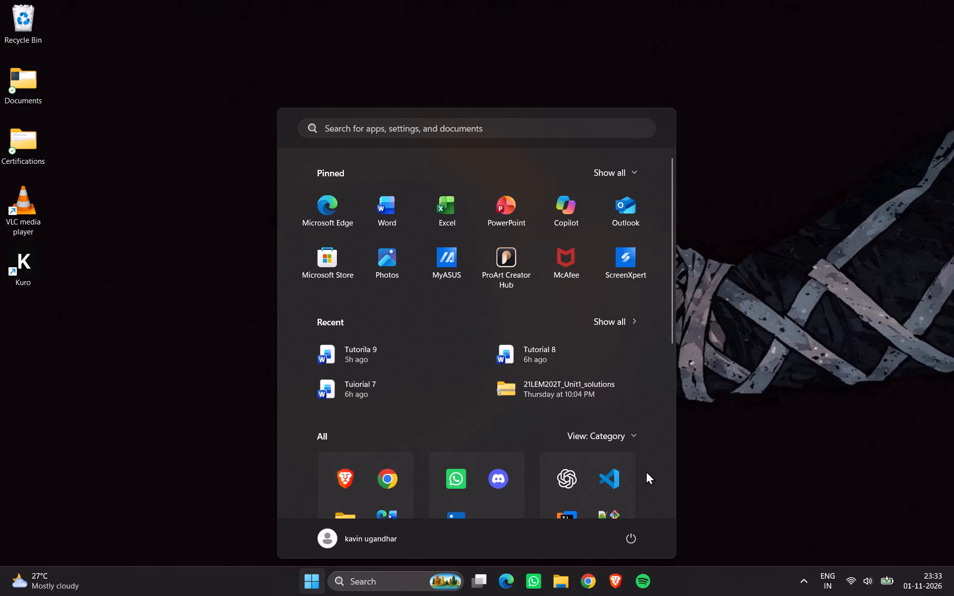